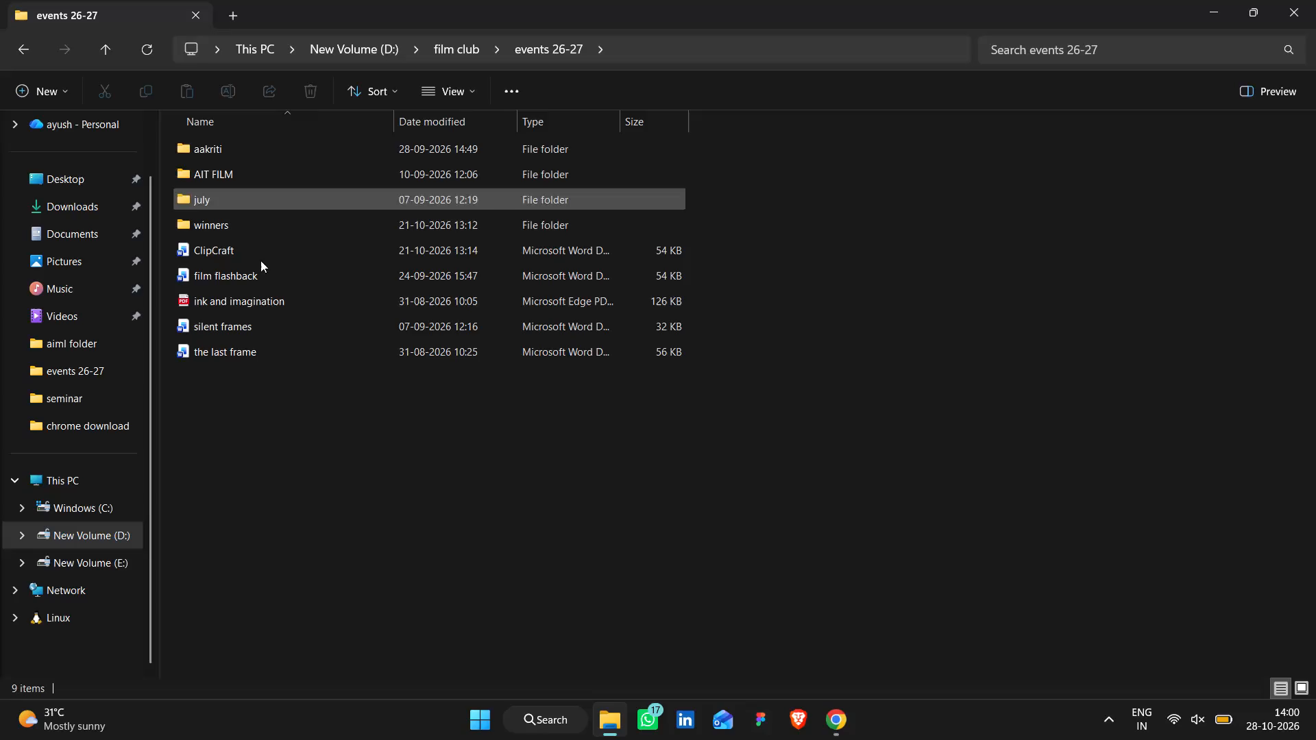
Open the AIT FILM folder inside events 26-27.
{"action": "right_click", "coordinate": [282, 447]}
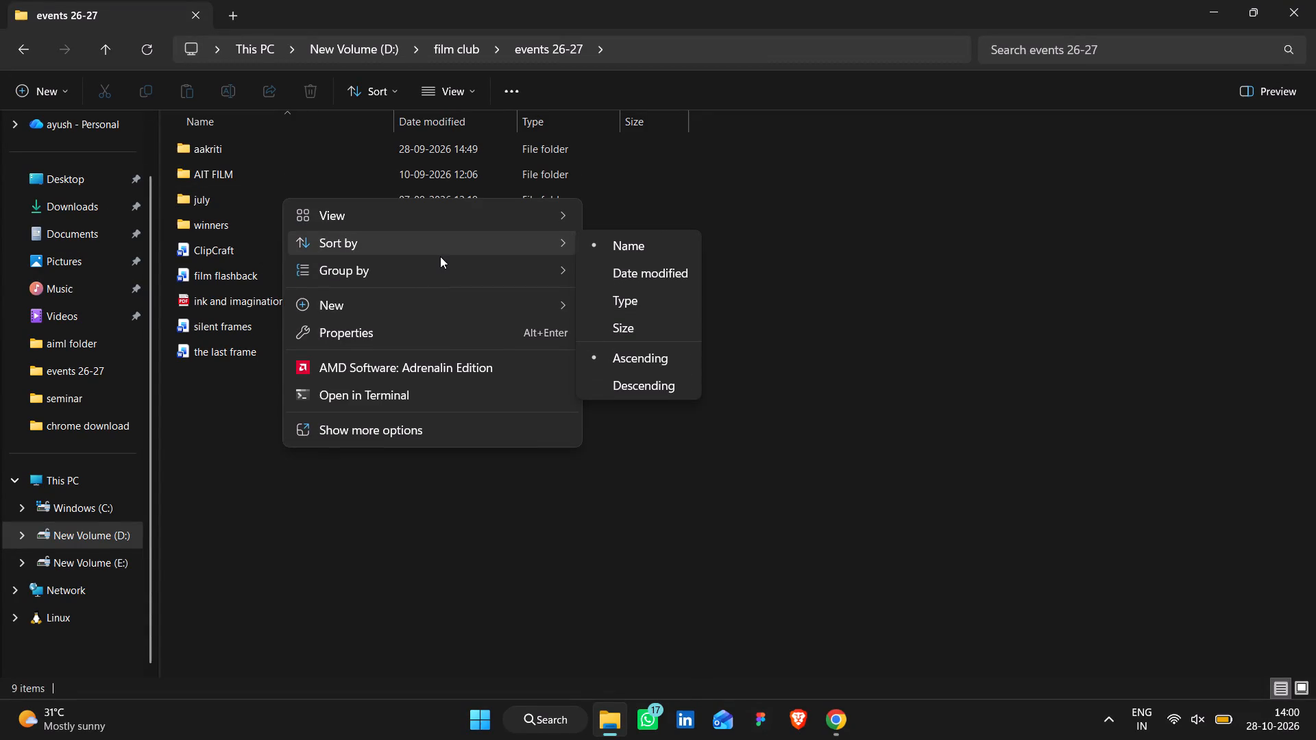
{"action": "left_click_drag", "start_coordinate": [440, 256], "coordinate": [483, 402]}
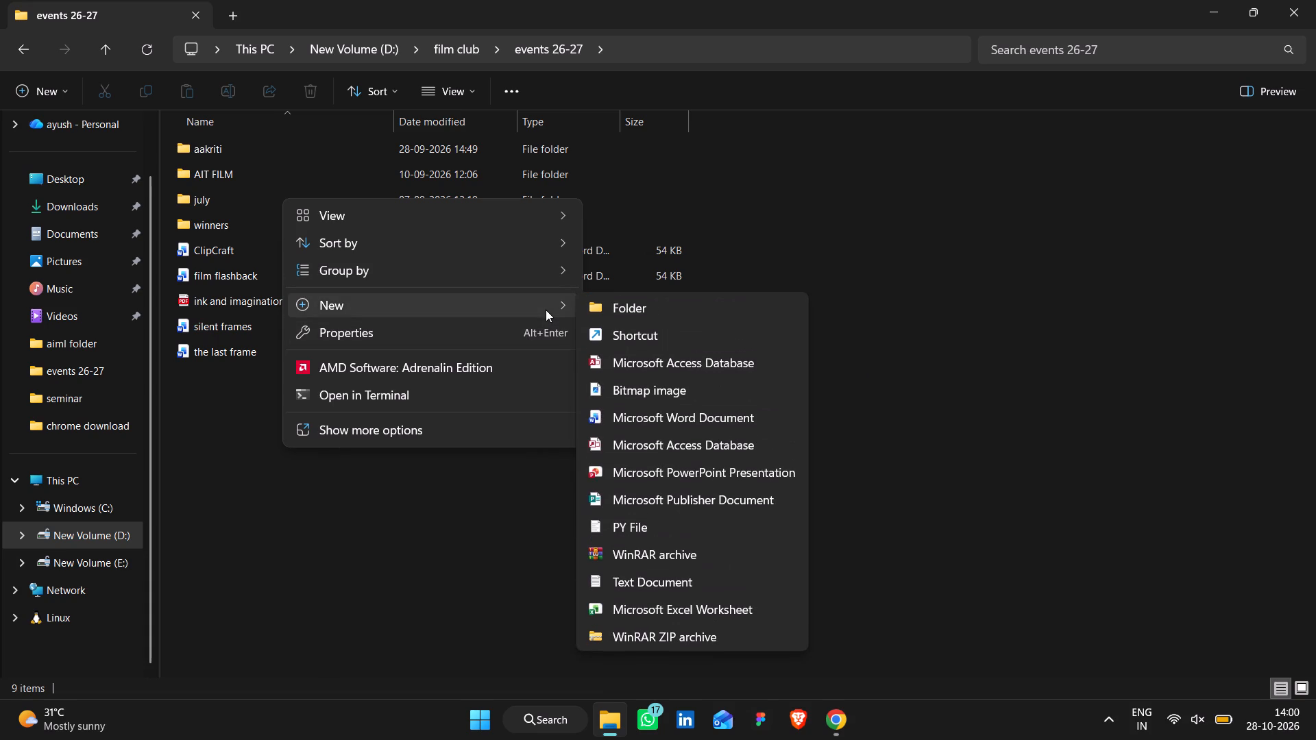
{"action": "double_click", "coordinate": [250, 169]}
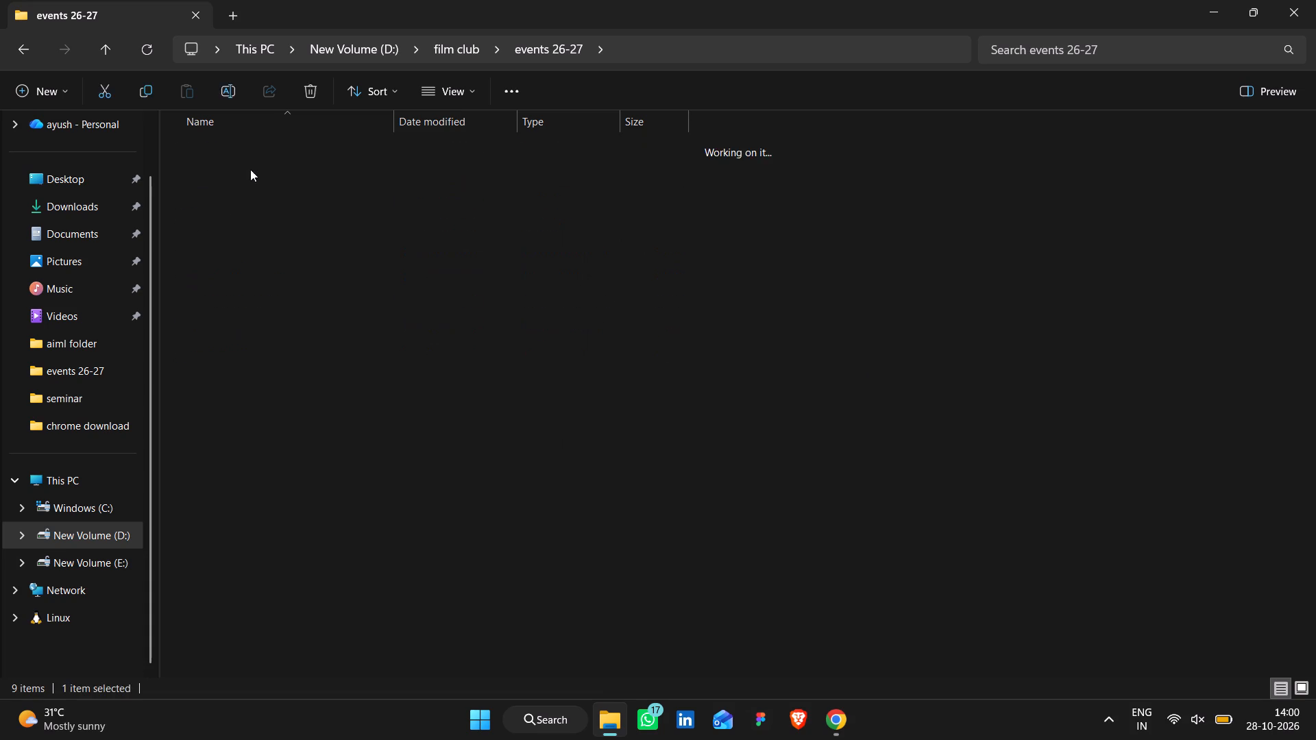
Create a new Microsoft Word document in the AIT FILM folder and name it "cmaera rent".
{"action": "right_click", "coordinate": [276, 337]}
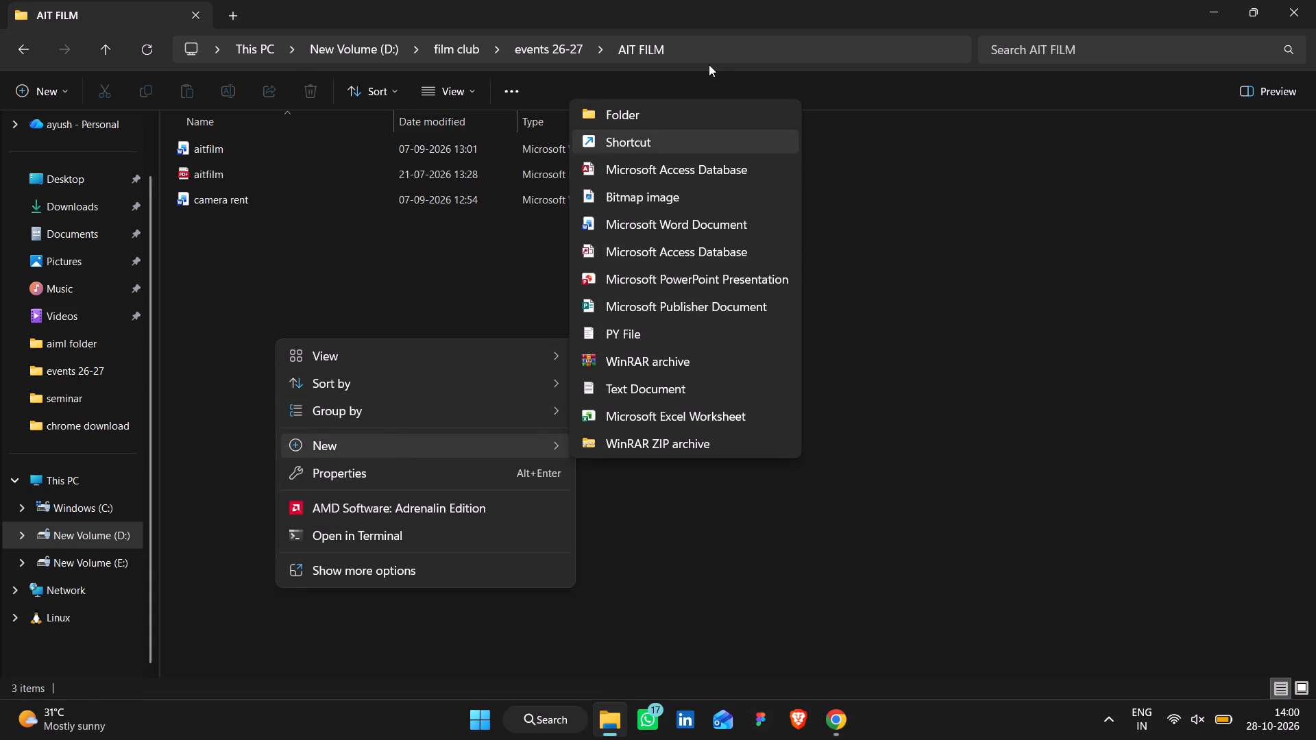
{"action": "left_click", "coordinate": [666, 221]}
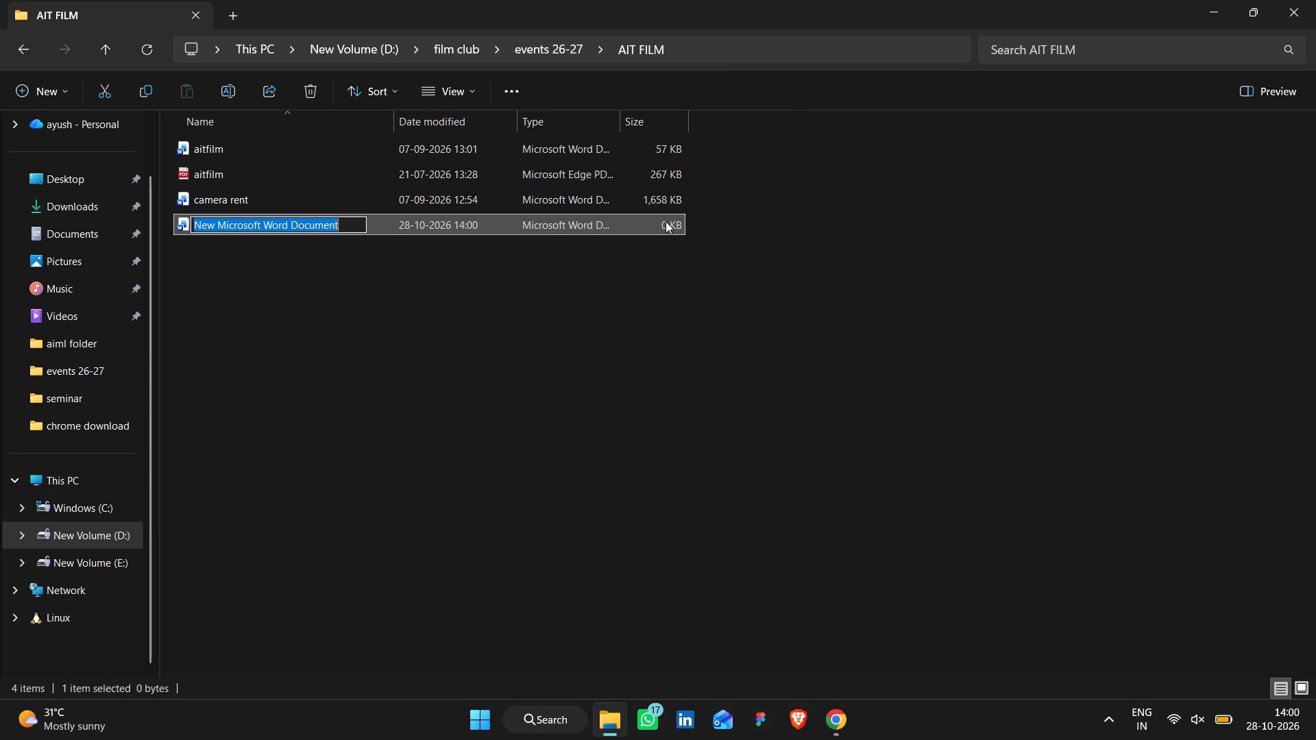
{"action": "key", "text": "BackSpace"}
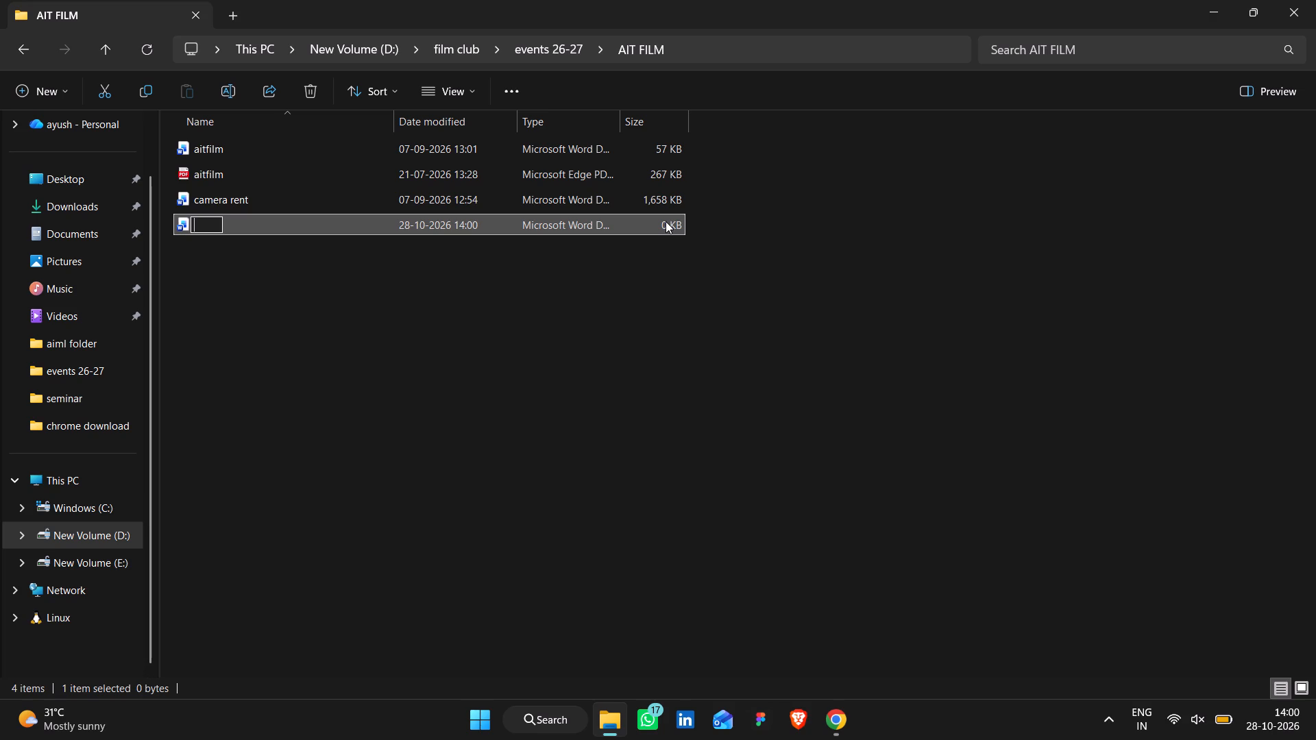
{"action": "type", "text": "cmaera rent"}
{"action": "key", "text": "Return"}
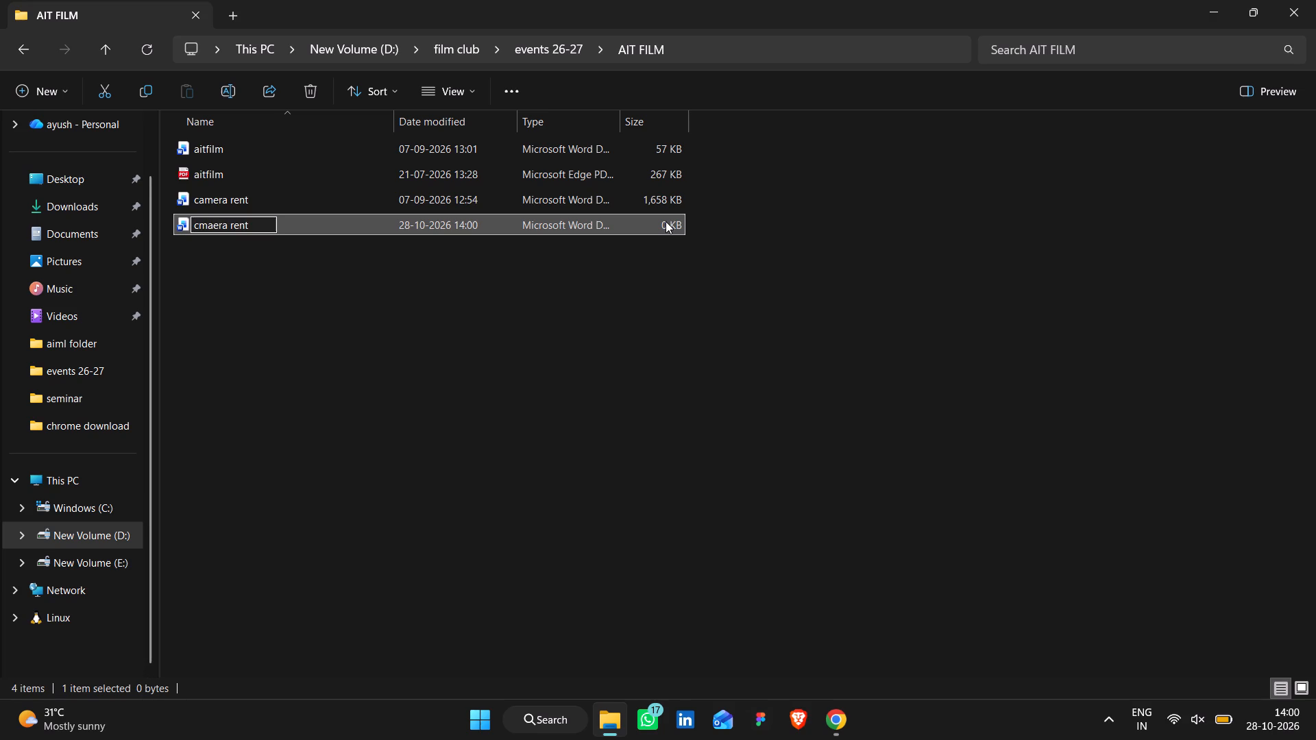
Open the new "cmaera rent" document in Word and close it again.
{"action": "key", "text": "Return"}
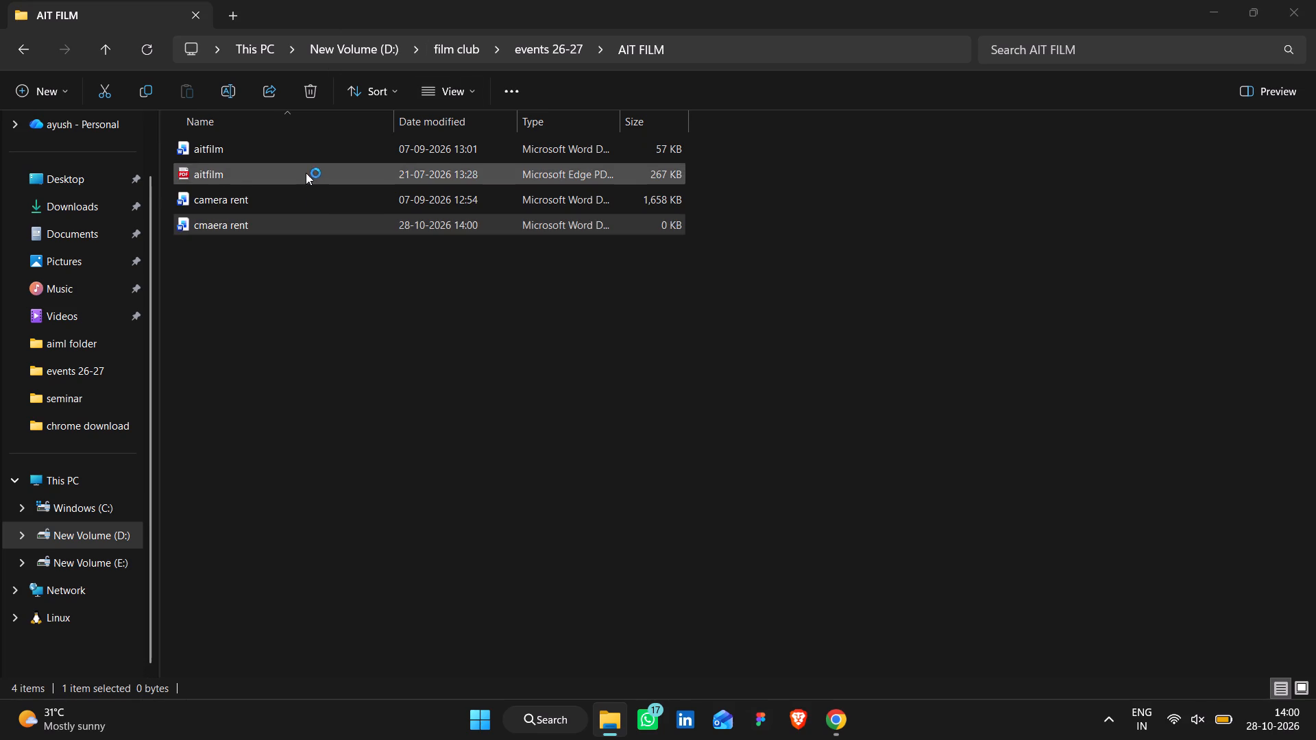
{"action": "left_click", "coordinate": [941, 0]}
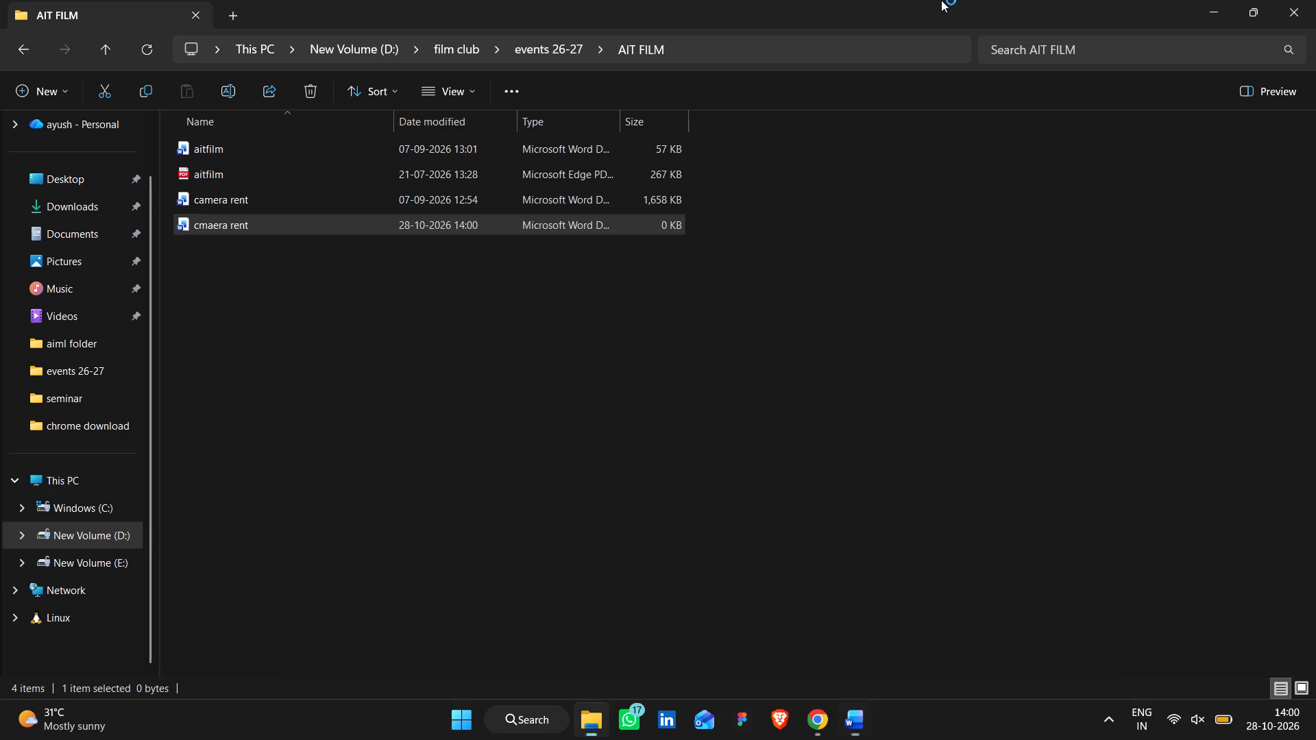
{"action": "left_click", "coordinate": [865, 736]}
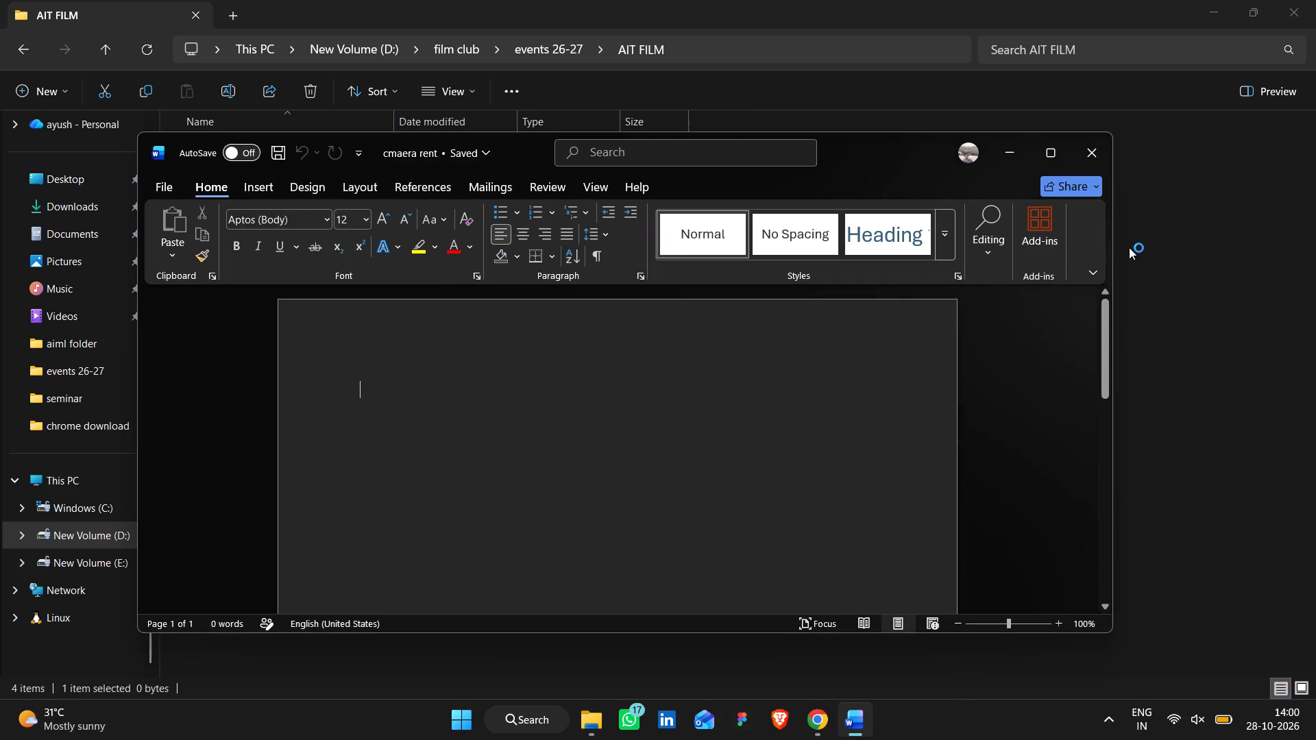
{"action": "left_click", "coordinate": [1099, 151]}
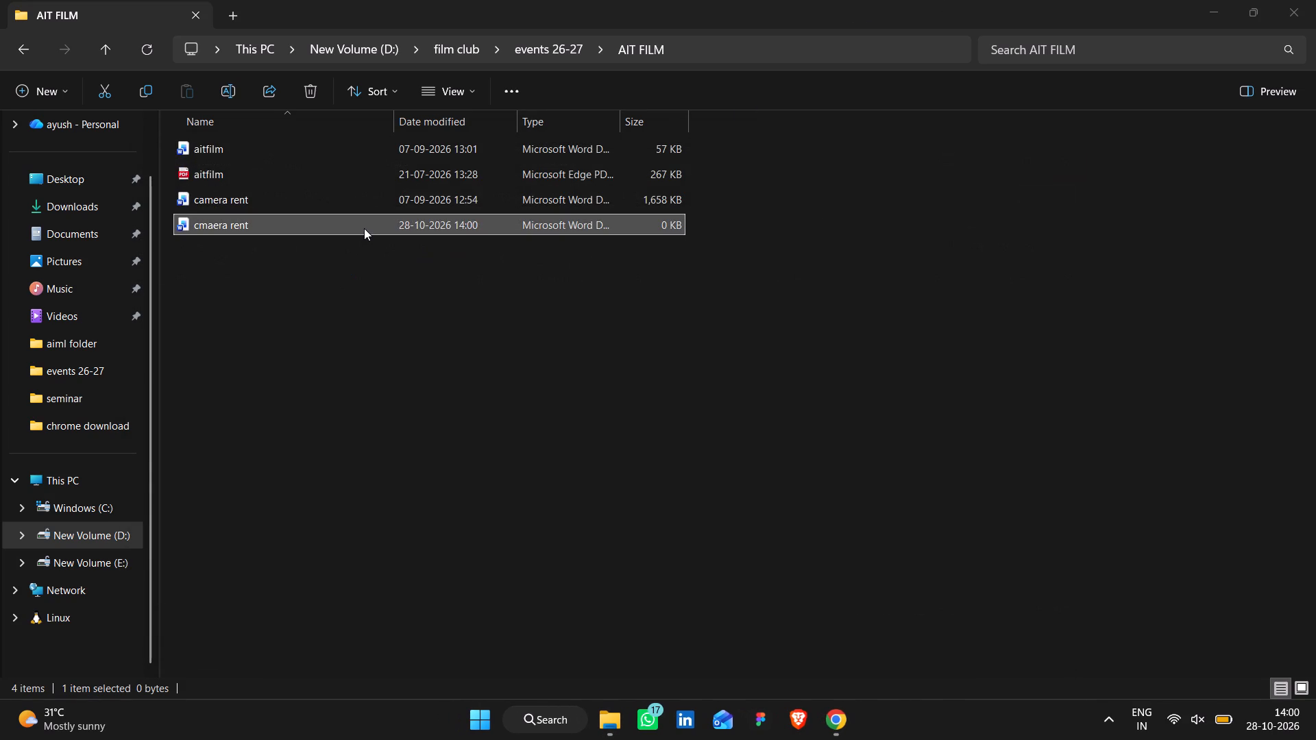
Rename the "cmaera rent" document as "all files".
{"action": "right_click", "coordinate": [364, 228]}
{"action": "left_click", "coordinate": [513, 173]}
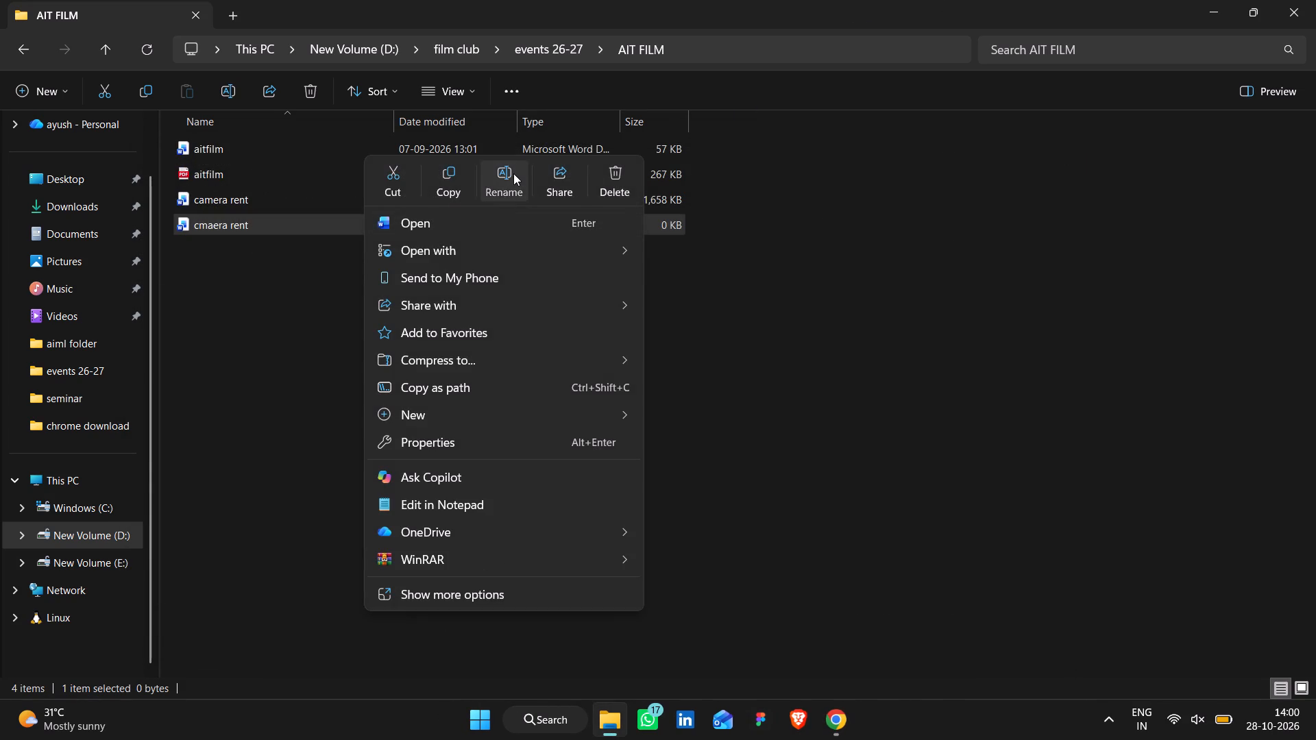
{"action": "key", "text": "BackSpace"}
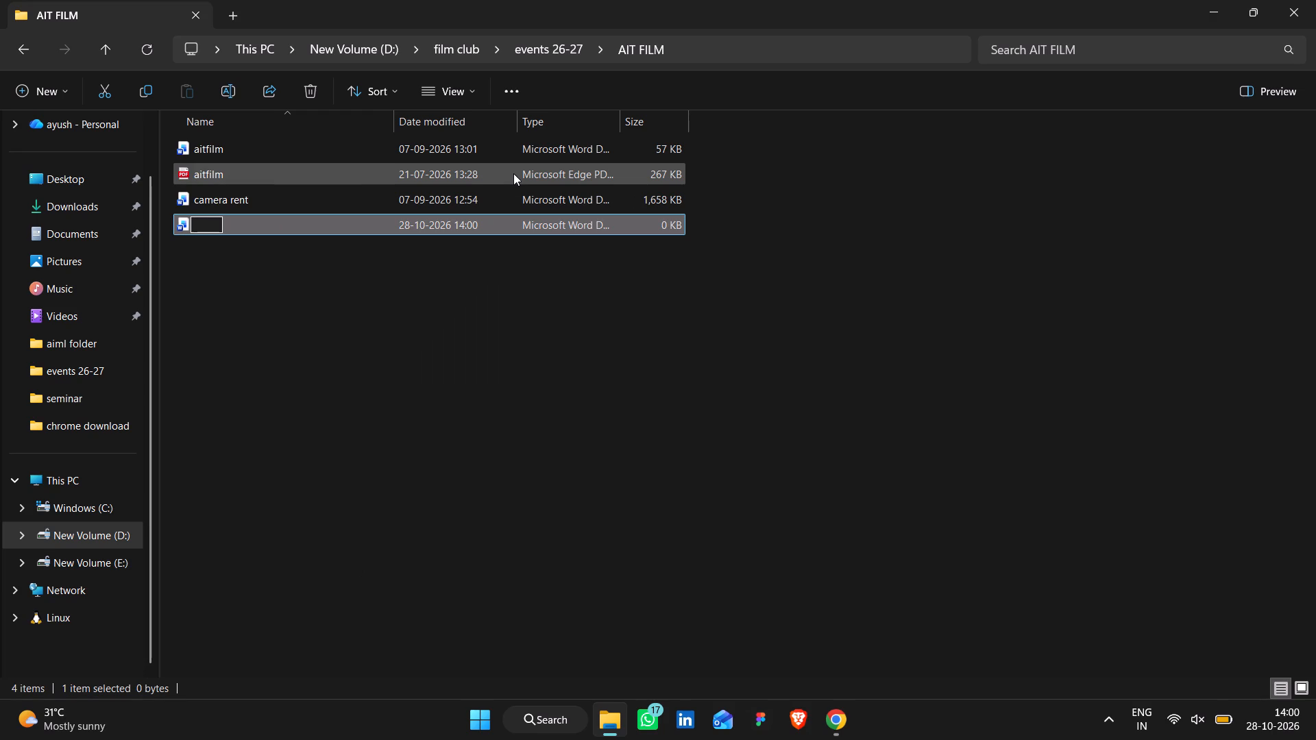
{"action": "type", "text": "all files"}
{"action": "key", "text": "Return"}
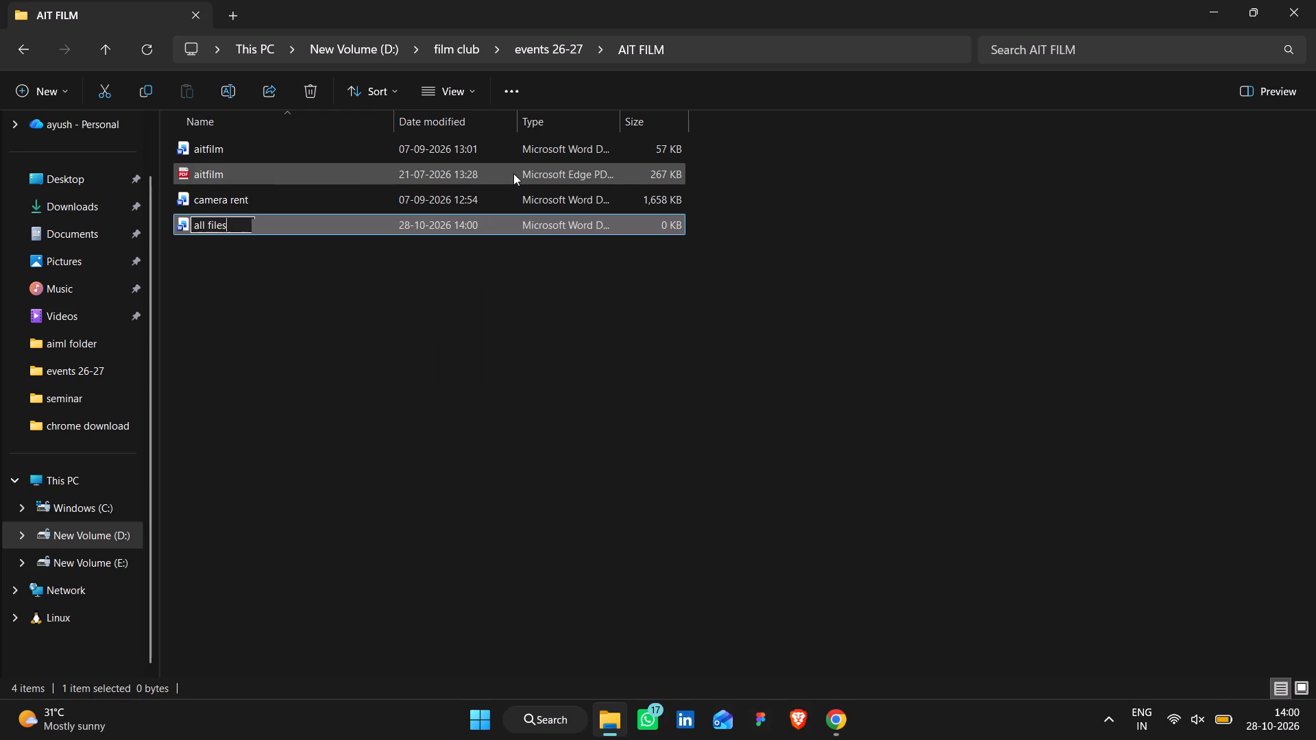
Open the "all files" document and the existing "camera rent" document in Word.
{"action": "key", "text": "Return"}
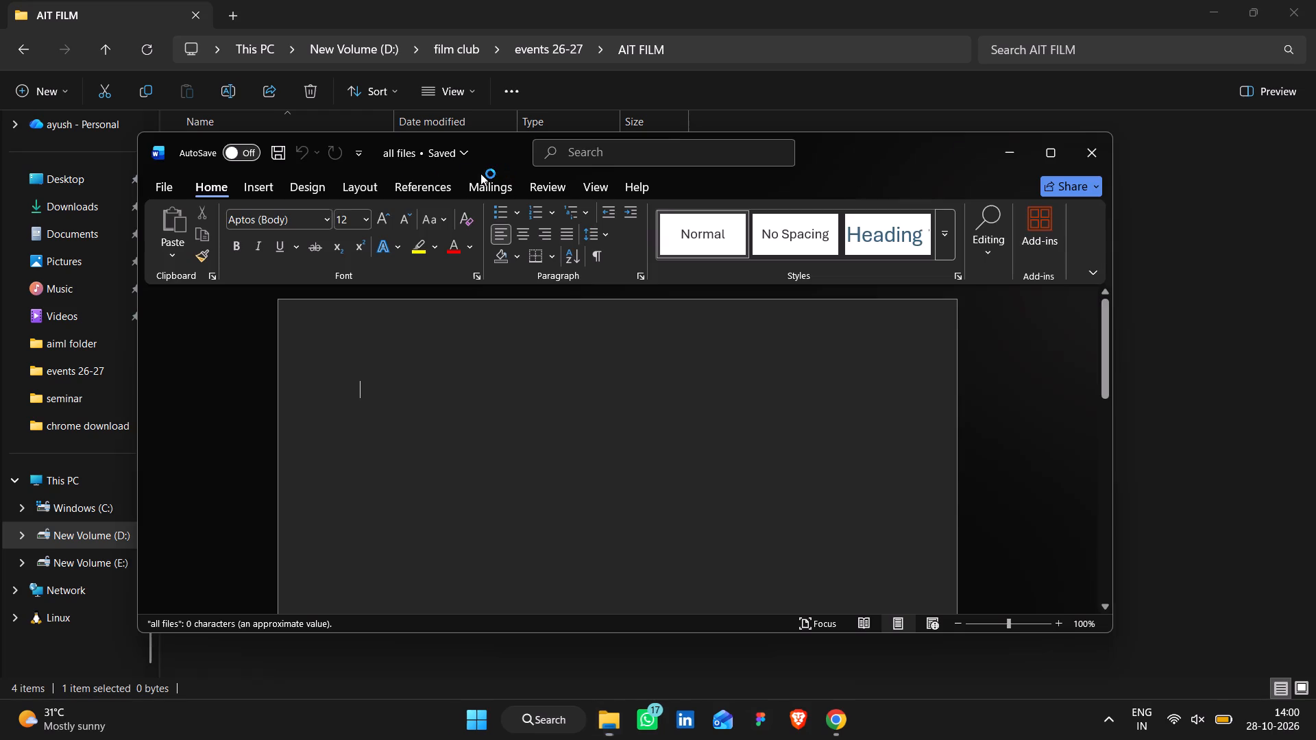
{"action": "left_click", "coordinate": [656, 0]}
{"action": "double_click", "coordinate": [265, 225]}
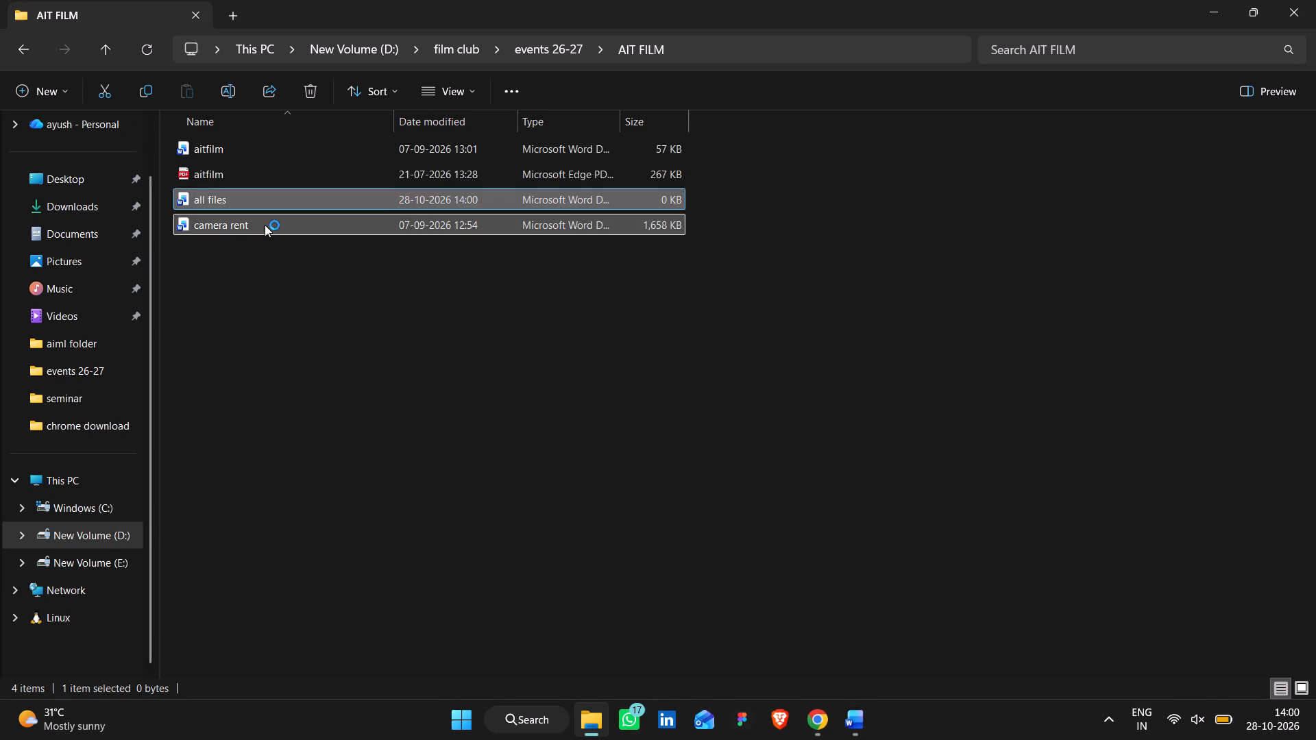
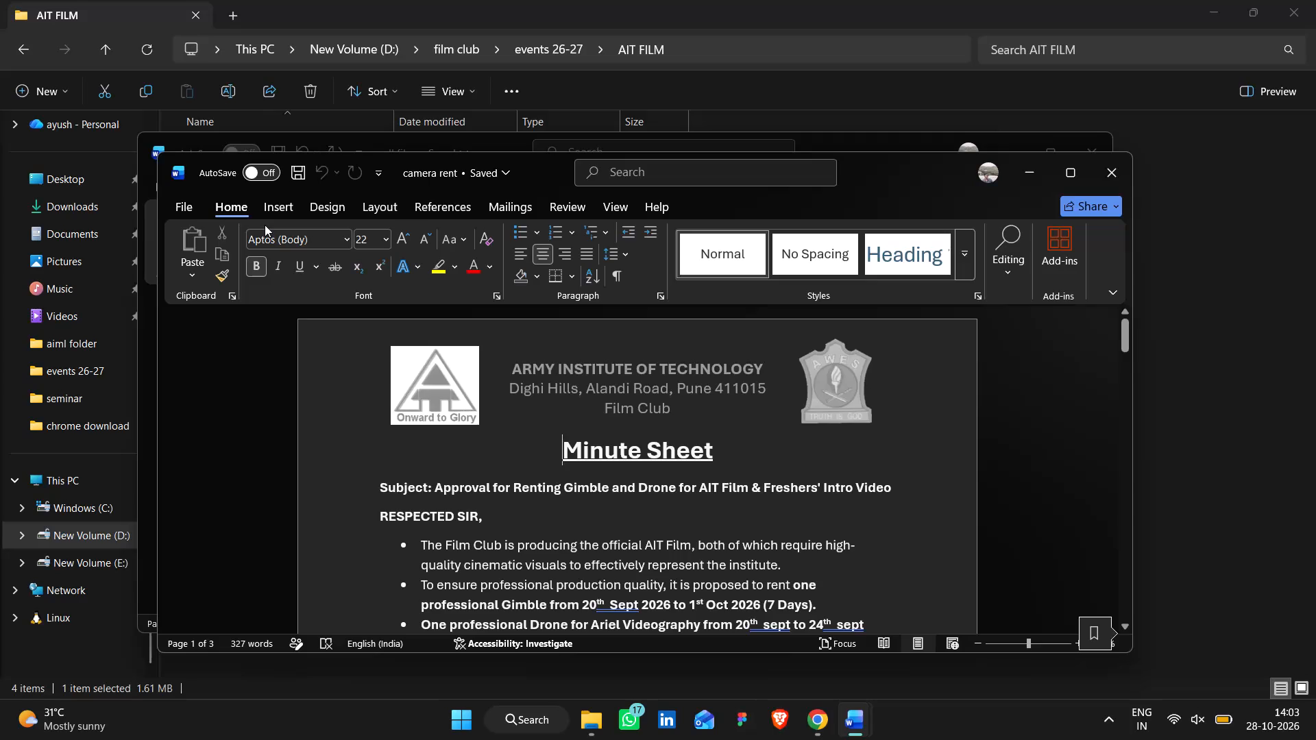
Copy the entire body content of the "camera rent" document, close that document, and paste the content into the "all files" document.
{"action": "key", "text": "ctrl+a"}
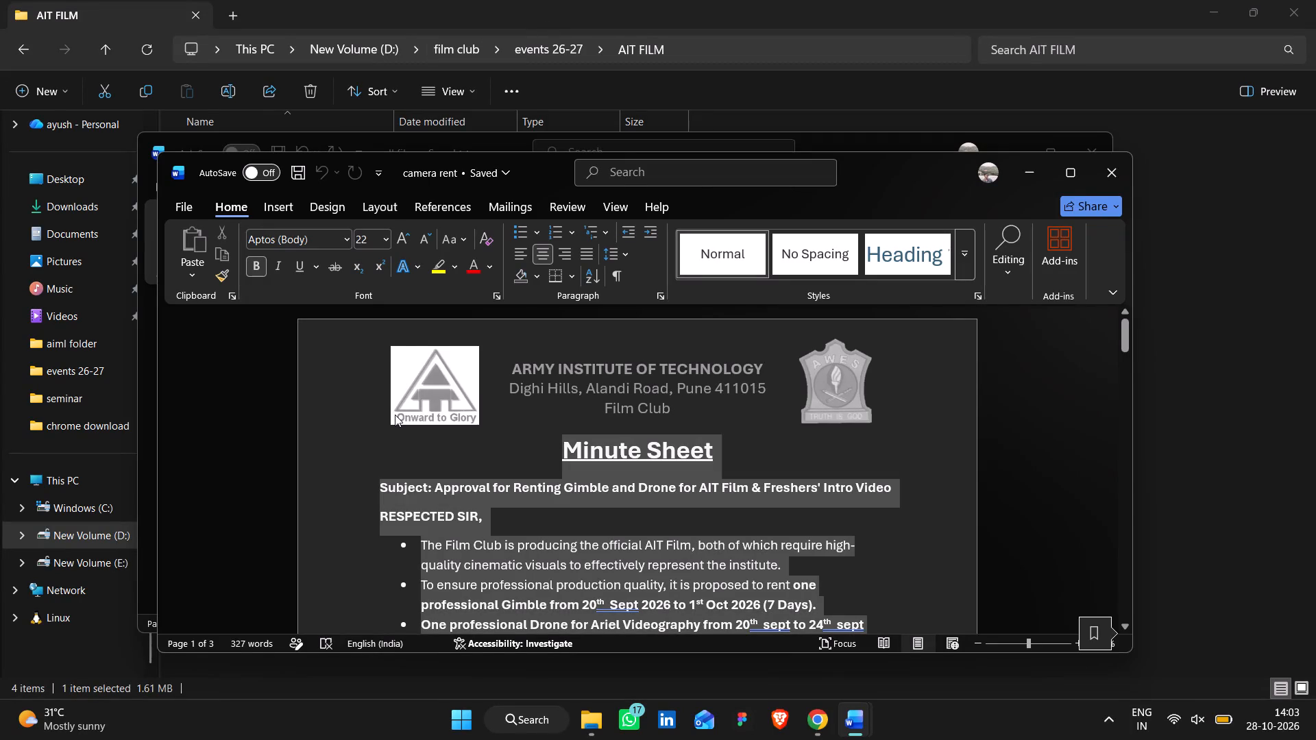
{"action": "key", "text": "ctrl+c"}
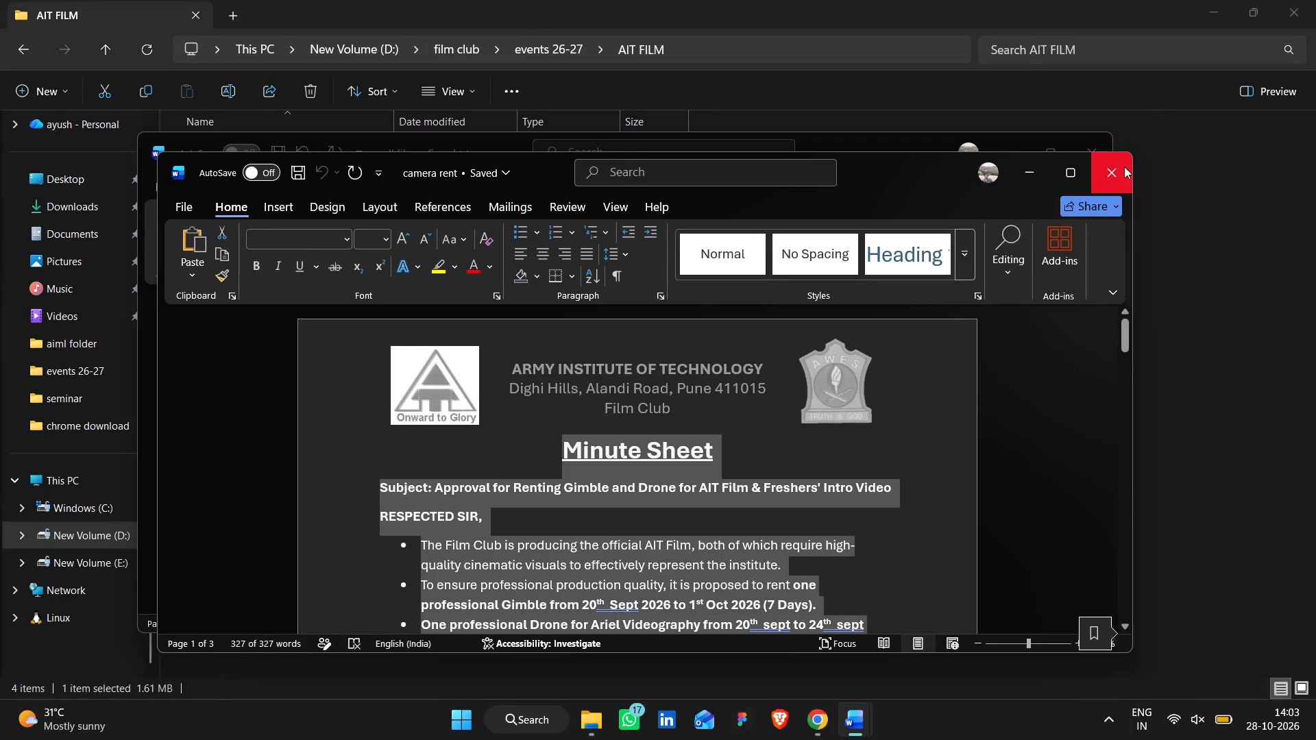
{"action": "left_click", "coordinate": [1124, 166]}
{"action": "left_click", "coordinate": [600, 398]}
{"action": "key", "text": "ctrl+v"}
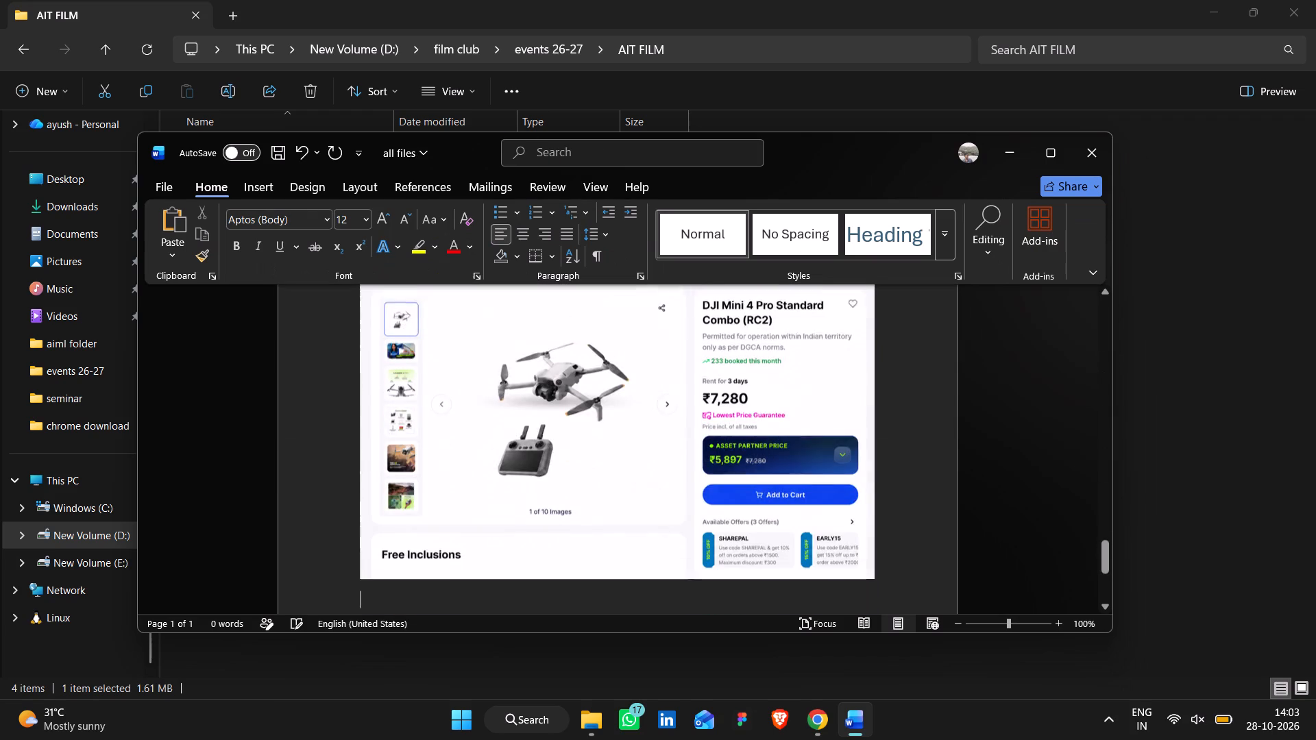
{"action": "scroll", "coordinate": [601, 404], "scroll_direction": "up", "scroll_amount": 9}
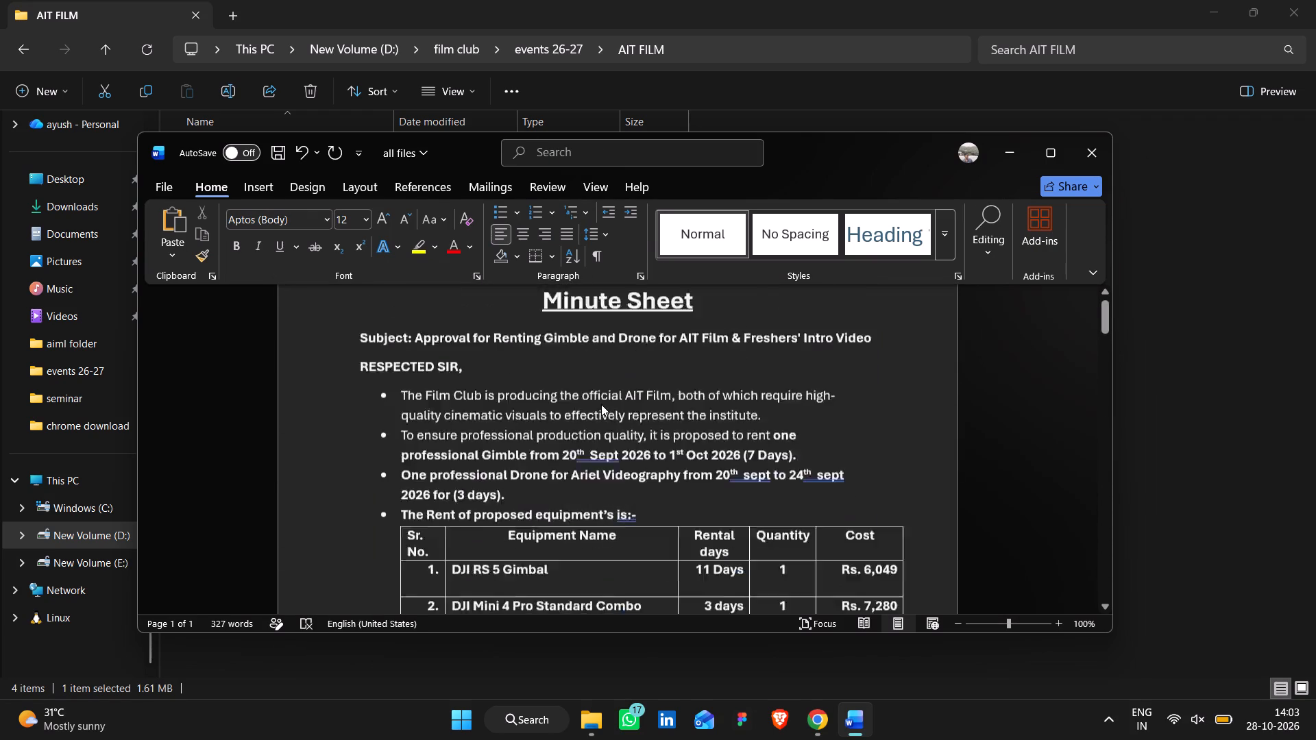
{"action": "scroll", "coordinate": [601, 404], "scroll_direction": "up", "scroll_amount": 1}
{"action": "scroll", "coordinate": [601, 404], "scroll_direction": "down", "scroll_amount": 9}
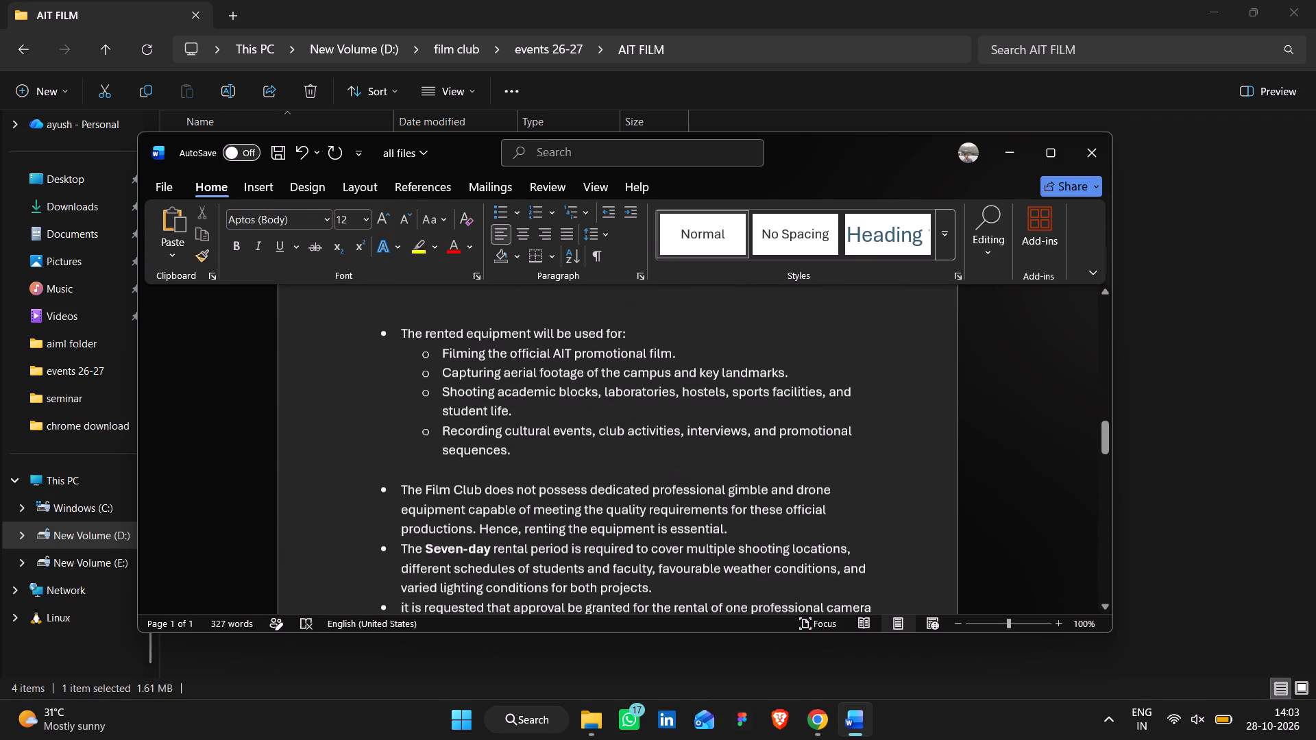
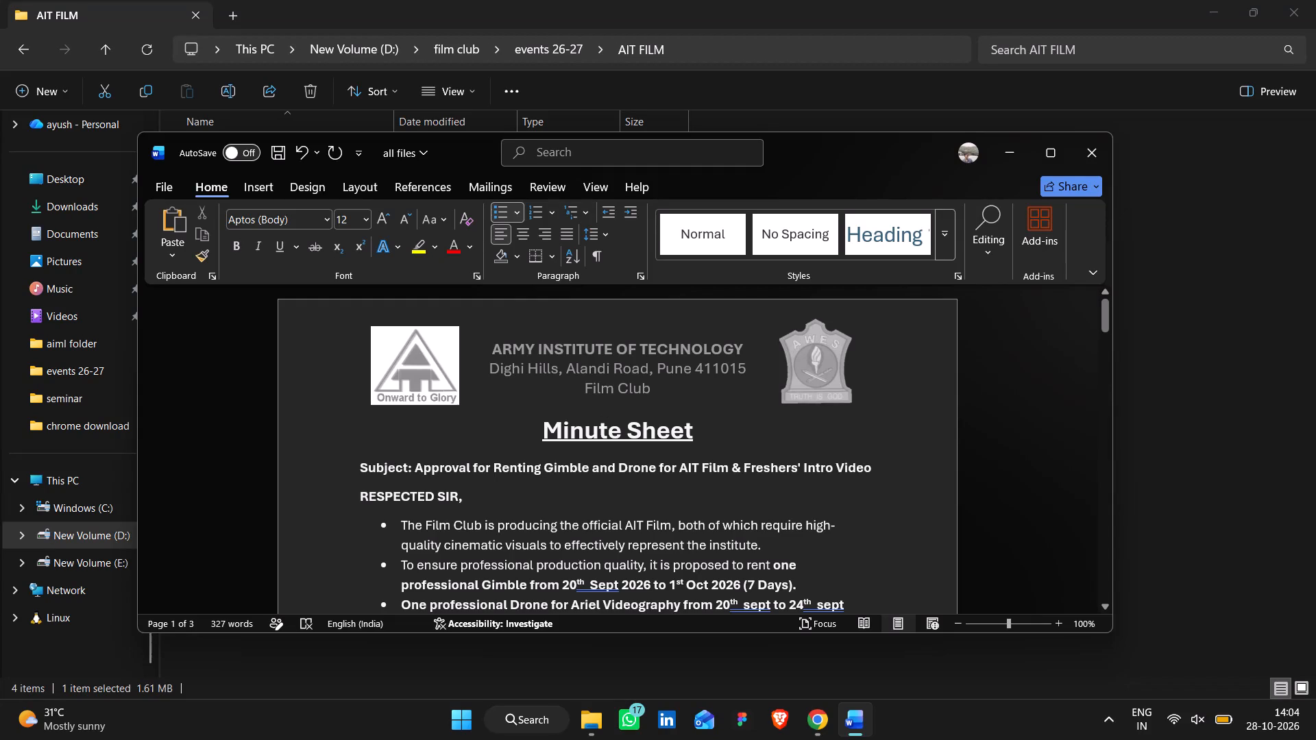
Remove "& Freshers' Intro Video" from the subject line so it ends with "AIT Film".
{"action": "scroll", "coordinate": [649, 502], "scroll_direction": "down", "scroll_amount": 1}
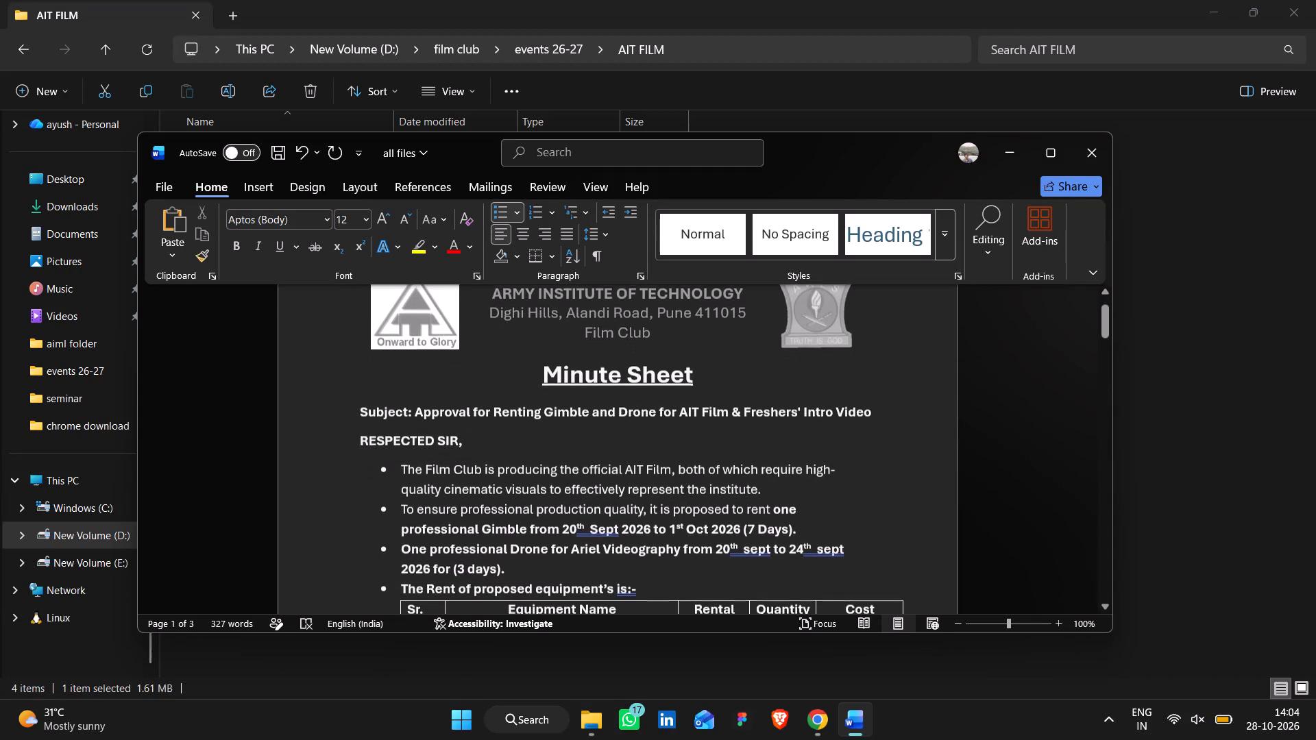
{"action": "scroll", "coordinate": [649, 502], "scroll_direction": "down", "scroll_amount": 2}
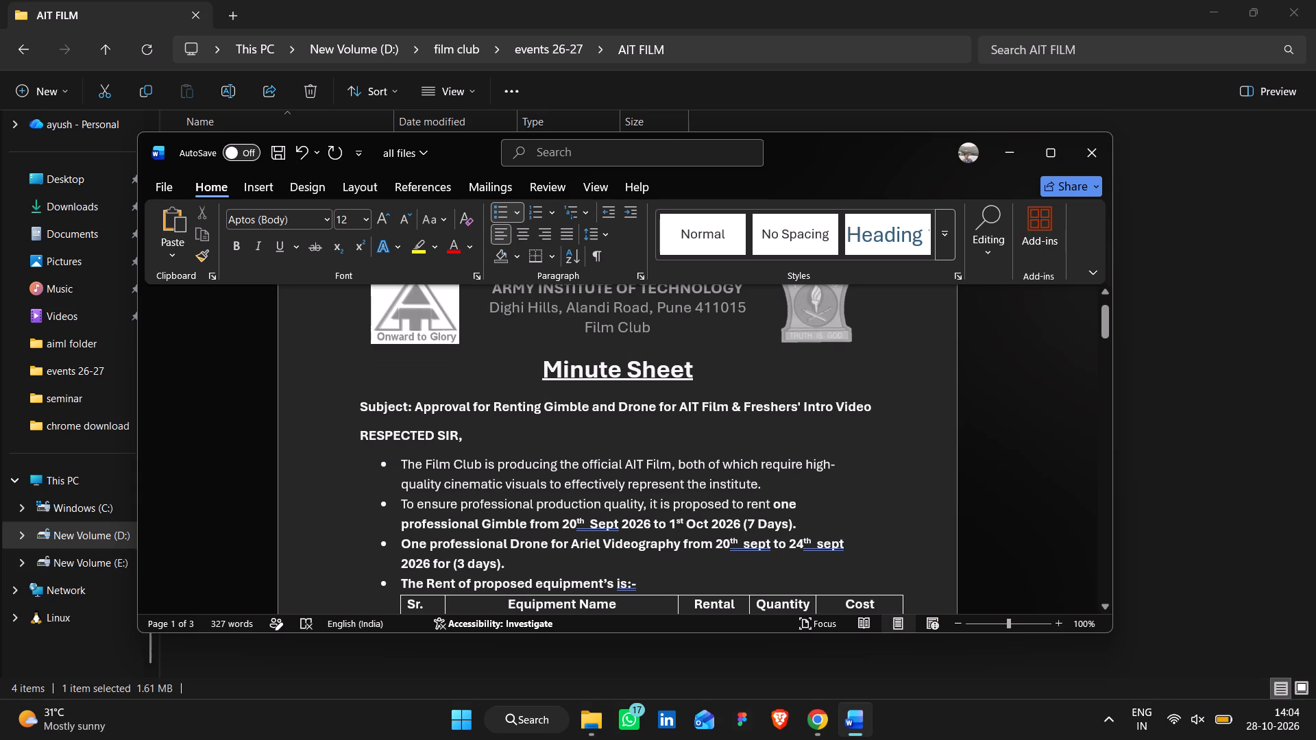
{"action": "left_click_drag", "start_coordinate": [877, 404], "coordinate": [735, 405]}
{"action": "key", "text": "BackSpace"}
{"action": "key", "text": "BackSpace"}
Set the rental days of the DJI RS 5 Gimbal in the equipment table to 8 Days.
{"action": "scroll", "coordinate": [735, 405], "scroll_direction": "down", "scroll_amount": 1}
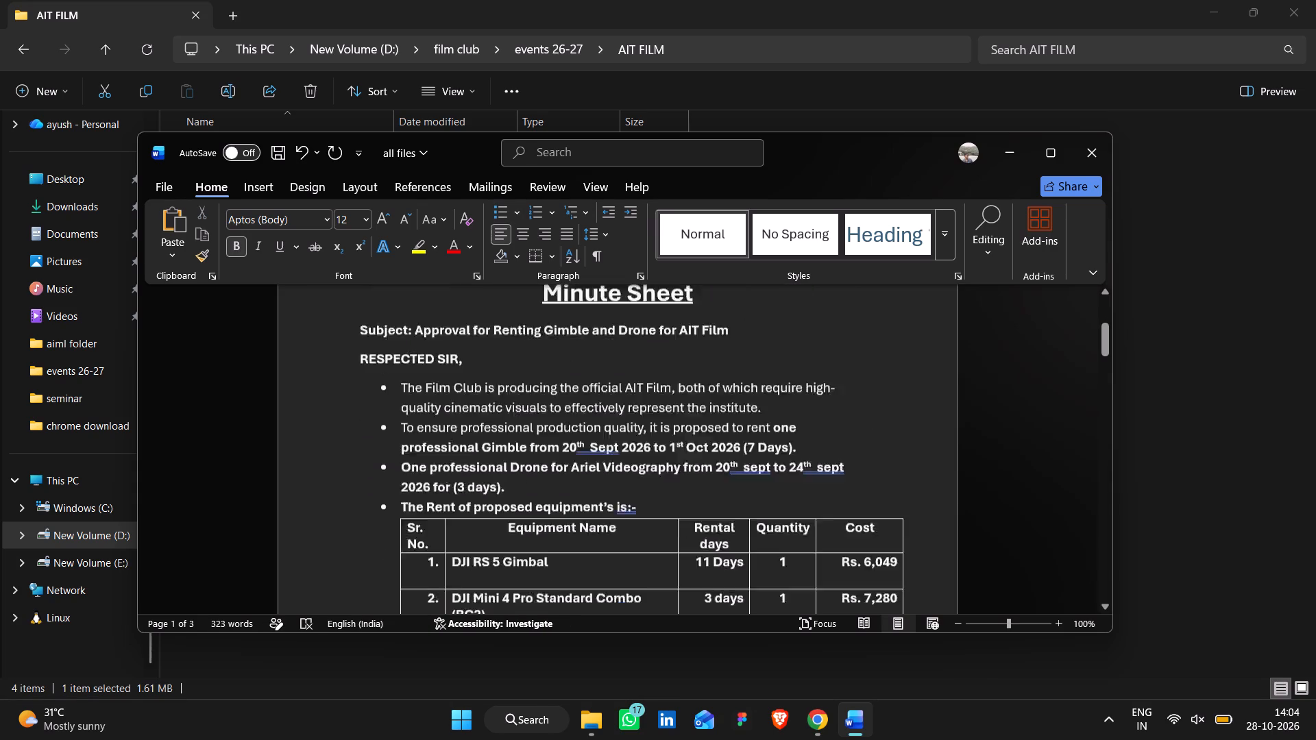
{"action": "scroll", "coordinate": [735, 405], "scroll_direction": "down", "scroll_amount": 1}
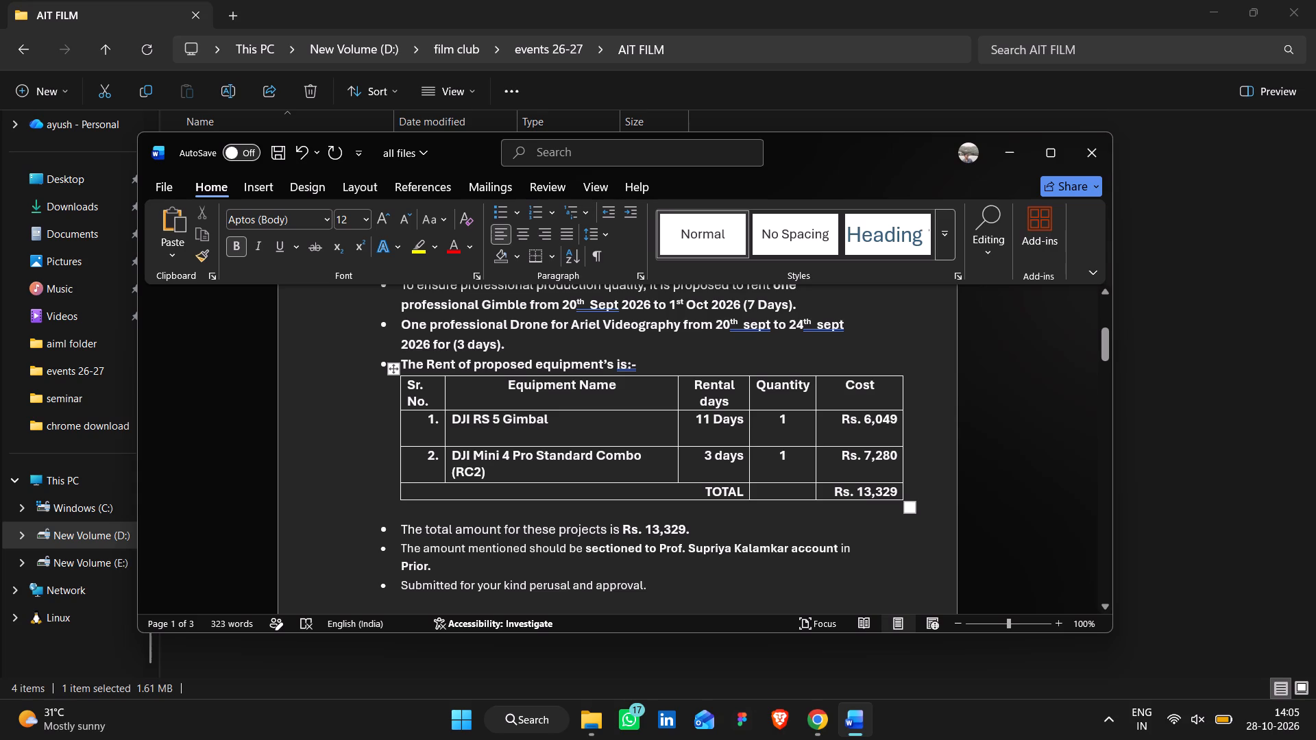
{"action": "left_click", "coordinate": [711, 421]}
{"action": "key", "text": "Left"}
{"action": "key", "text": "BackSpace"}
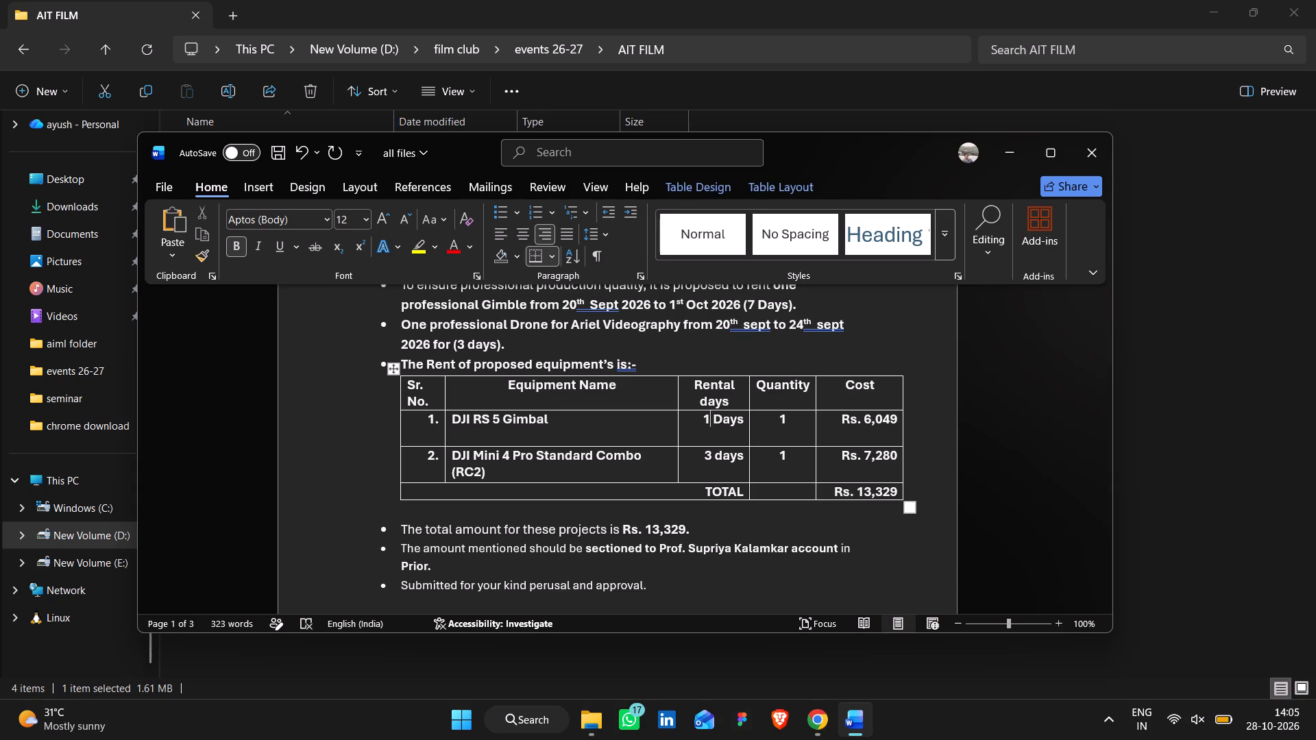
{"action": "key", "text": "BackSpace"}
{"action": "key", "text": "8"}
Set the cost of the DJI RS 5 Gimbal in the equipment table to Rs. 4,549.
{"action": "left_click", "coordinate": [898, 422]}
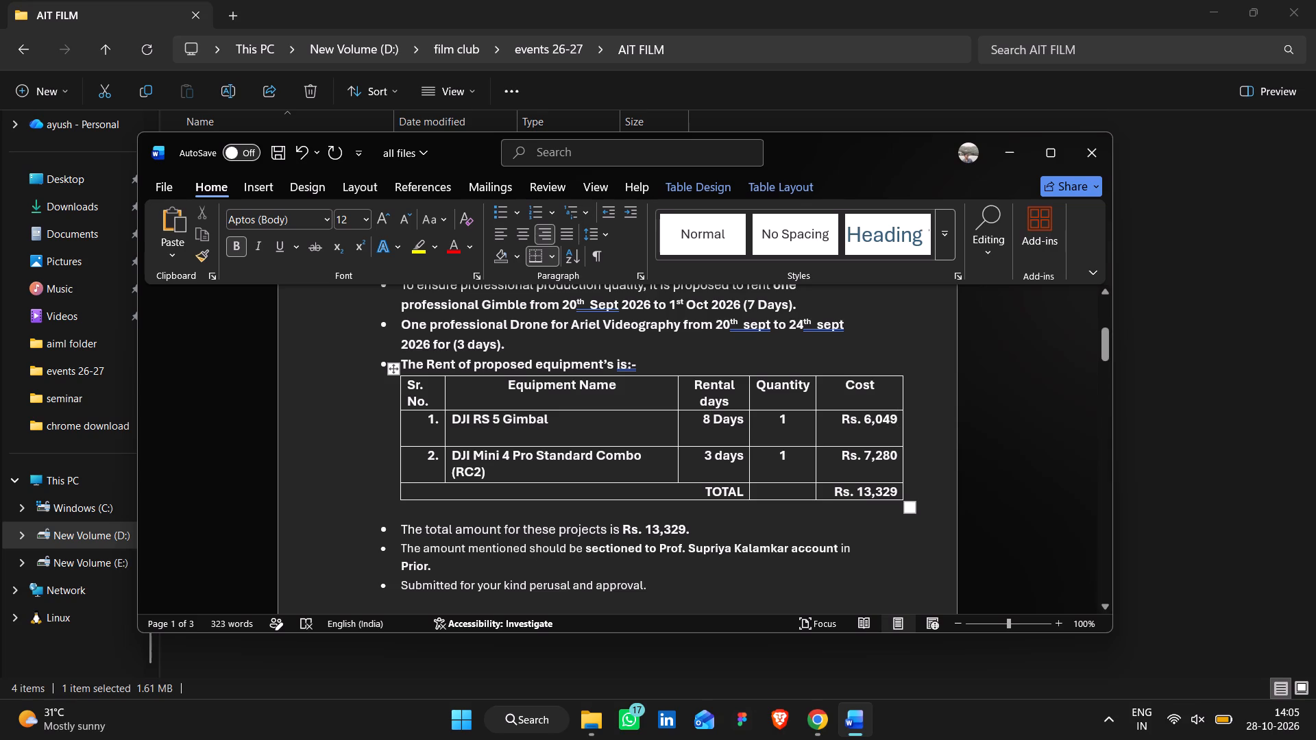
{"action": "key", "text": "BackSpace"}
{"action": "key", "text": "BackSpace"}
{"action": "key", "text": "BackSpace"}
{"action": "key", "text": "BackSpace"}
{"action": "key", "text": "BackSpace"}
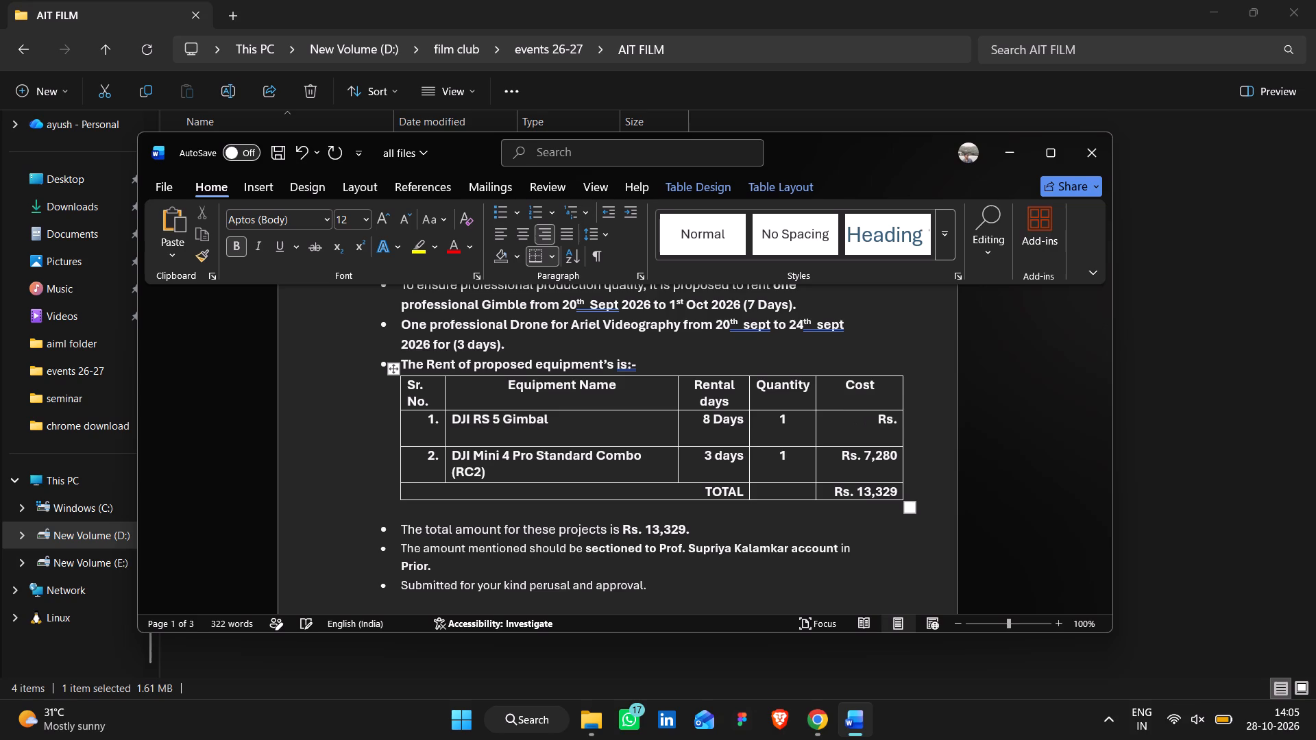
{"action": "type", "text": "40"}
{"action": "key", "text": "BackSpace"}
{"action": "key", "text": "5"}
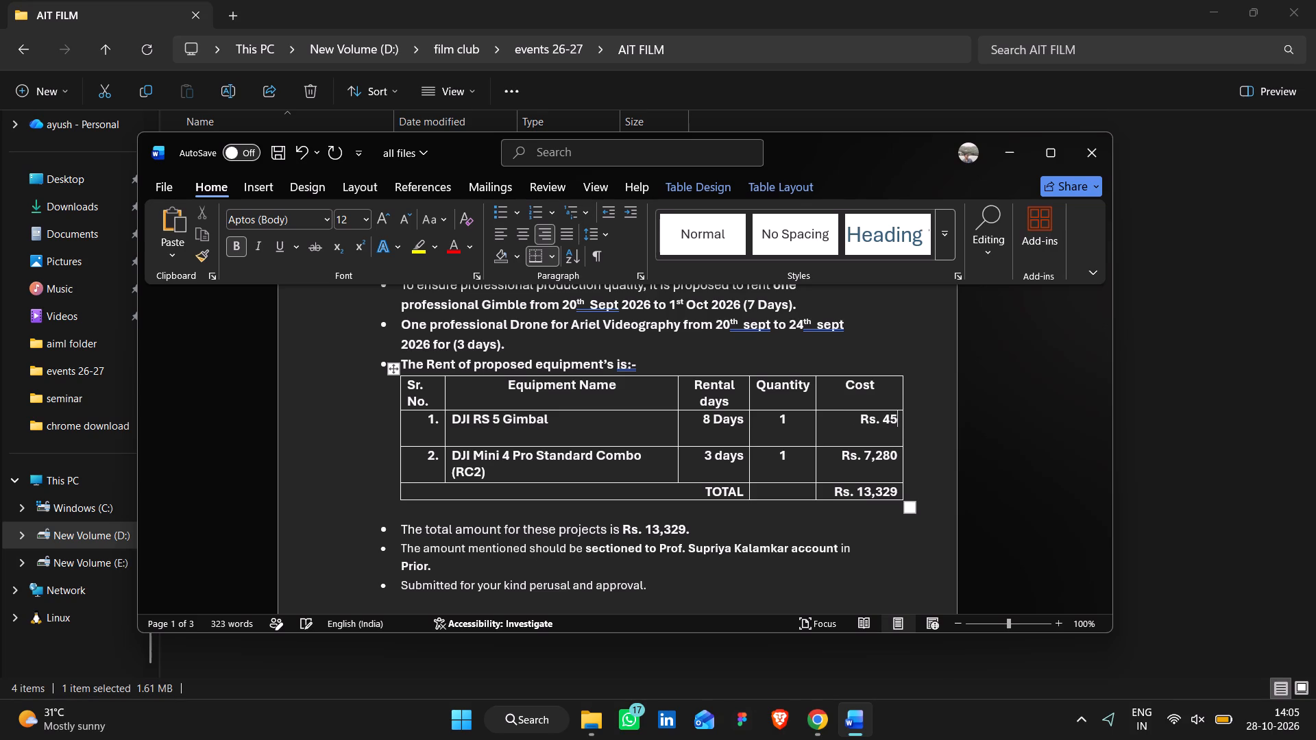
{"action": "type", "text": "49"}
{"action": "key", "text": "Left"}
{"action": "key", "text": "Left"}
{"action": "key", "text": "Left"}
{"action": "key", "text": "period"}
{"action": "key", "text": "BackSpace"}
{"action": "key", "text": "comma"}
Switch to Calculator, place it beside the document, and add the two equipment costs, 4549 + 7280.
{"action": "key", "text": "Down"}
{"action": "key", "text": "Down"}
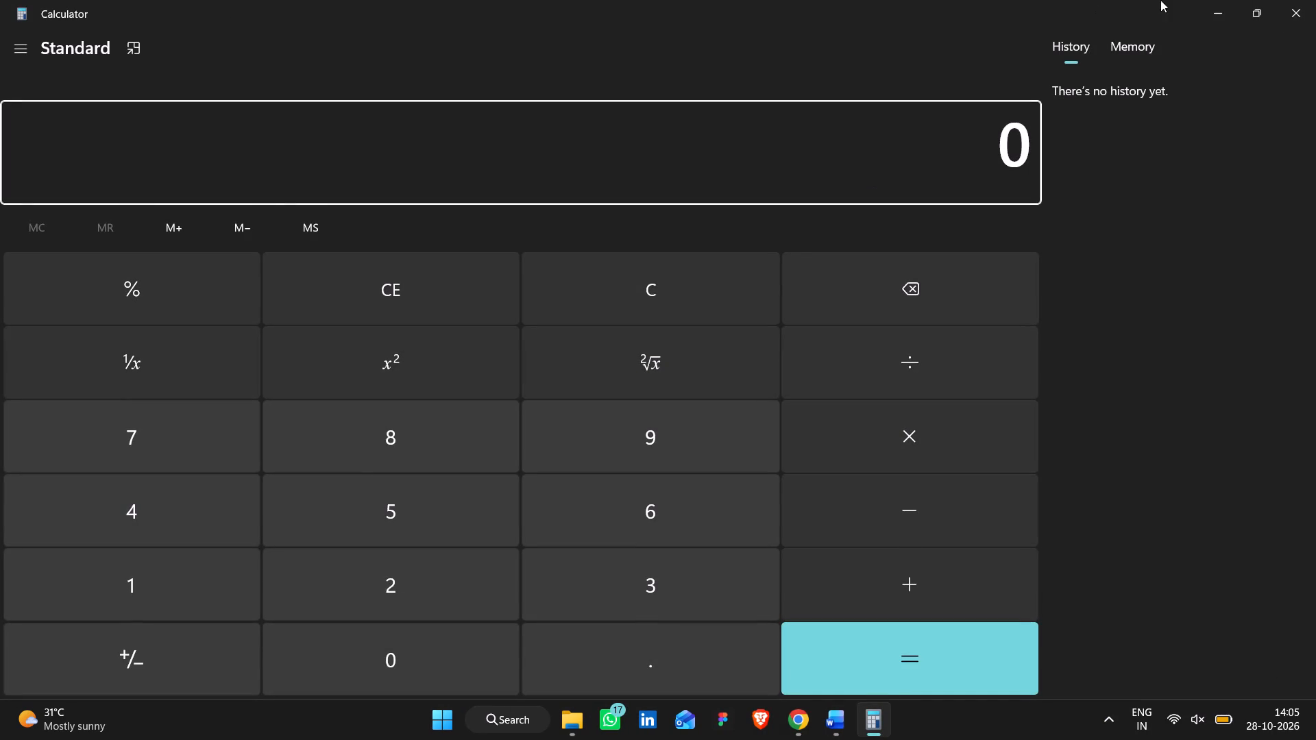
{"action": "left_click", "coordinate": [1221, 3]}
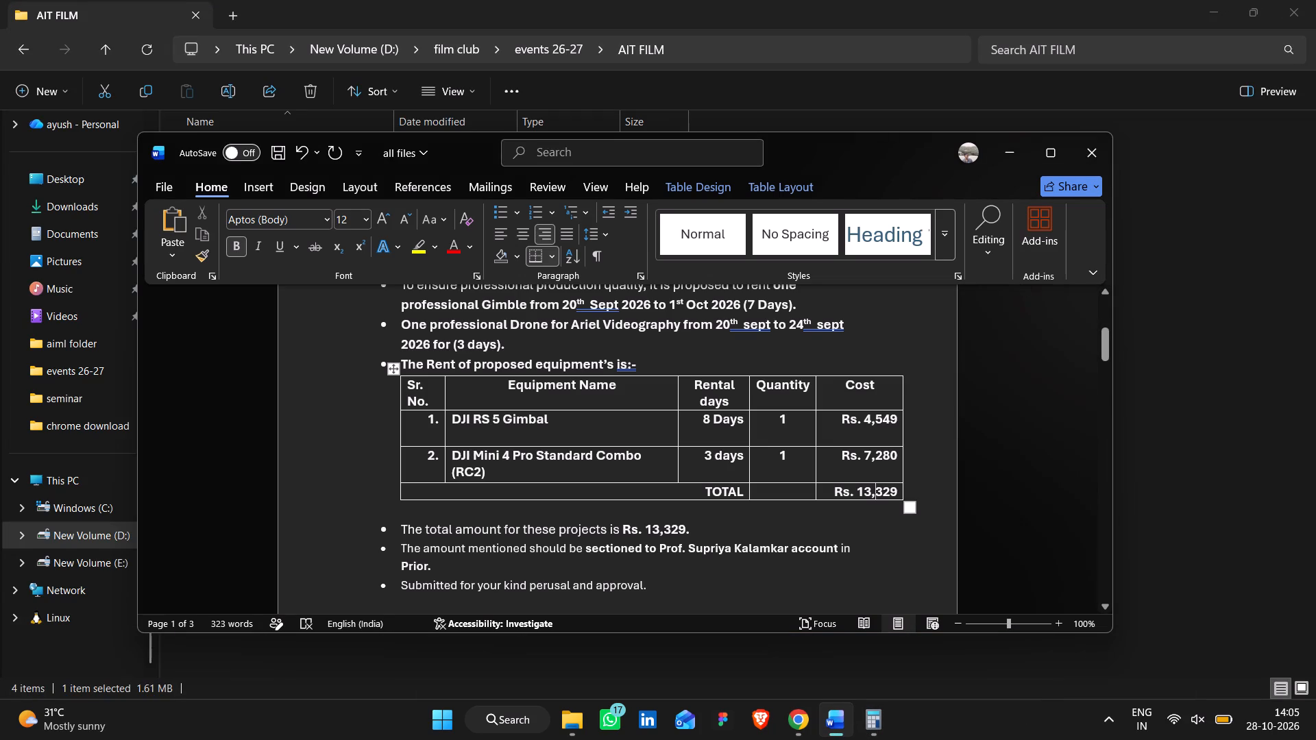
{"action": "left_click", "coordinate": [879, 734]}
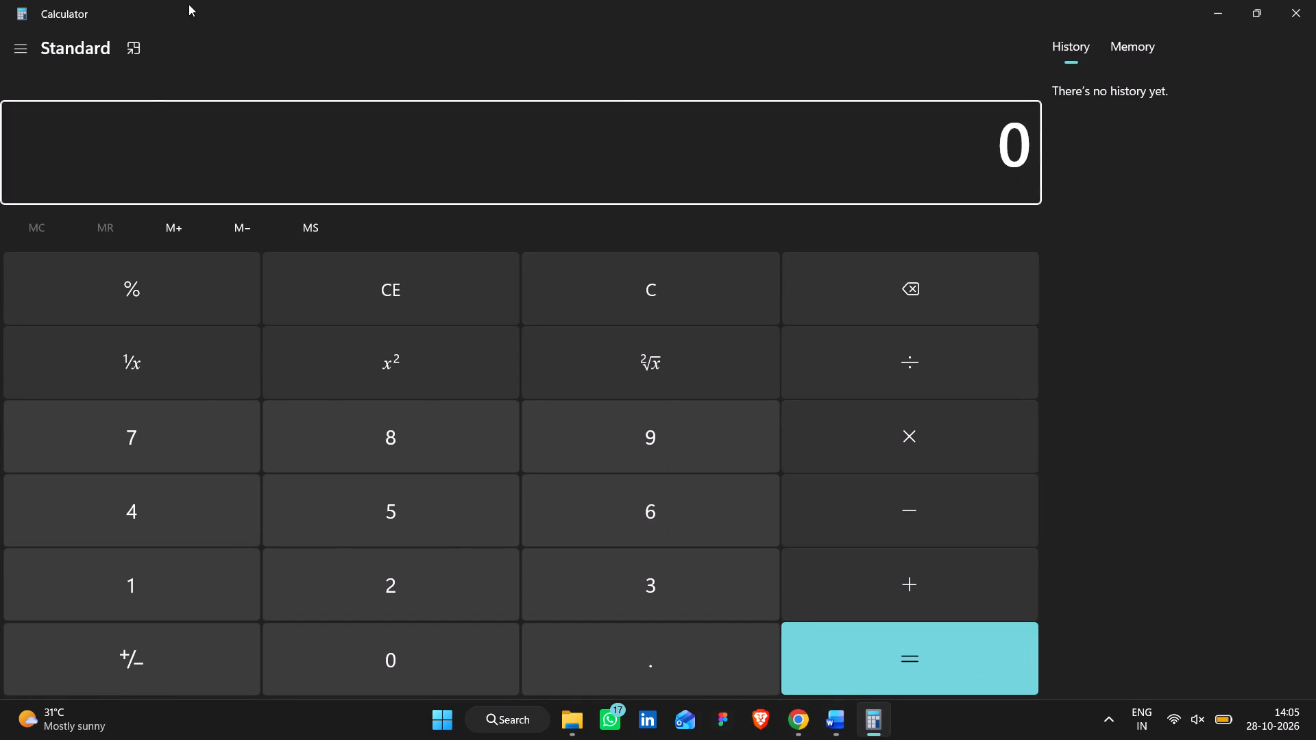
{"action": "left_click_drag", "start_coordinate": [188, 4], "coordinate": [146, 132]}
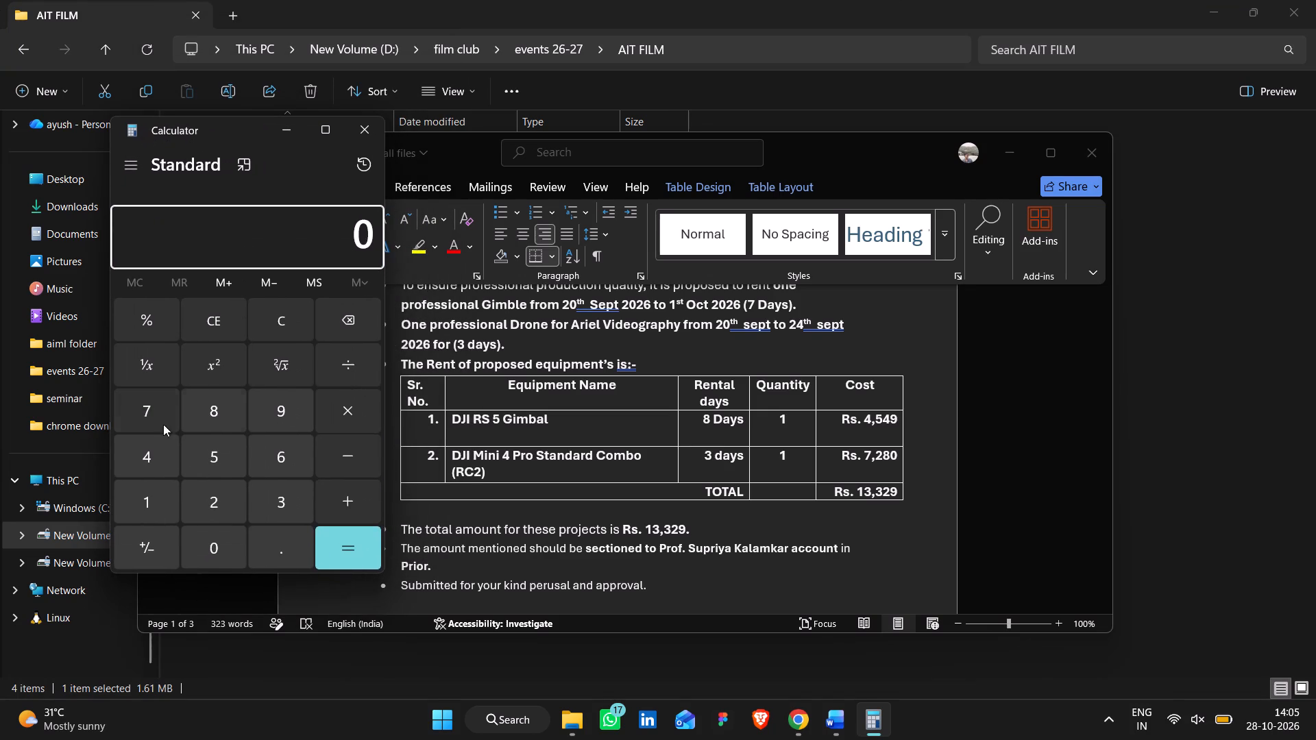
{"action": "left_click", "coordinate": [169, 453]}
{"action": "left_click", "coordinate": [215, 463]}
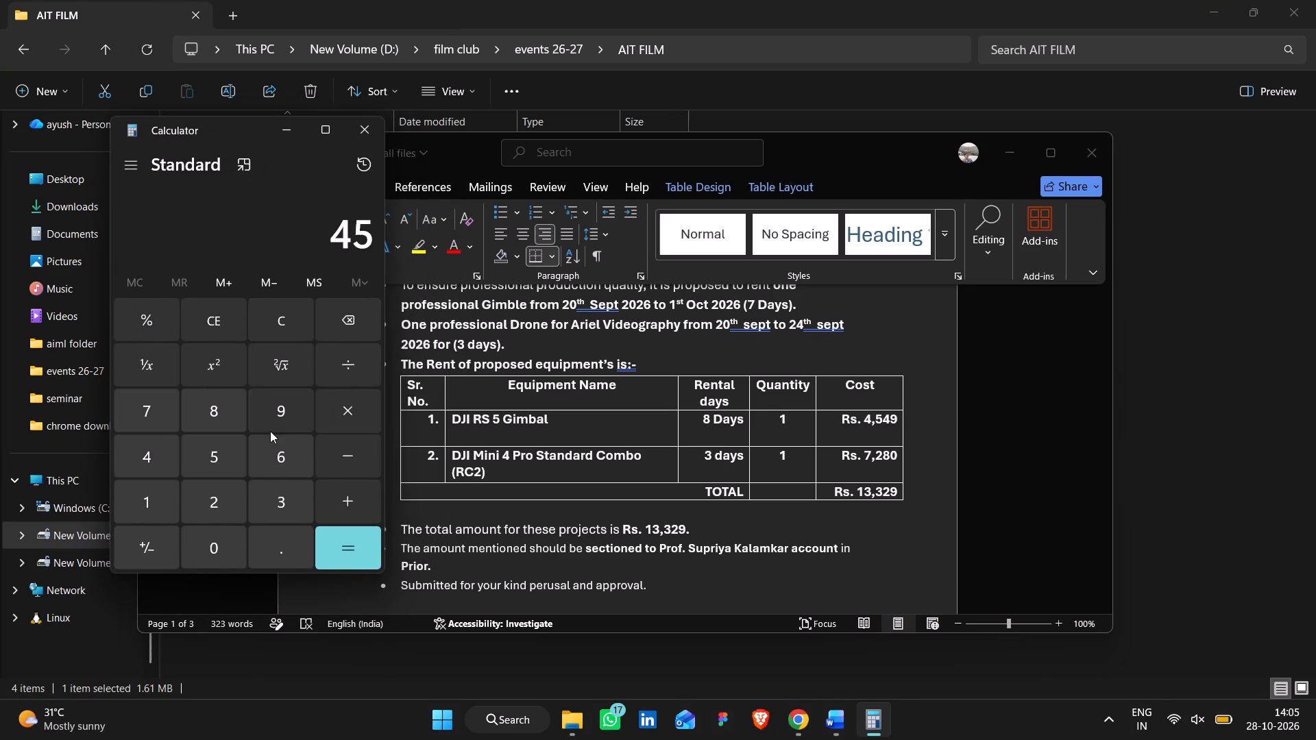
{"action": "left_click", "coordinate": [159, 444]}
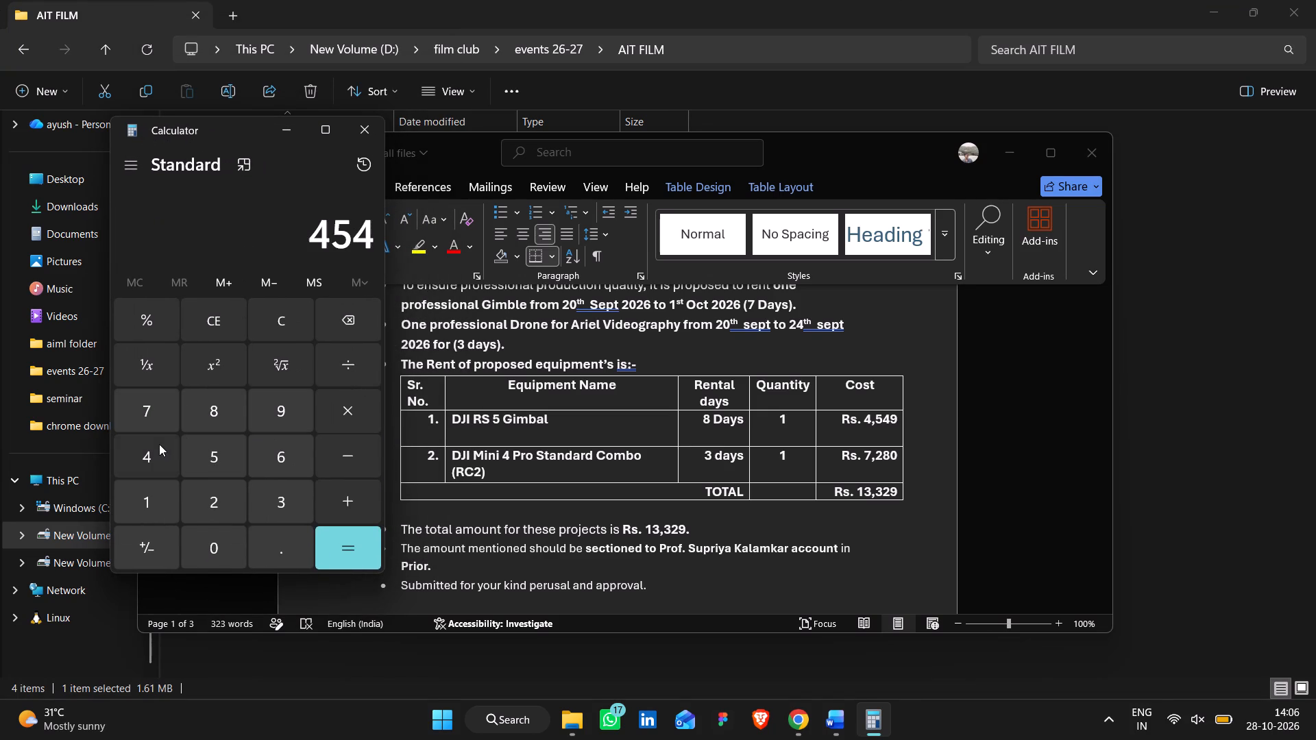
{"action": "left_click", "coordinate": [294, 406]}
{"action": "left_click", "coordinate": [360, 500]}
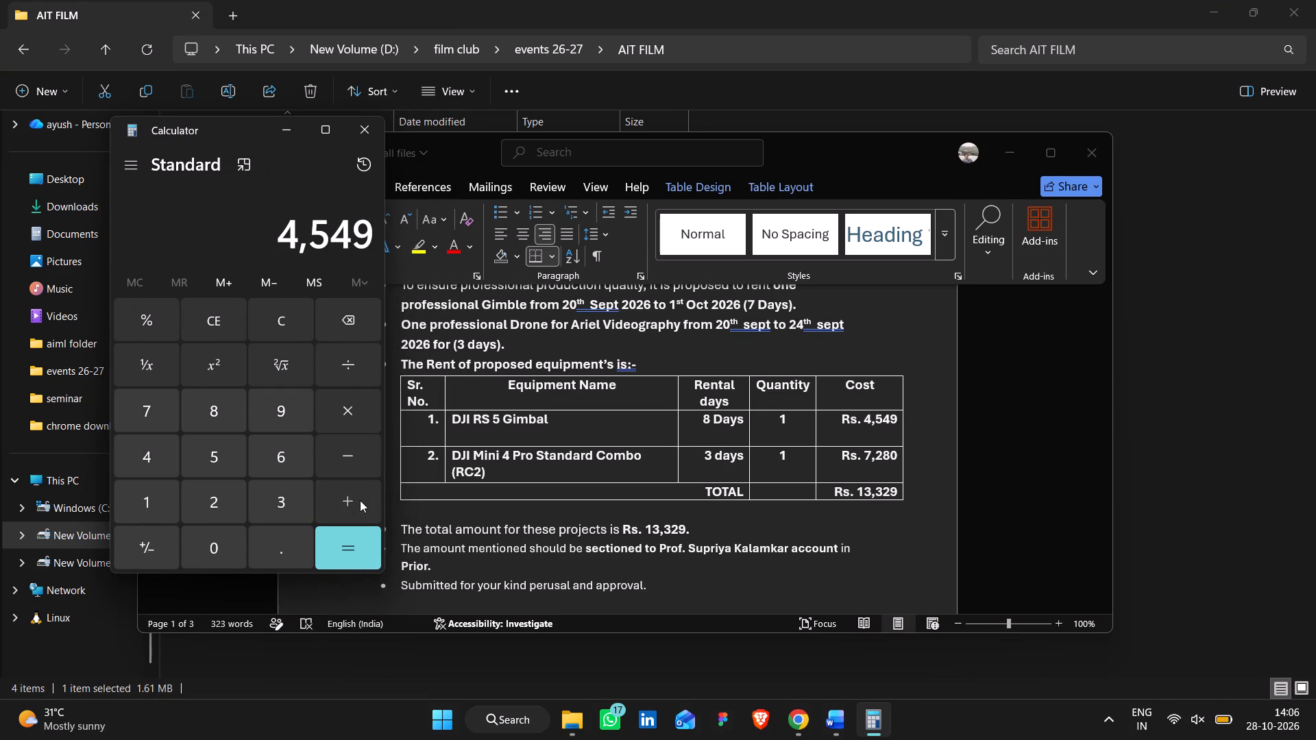
{"action": "left_click", "coordinate": [137, 418]}
{"action": "left_click", "coordinate": [212, 510]}
{"action": "left_click", "coordinate": [217, 399]}
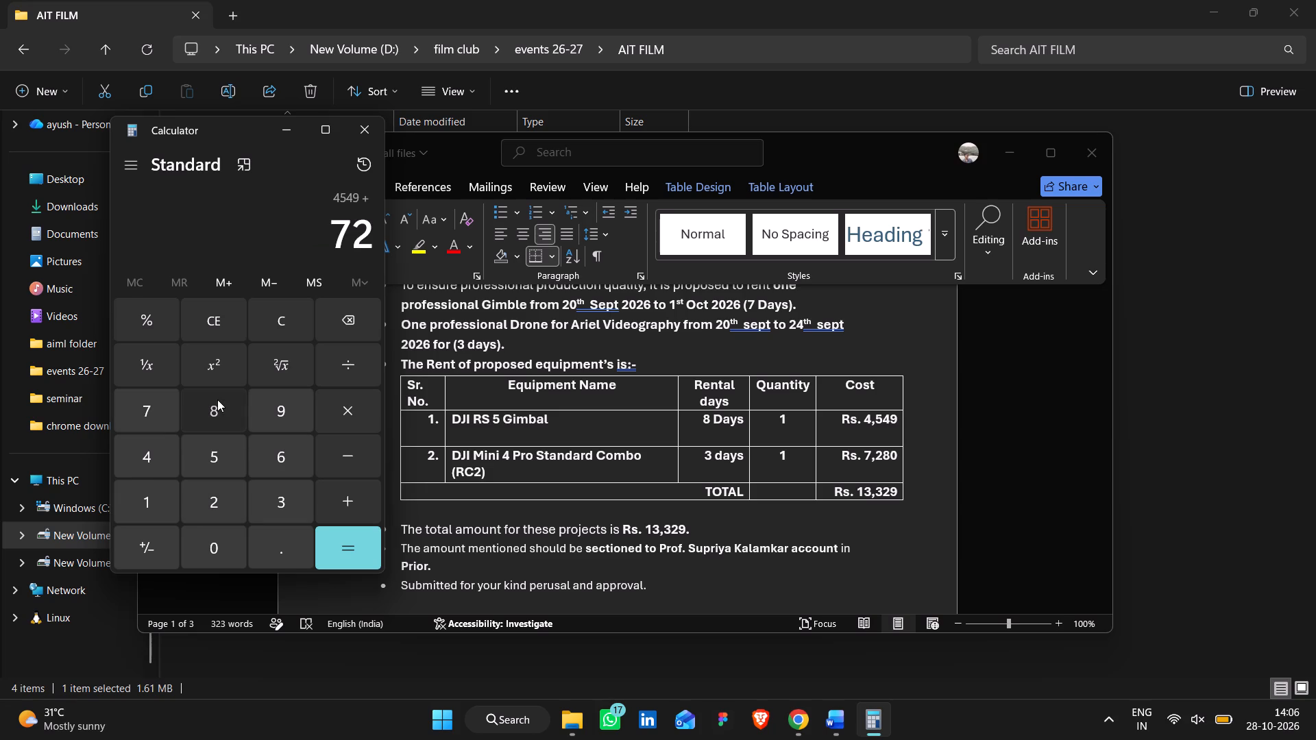
{"action": "left_click", "coordinate": [213, 543]}
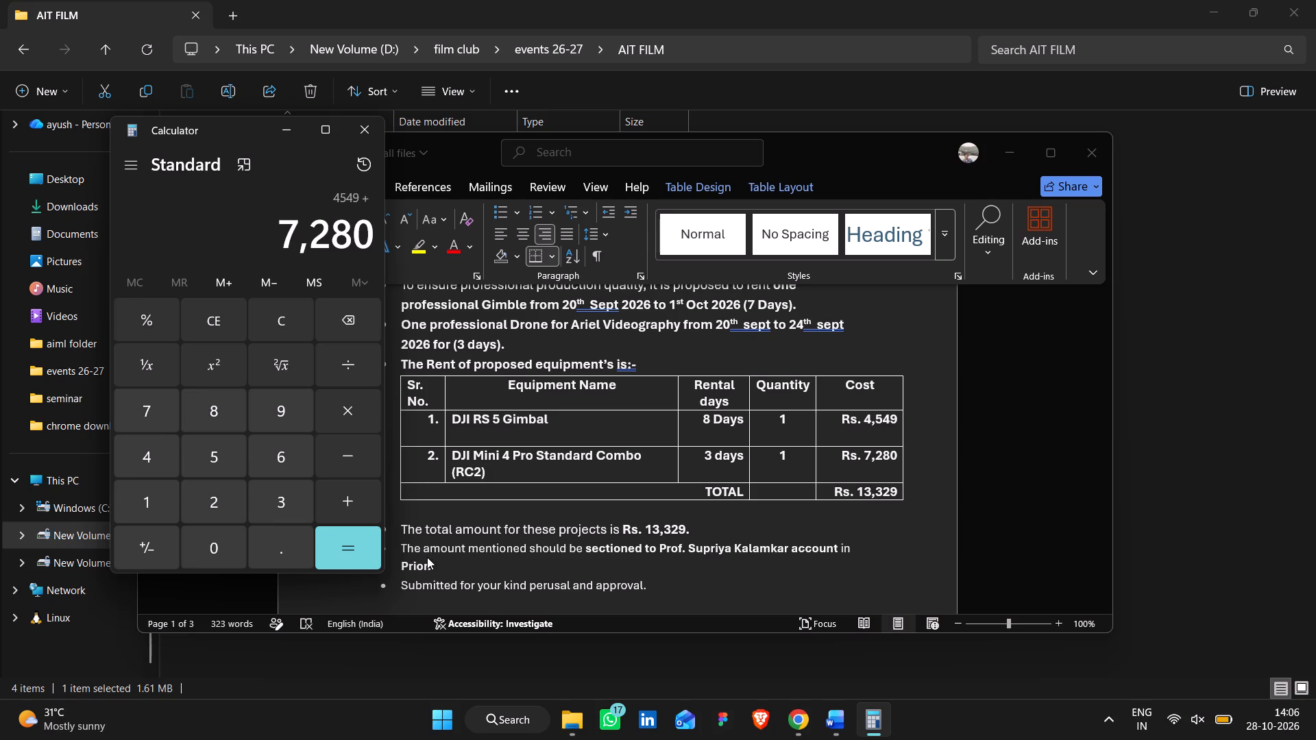
{"action": "left_click", "coordinate": [351, 551]}
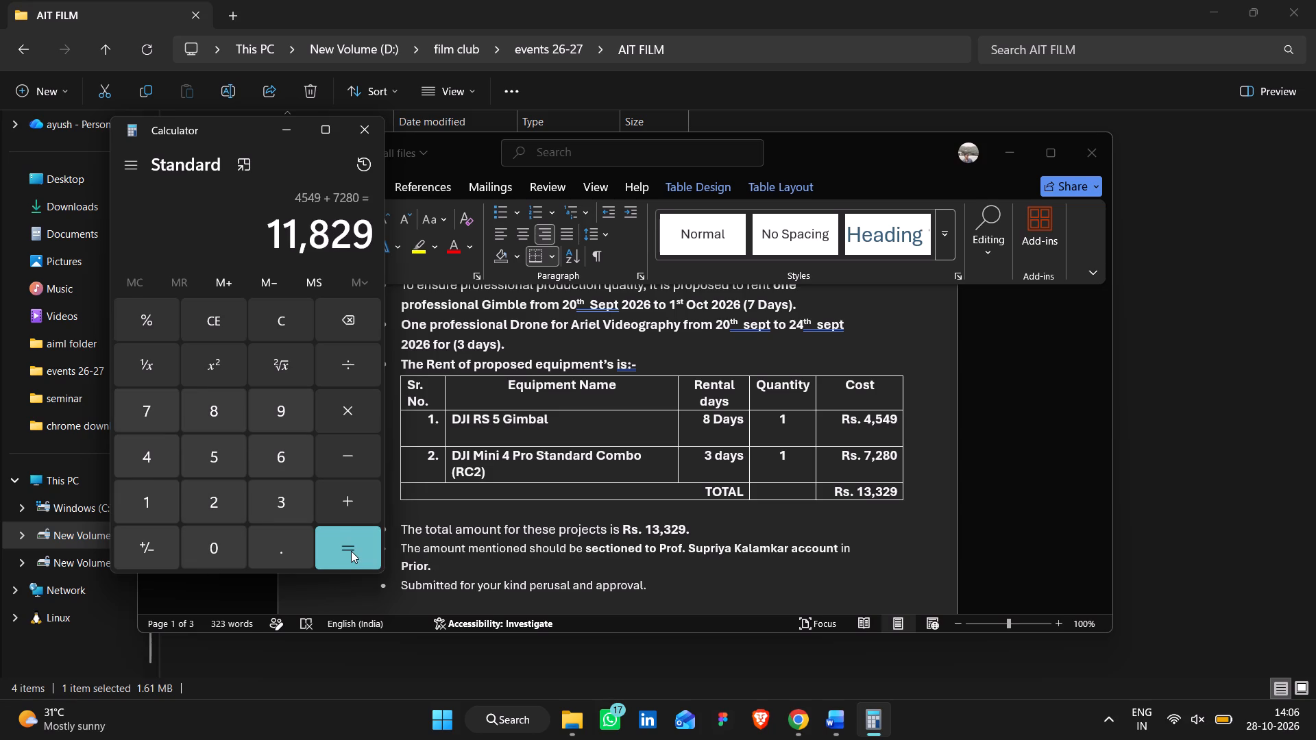
Return to the Word document and set the TOTAL cost in the equipment table to Rs. 11,829.
{"action": "left_click", "coordinate": [884, 489]}
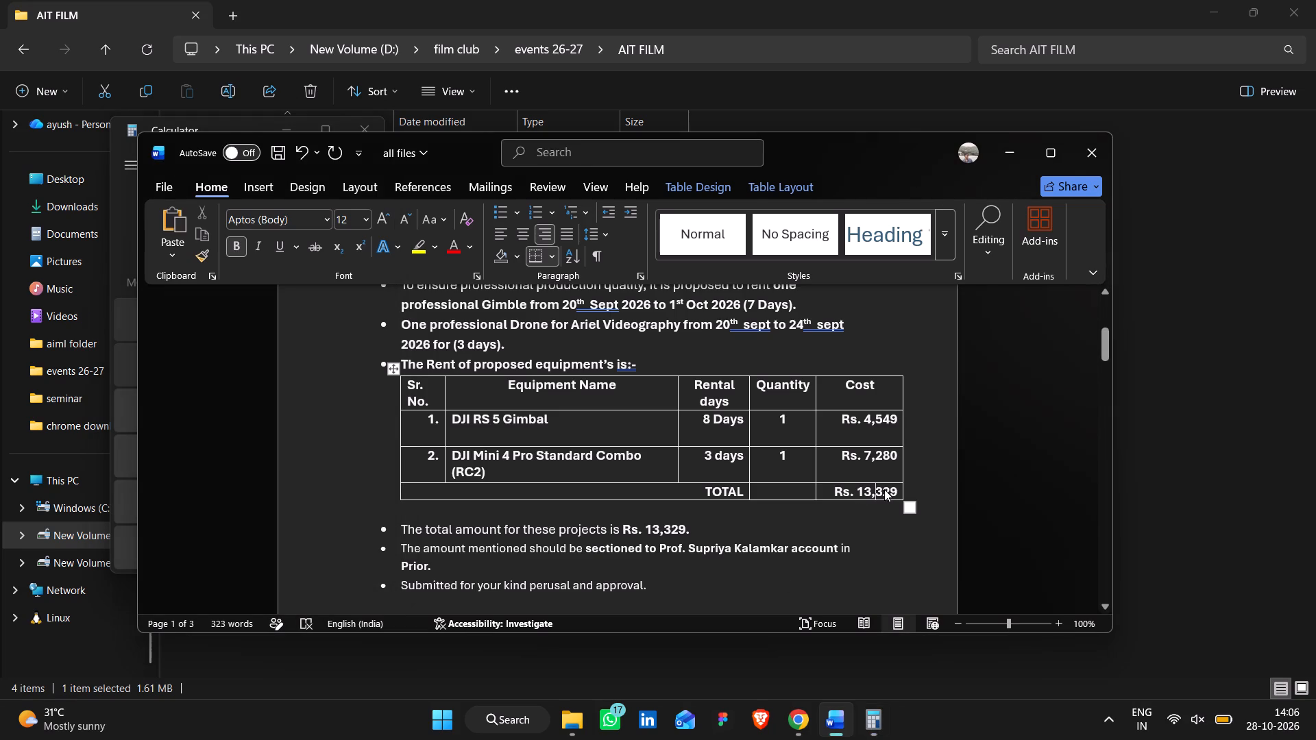
{"action": "key", "text": "Right"}
{"action": "key", "text": "backslash"}
{"action": "key", "text": "BackSpace"}
{"action": "key", "text": "BackSpace"}
{"action": "key", "text": "BackSpace"}
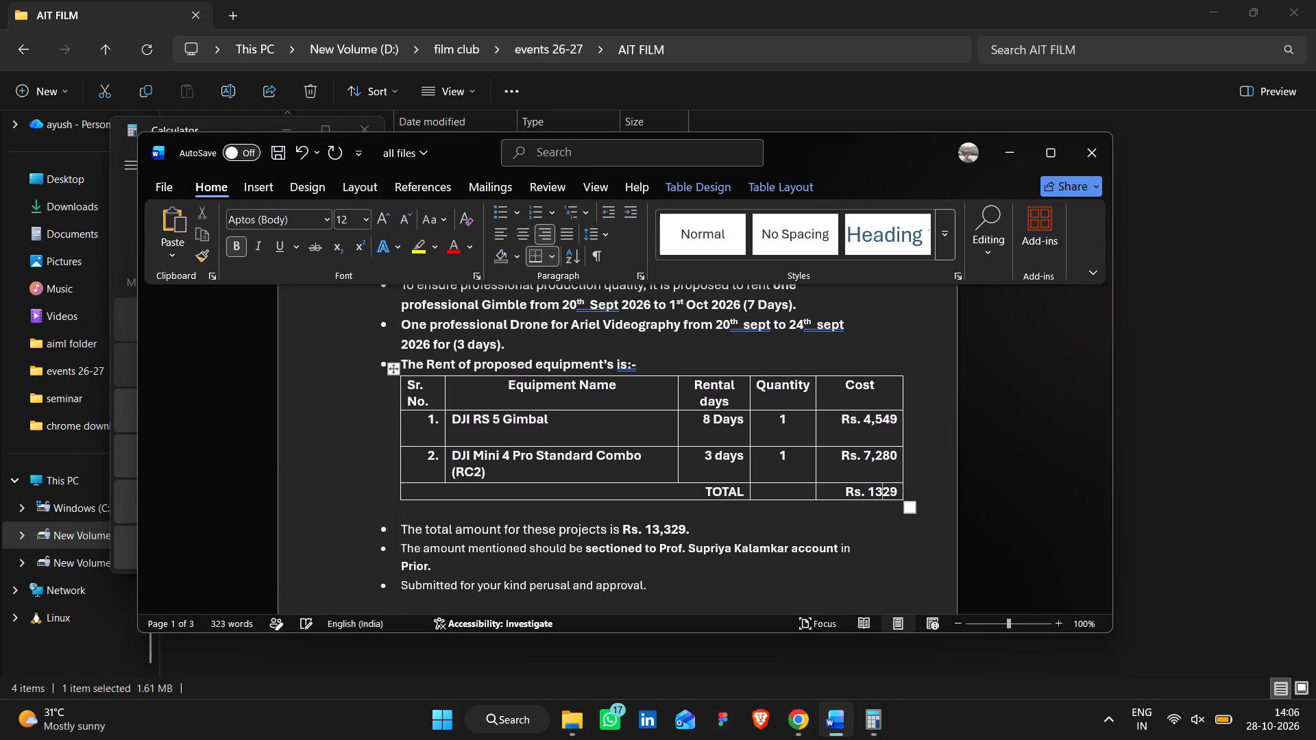
{"action": "key", "text": "BackSpace"}
{"action": "key", "text": "1"}
{"action": "key", "text": "8"}
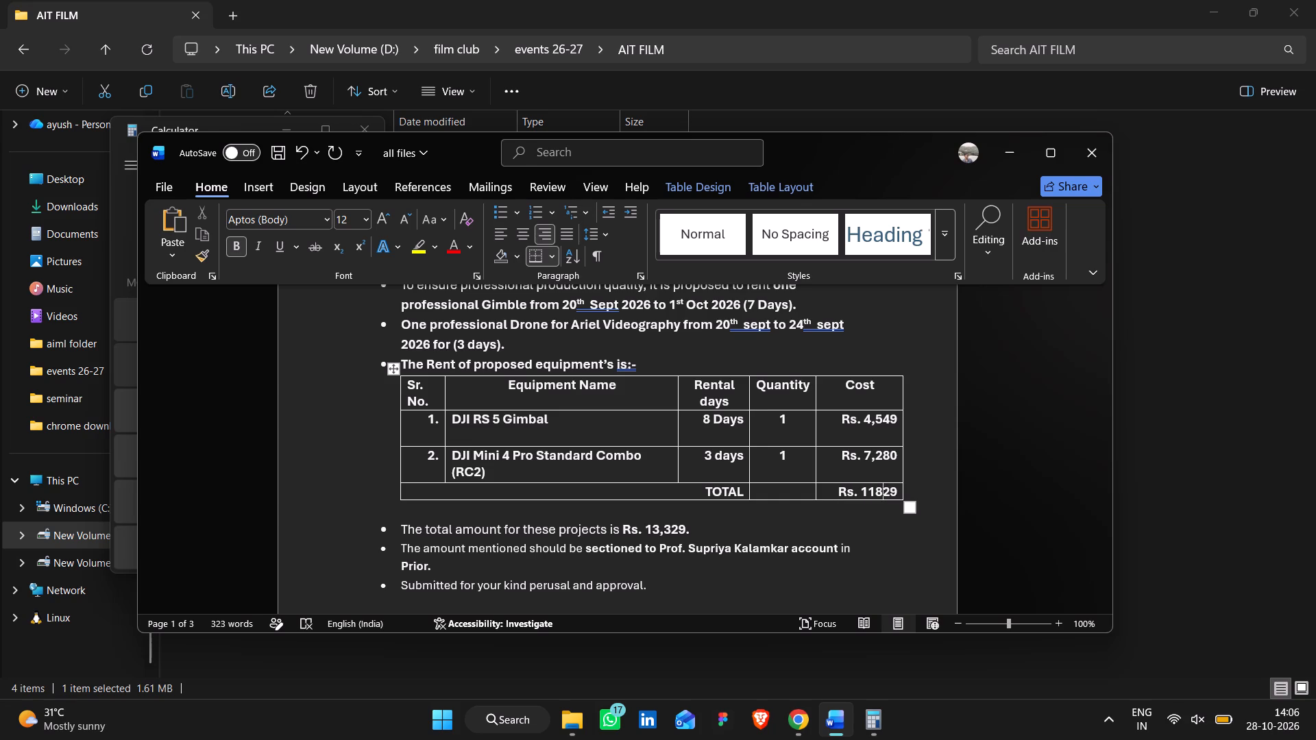
{"action": "key", "text": "Left"}
{"action": "key", "text": "comma"}
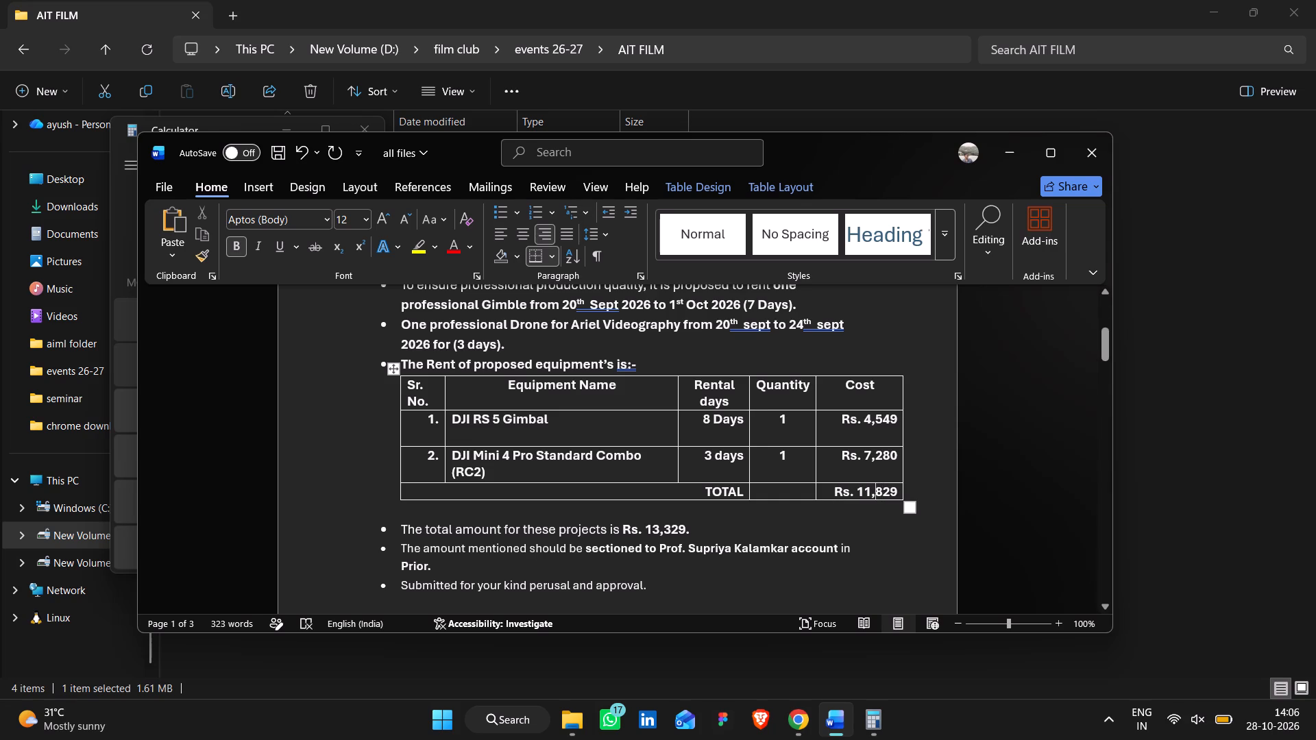
Set the rental days of the DJI Mini 4 Pro Standard Combo in the equipment table to 5 days.
{"action": "left_click", "coordinate": [712, 454]}
{"action": "key", "text": "BackSpace"}
{"action": "key", "text": "5"}
{"action": "scroll", "coordinate": [983, 508], "scroll_direction": "down", "scroll_amount": 1}
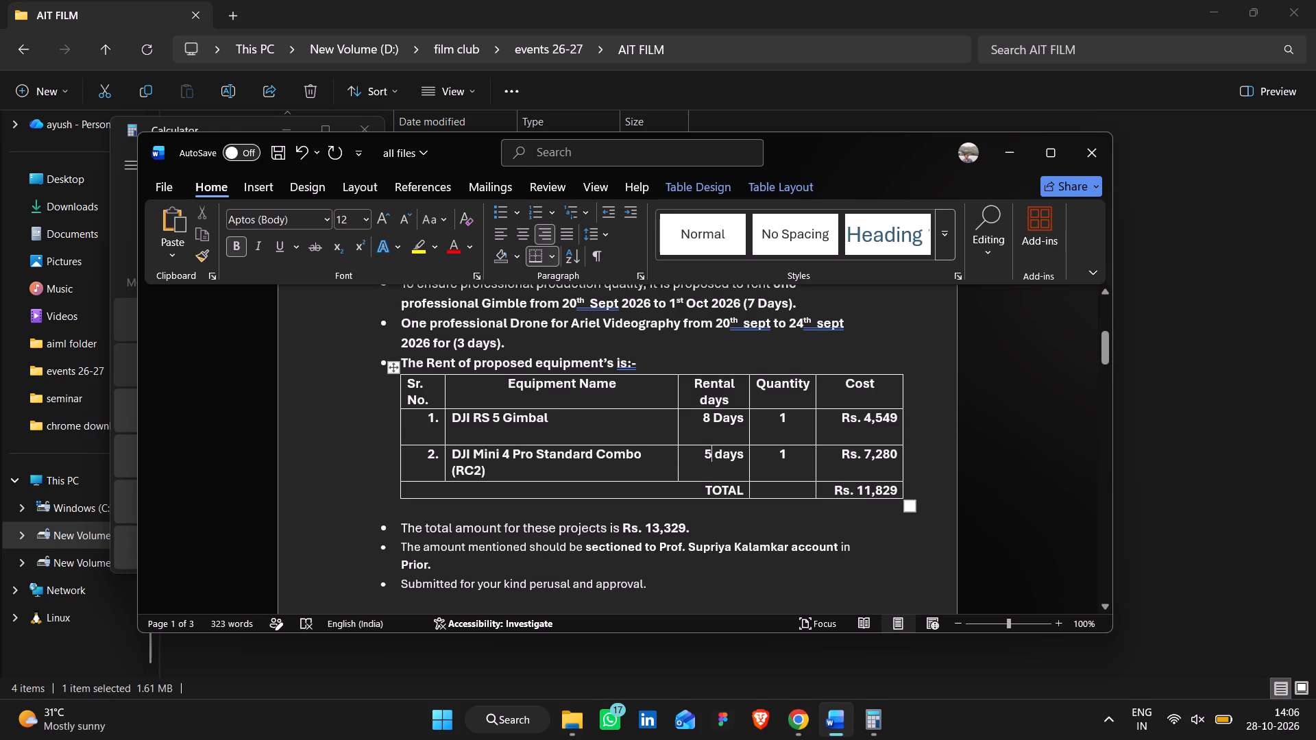
{"action": "scroll", "coordinate": [983, 508], "scroll_direction": "down", "scroll_amount": 1}
{"action": "left_click", "coordinate": [983, 508]}
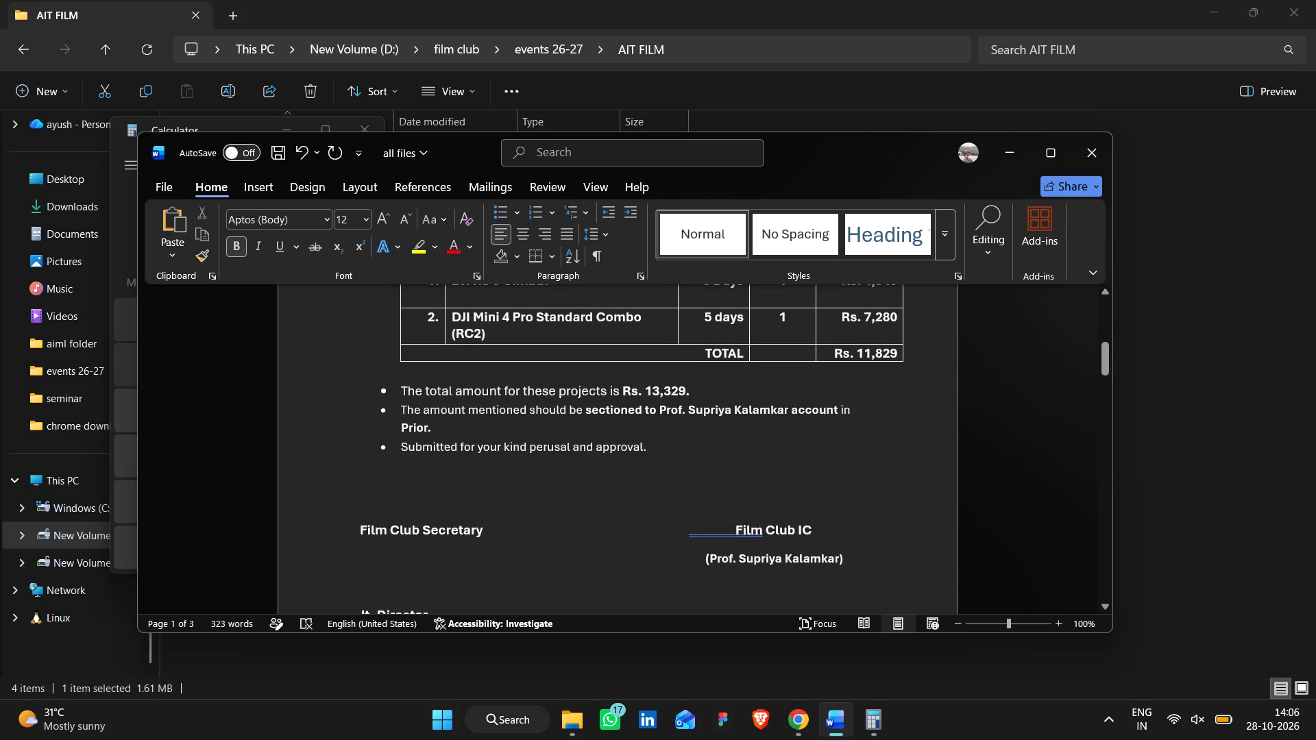
Set the rental days of the DJI Mini 4 Pro Standard Combo in the equipment table to 4 days.
{"action": "left_click", "coordinate": [712, 317]}
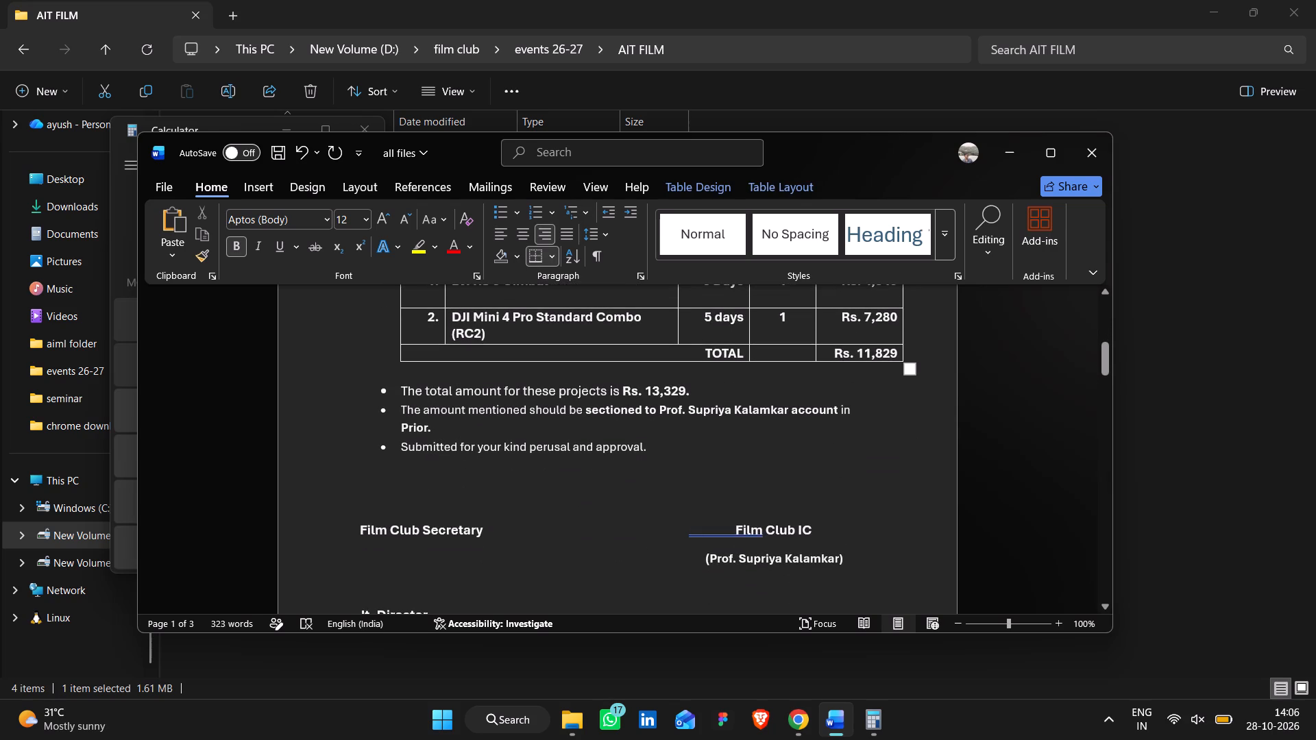
{"action": "key", "text": "BackSpace"}
{"action": "key", "text": "4"}
Set the total amount for the projects in the bullet below the equipment table to Rs. 11,829.
{"action": "scroll", "coordinate": [724, 438], "scroll_direction": "down", "scroll_amount": 2}
{"action": "scroll", "coordinate": [724, 438], "scroll_direction": "up", "scroll_amount": 2}
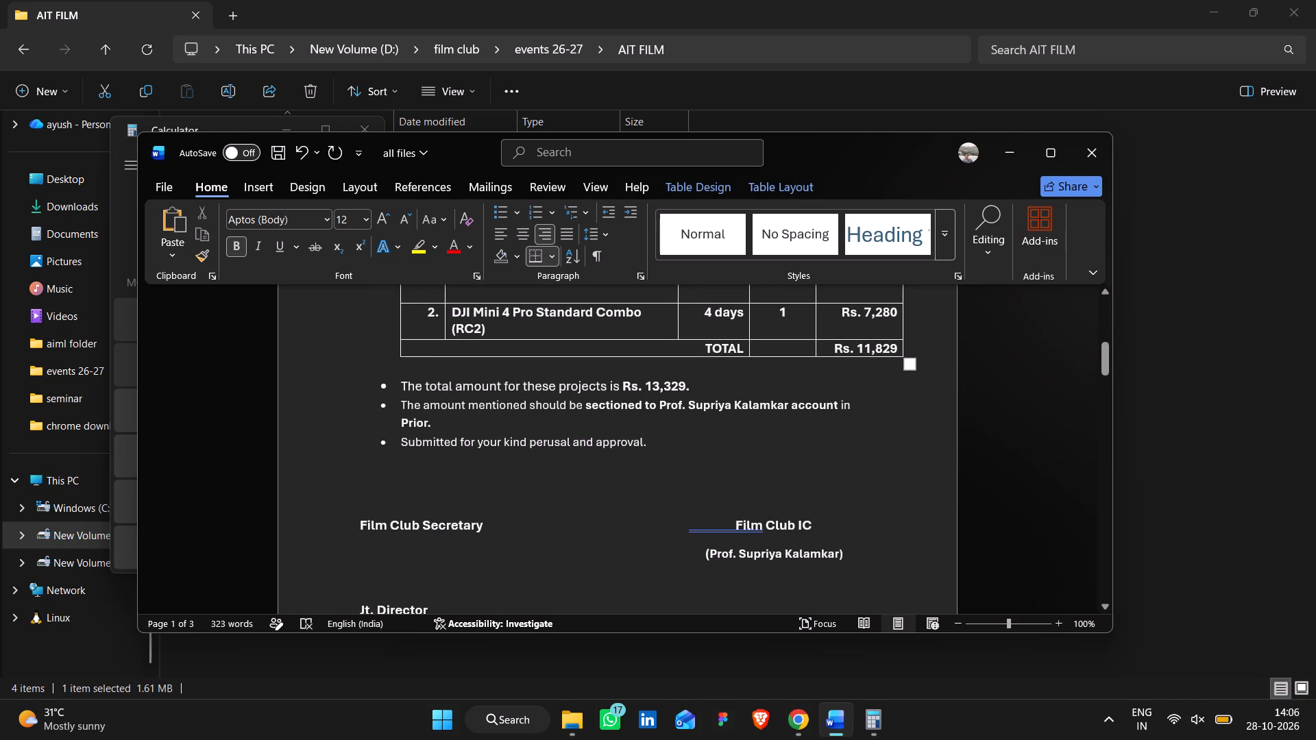
{"action": "left_click", "coordinate": [661, 387]}
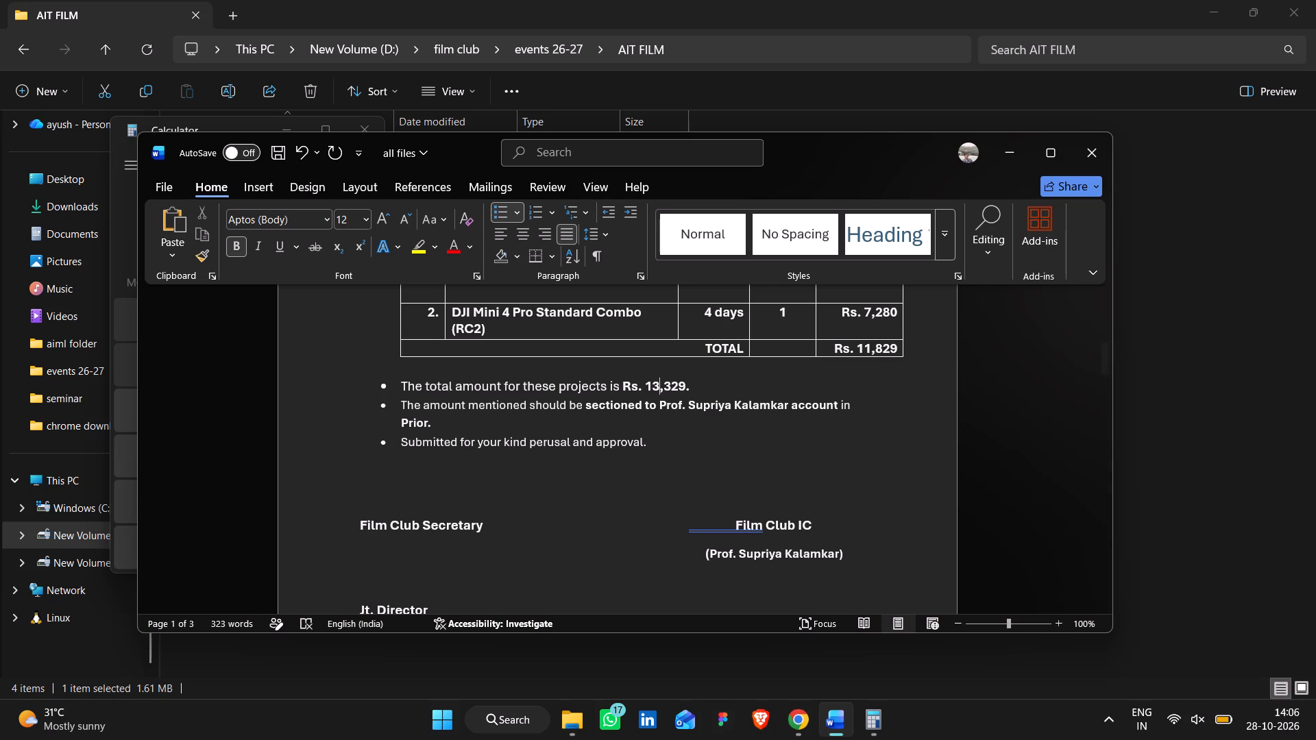
{"action": "key", "text": "BackSpace"}
{"action": "key", "text": "1"}
{"action": "key", "text": "Right"}
{"action": "key", "text": "Right"}
{"action": "key", "text": "BackSpace"}
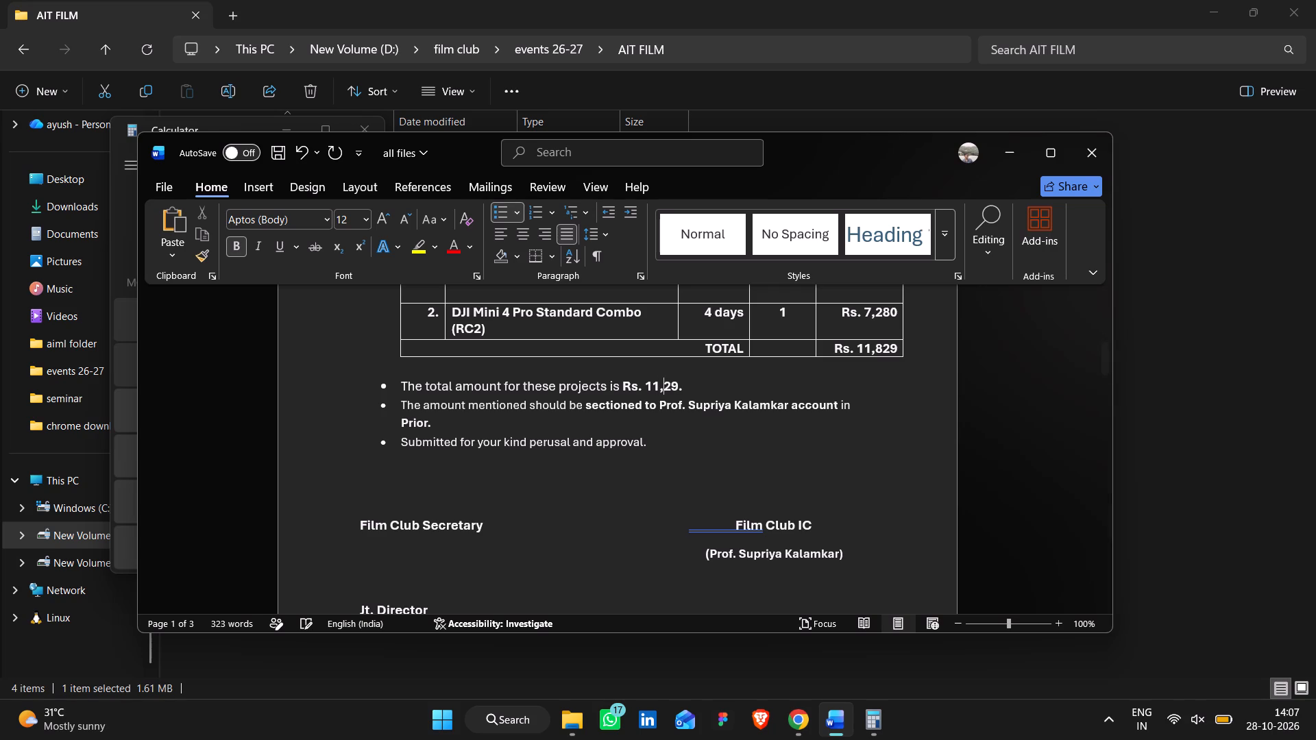
{"action": "key", "text": "8"}
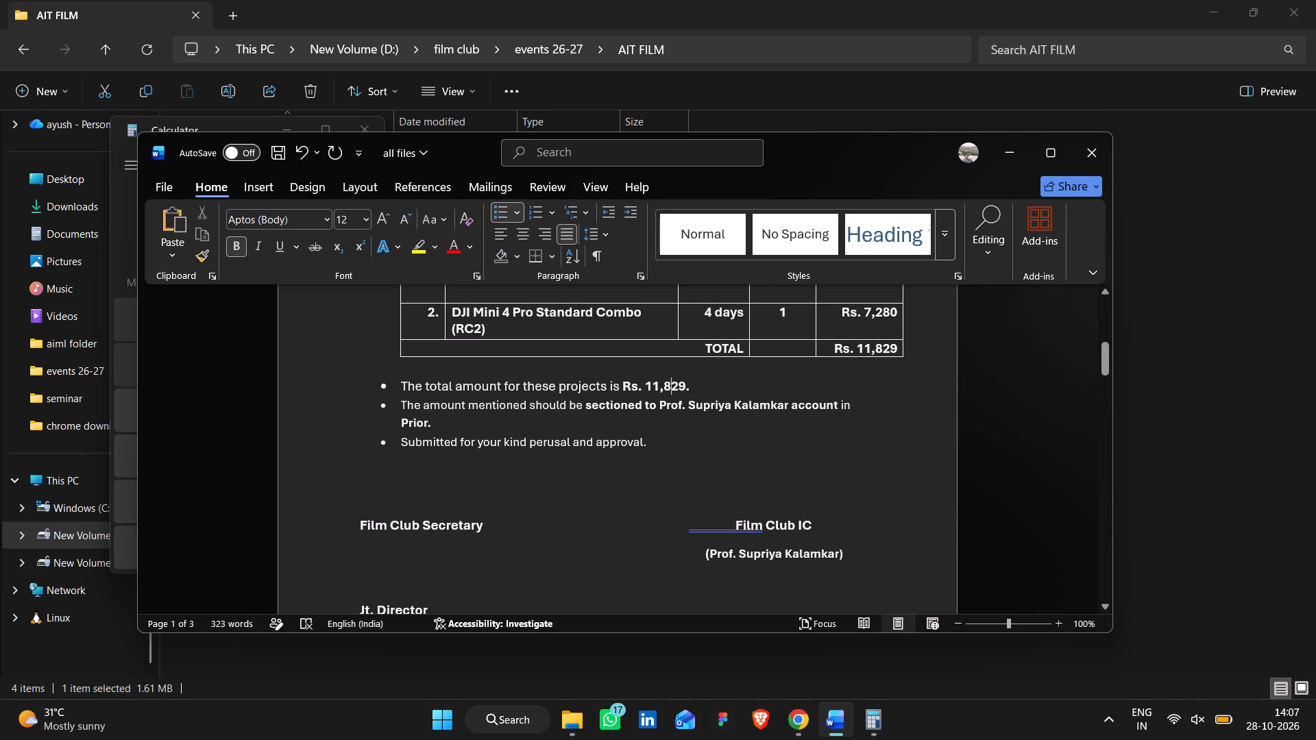
Delete the bullet requesting approval for the camera and drone rental under Detailed Discription, keeping the bullet on the following "All the items" line.
{"action": "scroll", "coordinate": [651, 475], "scroll_direction": "down", "scroll_amount": 3}
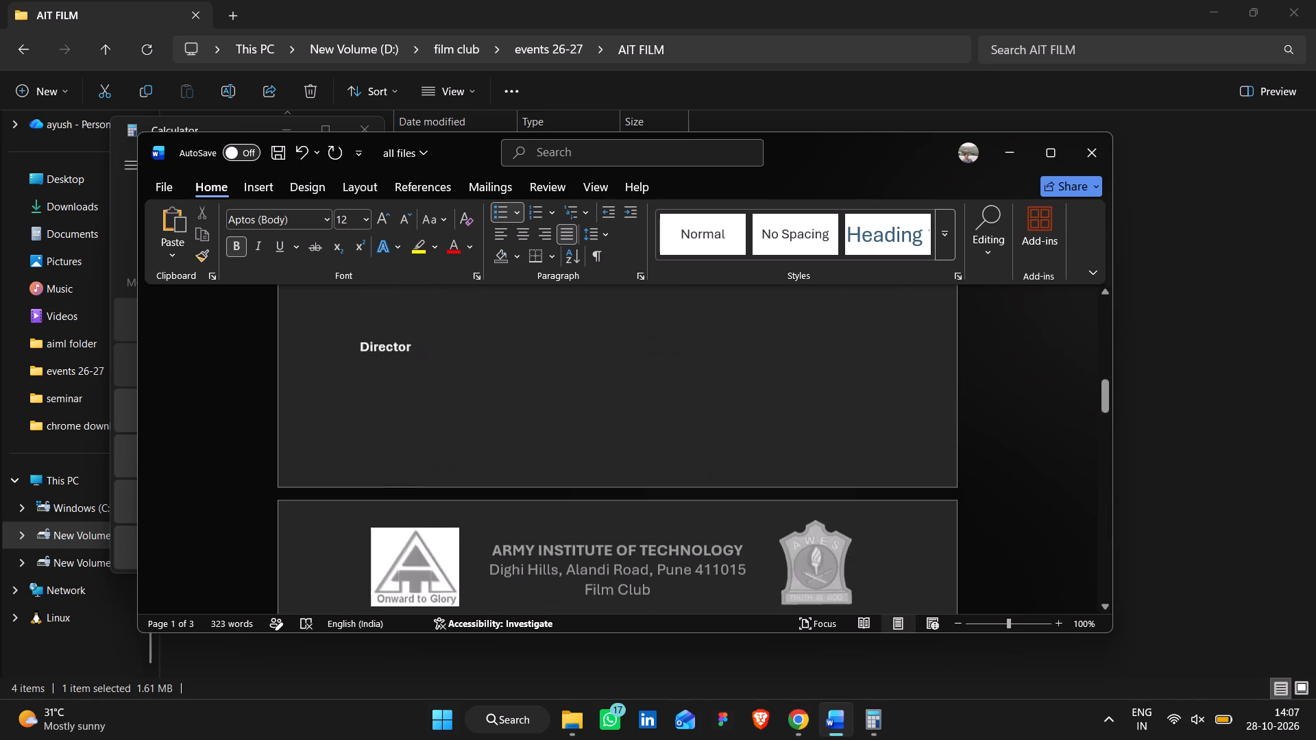
{"action": "scroll", "coordinate": [651, 475], "scroll_direction": "down", "scroll_amount": 4}
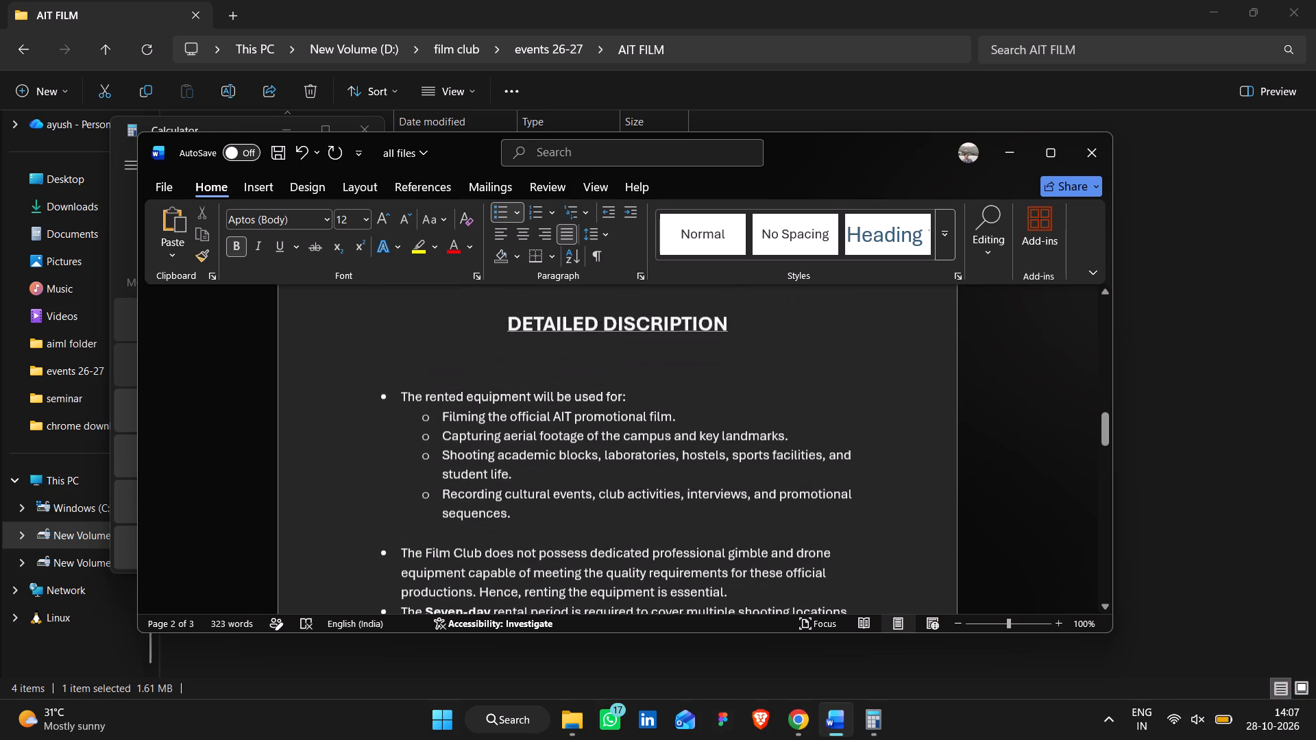
{"action": "scroll", "coordinate": [651, 475], "scroll_direction": "down", "scroll_amount": 3}
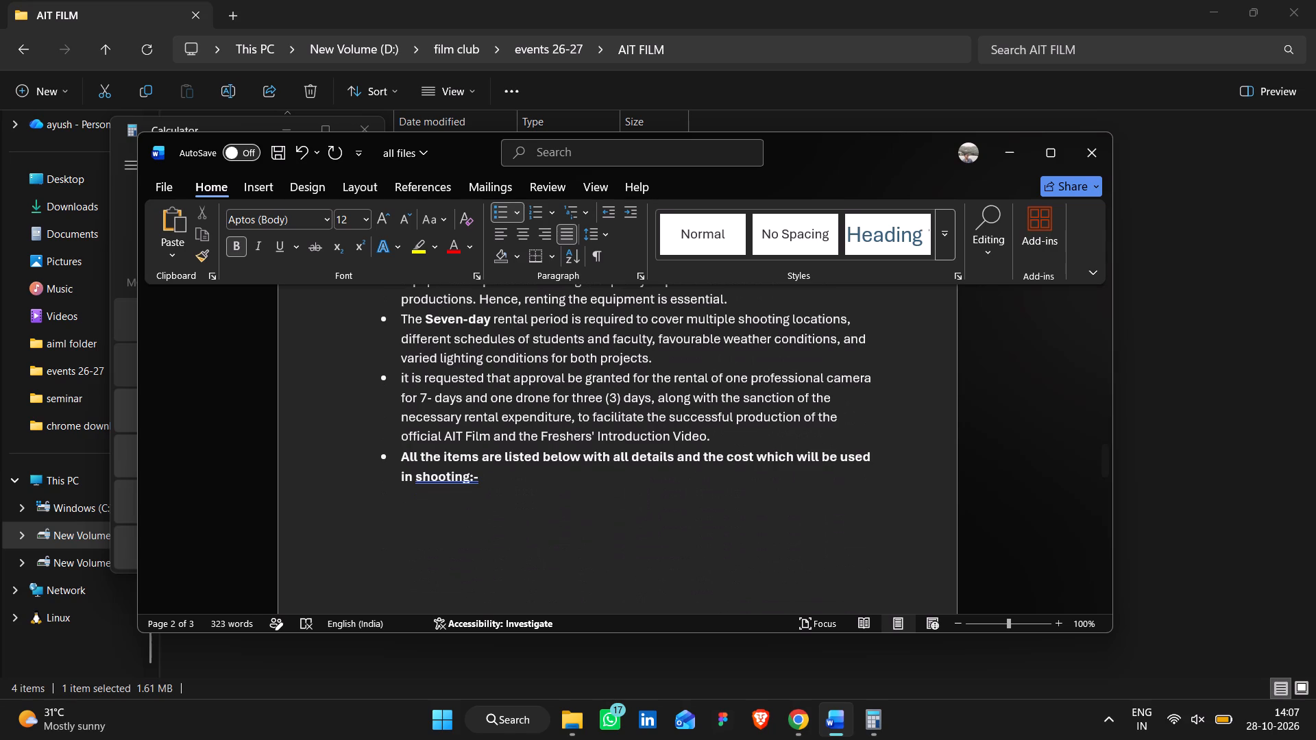
{"action": "scroll", "coordinate": [651, 475], "scroll_direction": "down", "scroll_amount": 1}
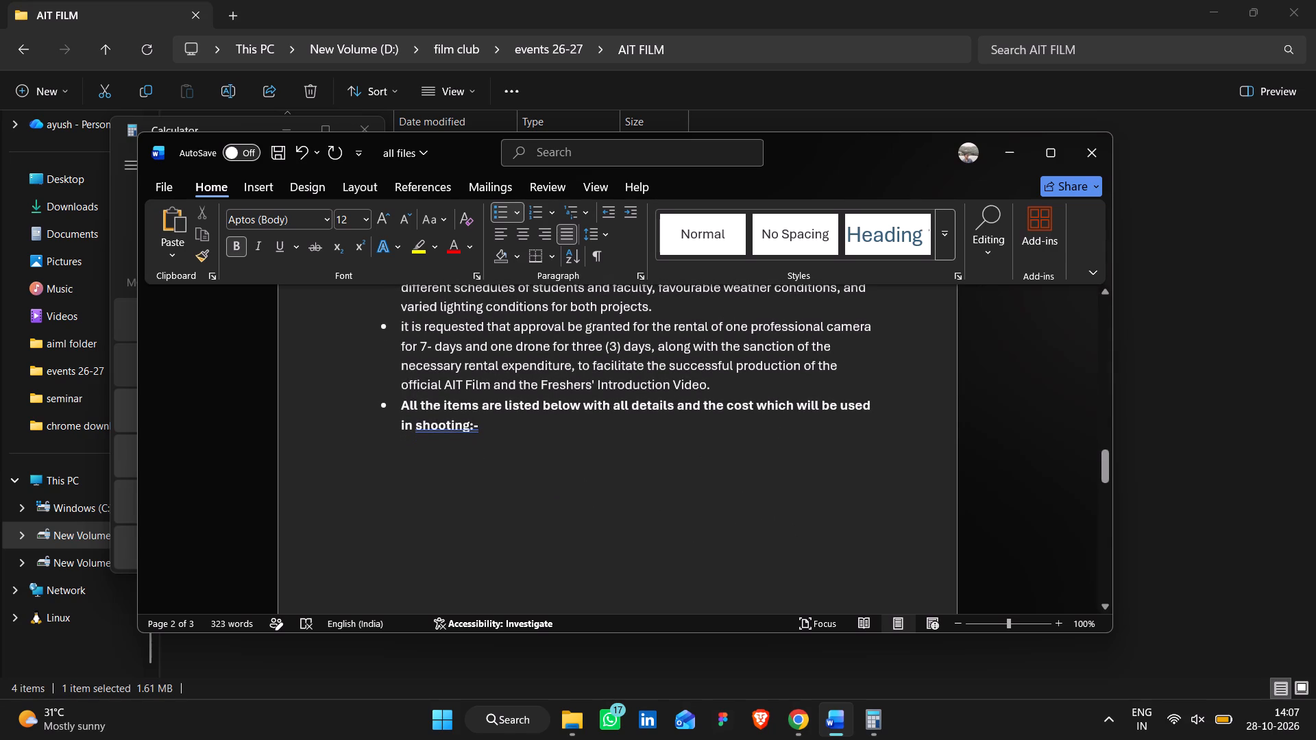
{"action": "scroll", "coordinate": [651, 475], "scroll_direction": "up", "scroll_amount": 1}
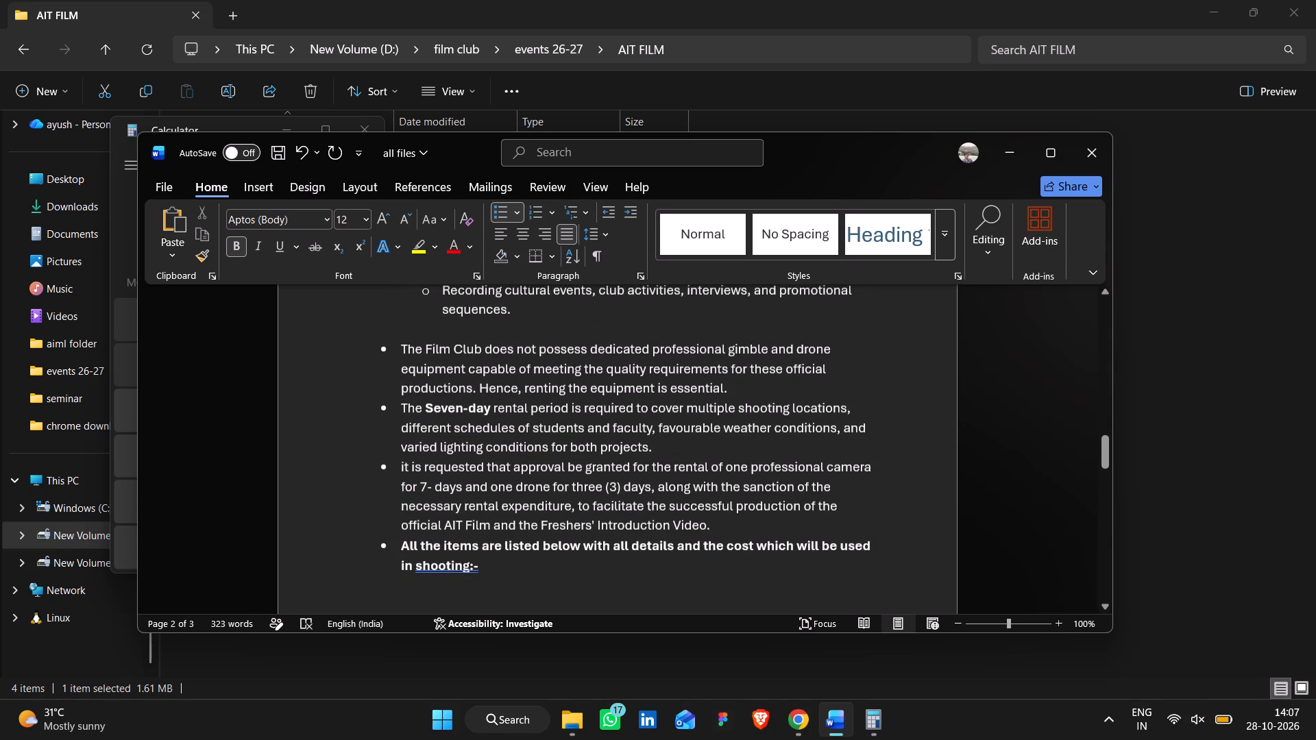
{"action": "left_click", "coordinate": [426, 485]}
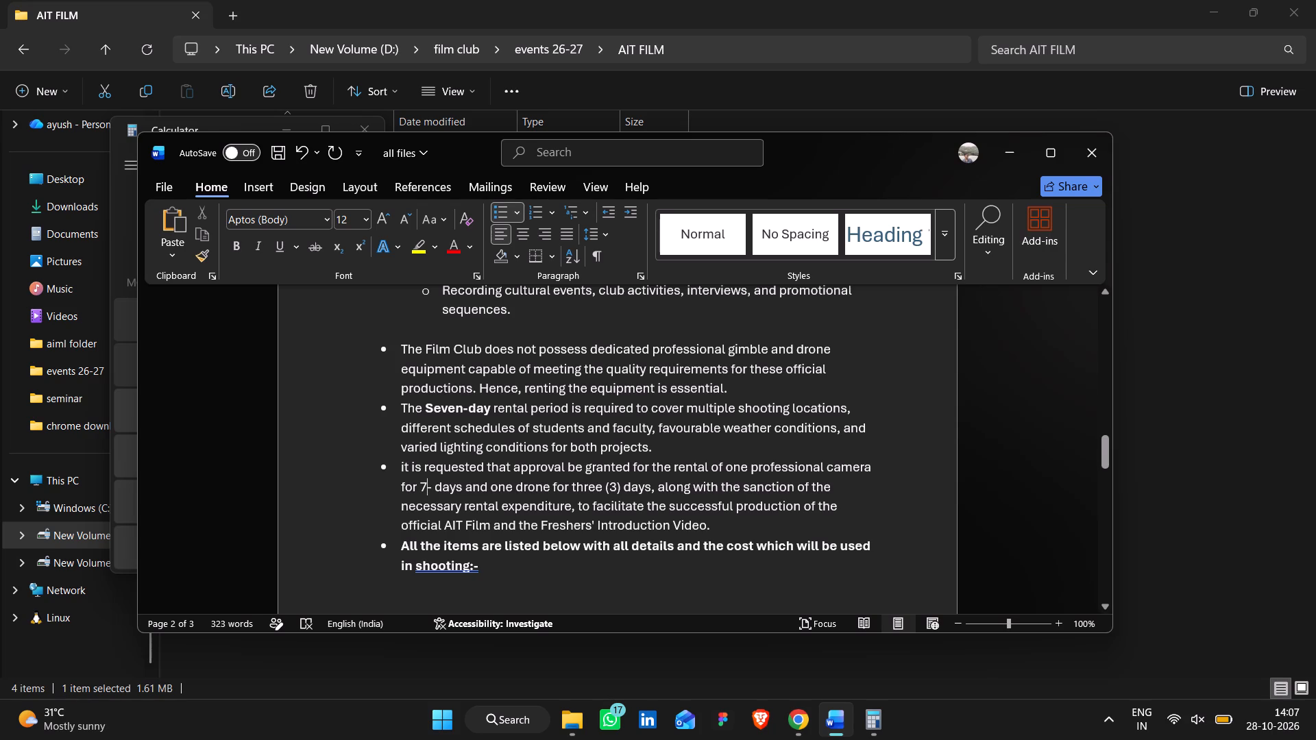
{"action": "left_click_drag", "start_coordinate": [748, 521], "coordinate": [377, 465]}
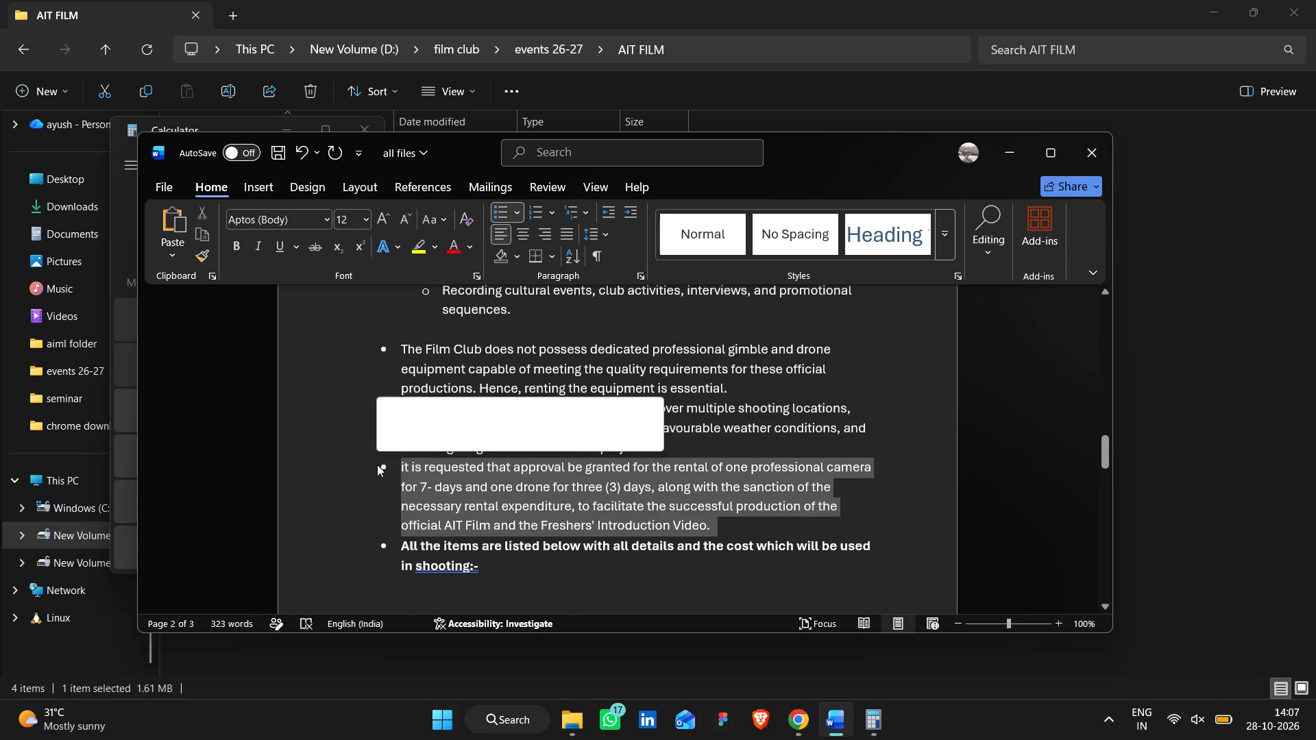
{"action": "key", "text": "BackSpace"}
{"action": "key", "text": "BackSpace"}
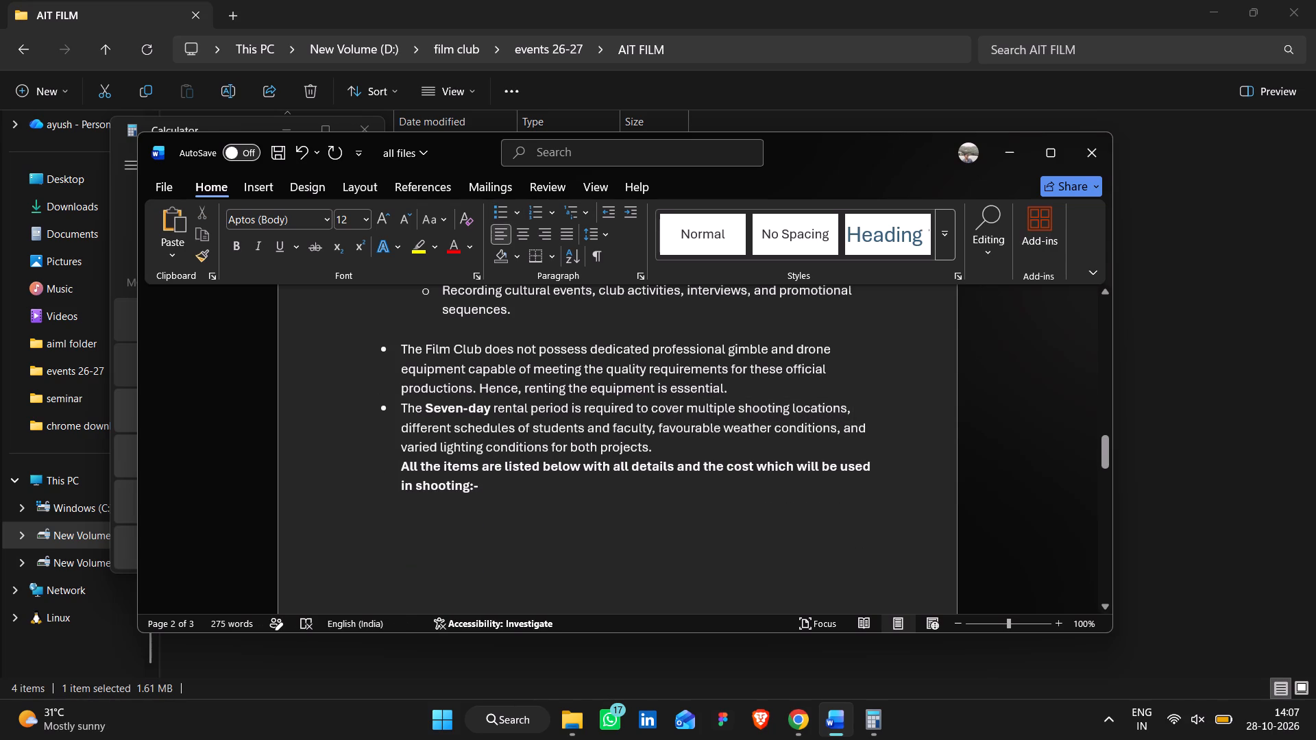
{"action": "key", "text": "ctrl+z"}
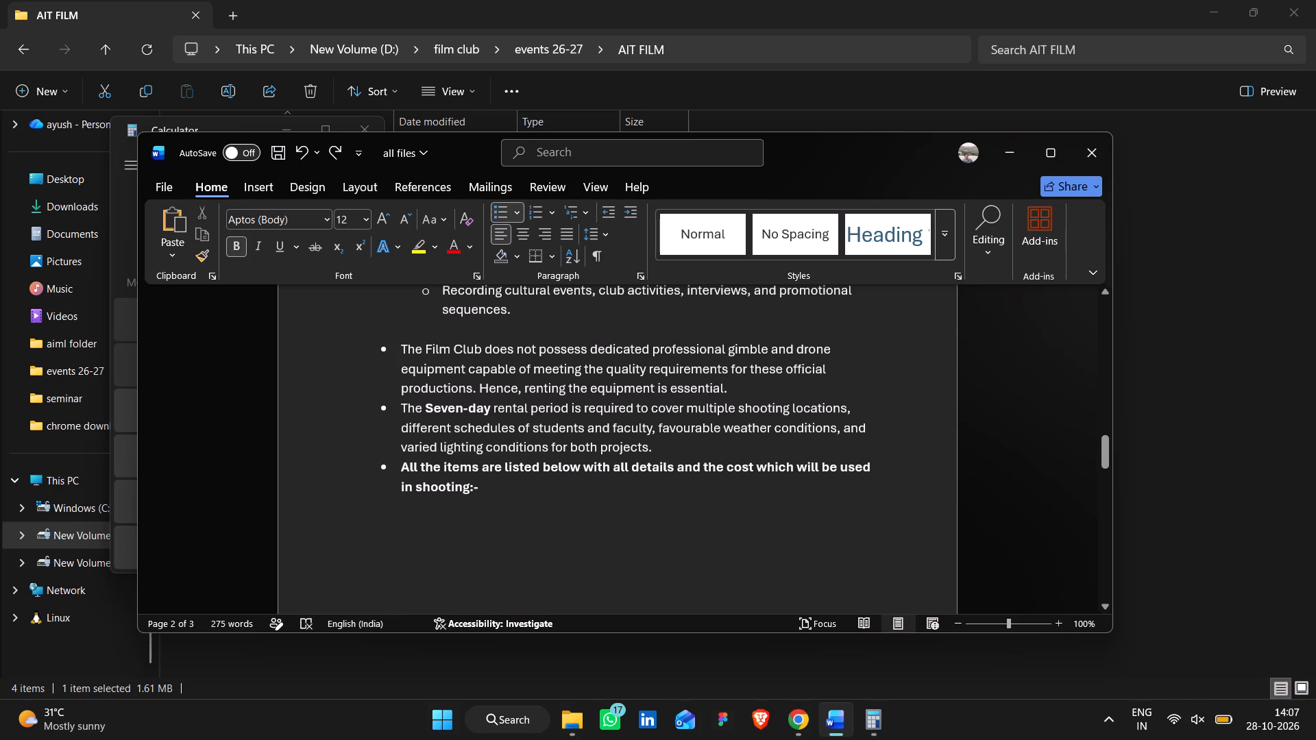
Set the gimble's rental duration in the proposal bullet on the first page to 8 Days.
{"action": "scroll", "coordinate": [508, 436], "scroll_direction": "up", "scroll_amount": 1}
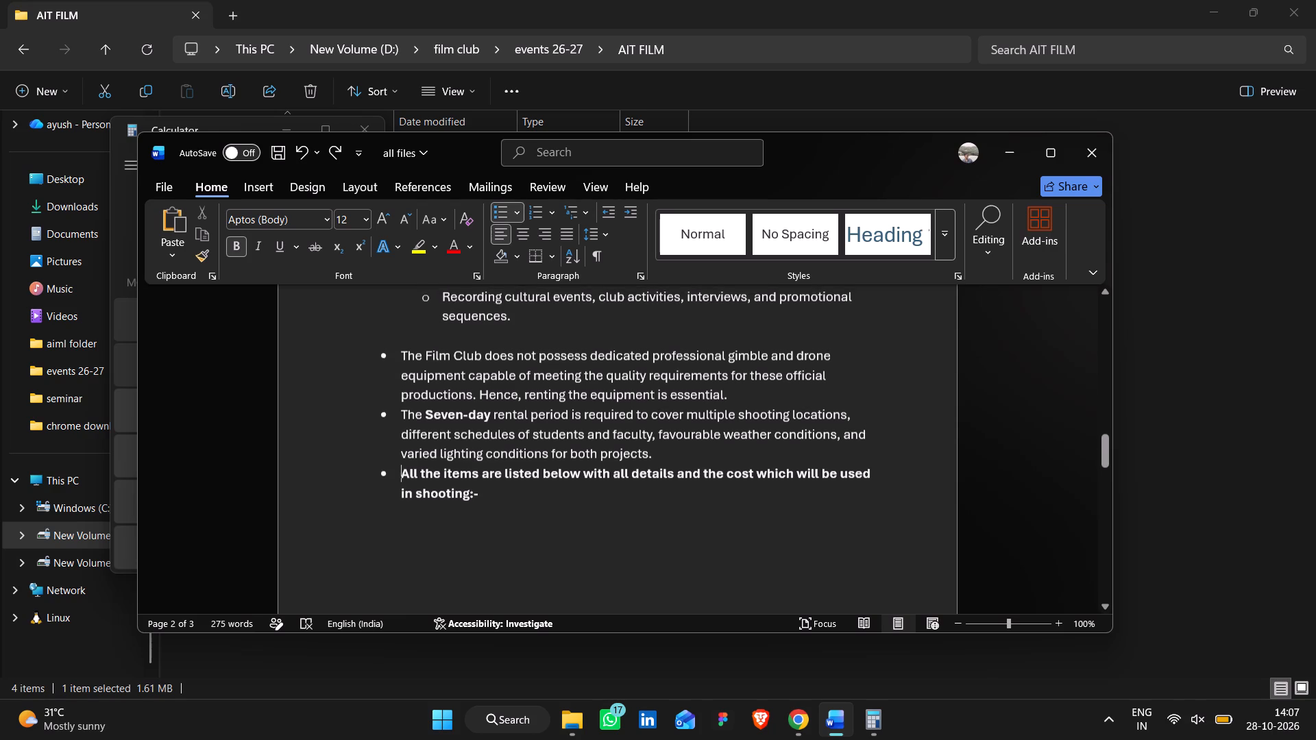
{"action": "scroll", "coordinate": [508, 465], "scroll_direction": "up", "scroll_amount": 3}
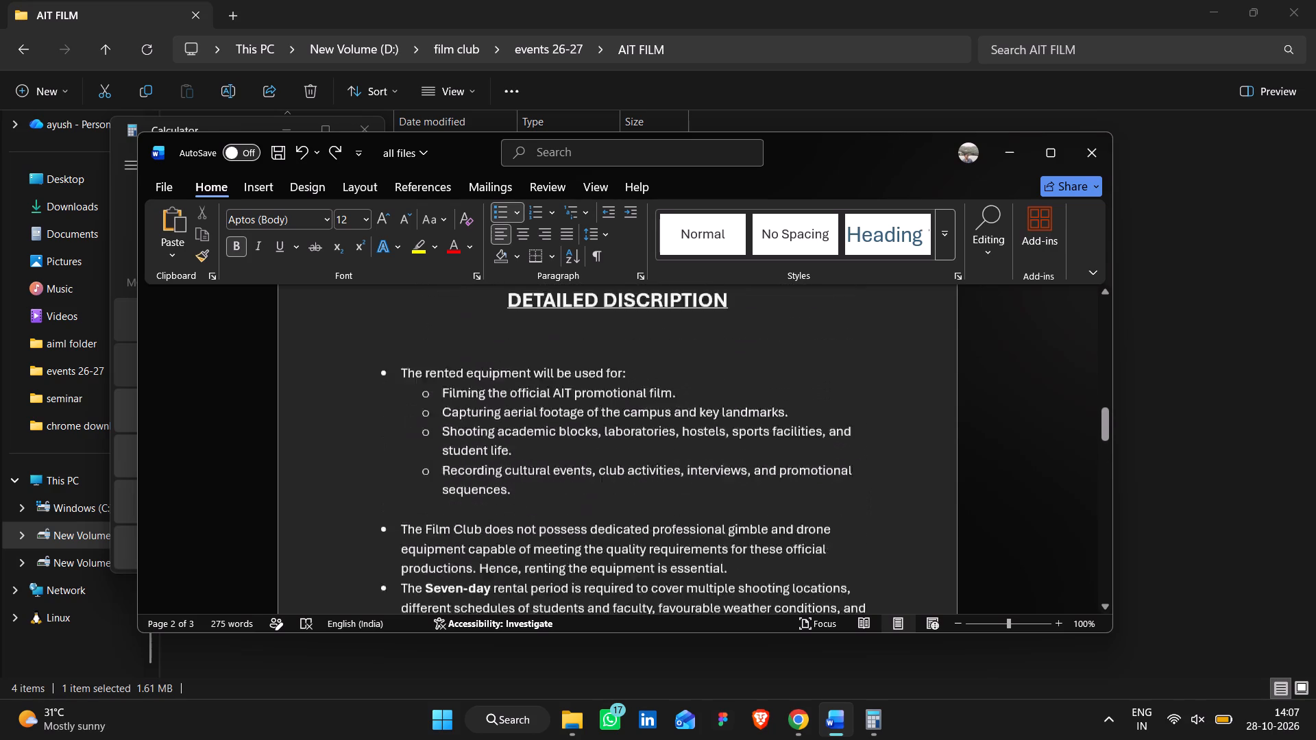
{"action": "scroll", "coordinate": [508, 465], "scroll_direction": "up", "scroll_amount": 5}
{"action": "scroll", "coordinate": [508, 465], "scroll_direction": "down", "scroll_amount": 1}
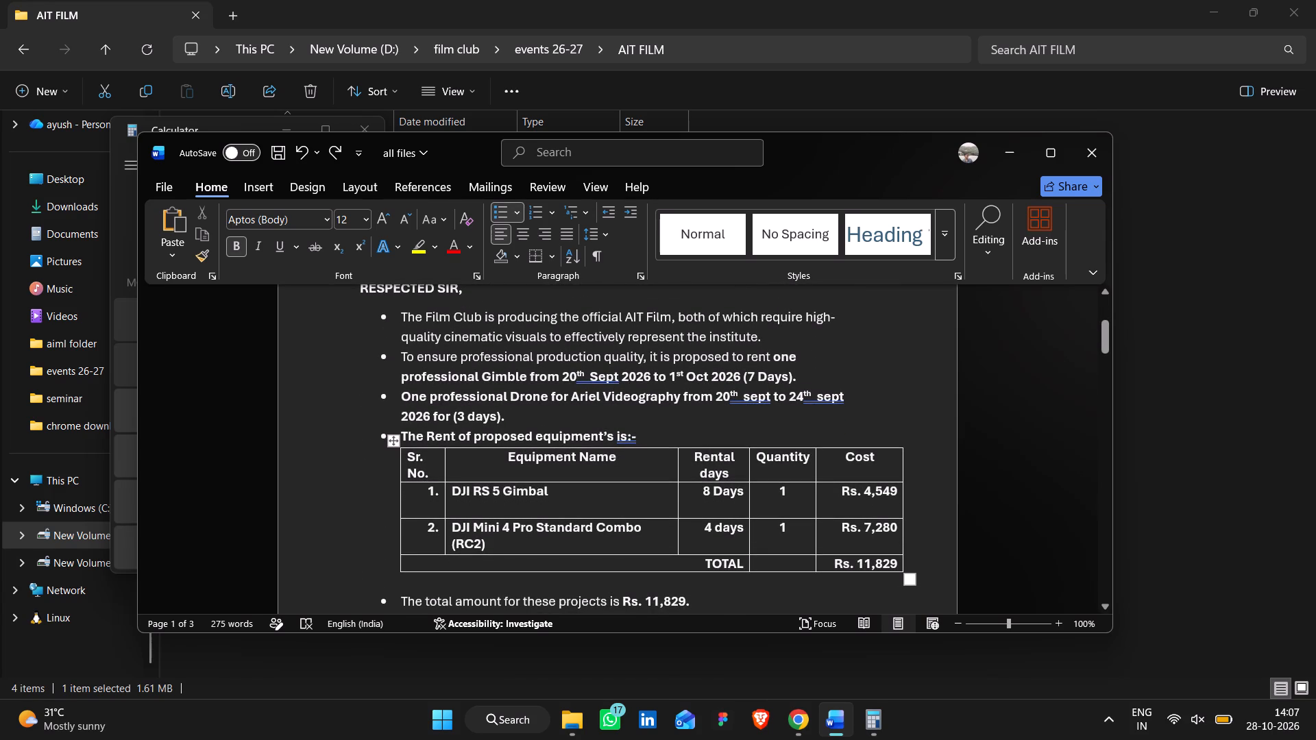
{"action": "left_click", "coordinate": [756, 378]}
{"action": "key", "text": "Left"}
{"action": "key", "text": "BackSpace"}
{"action": "key", "text": "8"}
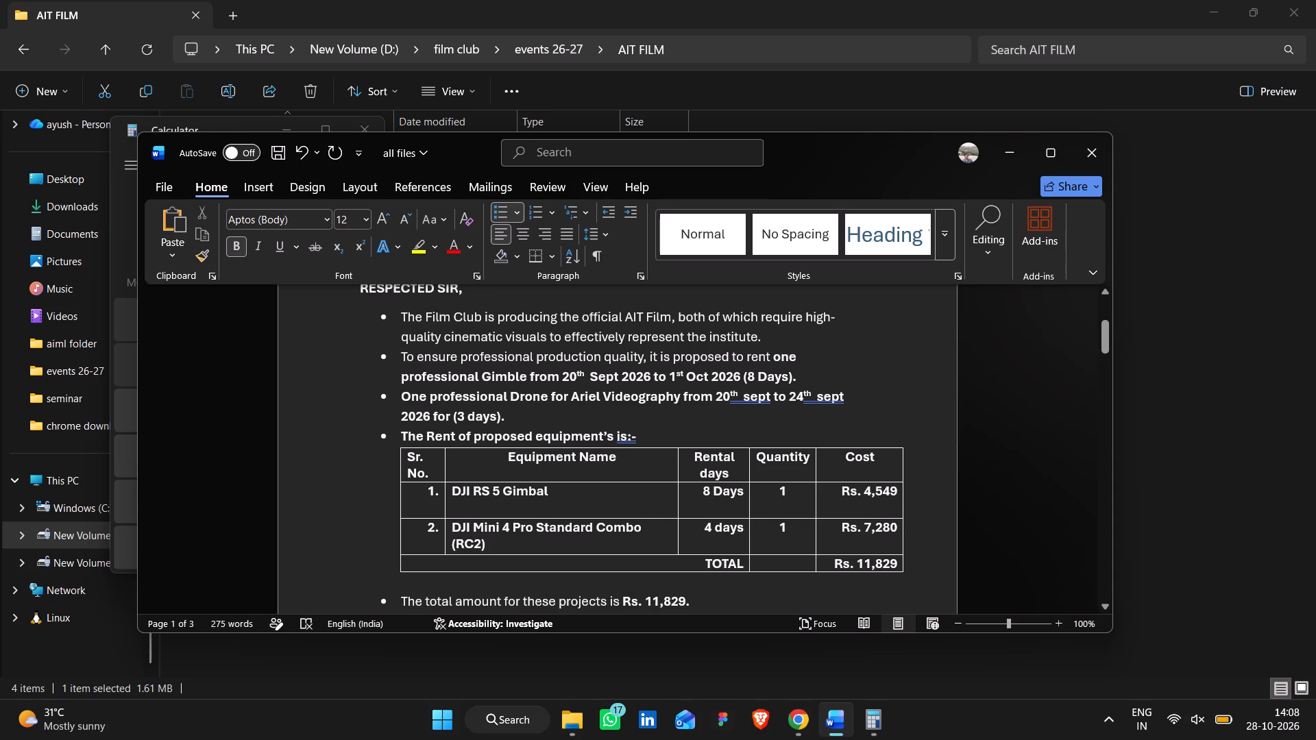
Set the start date of the drone rental in the Ariel Videography bullet to 30th oct.
{"action": "left_click", "coordinate": [730, 399]}
{"action": "key", "text": "BackSpace"}
{"action": "key", "text": "BackSpace"}
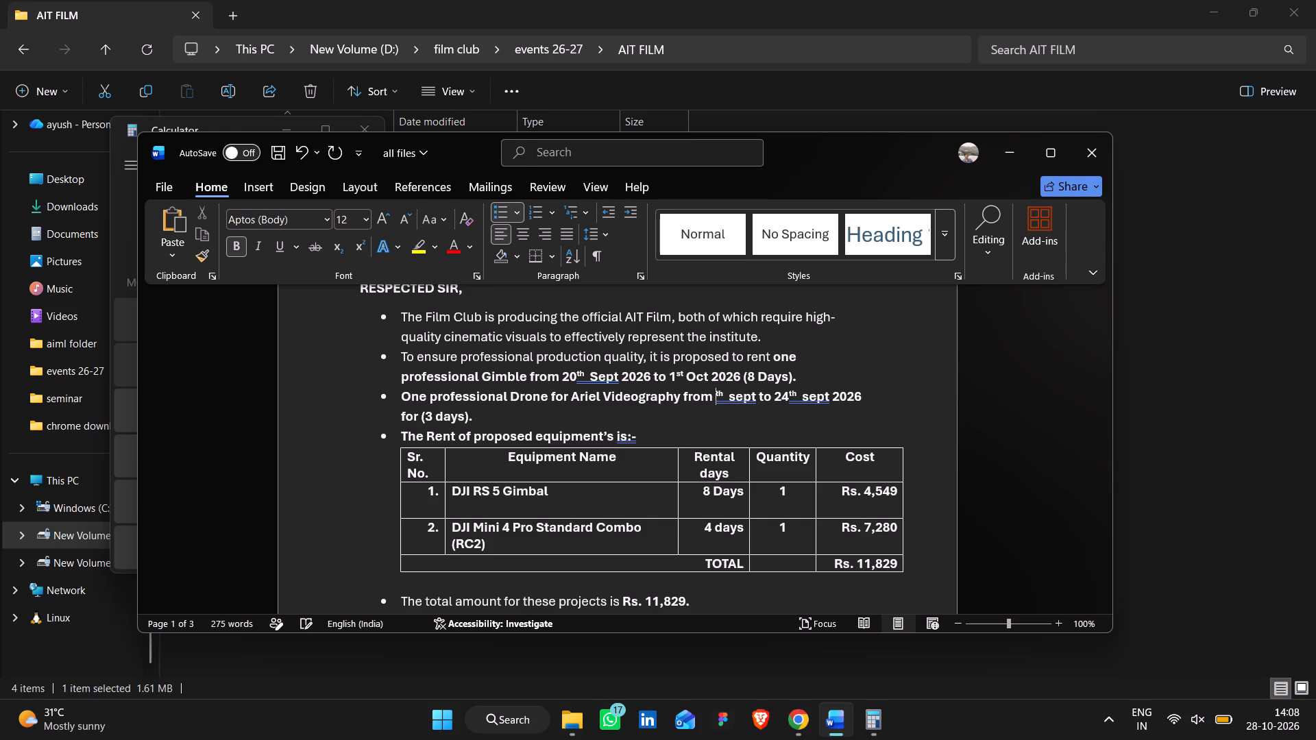
{"action": "type", "text": "30"}
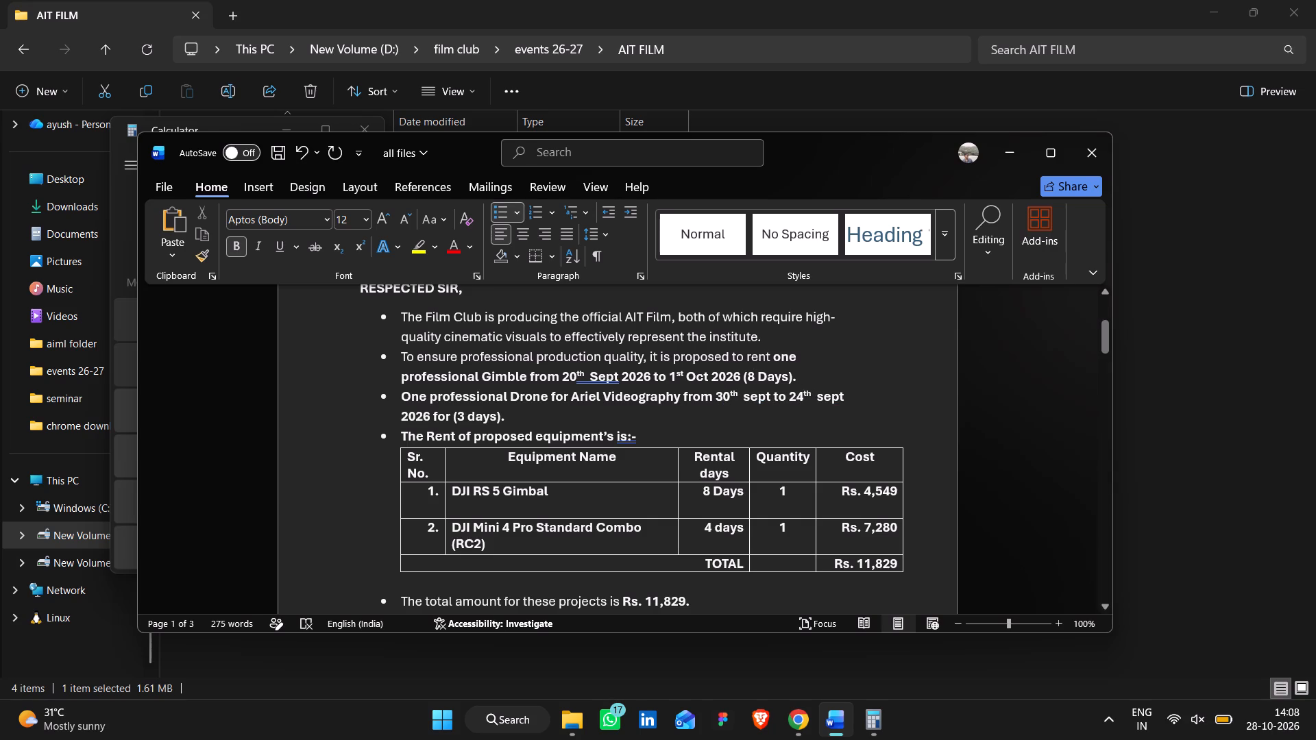
{"action": "left_click", "coordinate": [772, 400]}
{"action": "key", "text": "Left"}
{"action": "key", "text": "BackSpace"}
{"action": "key", "text": "BackSpace"}
{"action": "key", "text": "BackSpace"}
{"action": "key", "text": "BackSpace"}
{"action": "type", "text": "ocy"}
{"action": "key", "text": "BackSpace"}
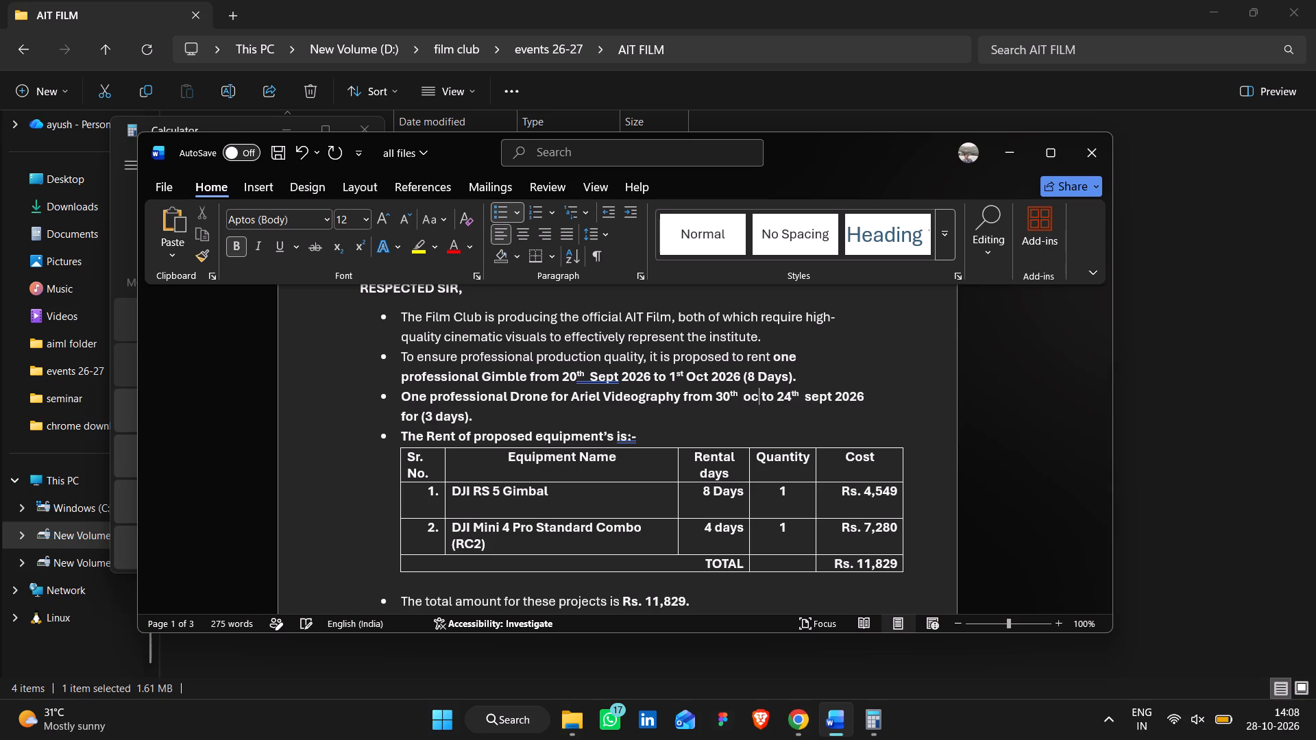
{"action": "key", "text": "t"}
Set the end date of the drone rental in the Ariel Videography bullet to 4th oct.
{"action": "left_click", "coordinate": [796, 398]}
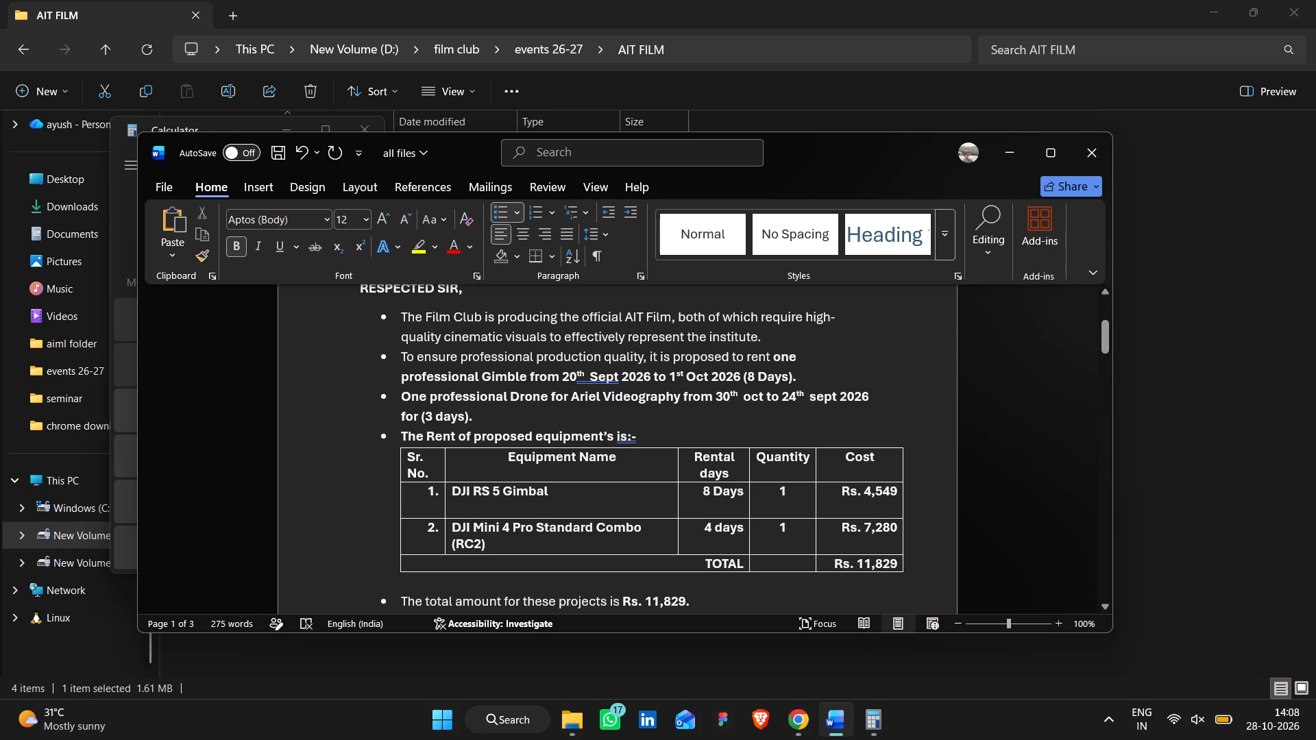
{"action": "key", "text": "BackSpace"}
{"action": "key", "text": "BackSpace"}
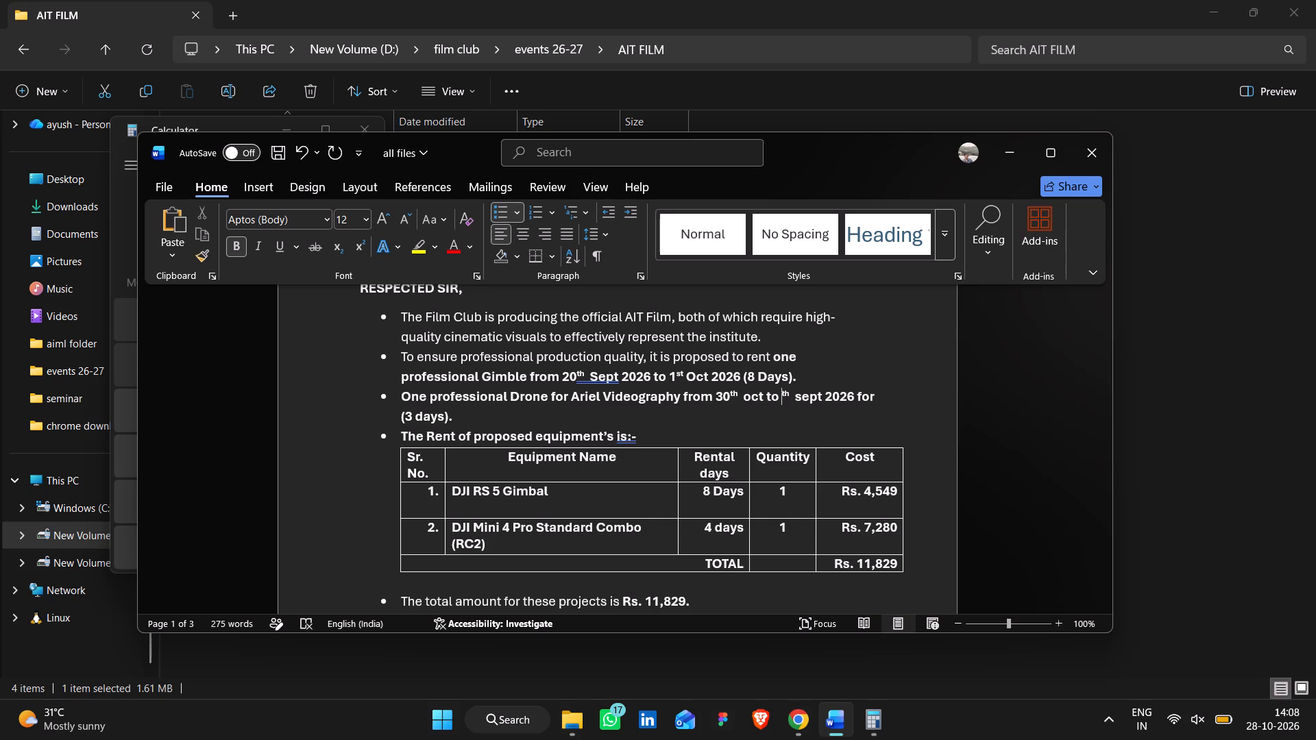
{"action": "type", "text": "4th"}
{"action": "key", "text": "BackSpace"}
{"action": "key", "text": "BackSpace"}
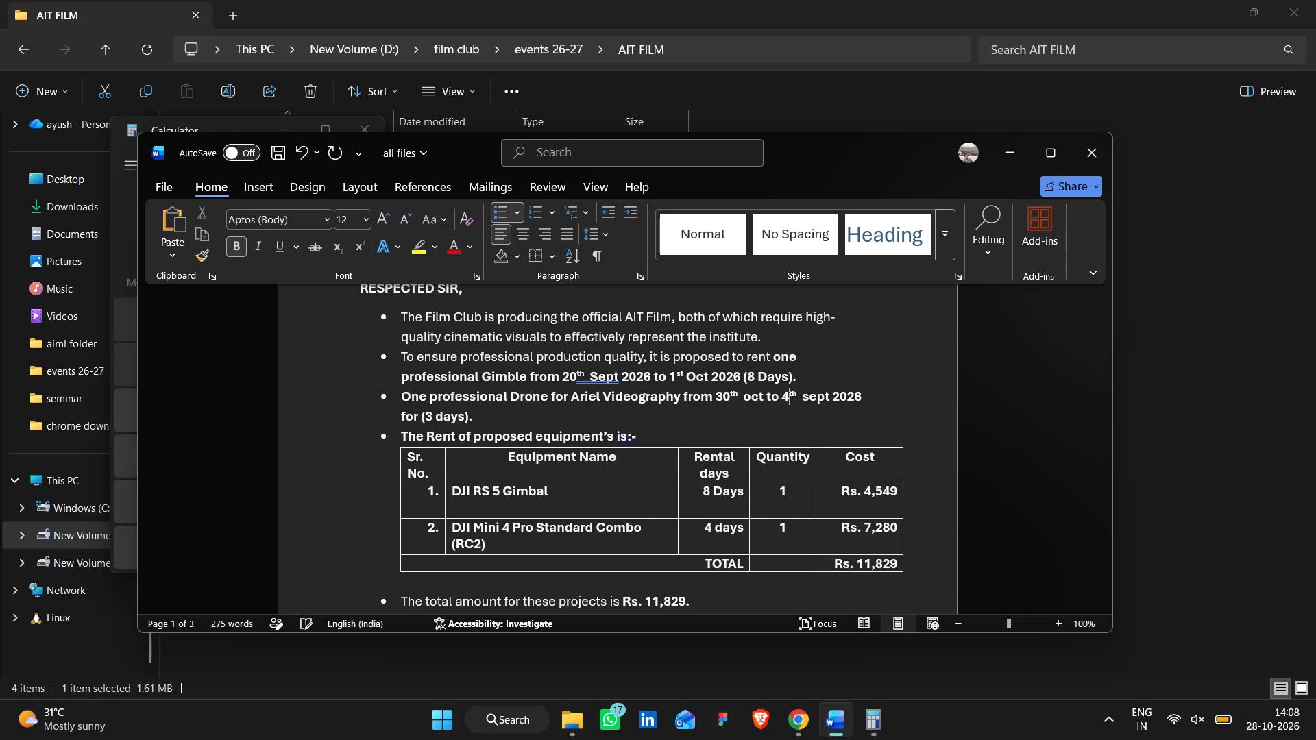
{"action": "left_click", "coordinate": [830, 399]}
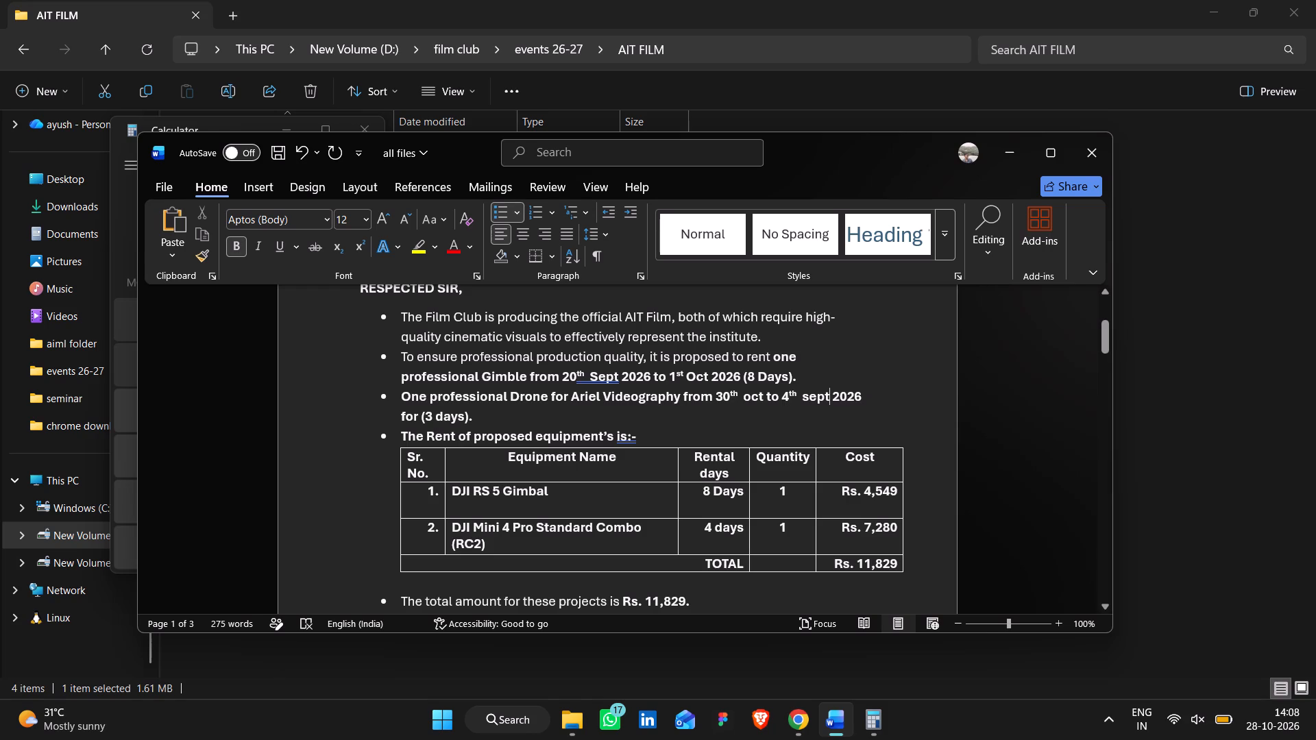
{"action": "key", "text": "BackSpace"}
{"action": "key", "text": "BackSpace"}
{"action": "key", "text": "BackSpace"}
{"action": "key", "text": "BackSpace"}
{"action": "key", "text": "BackSpace"}
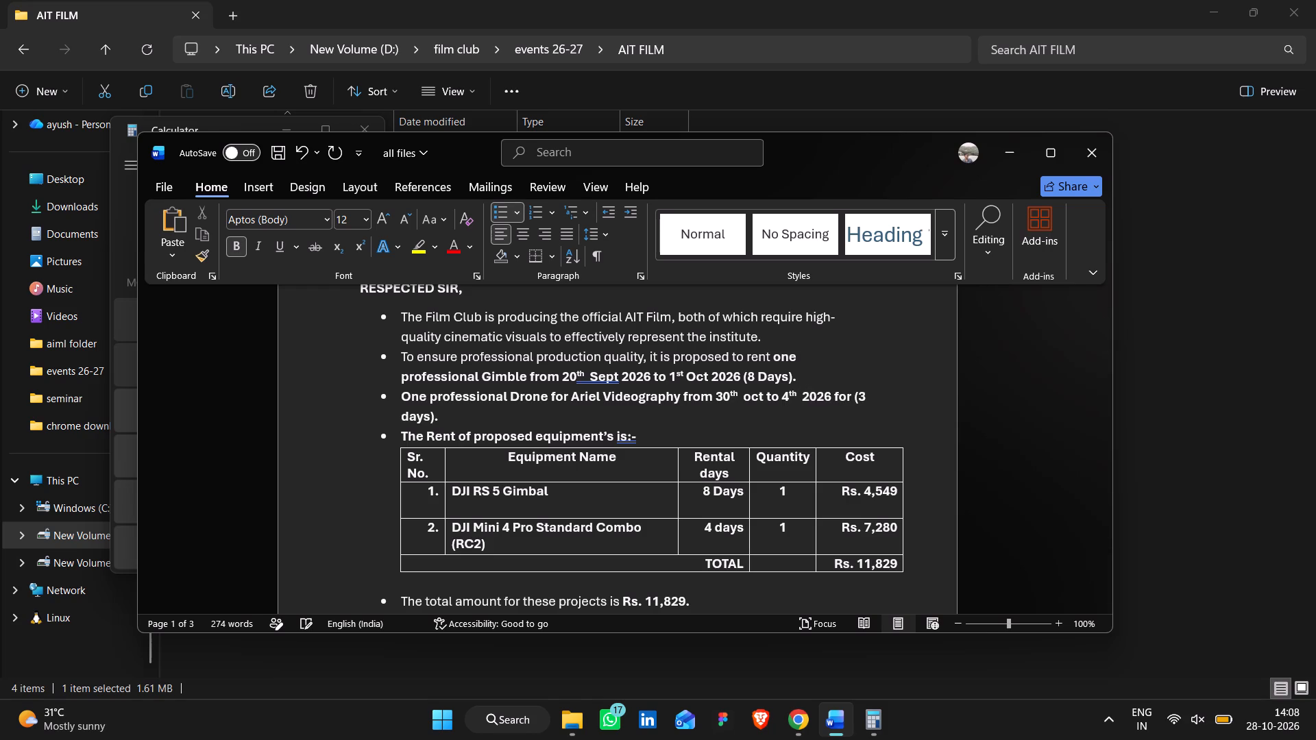
{"action": "type", "text": "oct"}
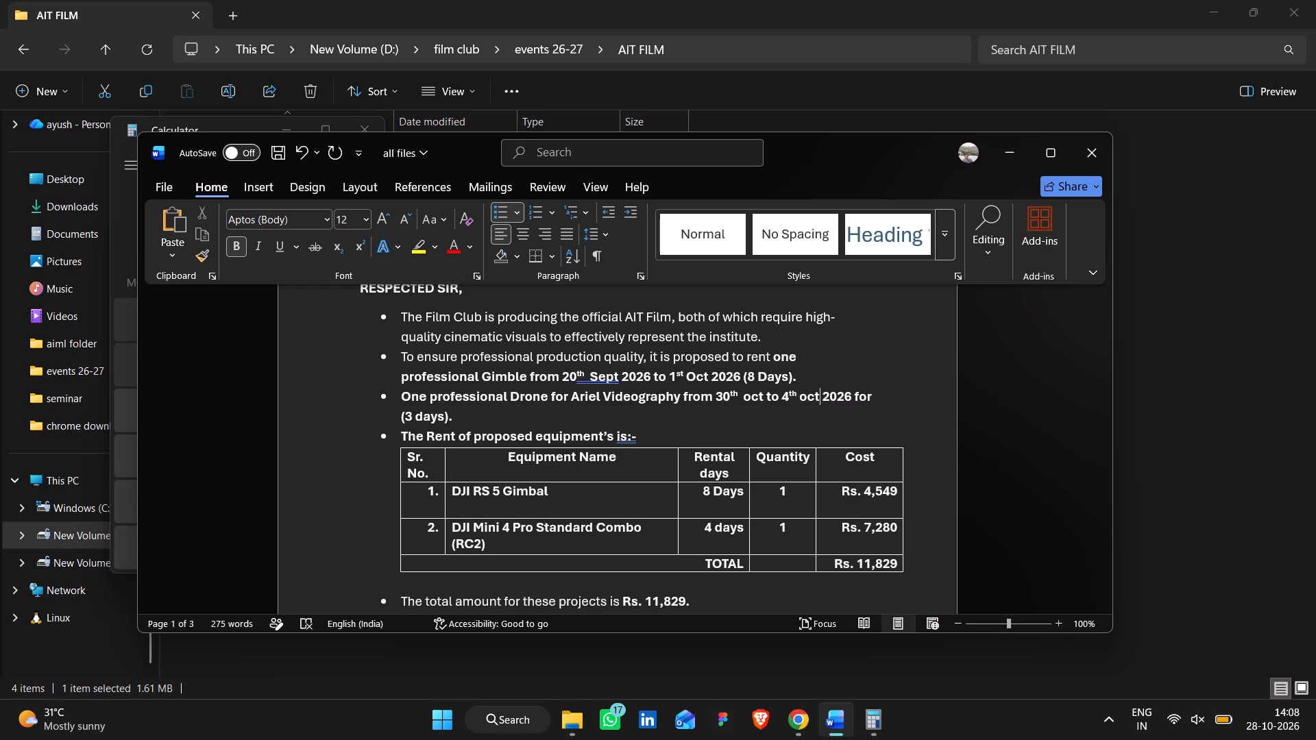
Set the drone's rental duration in the Ariel Videography bullet to 4 days.
{"action": "left_click", "coordinate": [411, 416]}
{"action": "key", "text": "BackSpace"}
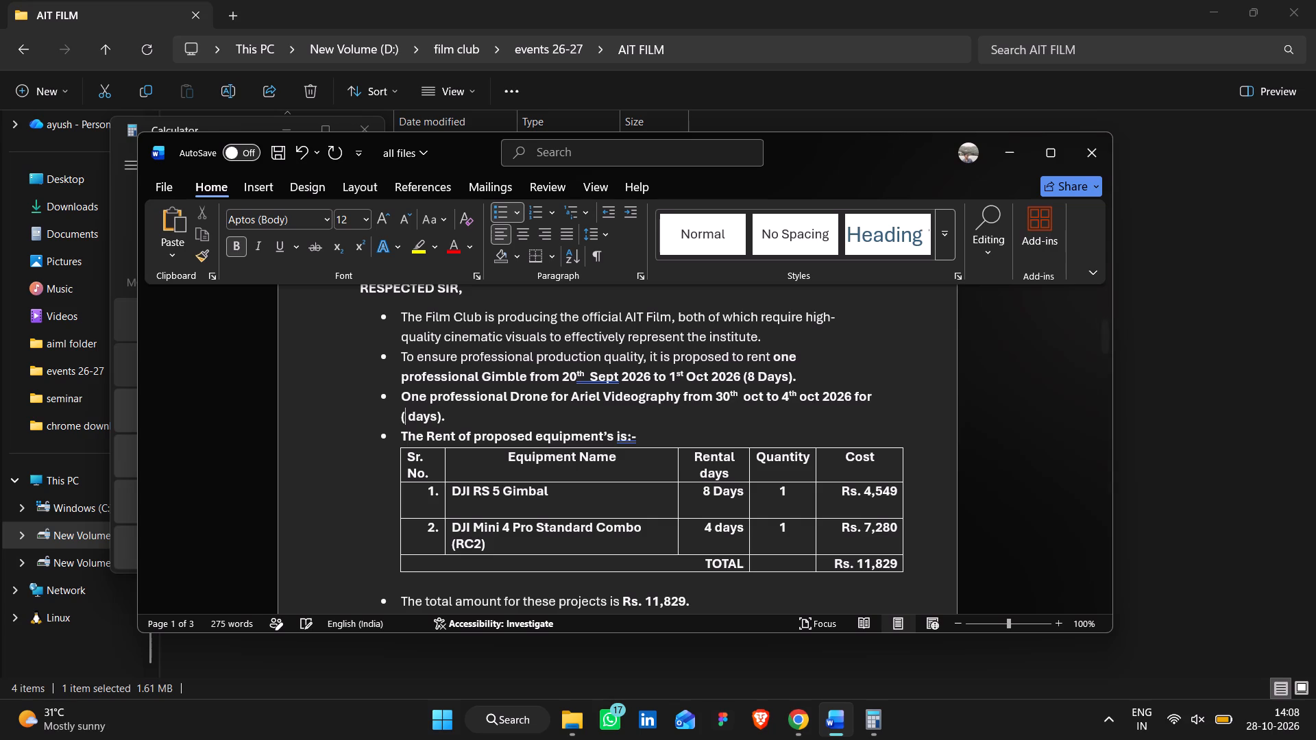
{"action": "key", "text": "4"}
Set the start date of the gimble rental in the proposal bullet to 29th oct.
{"action": "key", "text": "Right"}
{"action": "key", "text": "Right"}
{"action": "key", "text": "Up"}
{"action": "key", "text": "Up"}
{"action": "key", "text": "Right"}
{"action": "key", "text": "Right"}
{"action": "key", "text": "Right"}
{"action": "key", "text": "Right"}
{"action": "key", "text": "Right"}
{"action": "key", "text": "Right"}
{"action": "key", "text": "Right"}
{"action": "key", "text": "Right"}
{"action": "key", "text": "Right"}
{"action": "key", "text": "Right"}
{"action": "key", "text": "Right"}
{"action": "key", "text": "Right"}
{"action": "key", "text": "Right"}
{"action": "key", "text": "Right"}
{"action": "key", "text": "Right"}
{"action": "key", "text": "Right"}
{"action": "key", "text": "Right"}
{"action": "key", "text": "Right"}
{"action": "key", "text": "Right"}
{"action": "key", "text": "Right"}
{"action": "key", "text": "Left"}
{"action": "key", "text": "Left"}
{"action": "key", "text": "Right"}
{"action": "key", "text": "Right"}
{"action": "key", "text": "Right"}
{"action": "key", "text": "Left"}
{"action": "key", "text": "Left"}
{"action": "key", "text": "Left"}
{"action": "key", "text": "BackSpace"}
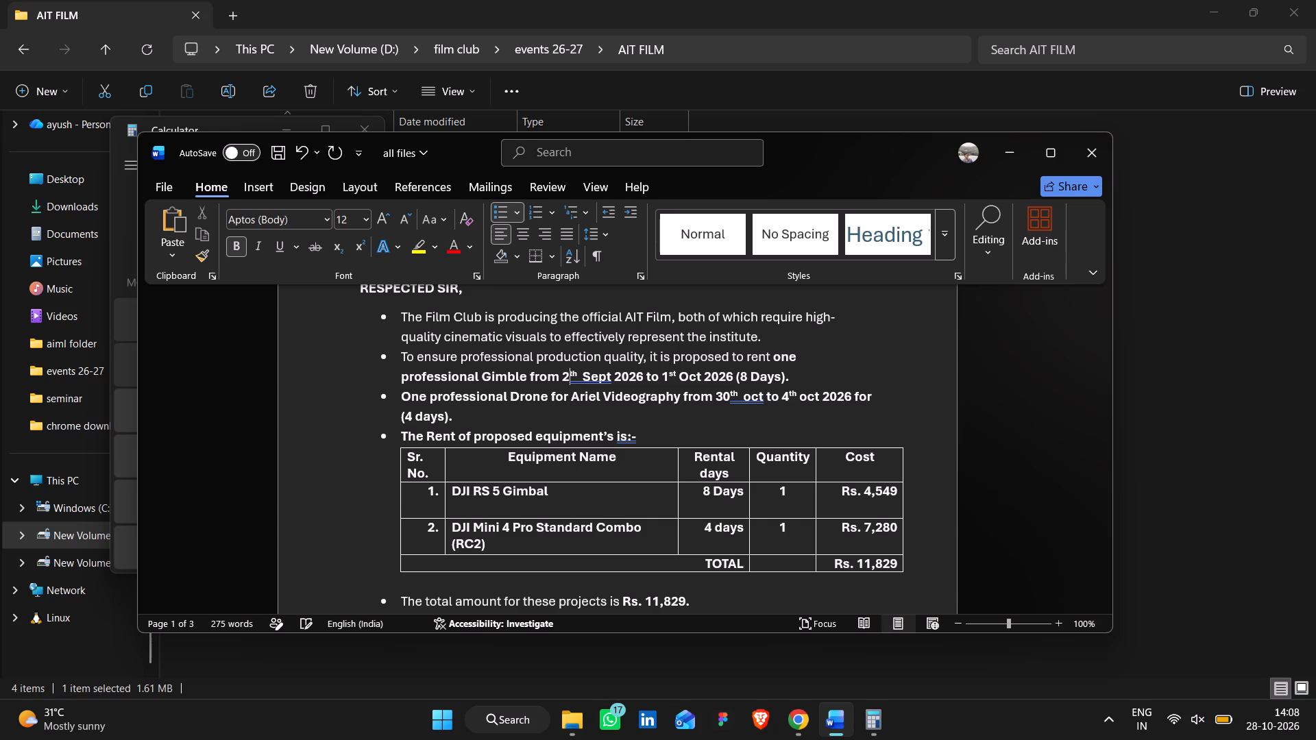
{"action": "key", "text": "9"}
{"action": "key", "text": "Right"}
{"action": "key", "text": "Right"}
{"action": "key", "text": "Right"}
{"action": "key", "text": "Right"}
{"action": "key", "text": "Right"}
{"action": "key", "text": "Right"}
{"action": "key", "text": "Right"}
{"action": "key", "text": "Right"}
{"action": "key", "text": "Right"}
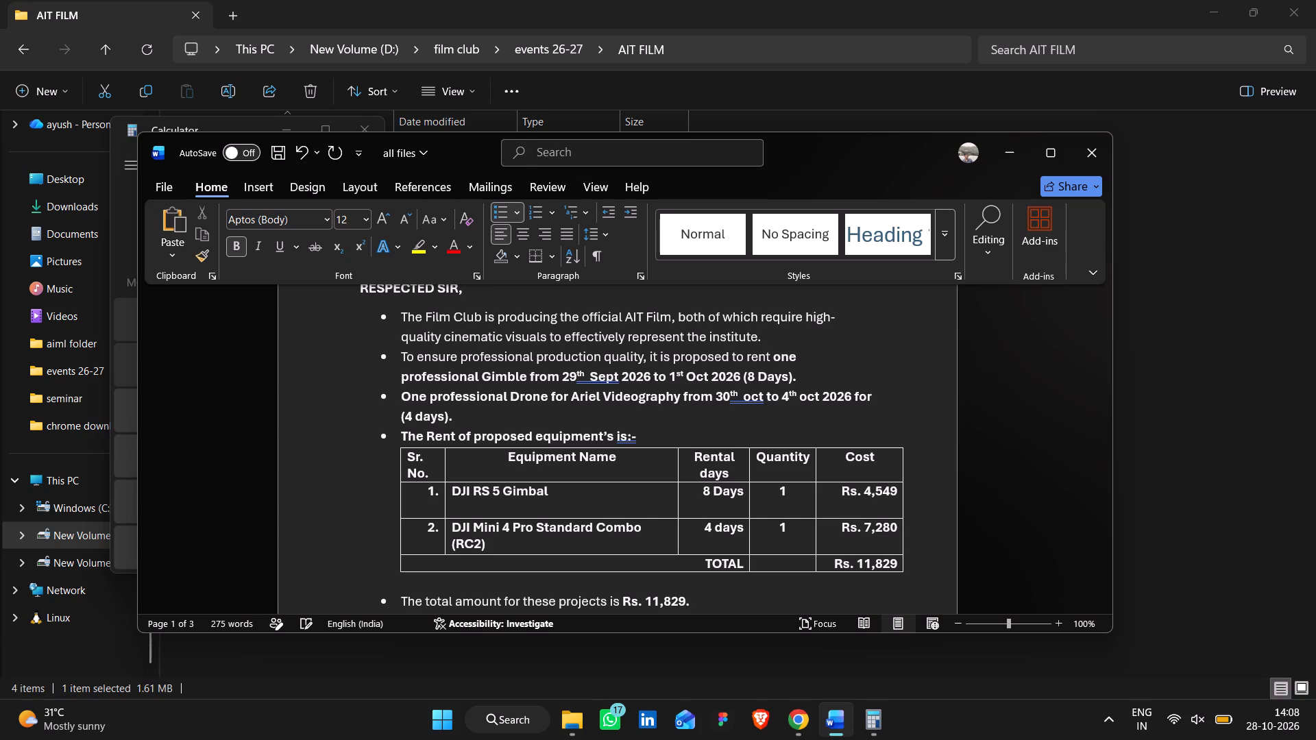
{"action": "key", "text": "Left"}
{"action": "key", "text": "BackSpace"}
{"action": "key", "text": "BackSpace"}
{"action": "key", "text": "BackSpace"}
{"action": "key", "text": "BackSpace"}
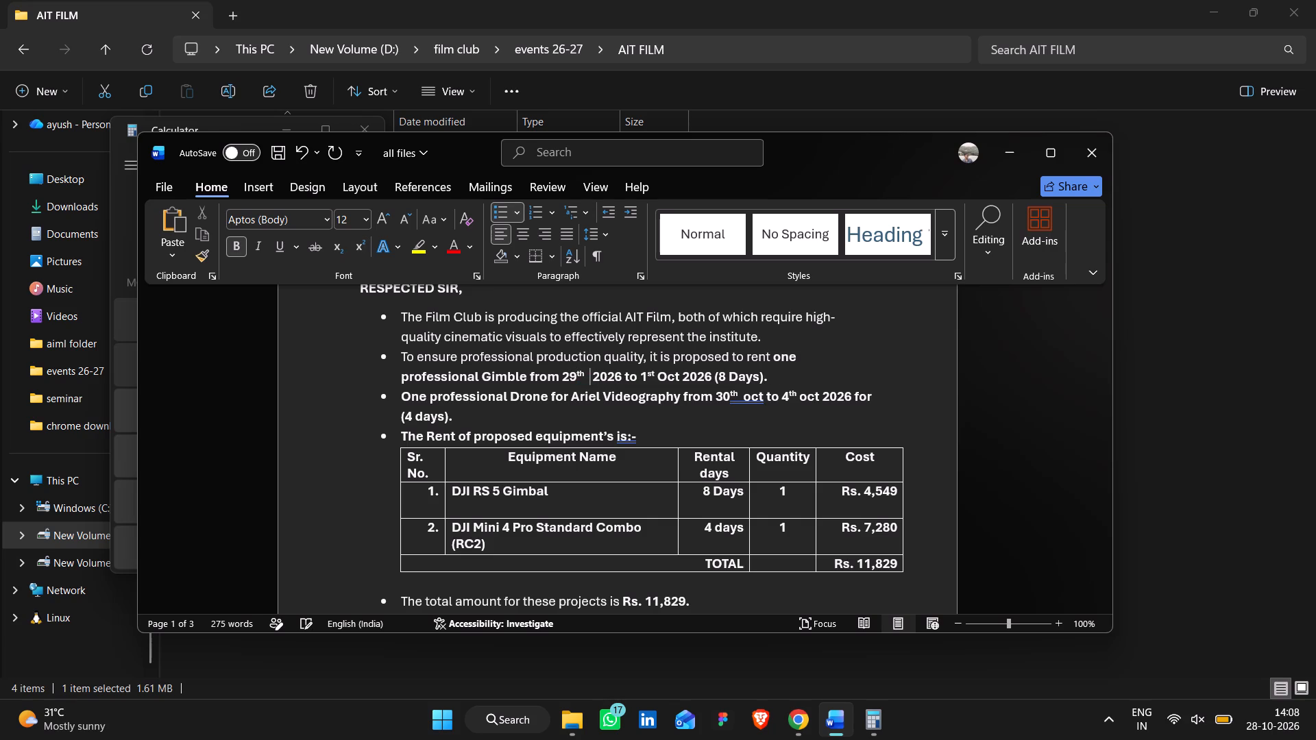
{"action": "key", "text": "BackSpace"}
{"action": "type", "text": "oct"}
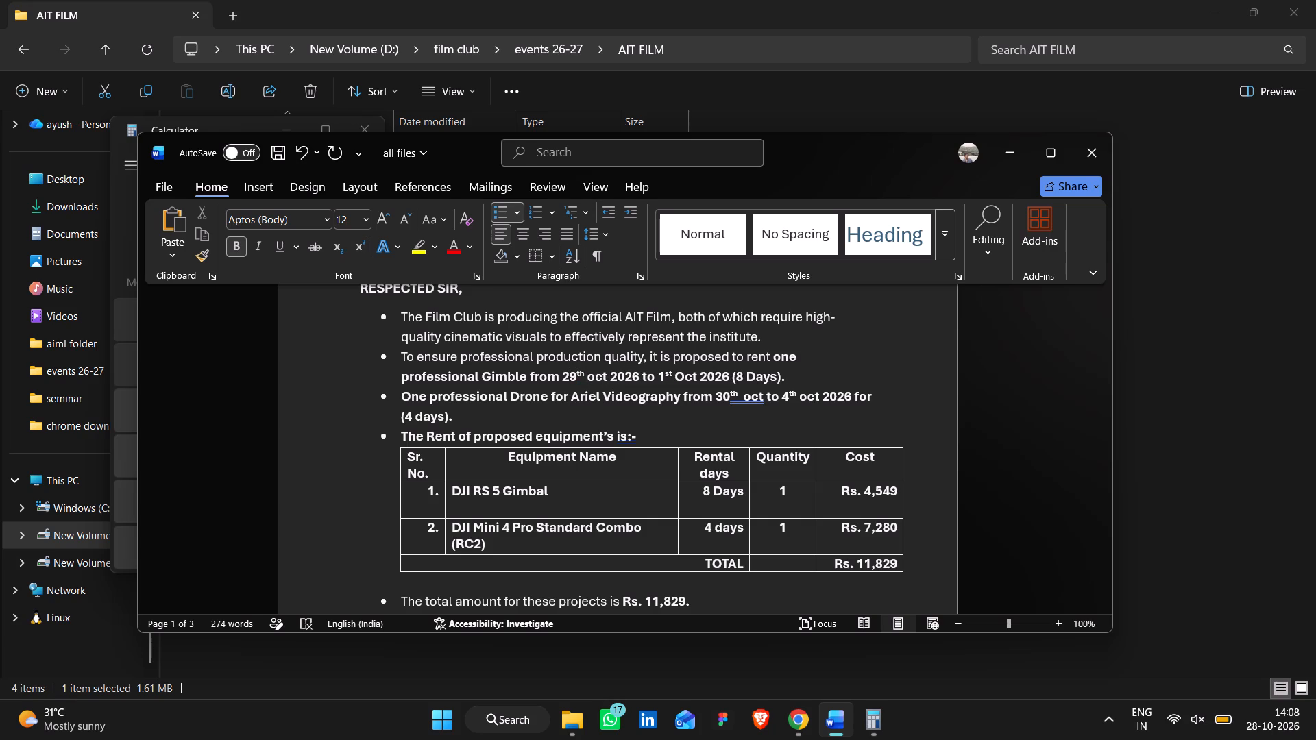
Set the end date of the gimble rental in the proposal bullet to 7th Oct.
{"action": "key", "text": "Right"}
{"action": "key", "text": "Right"}
{"action": "key", "text": "Right"}
{"action": "key", "text": "Right"}
{"action": "key", "text": "Right"}
{"action": "key", "text": "Right"}
{"action": "key", "text": "Right"}
{"action": "key", "text": "Right"}
{"action": "key", "text": "Right"}
{"action": "key", "text": "Right"}
{"action": "key", "text": "Right"}
{"action": "key", "text": "Right"}
{"action": "key", "text": "Left"}
{"action": "key", "text": "Left"}
{"action": "key", "text": "BackSpace"}
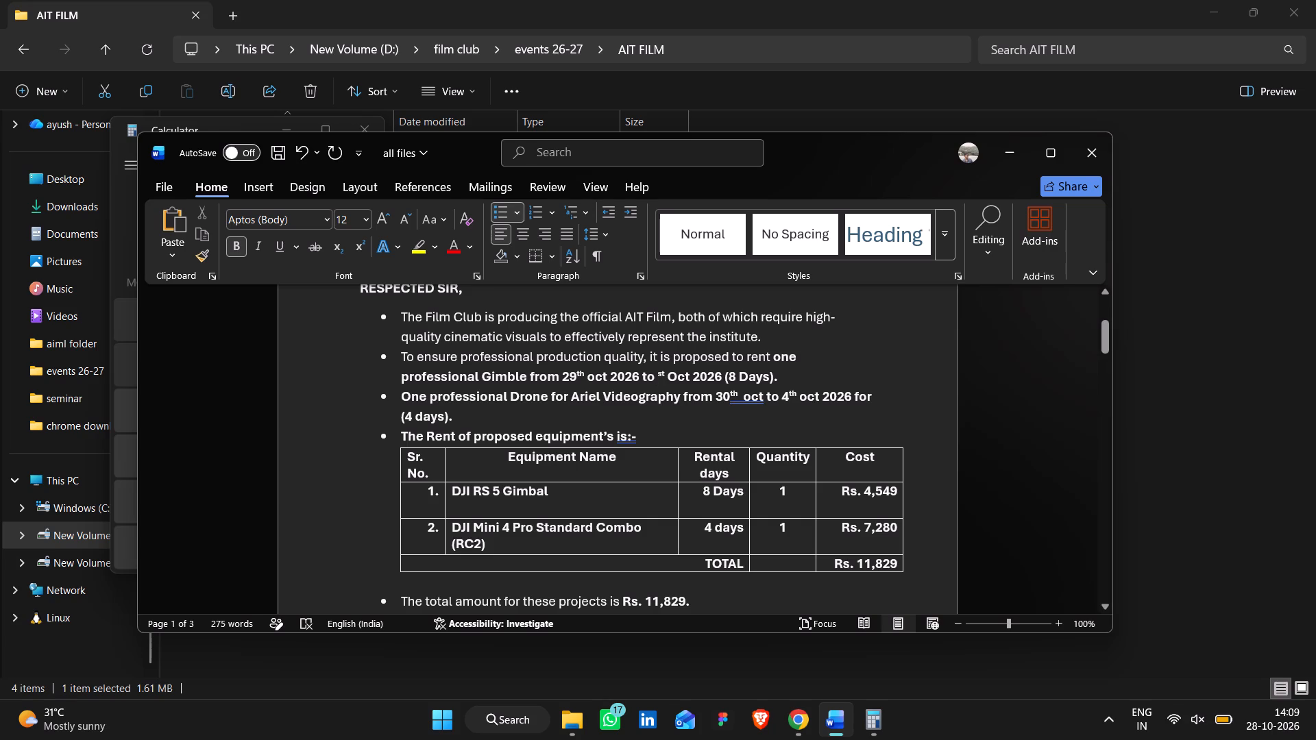
{"action": "key", "text": "7"}
{"action": "key", "text": "Right"}
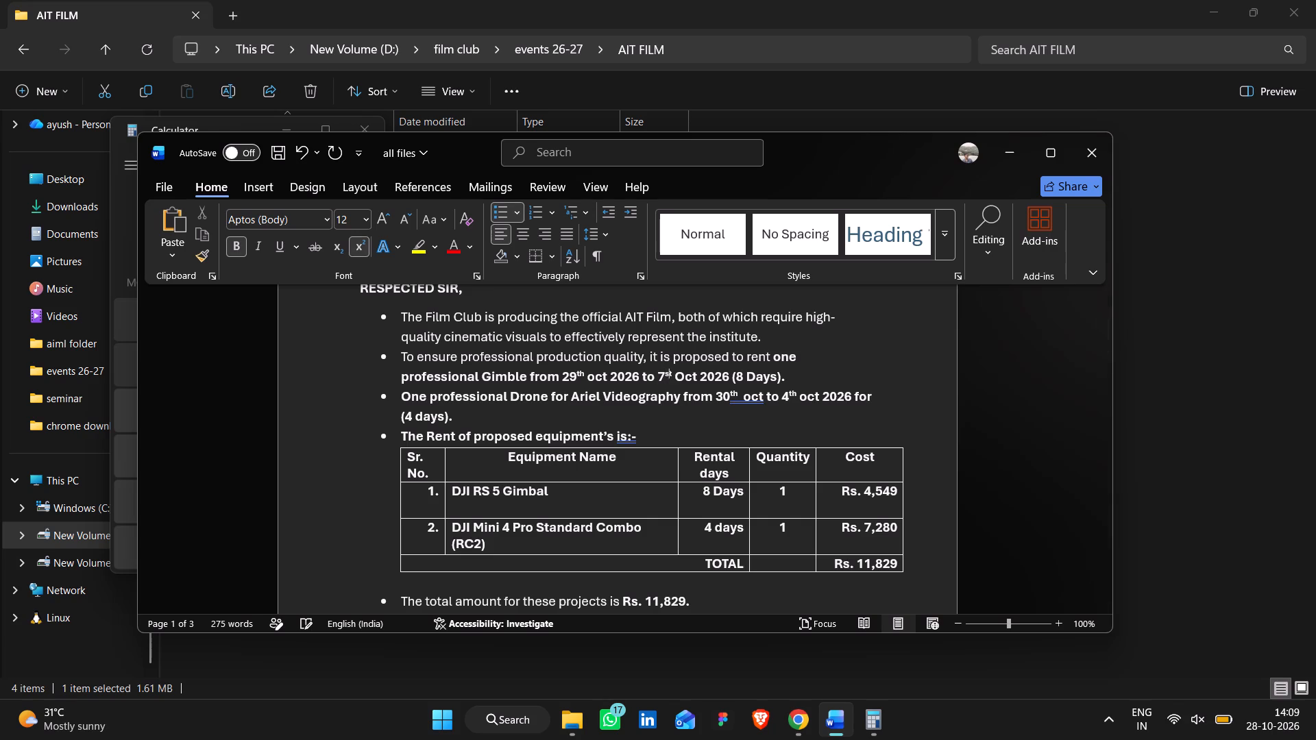
{"action": "key", "text": "Right"}
{"action": "key", "text": "BackSpace"}
{"action": "key", "text": "BackSpace"}
{"action": "type", "text": "th"}
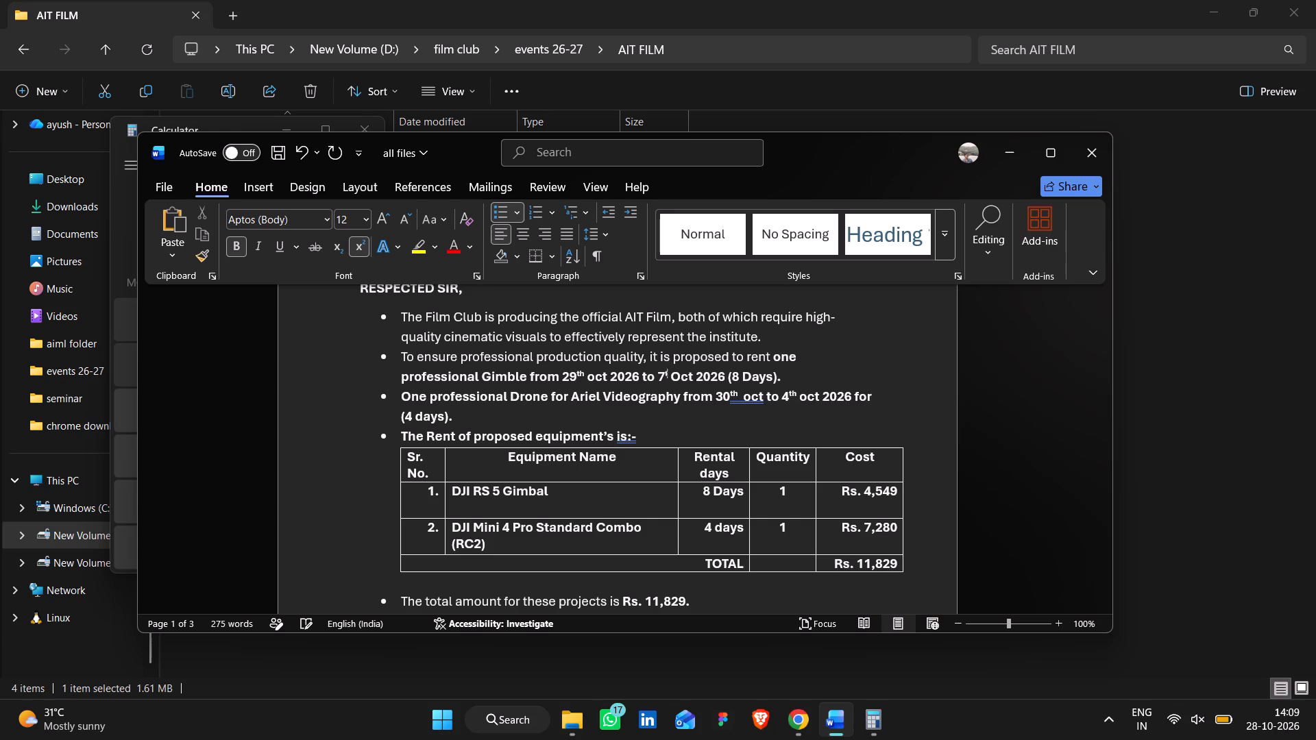
{"action": "key", "text": "space"}
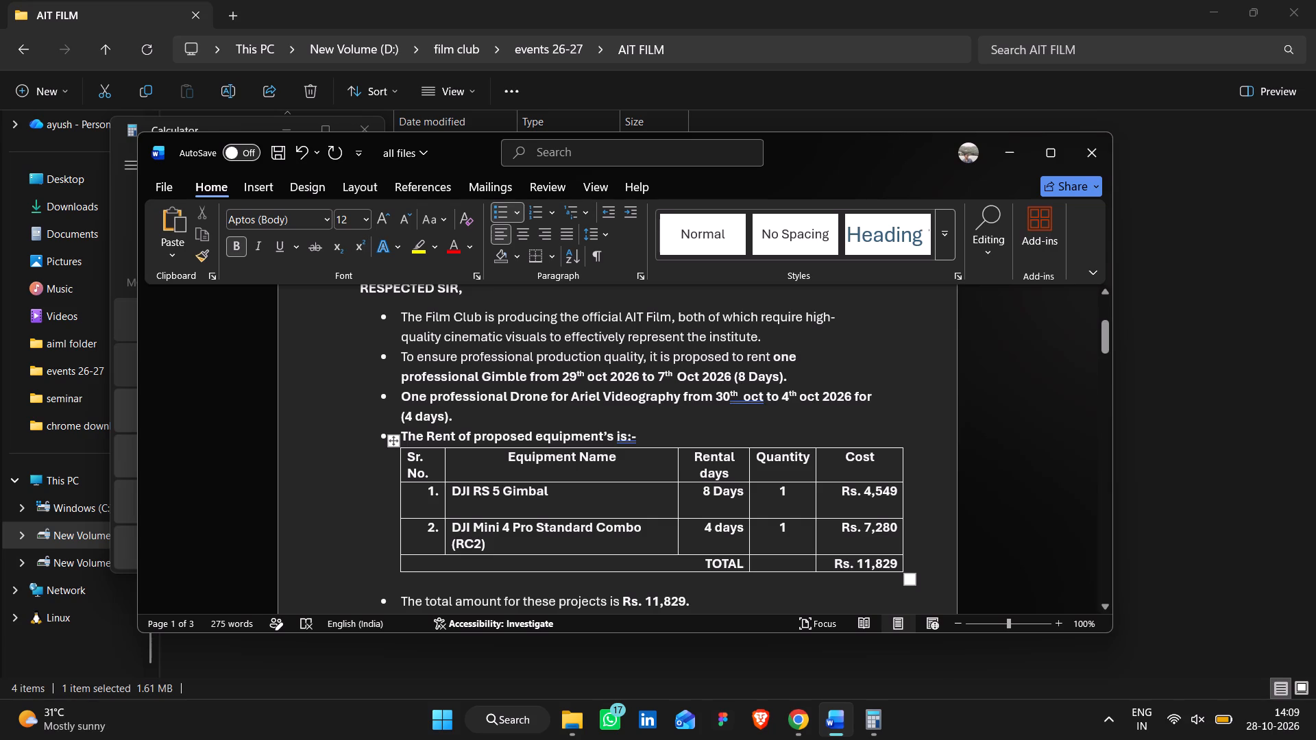
{"action": "scroll", "coordinate": [878, 495], "scroll_direction": "down", "scroll_amount": 7}
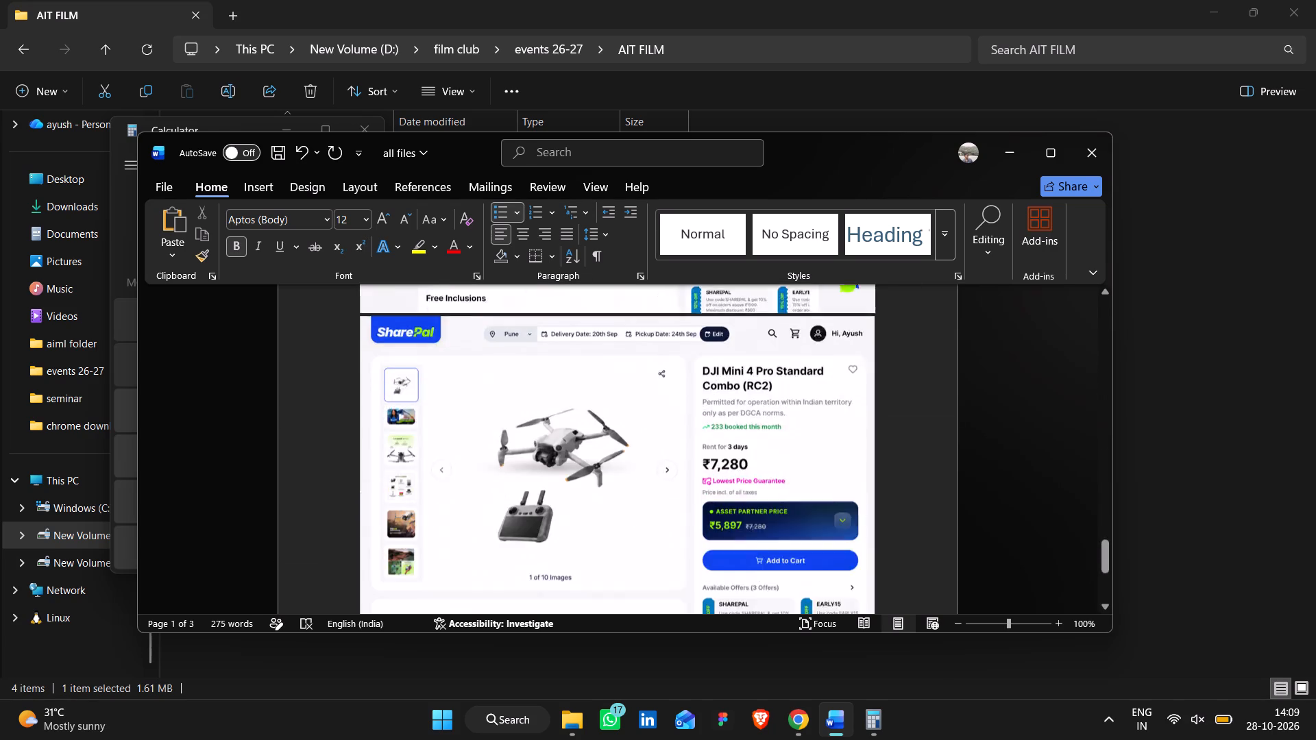
{"action": "scroll", "coordinate": [878, 495], "scroll_direction": "up", "scroll_amount": 2}
{"action": "scroll", "coordinate": [878, 495], "scroll_direction": "down", "scroll_amount": 2}
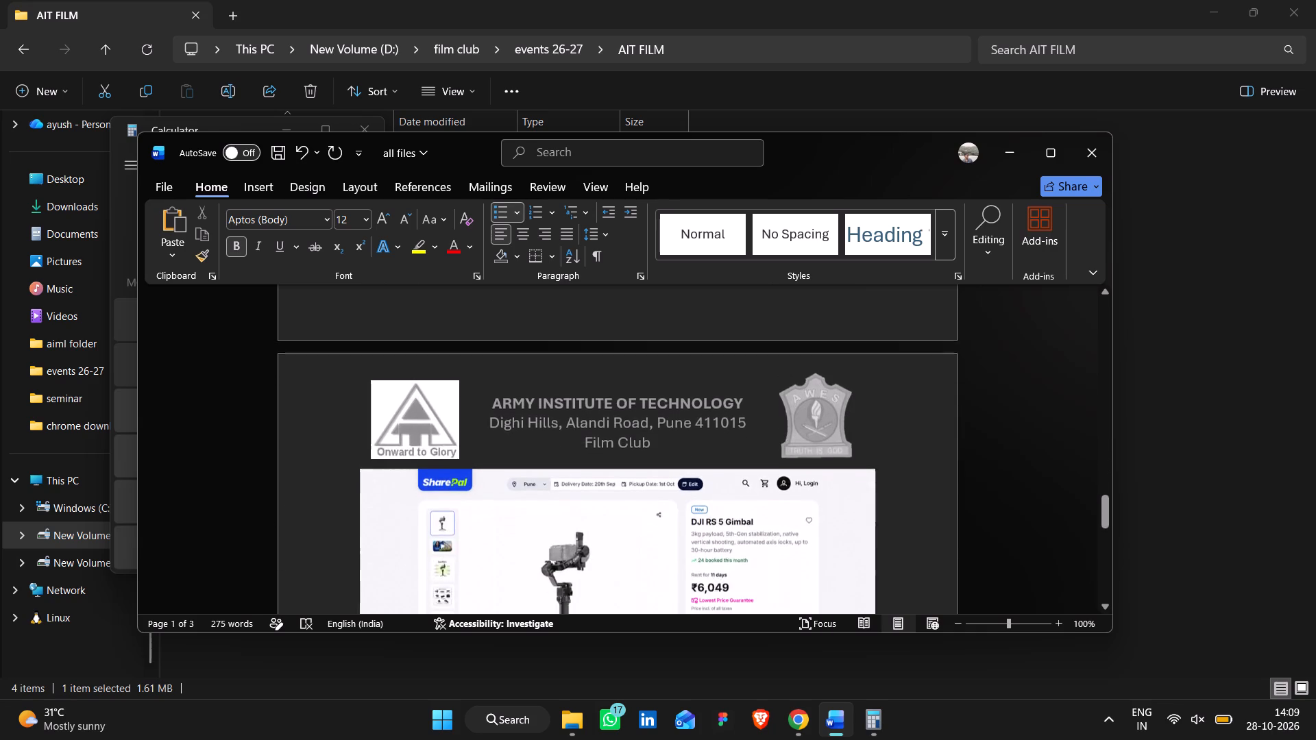
{"action": "scroll", "coordinate": [878, 495], "scroll_direction": "down", "scroll_amount": 2}
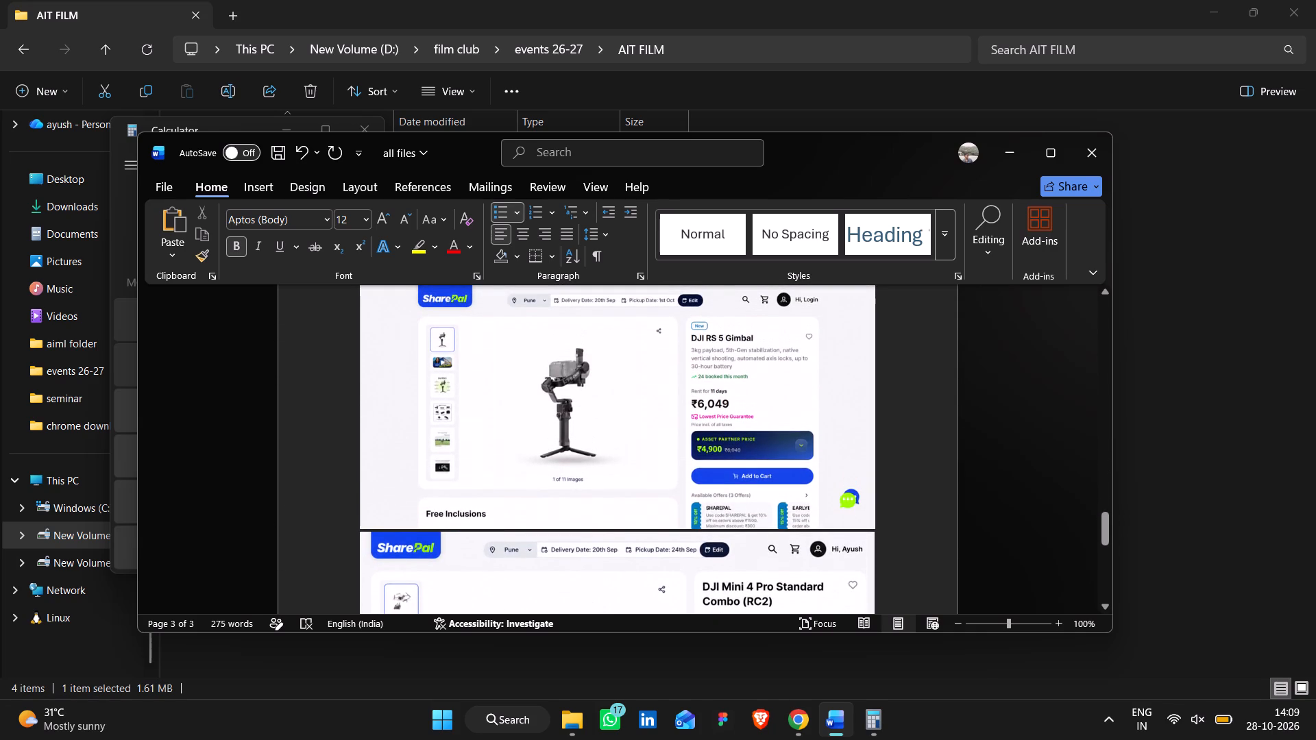
{"action": "left_click_drag", "start_coordinate": [899, 521], "coordinate": [502, 367]}
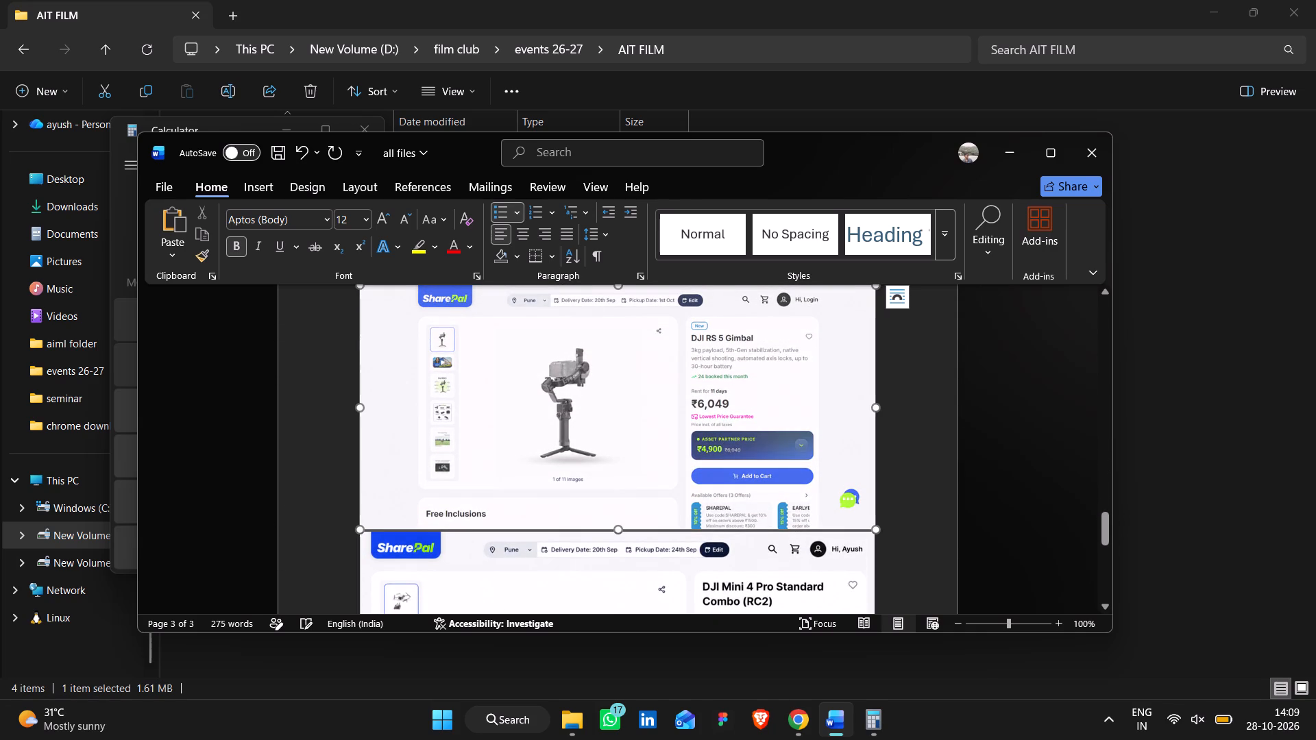
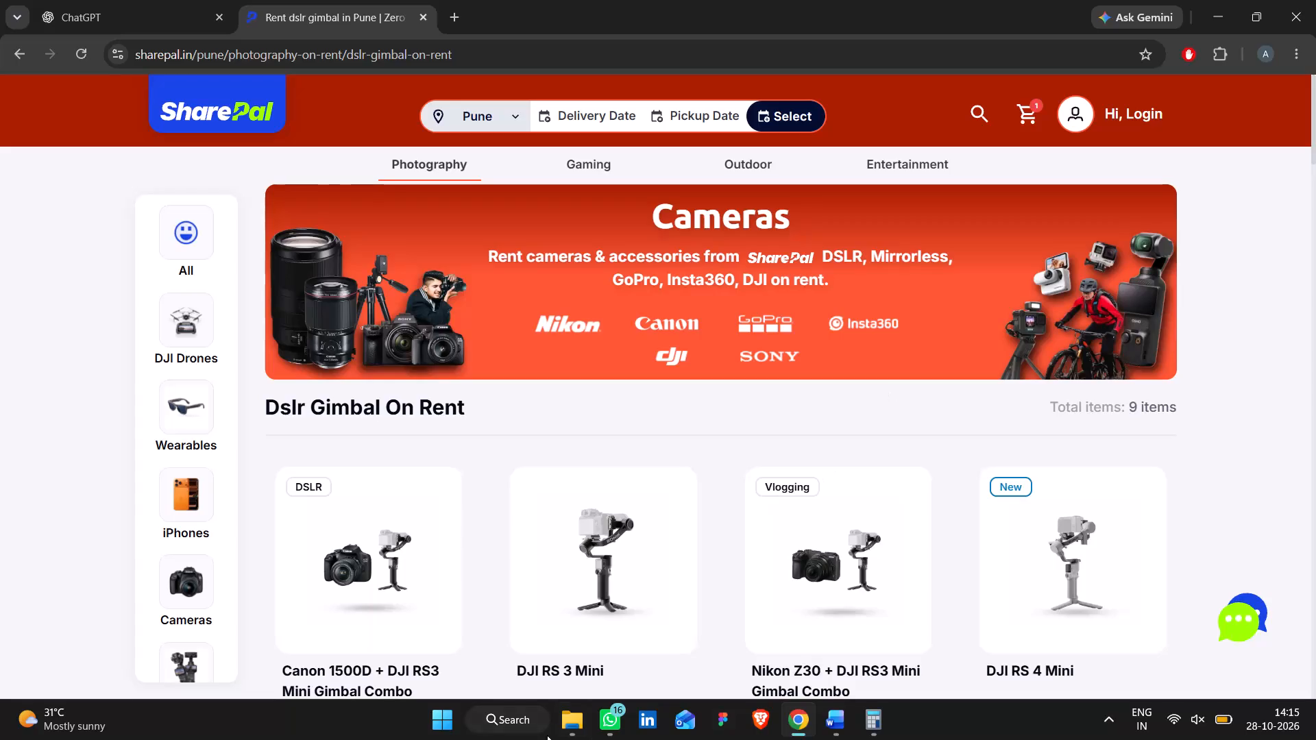
Search the computer for the Camera app and launch it.
{"action": "left_click", "coordinate": [507, 715]}
{"action": "type", "text": "cam"}
{"action": "key", "text": "BackSpace"}
{"action": "type", "text": "amer"}
{"action": "key", "text": "Return"}
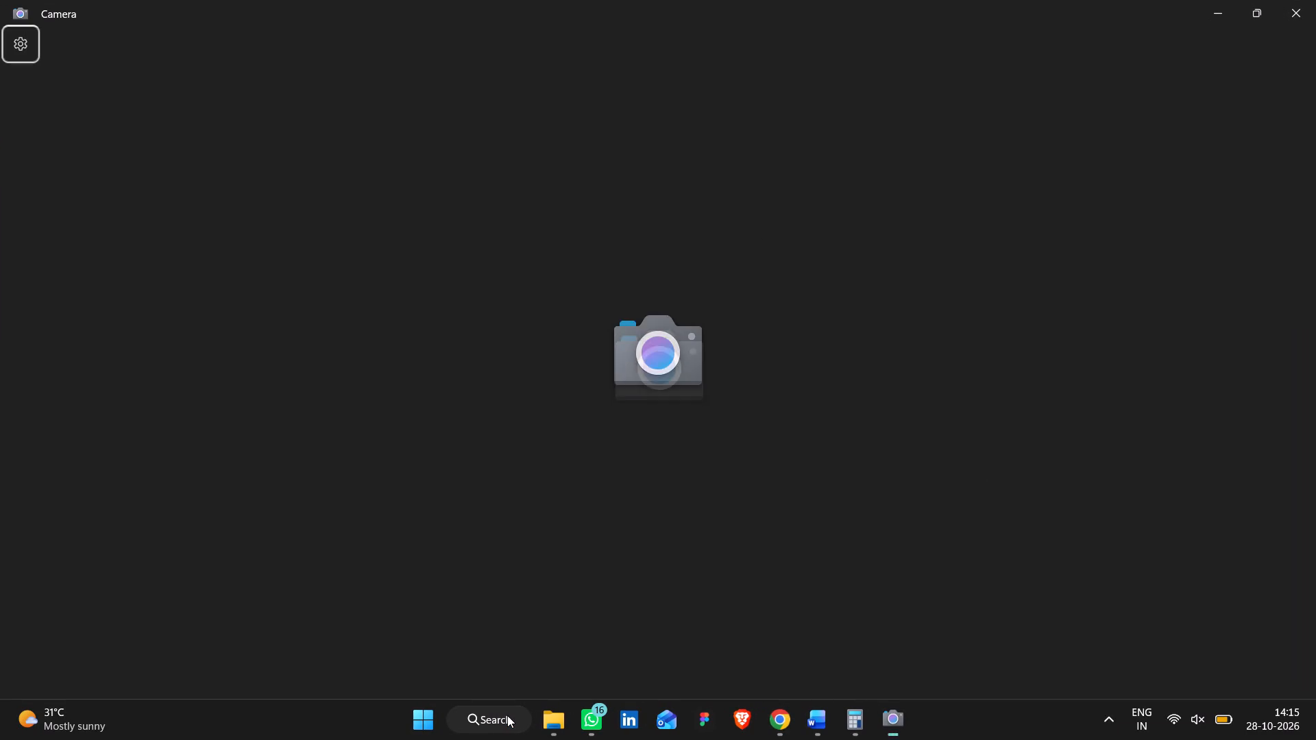
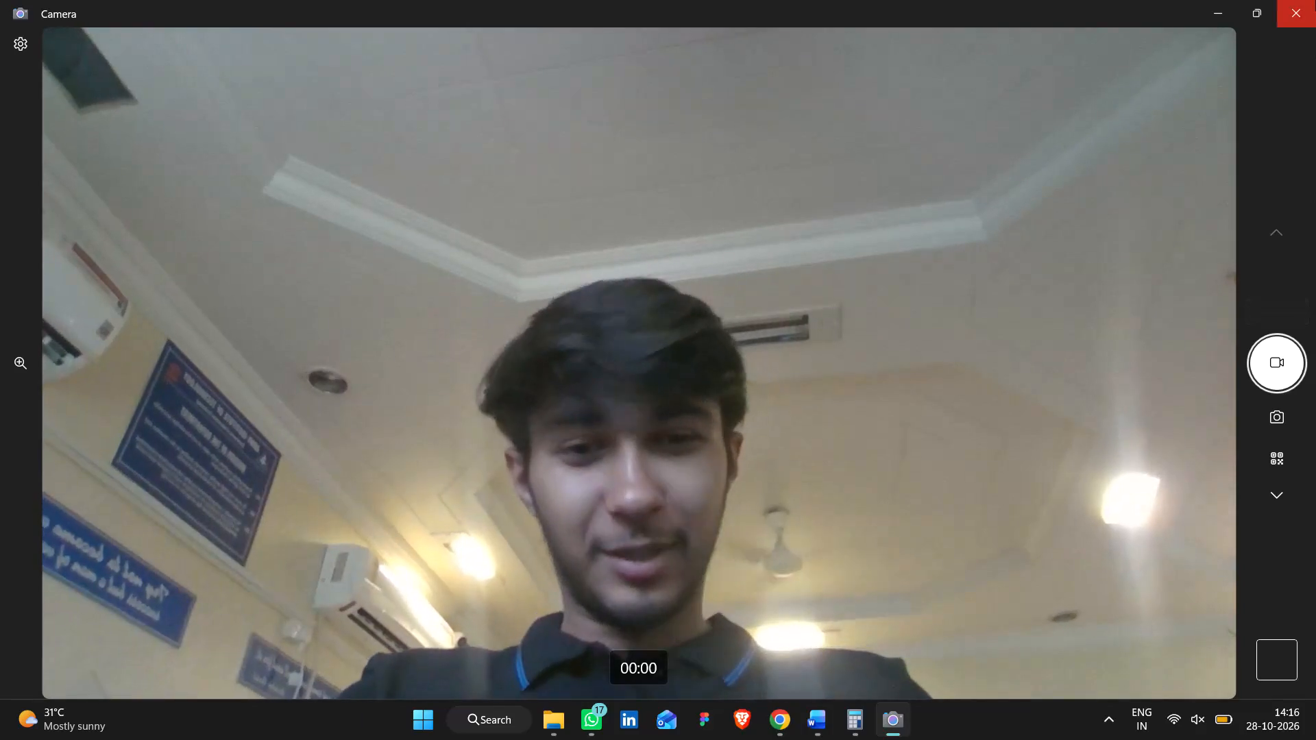
Close the Camera app and return to the DSLR gimbal rental listing for Pune in the browser.
{"action": "left_click", "coordinate": [1315, 0]}
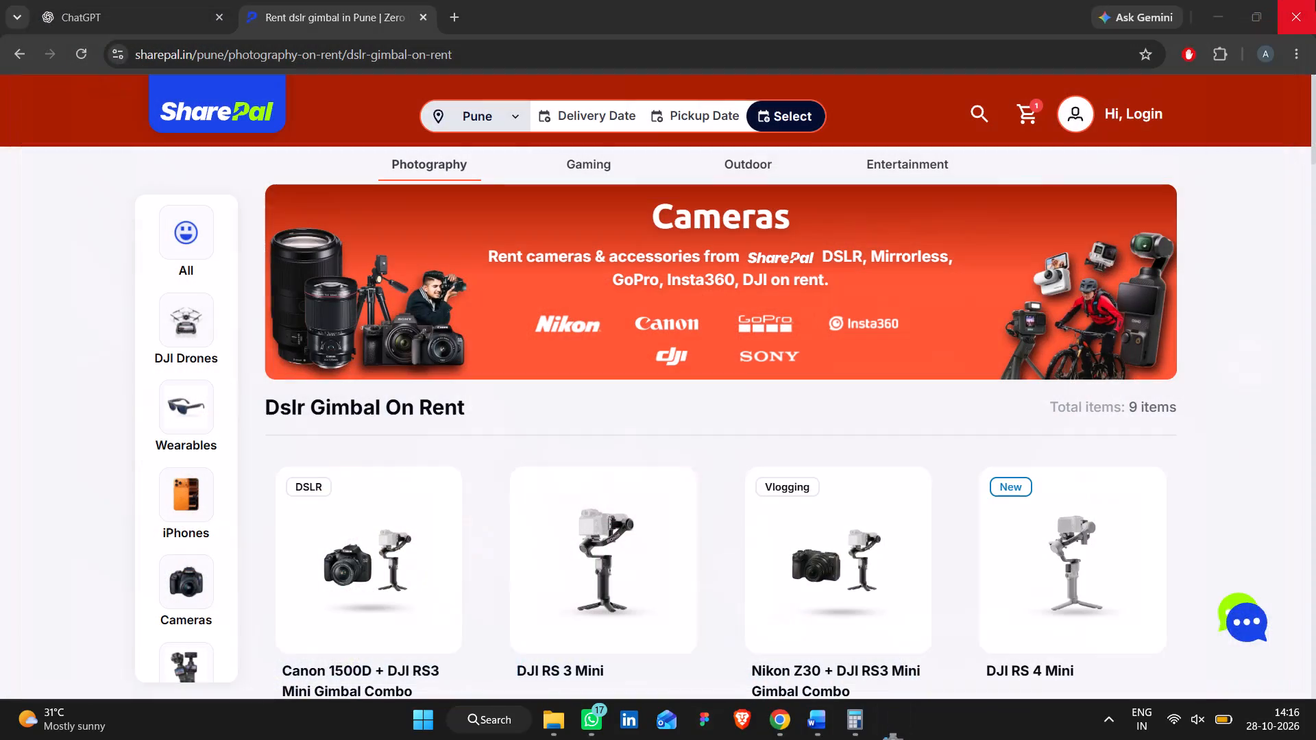
{"action": "scroll", "coordinate": [842, 704], "scroll_direction": "down", "scroll_amount": 1}
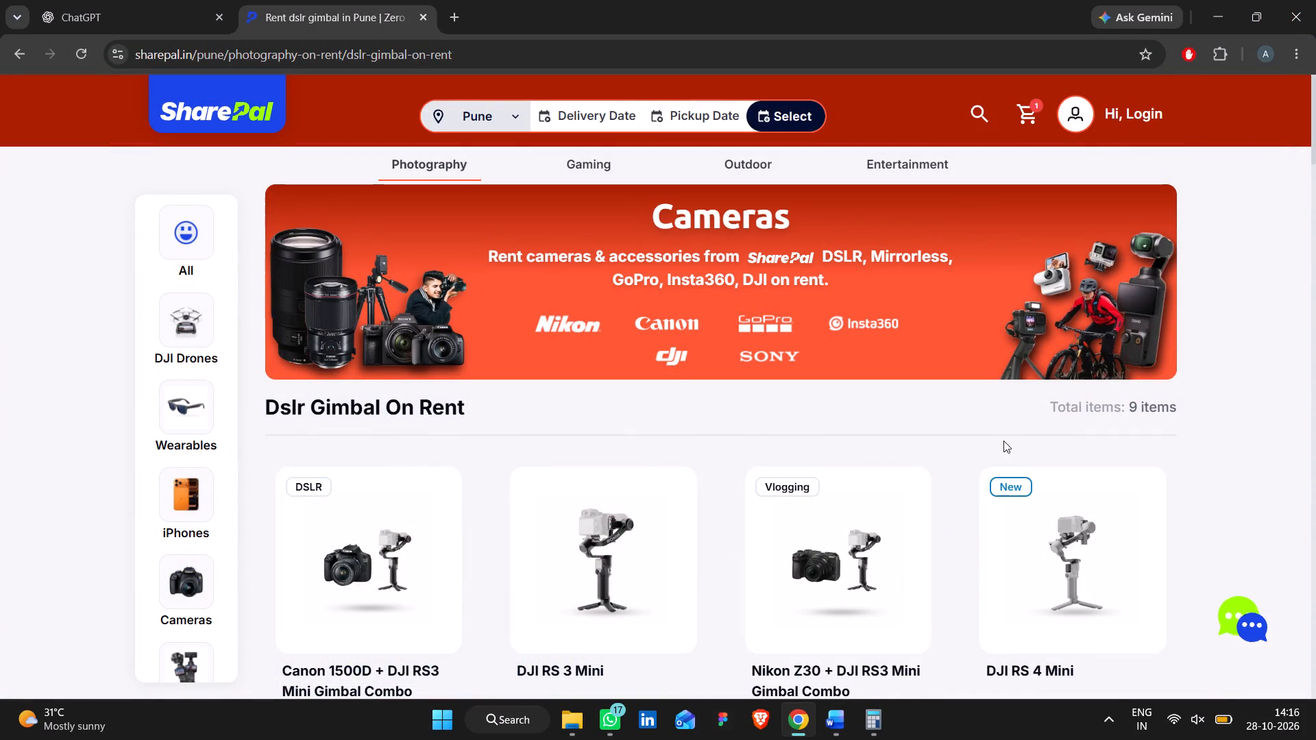
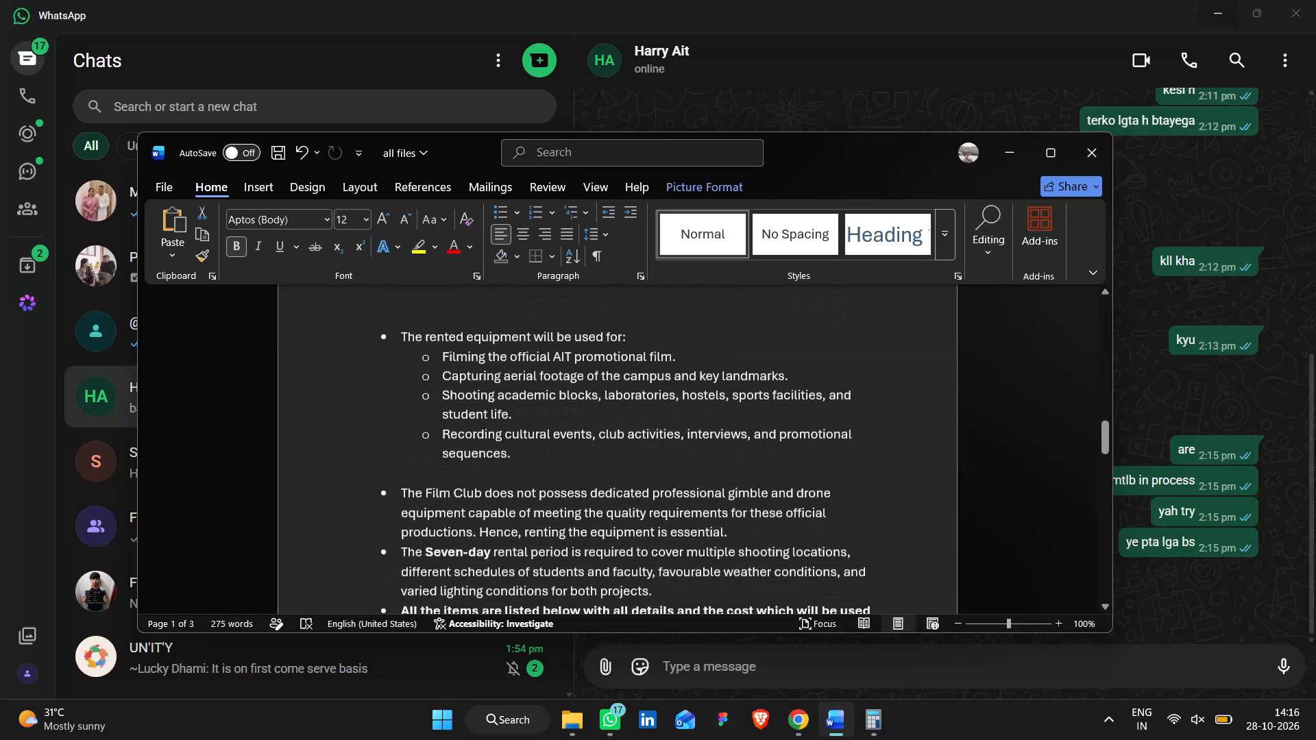
Check the DJI RS 5 Gimbal screenshot in the Word document and look for that model in SharePal's Pune DSLR gimbal listings in Chrome.
{"action": "scroll", "coordinate": [1003, 441], "scroll_direction": "down", "scroll_amount": 2}
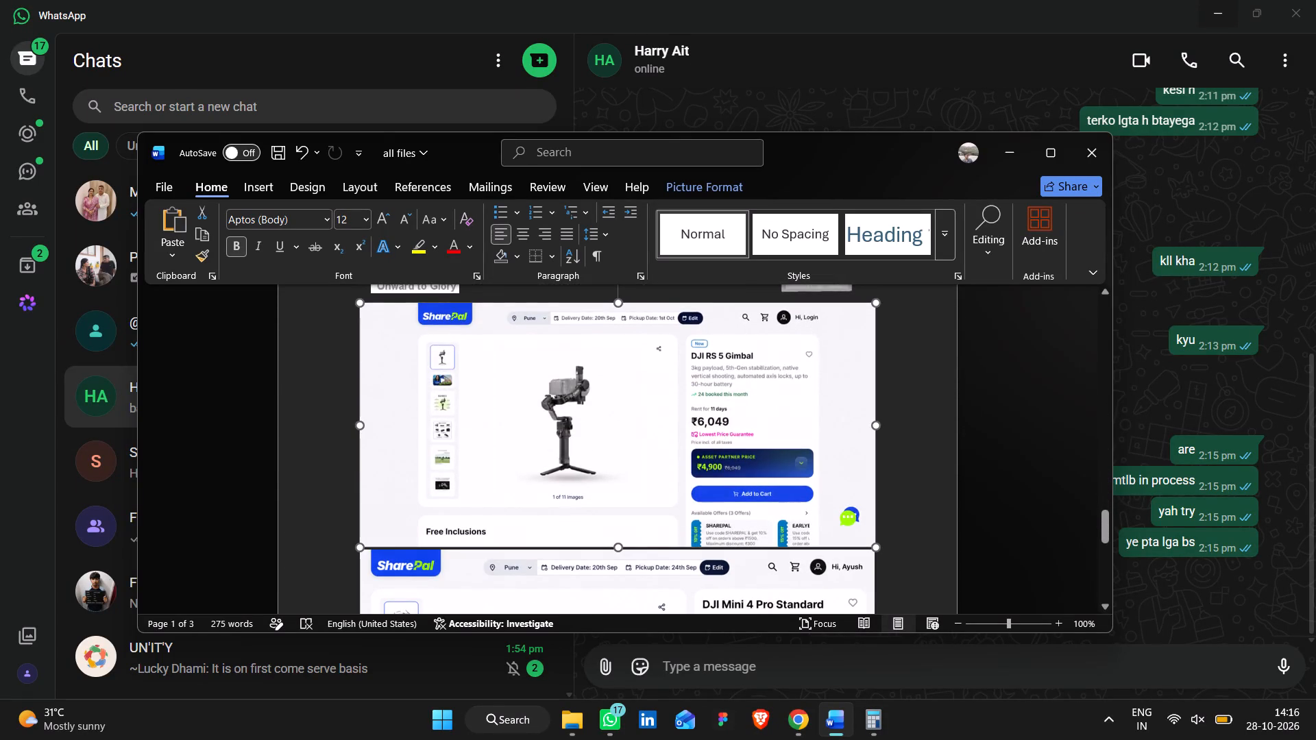
{"action": "scroll", "coordinate": [1003, 437], "scroll_direction": "down", "scroll_amount": 1}
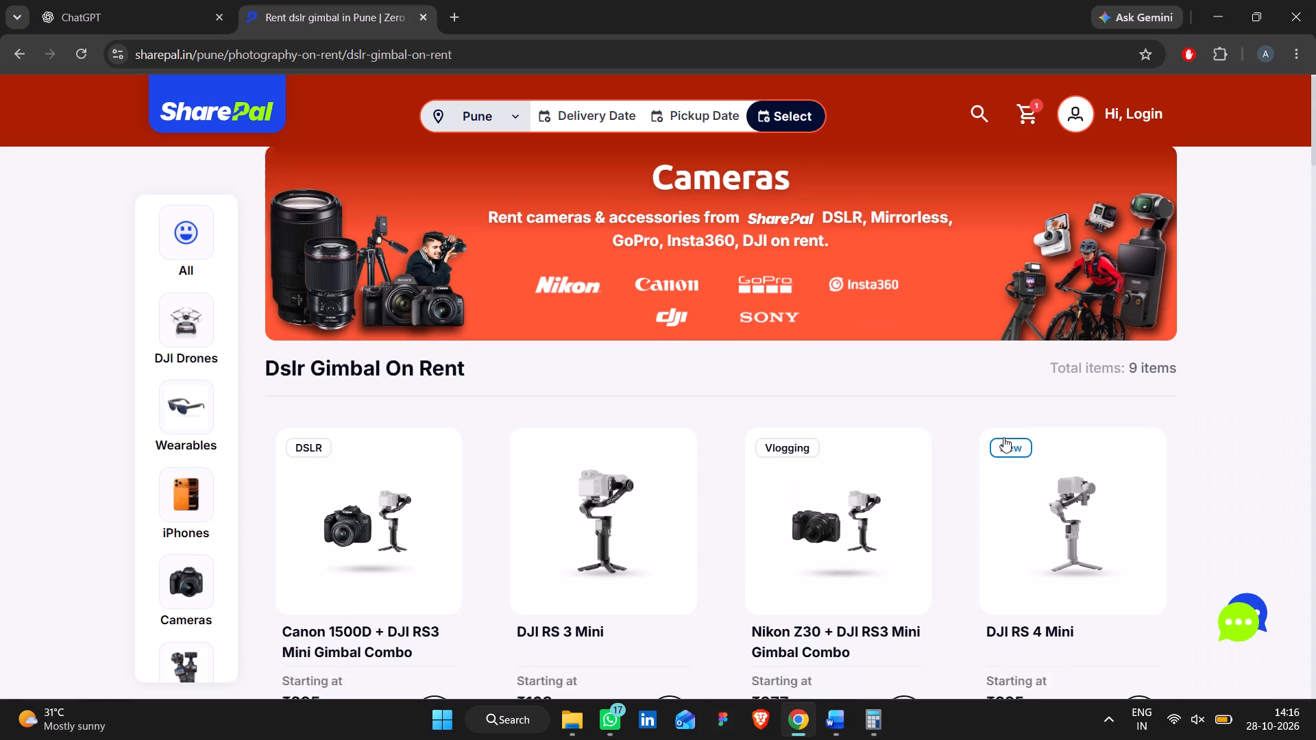
{"action": "scroll", "coordinate": [1003, 437], "scroll_direction": "down", "scroll_amount": 5}
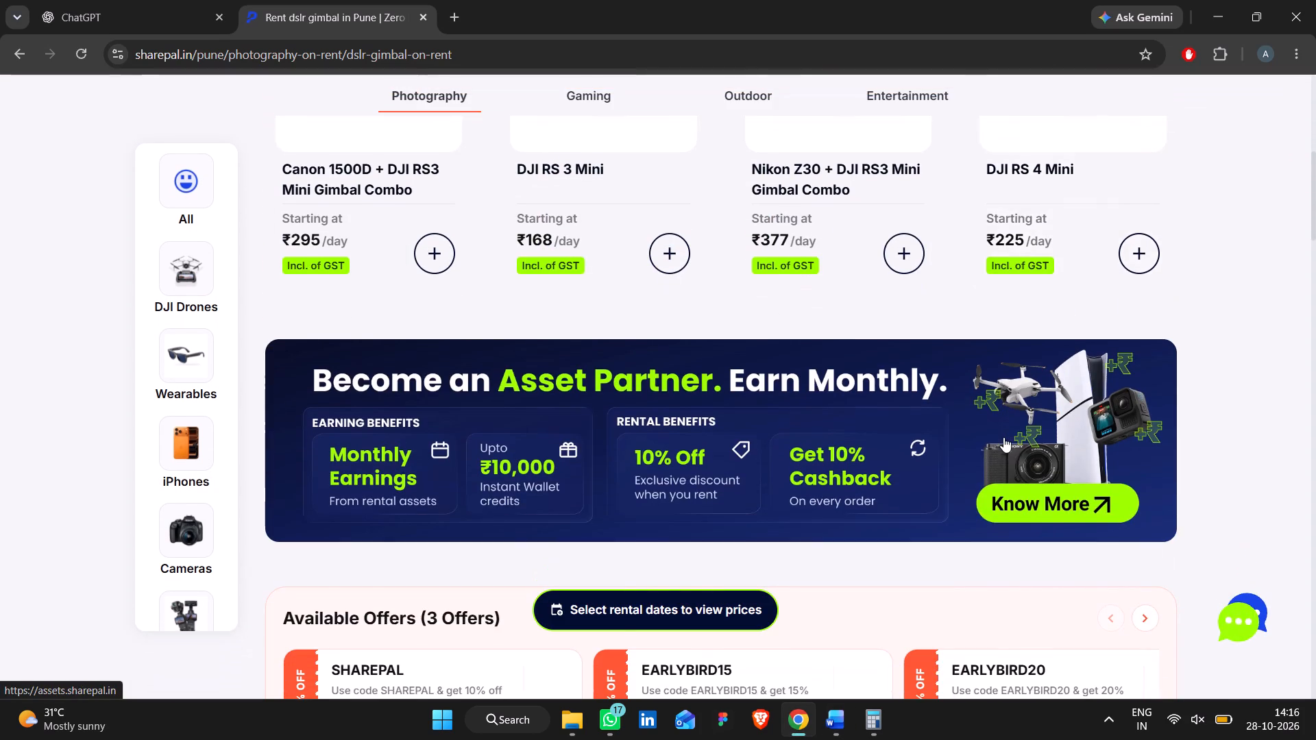
{"action": "scroll", "coordinate": [1003, 437], "scroll_direction": "down", "scroll_amount": 6}
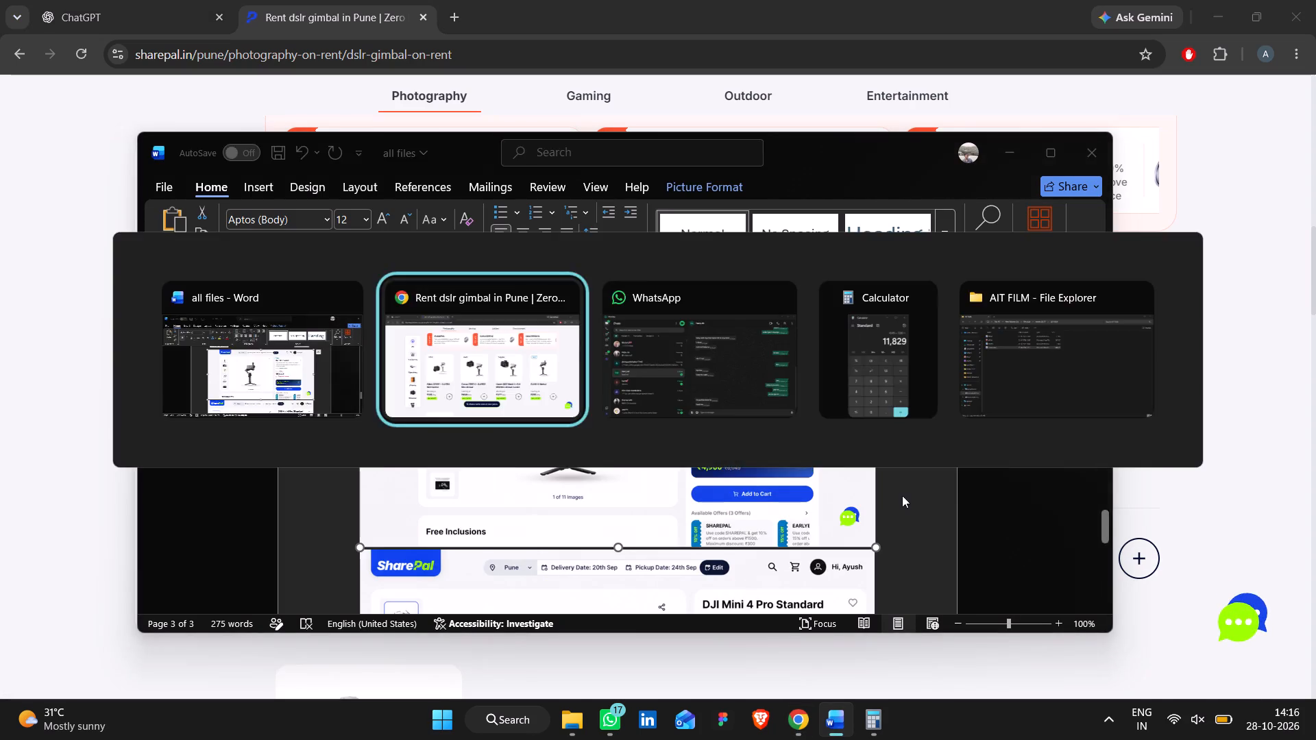
Open the rental date selection from the gimbal listings on SharePal.
{"action": "left_click", "coordinate": [1071, 483]}
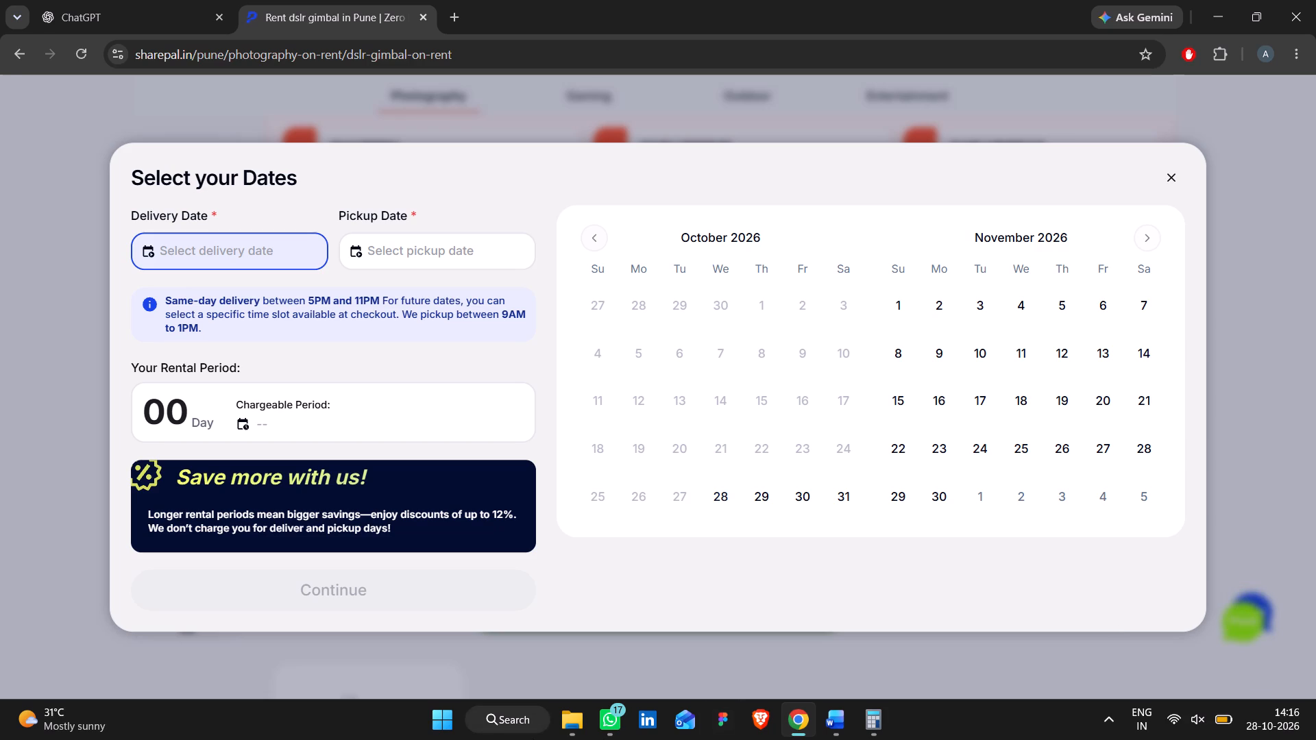
Search the computer for Spotify and launch it.
{"action": "left_click", "coordinate": [522, 713]}
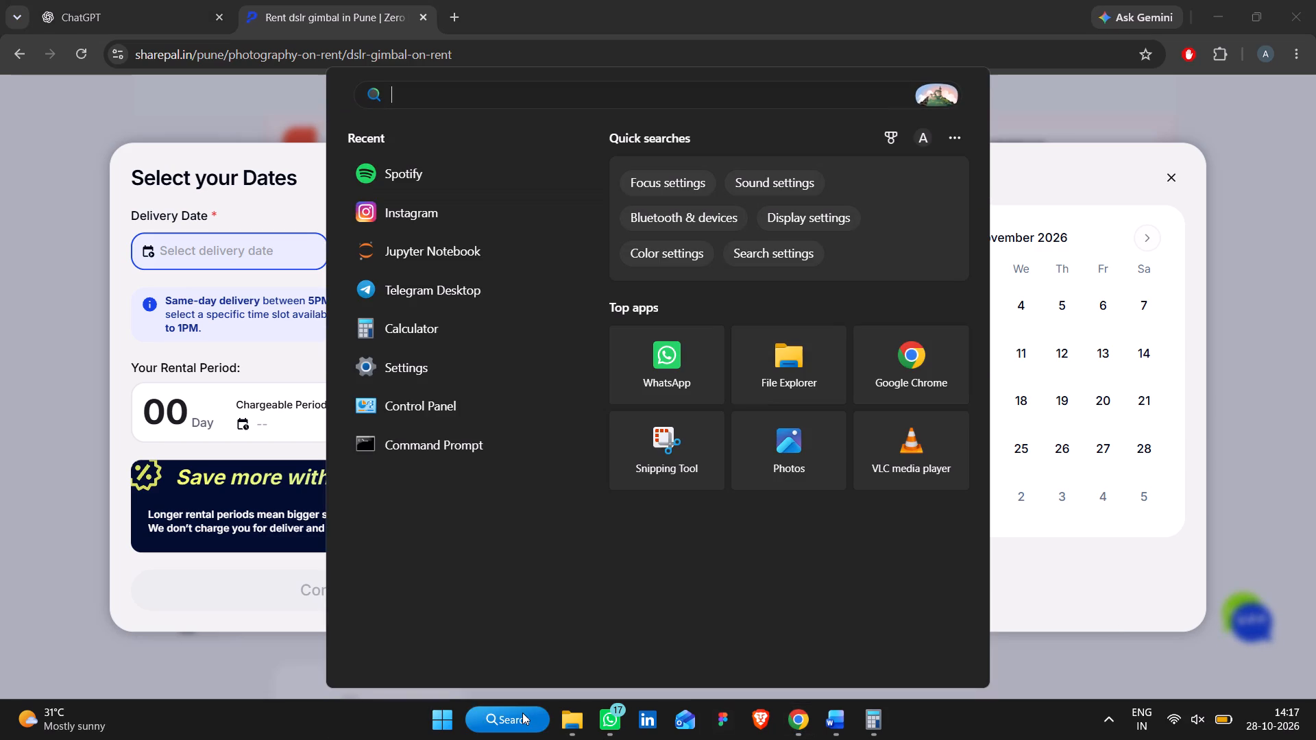
{"action": "type", "text": "sp"}
{"action": "key", "text": "Return"}
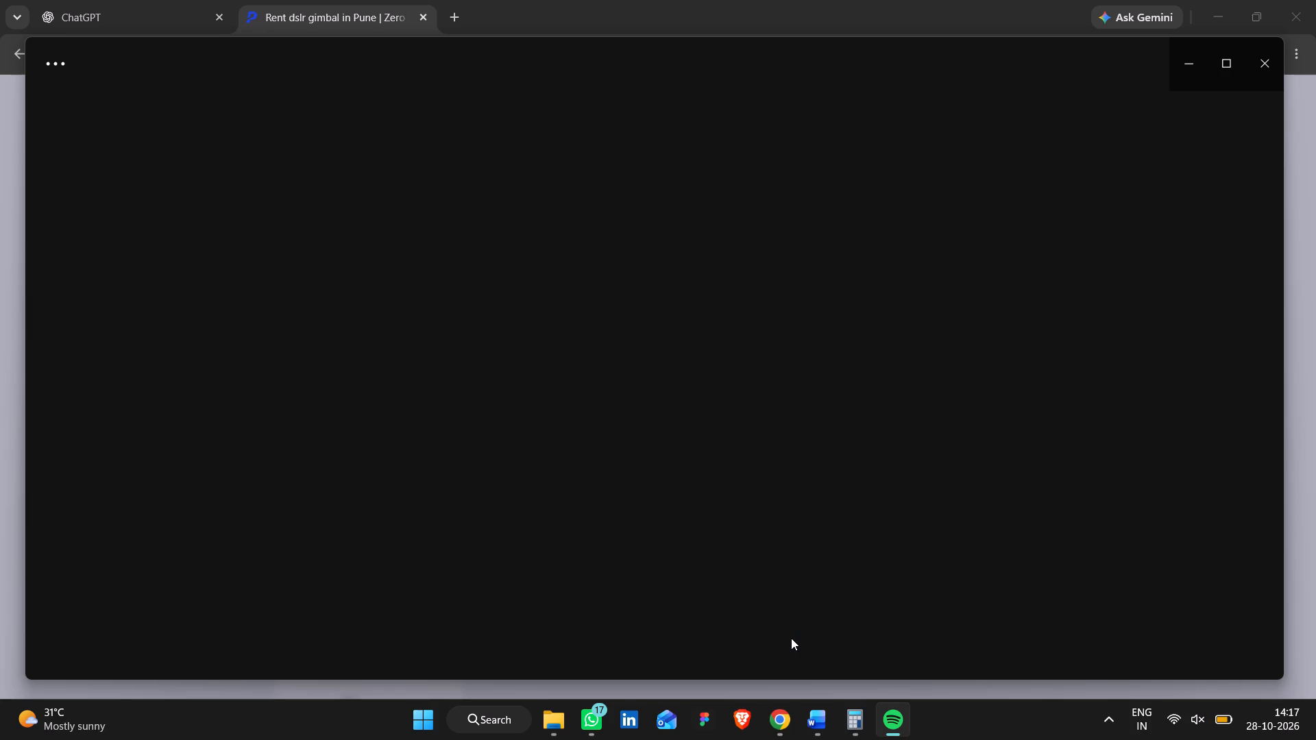
{"action": "left_click", "coordinate": [857, 0]}
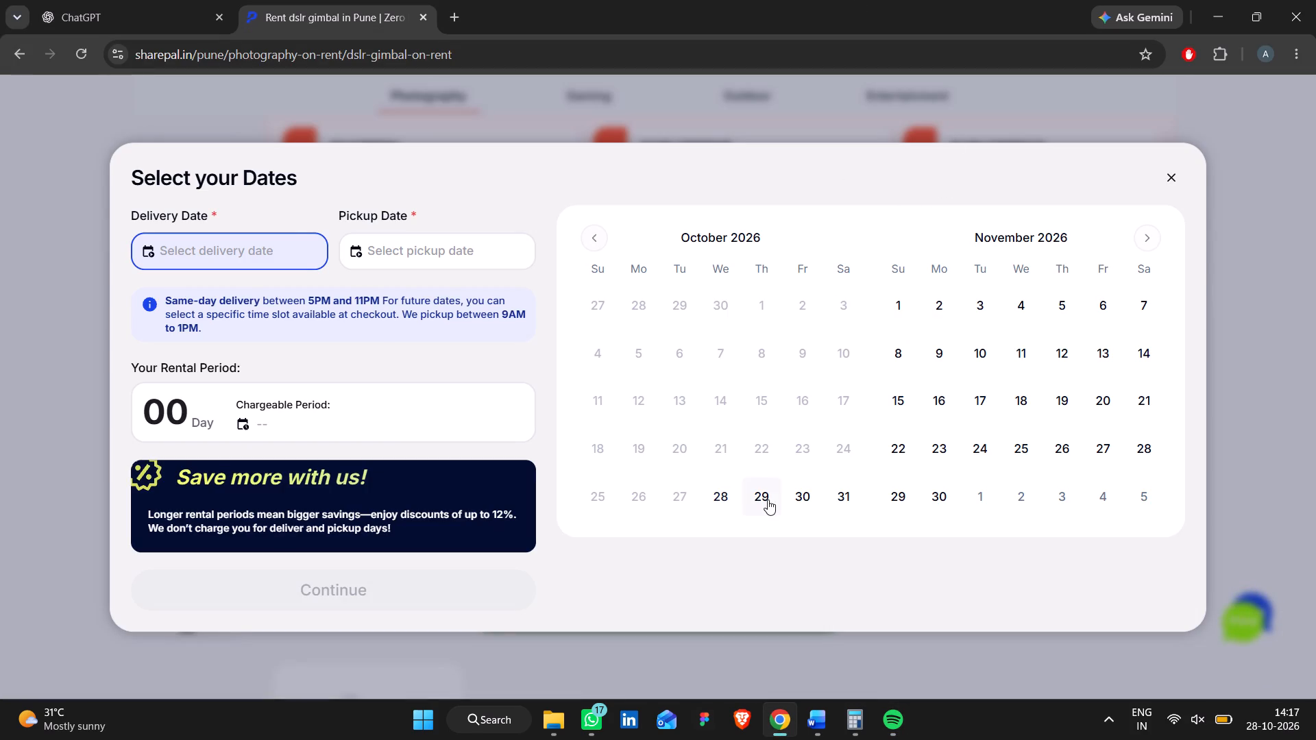
Set SharePal's delivery date to Oct 29, 2026 and pickup date to Nov 07, 2026, checking the Word minute sheet's dates, and continue.
{"action": "left_click", "coordinate": [746, 482]}
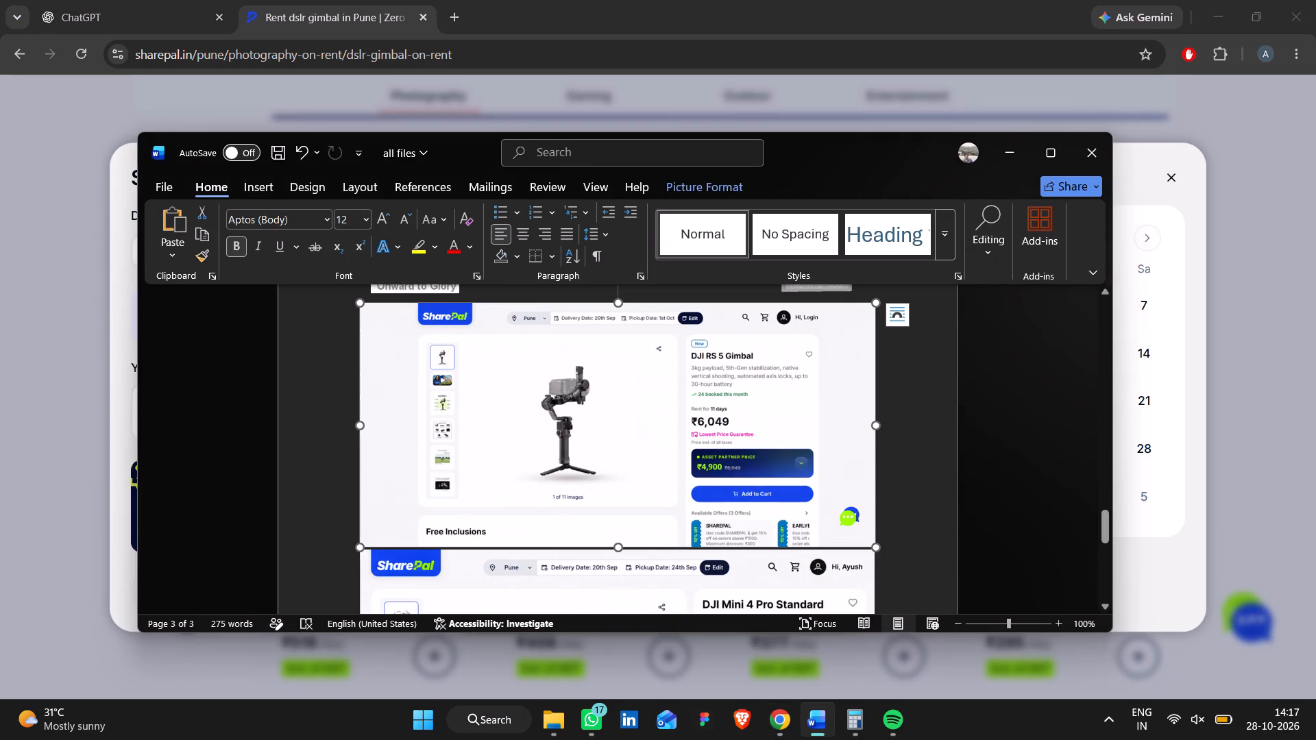
{"action": "scroll", "coordinate": [939, 350], "scroll_direction": "up", "scroll_amount": 2}
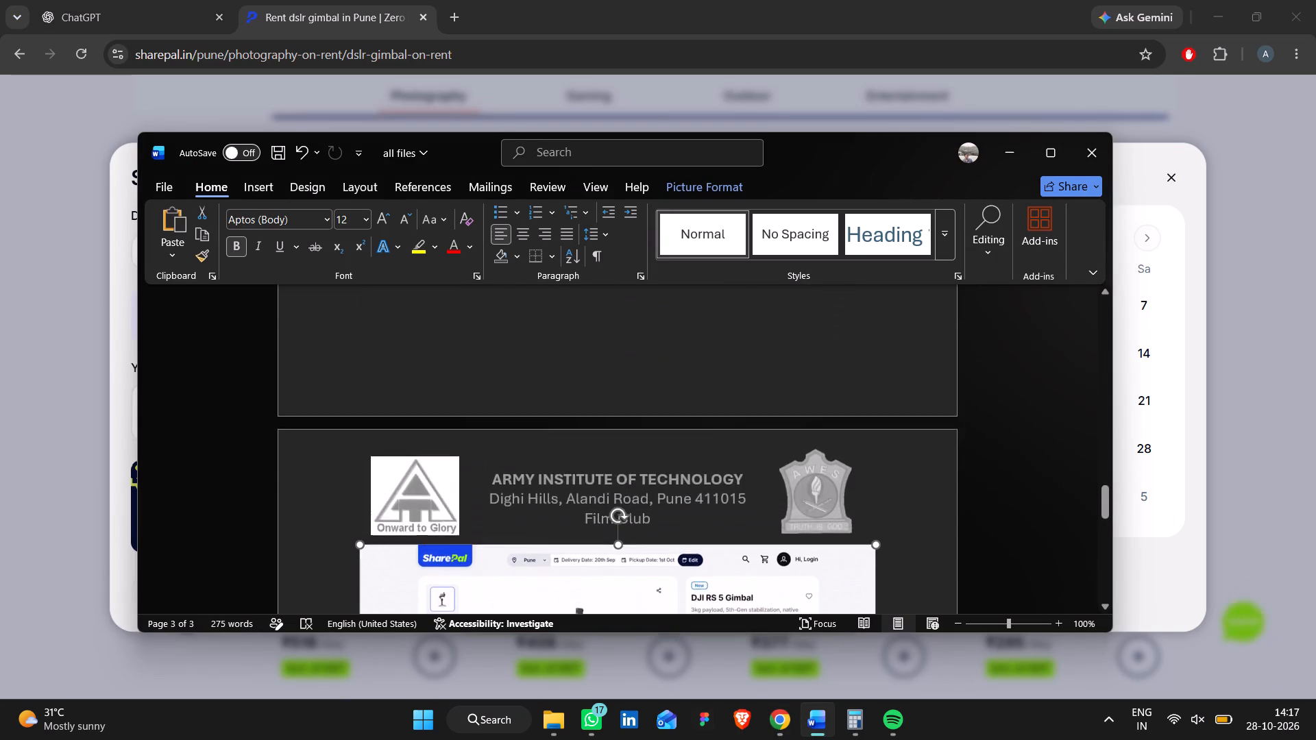
{"action": "scroll", "coordinate": [939, 350], "scroll_direction": "up", "scroll_amount": 6}
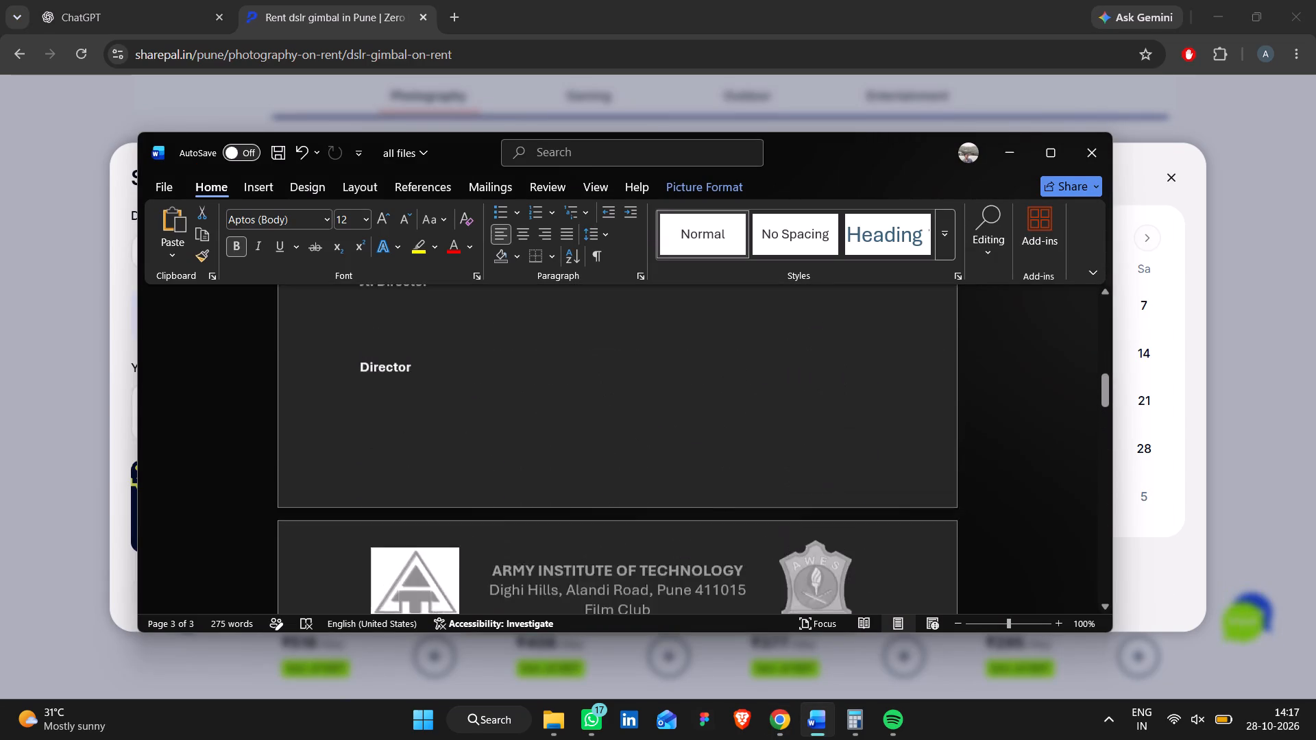
{"action": "scroll", "coordinate": [939, 350], "scroll_direction": "up", "scroll_amount": 3}
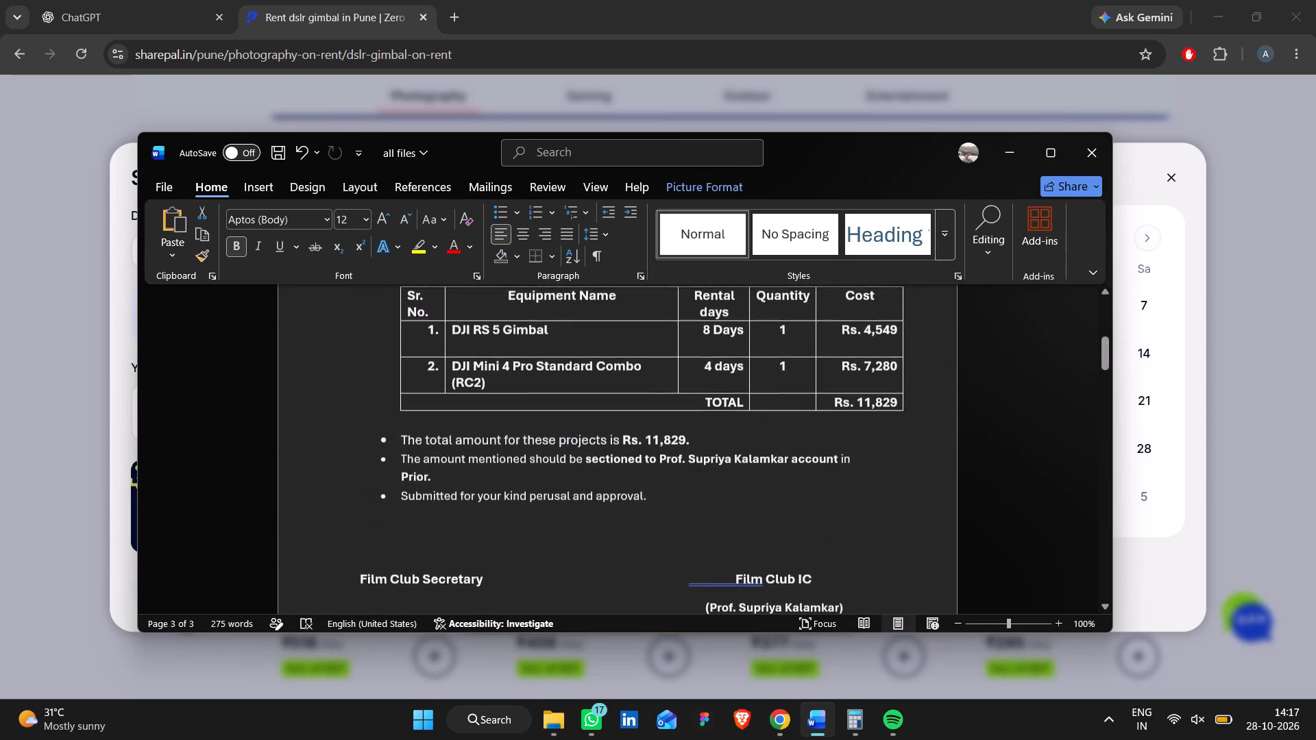
{"action": "scroll", "coordinate": [939, 350], "scroll_direction": "up", "scroll_amount": 2}
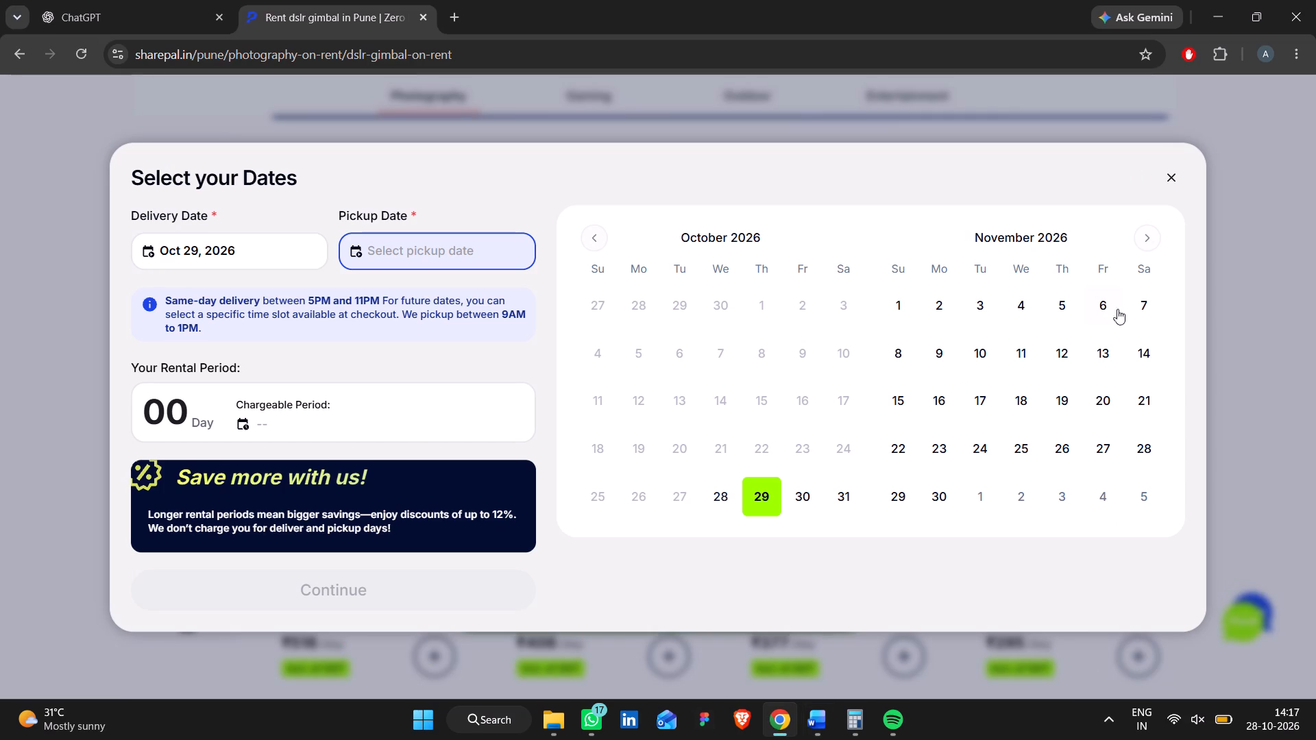
{"action": "left_click", "coordinate": [1145, 299]}
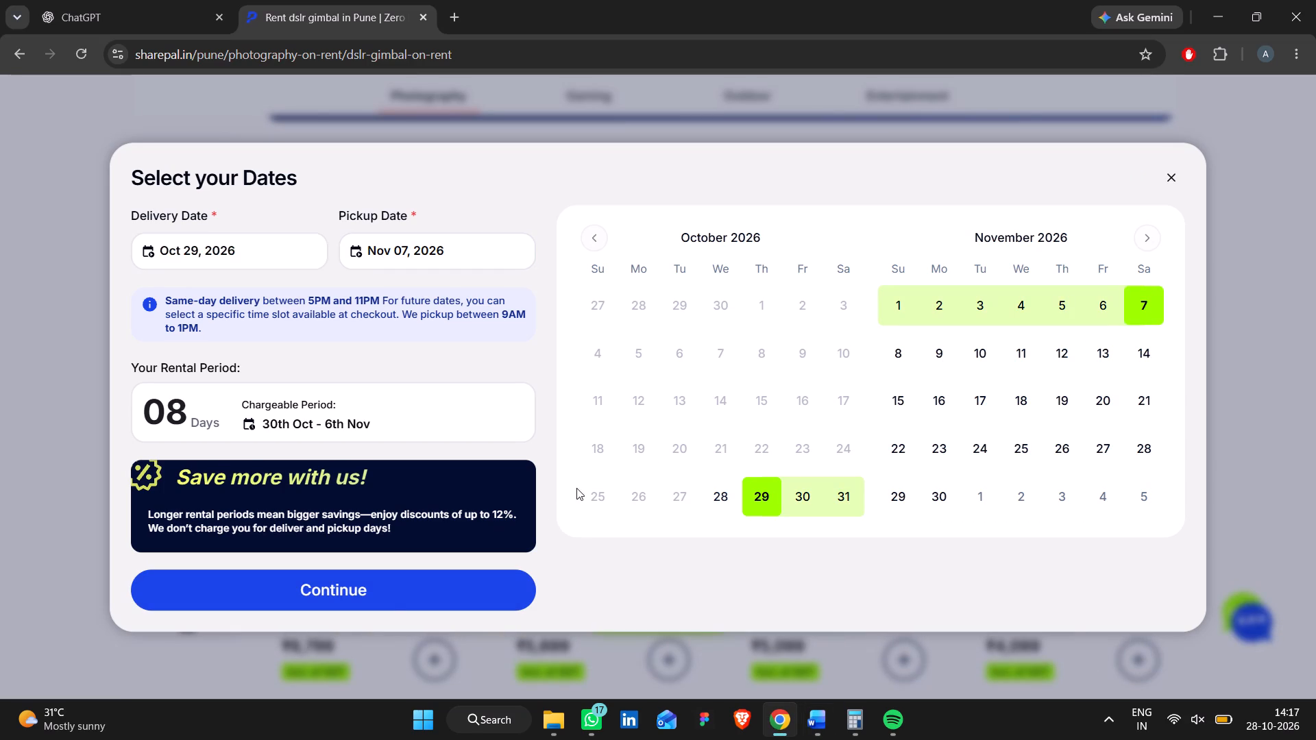
{"action": "left_click", "coordinate": [365, 593]}
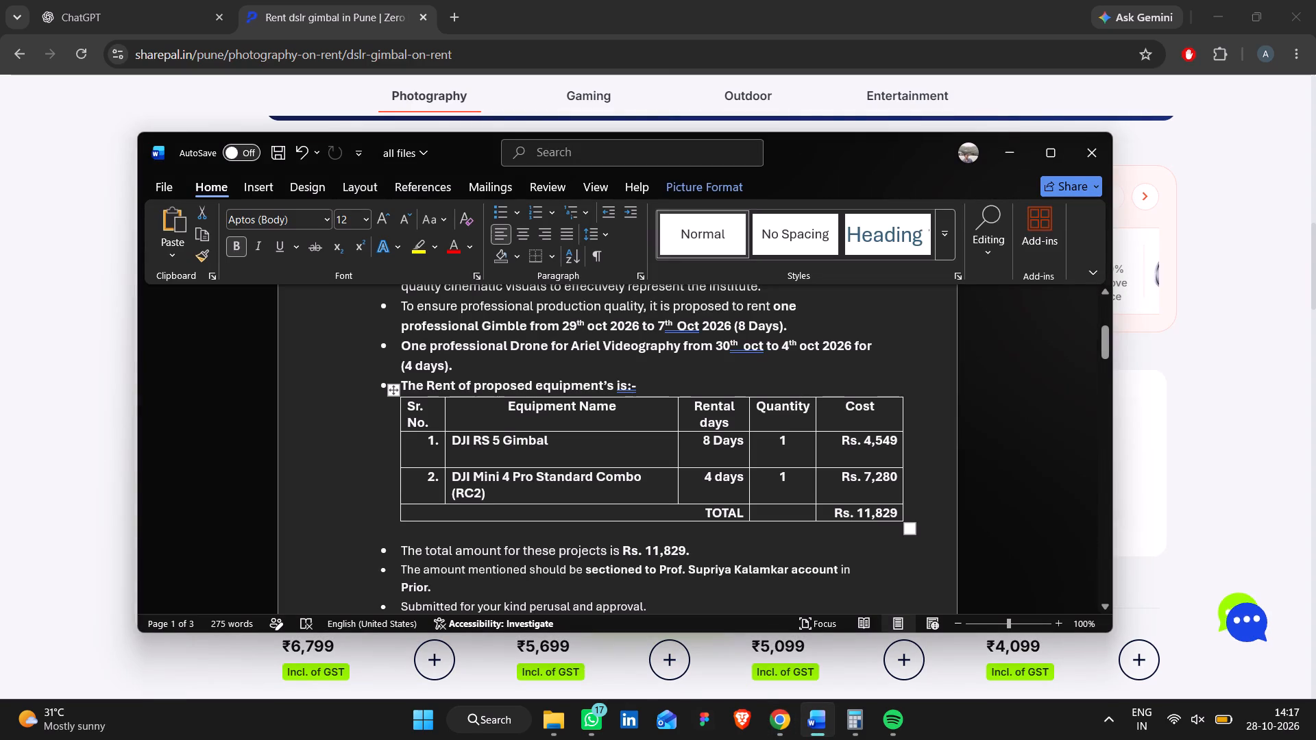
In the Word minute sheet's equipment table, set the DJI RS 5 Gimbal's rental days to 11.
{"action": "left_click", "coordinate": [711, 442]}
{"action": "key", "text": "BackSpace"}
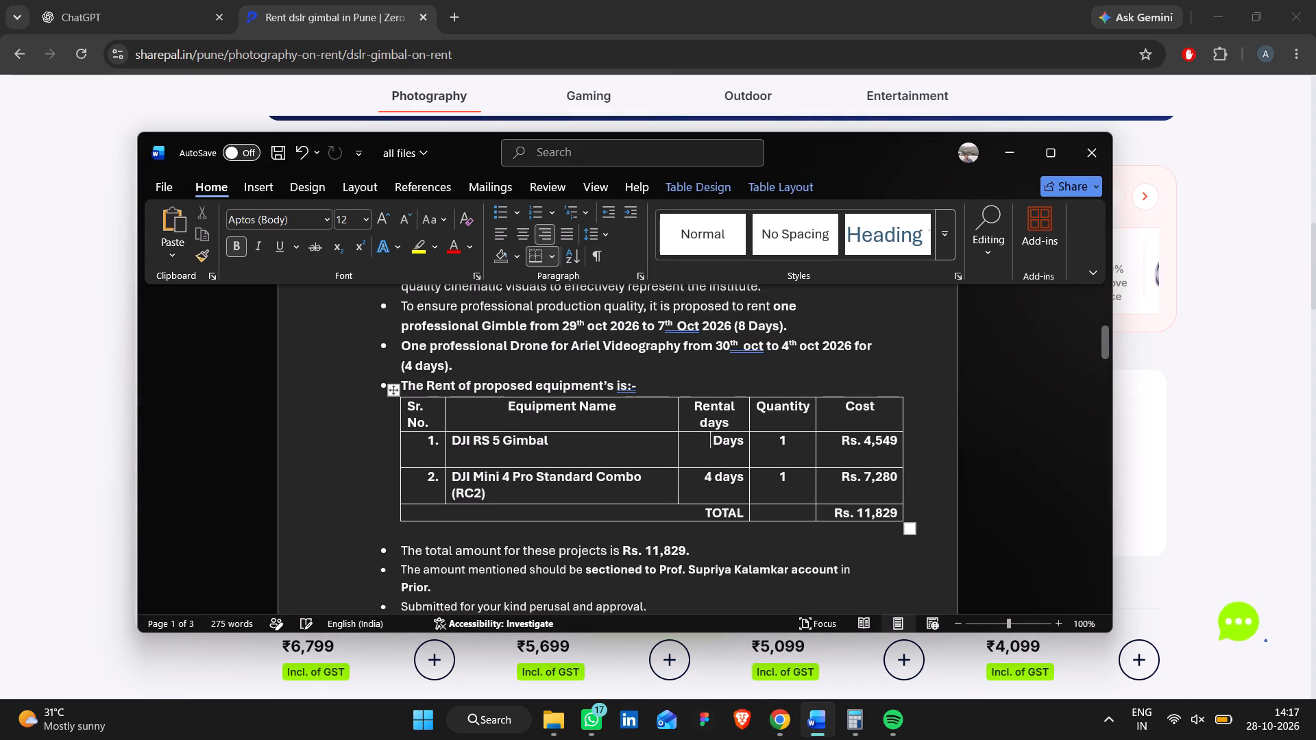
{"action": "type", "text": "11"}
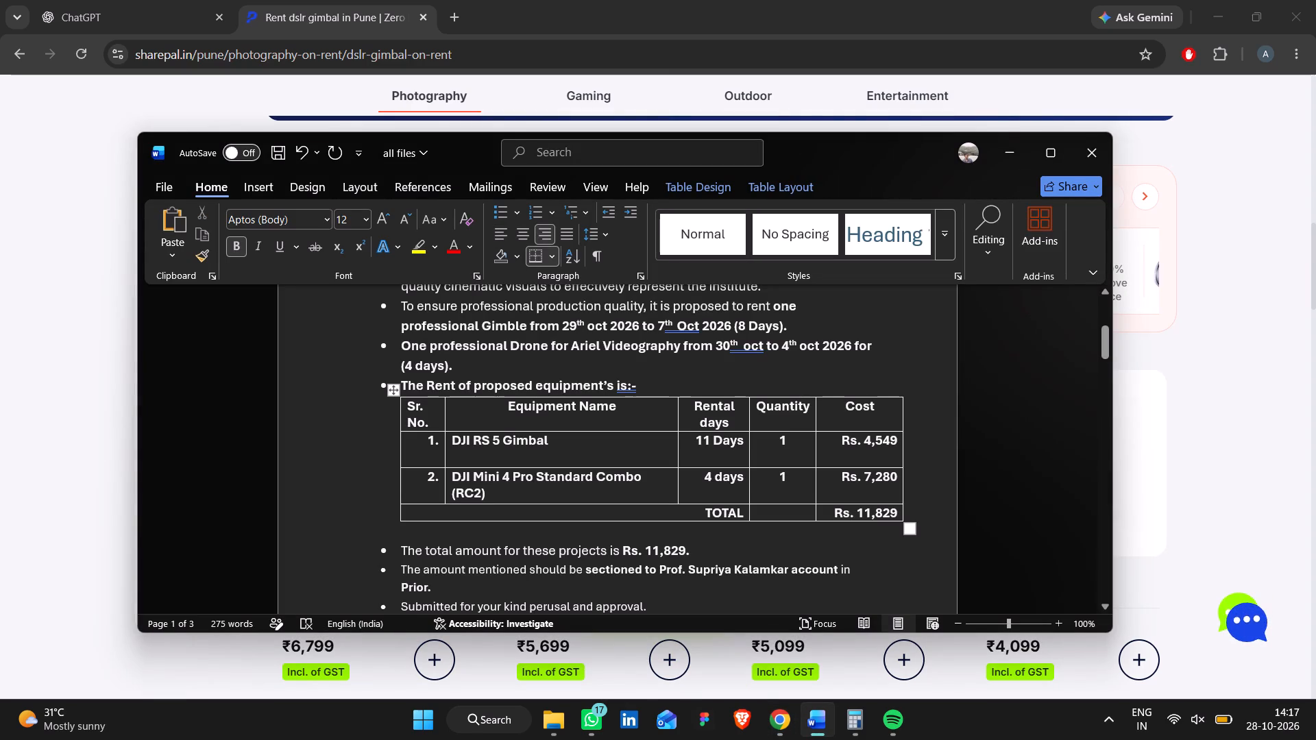
Undo the minute sheet's edits back to the version with September rental dates and 11 gimbal rental days.
{"action": "key", "text": "ctrl+z"}
{"action": "key", "text": "ctrl+z"}
{"action": "key", "text": "ctrl+z"}
{"action": "key", "text": "ctrl+z"}
{"action": "key", "text": "ctrl+z"}
{"action": "key", "text": "ctrl+z"}
{"action": "key", "text": "ctrl+z"}
{"action": "key", "text": "ctrl+z"}
{"action": "key", "text": "ctrl+z"}
{"action": "key", "text": "ctrl+z"}
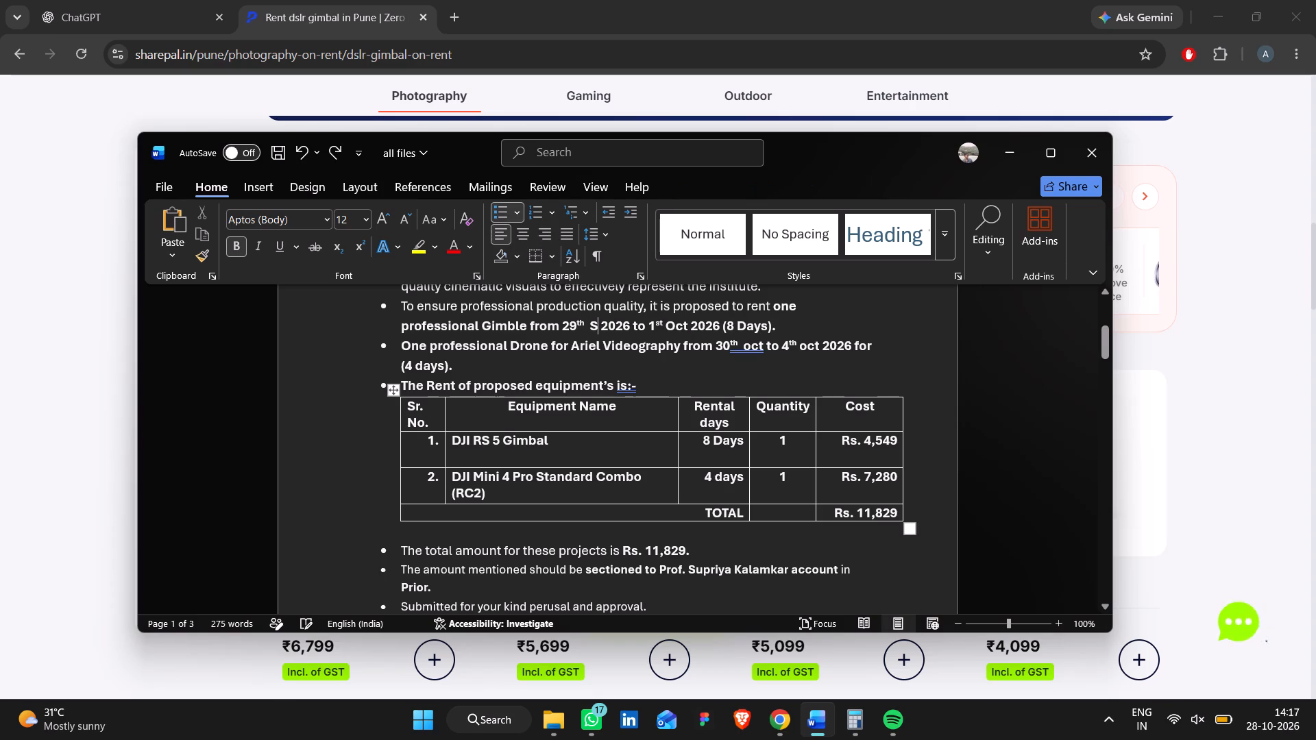
{"action": "key", "text": "ctrl+z"}
{"action": "key", "text": "ctrl+z"}
{"action": "key", "text": "ctrl+z"}
{"action": "key", "text": "ctrl+z"}
{"action": "key", "text": "ctrl+z"}
{"action": "key", "text": "ctrl+z"}
{"action": "key", "text": "ctrl+z"}
{"action": "key", "text": "ctrl+z"}
{"action": "key", "text": "ctrl+z"}
{"action": "key", "text": "ctrl+z"}
{"action": "key", "text": "ctrl+z"}
{"action": "key", "text": "ctrl+z"}
{"action": "key", "text": "ctrl+z"}
{"action": "key", "text": "ctrl+z"}
{"action": "key", "text": "ctrl+z"}
{"action": "key", "text": "ctrl+z"}
{"action": "key", "text": "ctrl+z"}
{"action": "key", "text": "ctrl+z"}
{"action": "key", "text": "ctrl+z"}
{"action": "key", "text": "ctrl+z"}
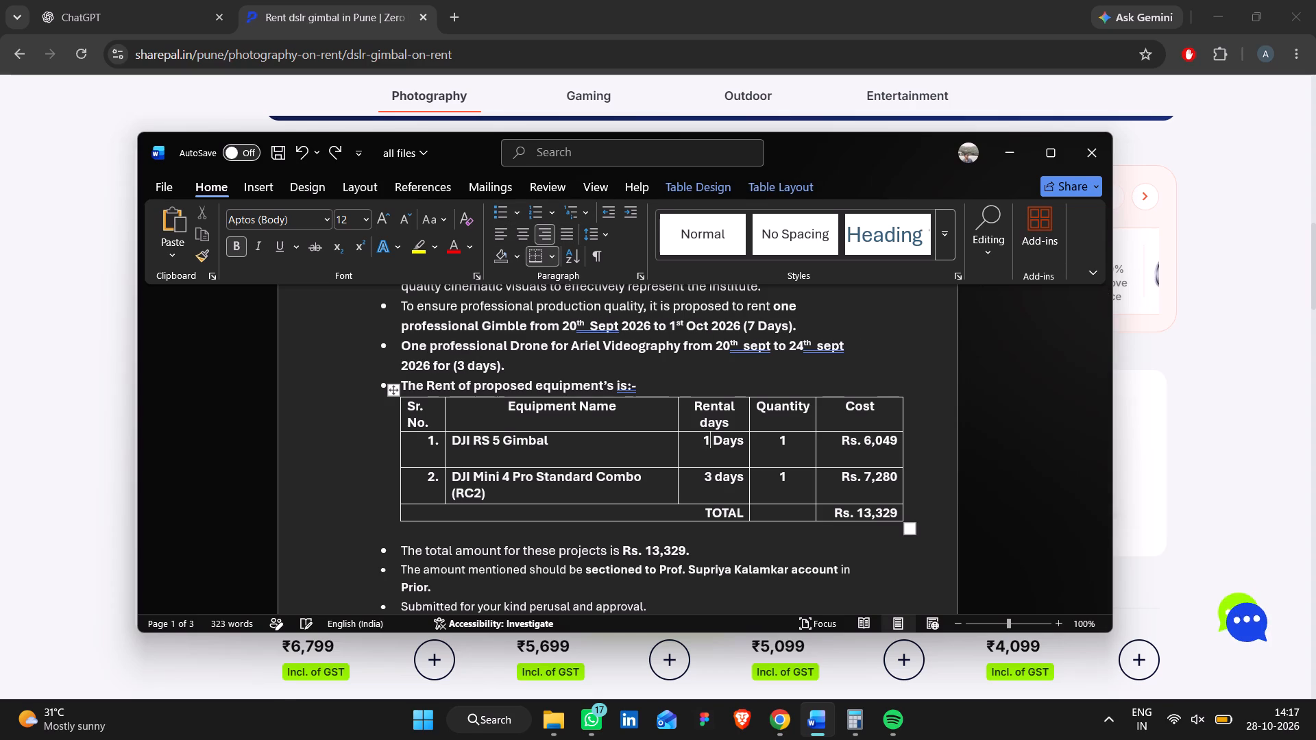
{"action": "key", "text": "ctrl+z"}
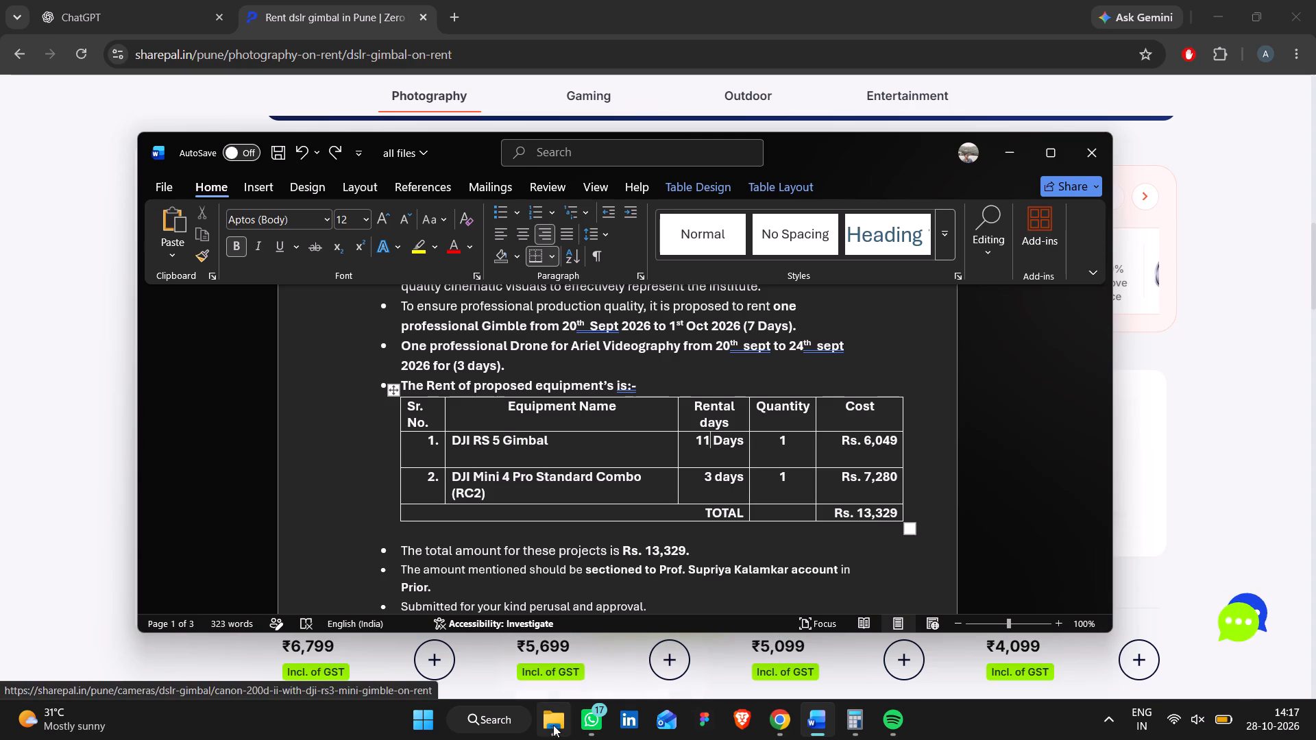
In Spotify, search for "sita" and play the song Sitaare (From "Ikkis").
{"action": "left_click", "coordinate": [901, 718]}
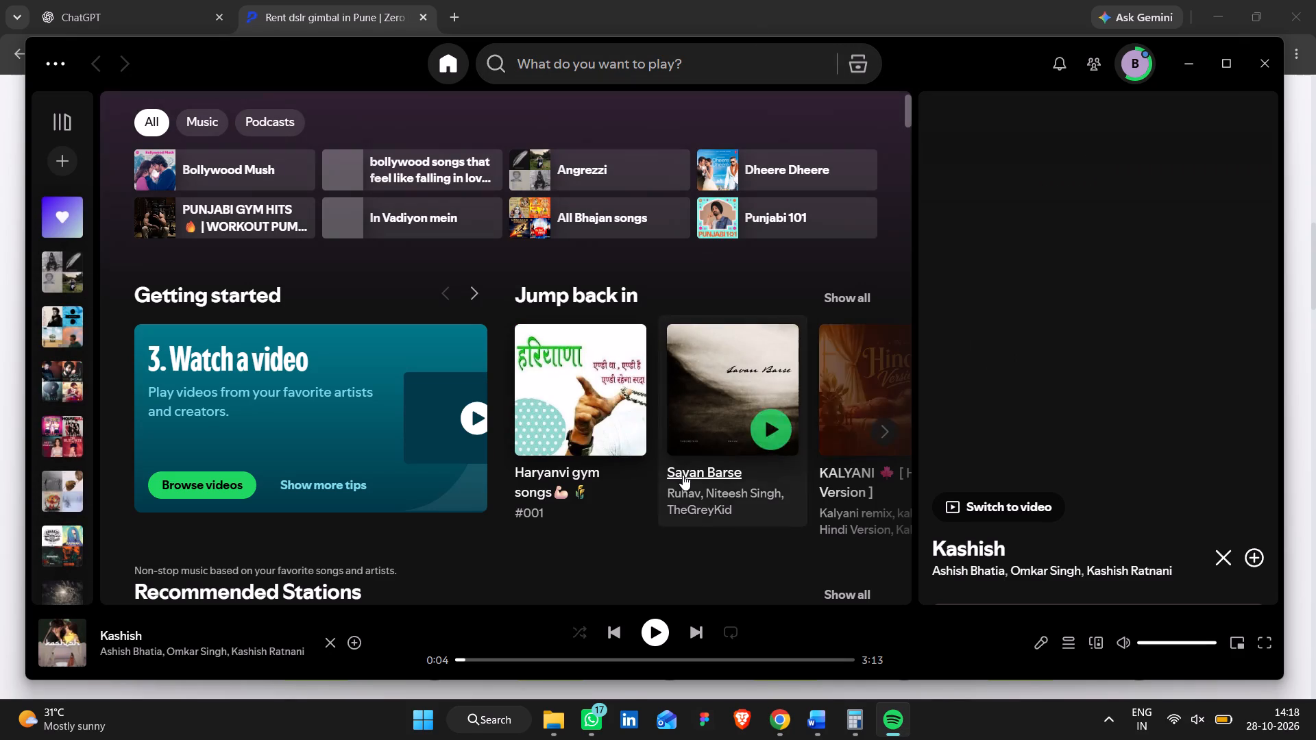
{"action": "left_click", "coordinate": [662, 72]}
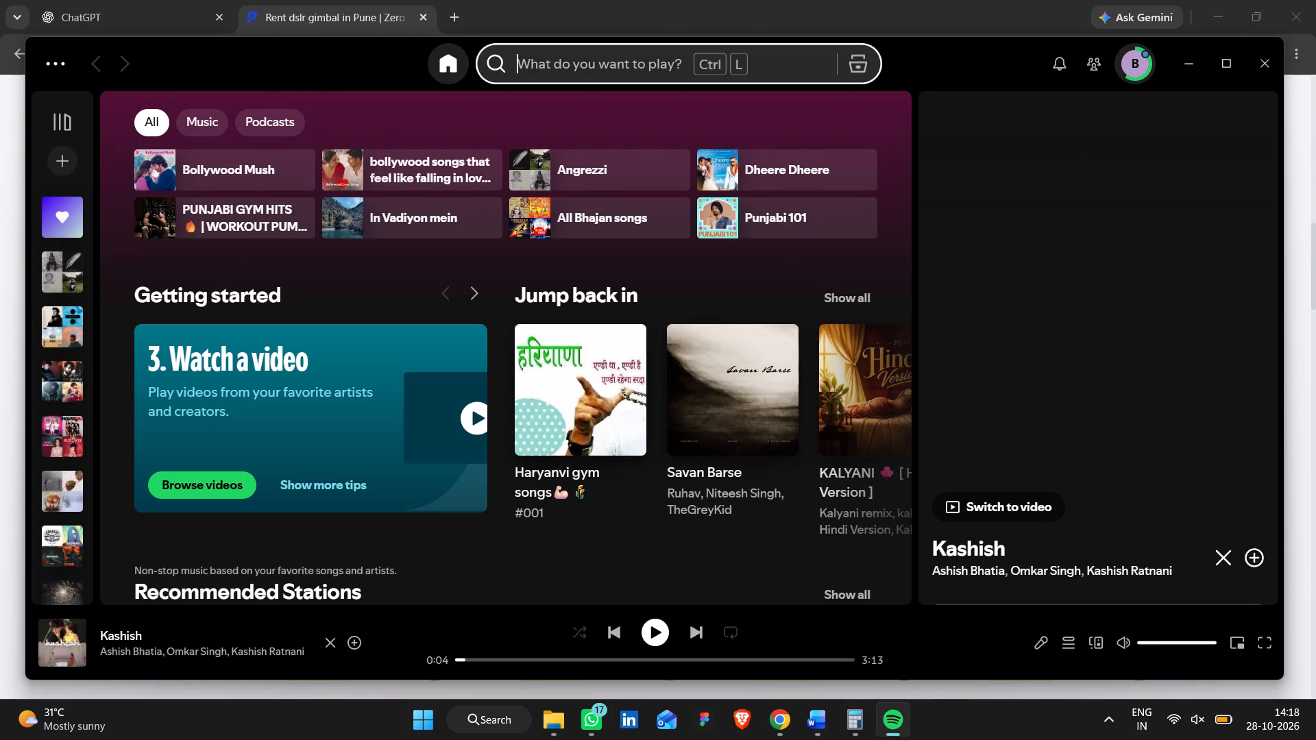
{"action": "type", "text": "sita"}
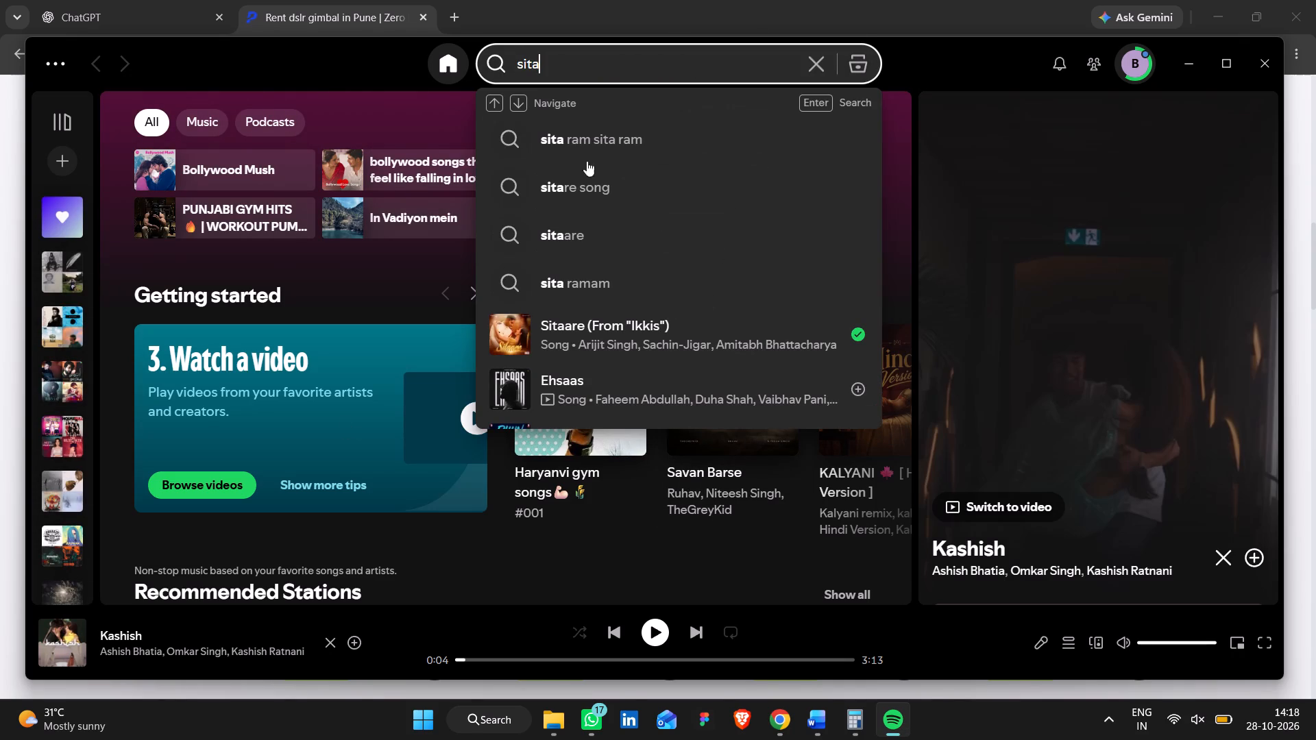
{"action": "left_click", "coordinate": [513, 339]}
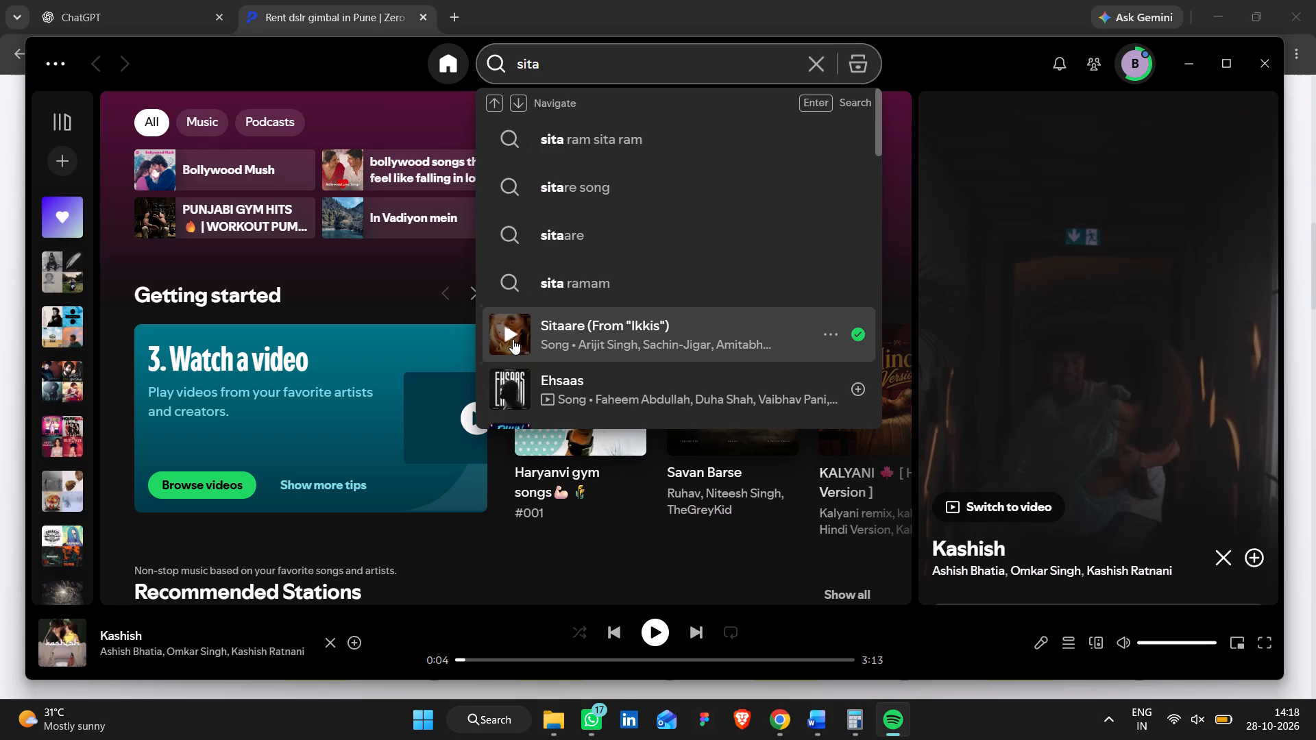
Unmute the system sound and raise the volume to 42, reducing it slightly from there.
{"action": "left_click", "coordinate": [1208, 718]}
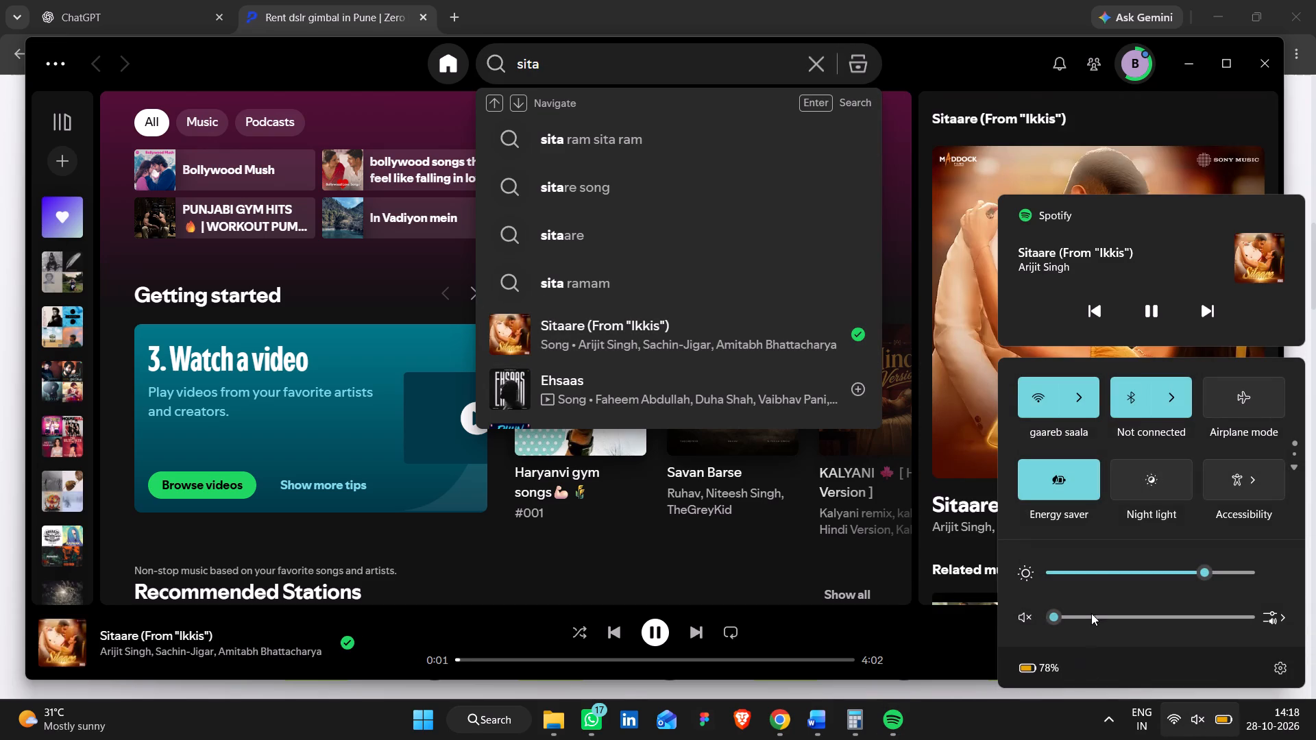
{"action": "left_click", "coordinate": [1092, 611]}
{"action": "left_click_drag", "start_coordinate": [1092, 611], "coordinate": [1110, 617]}
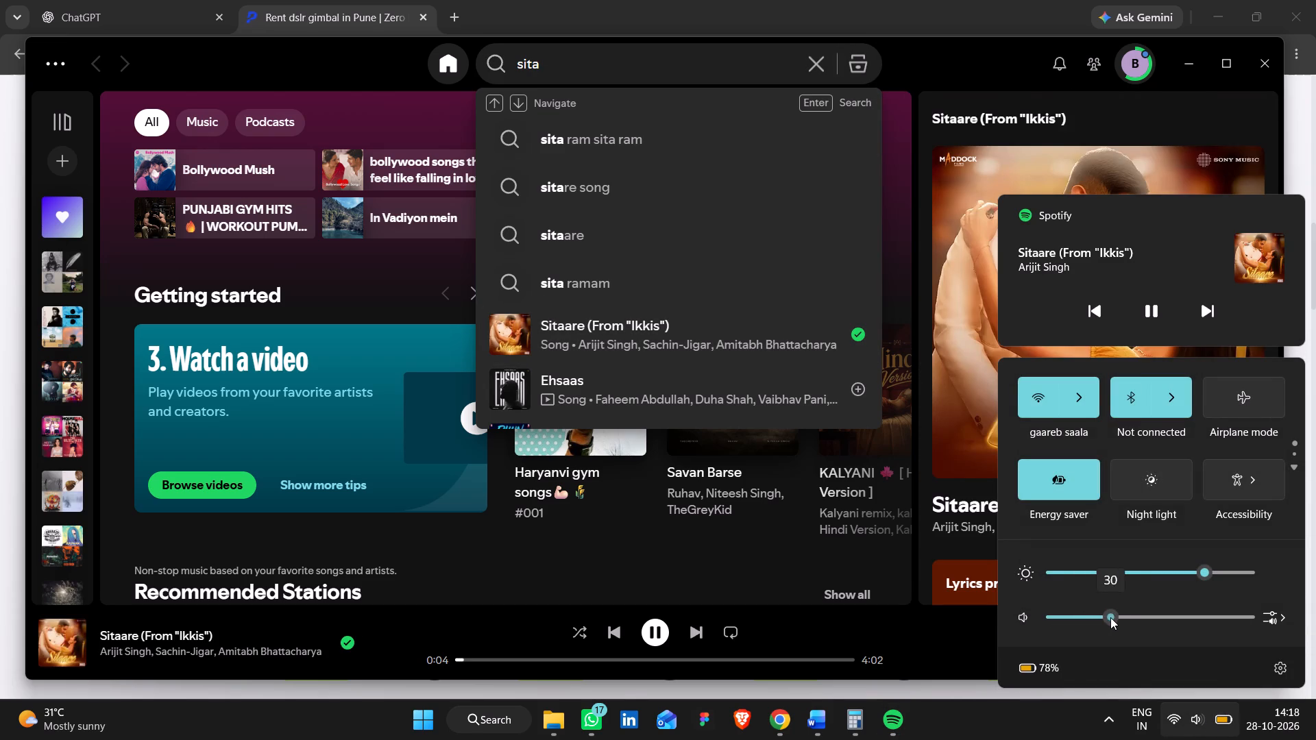
{"action": "left_click_drag", "start_coordinate": [1110, 617], "coordinate": [1133, 617]}
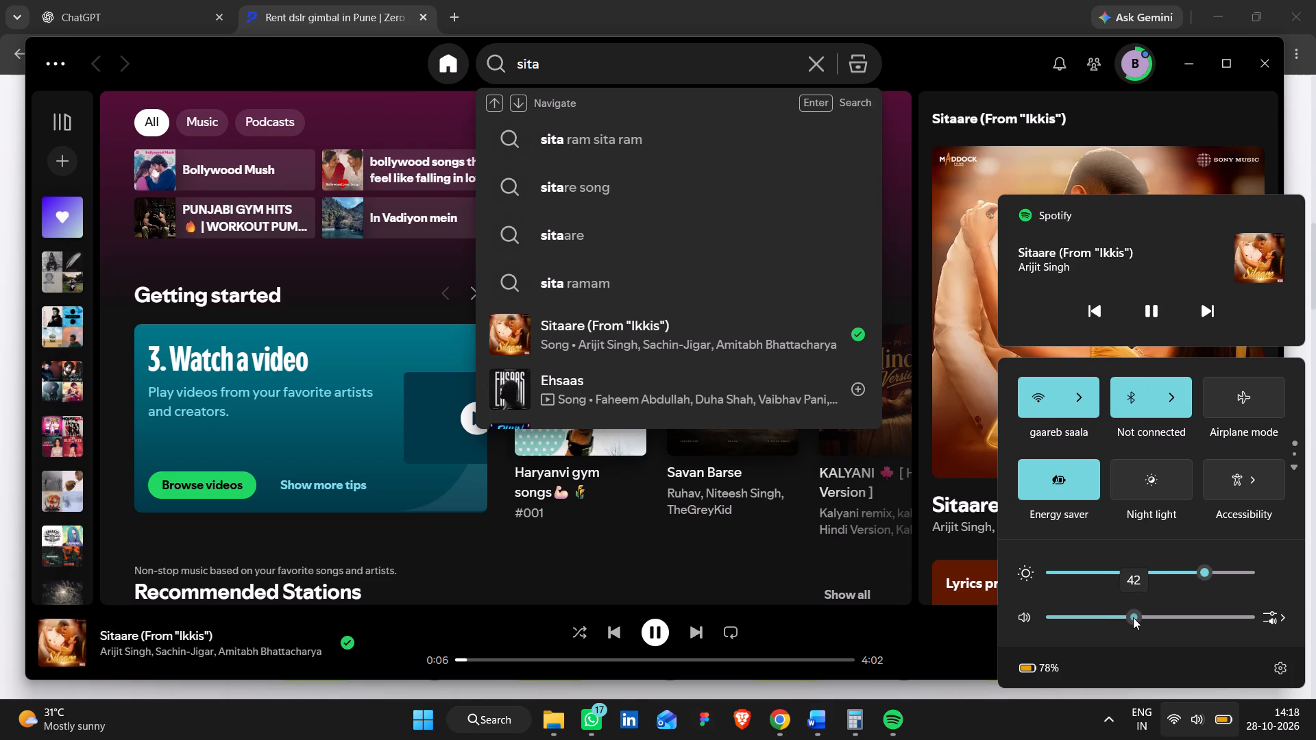
{"action": "left_click_drag", "start_coordinate": [1133, 617], "coordinate": [1123, 619]}
{"action": "left_click", "coordinate": [799, 0]}
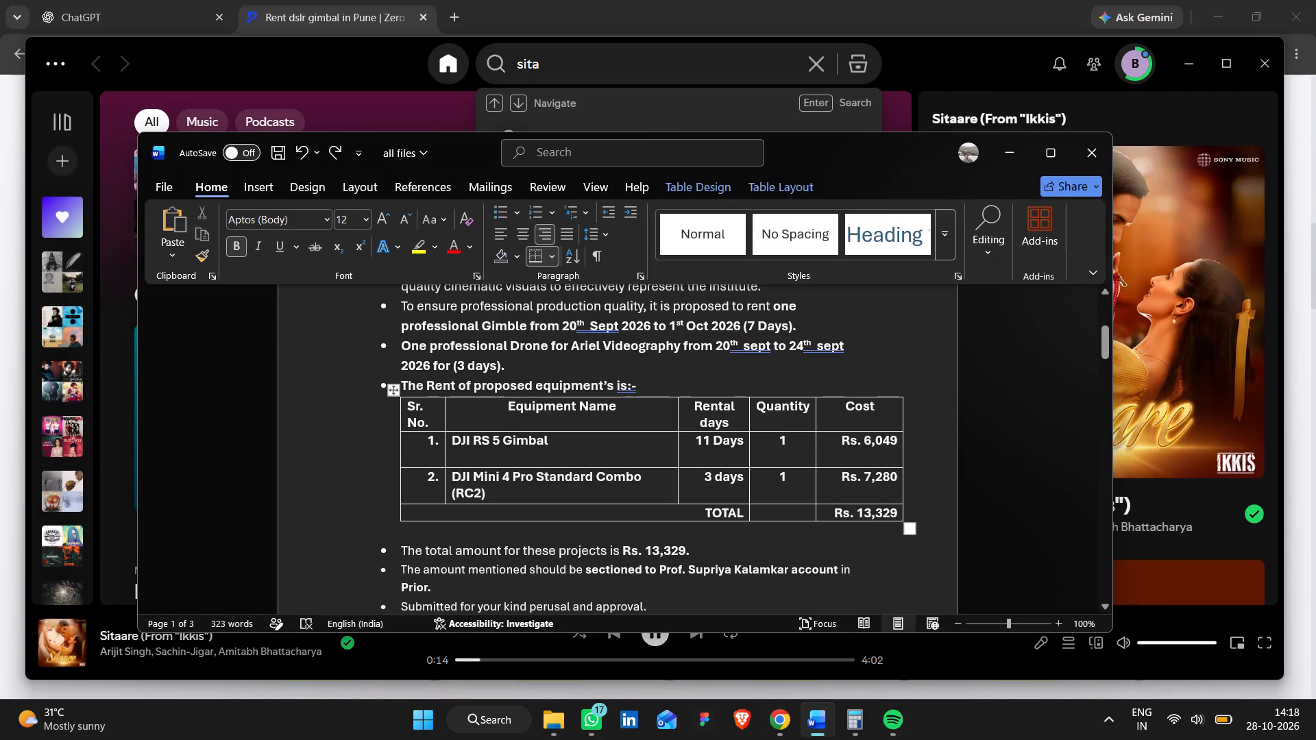
Return to Spotify and raise the system volume slightly.
{"action": "scroll", "coordinate": [862, 379], "scroll_direction": "down", "scroll_amount": 1}
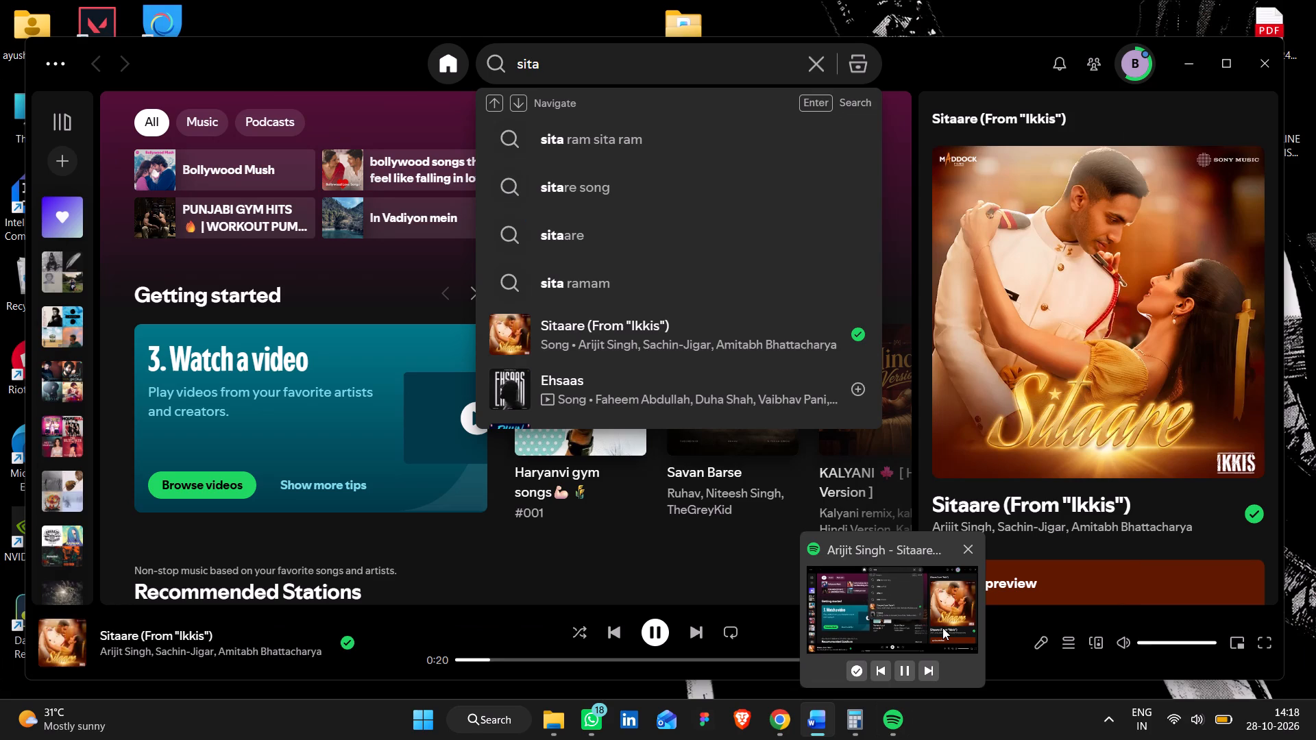
{"action": "left_click", "coordinate": [942, 628]}
{"action": "left_click", "coordinate": [1189, 706]}
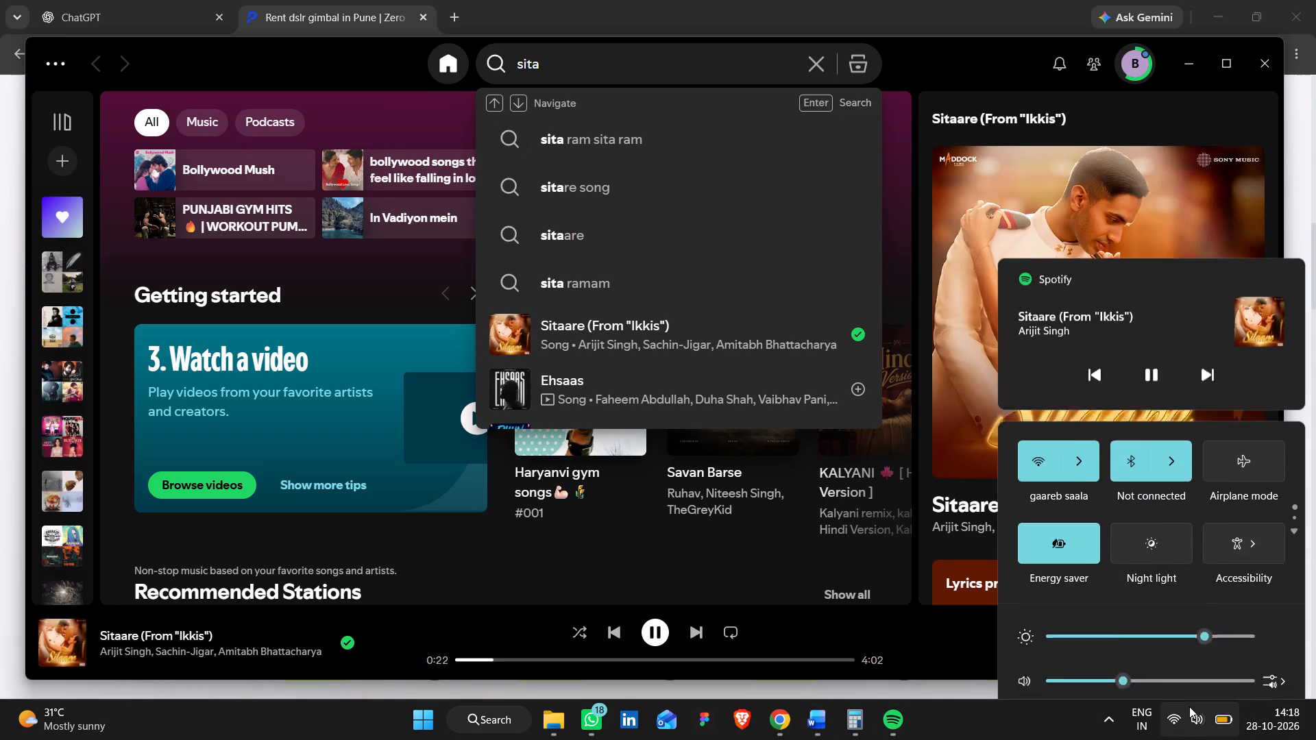
{"action": "left_click", "coordinate": [1138, 619]}
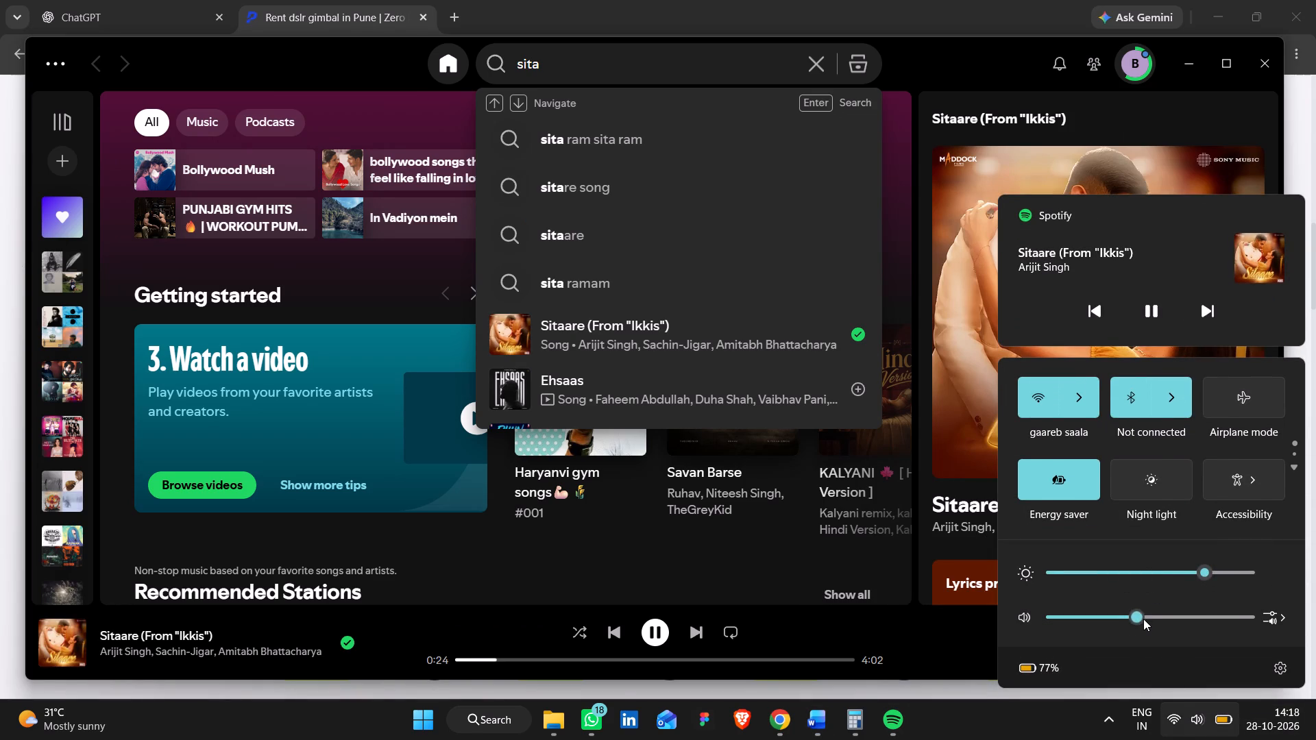
{"action": "left_click", "coordinate": [1143, 619]}
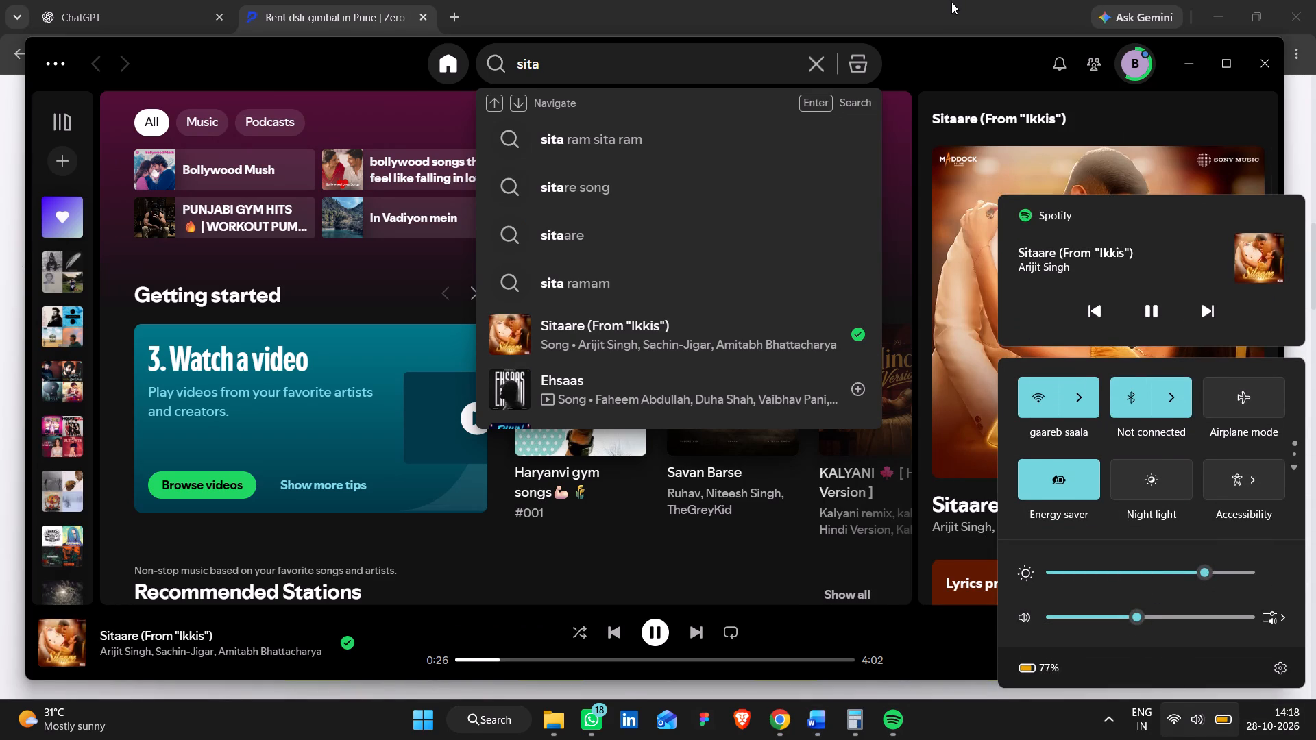
{"action": "left_click", "coordinate": [951, 2]}
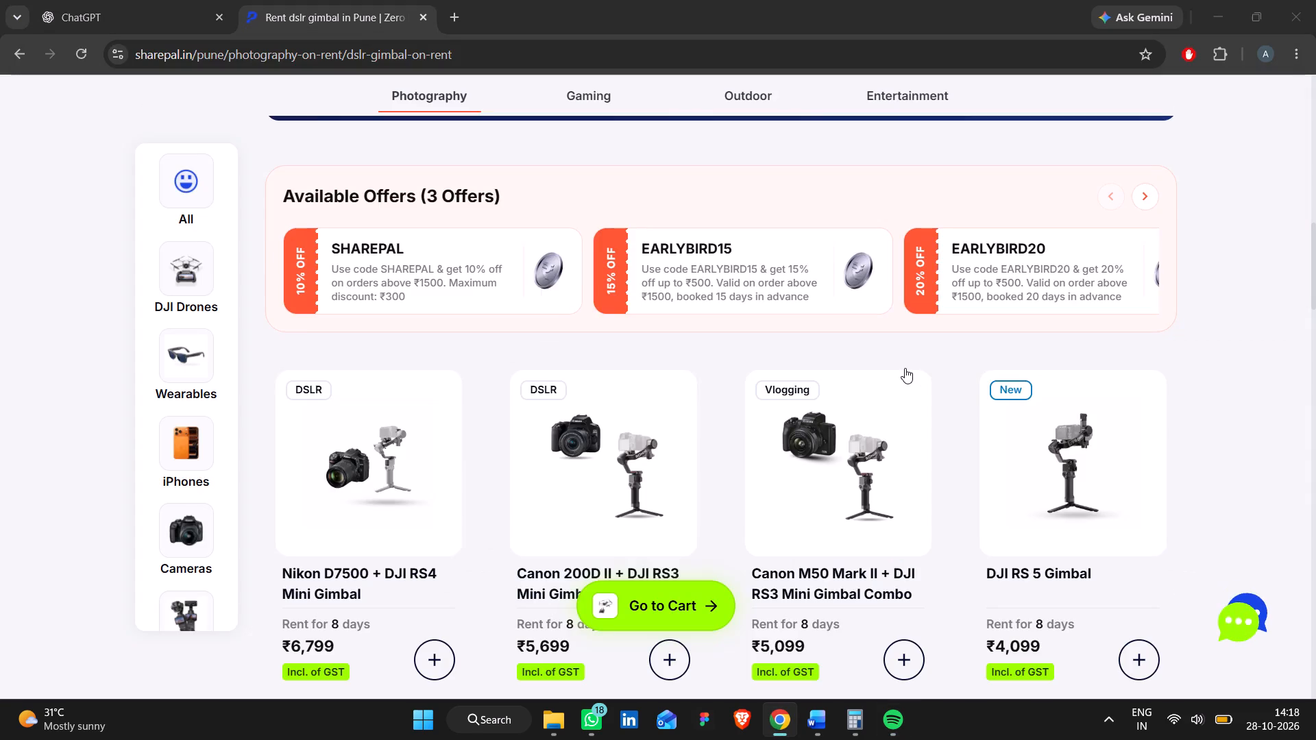
Review the rental-period and approval-request paragraphs on page 2 of the Word minute sheet.
{"action": "scroll", "coordinate": [760, 558], "scroll_direction": "down", "scroll_amount": 2}
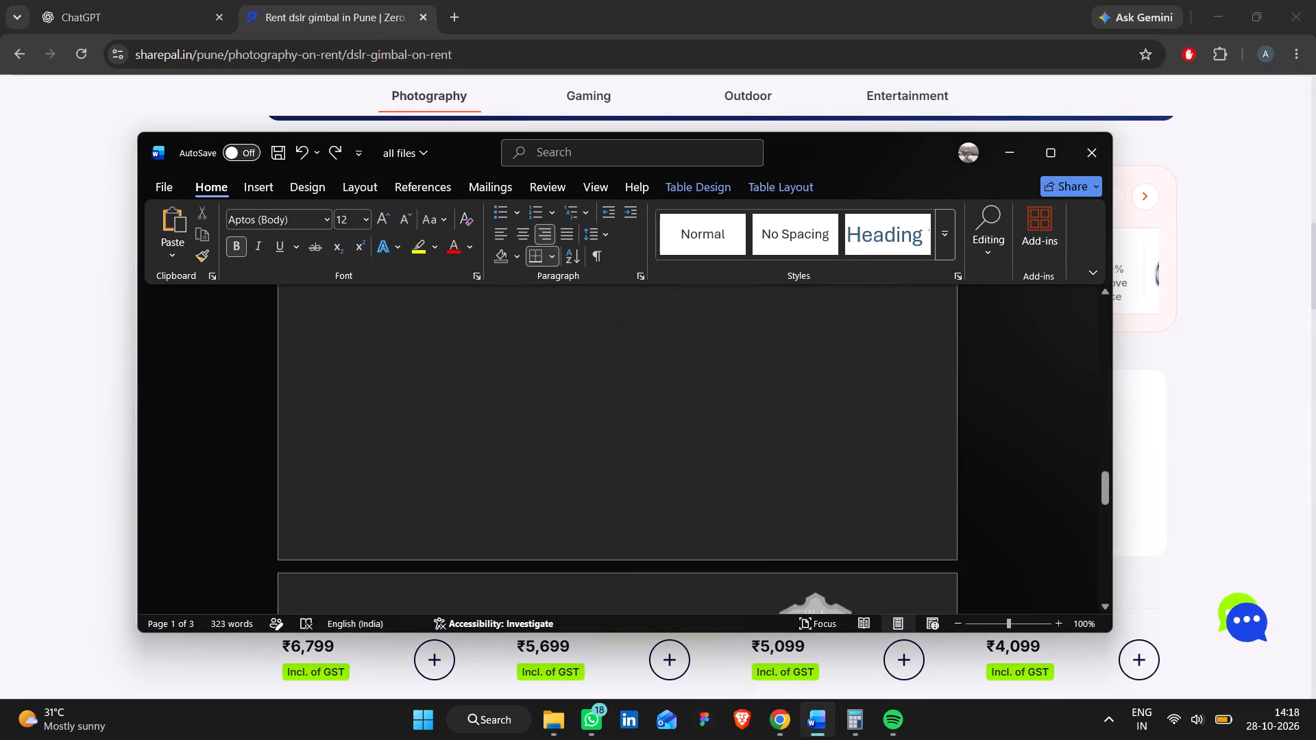
{"action": "scroll", "coordinate": [760, 558], "scroll_direction": "down", "scroll_amount": 1}
{"action": "scroll", "coordinate": [760, 558], "scroll_direction": "up", "scroll_amount": 2}
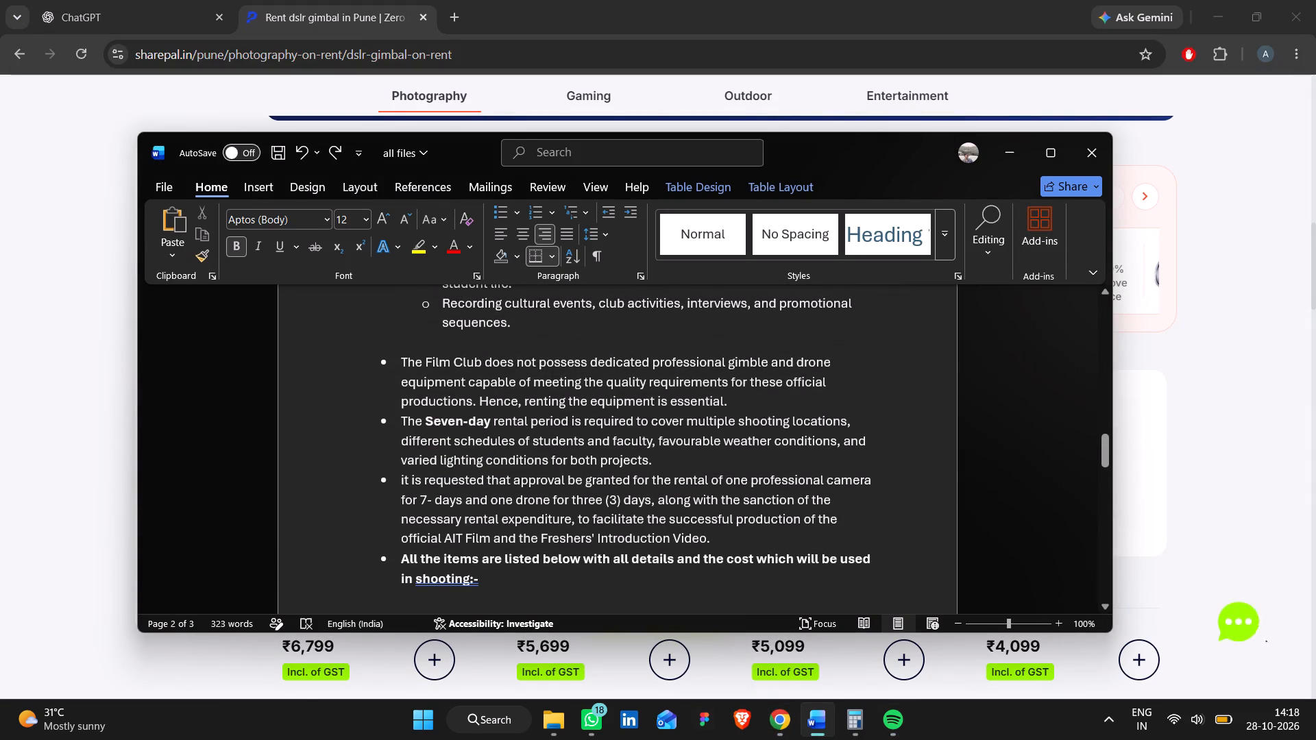
{"action": "left_click_drag", "start_coordinate": [397, 474], "coordinate": [729, 542]}
{"action": "left_click", "coordinate": [648, 530]}
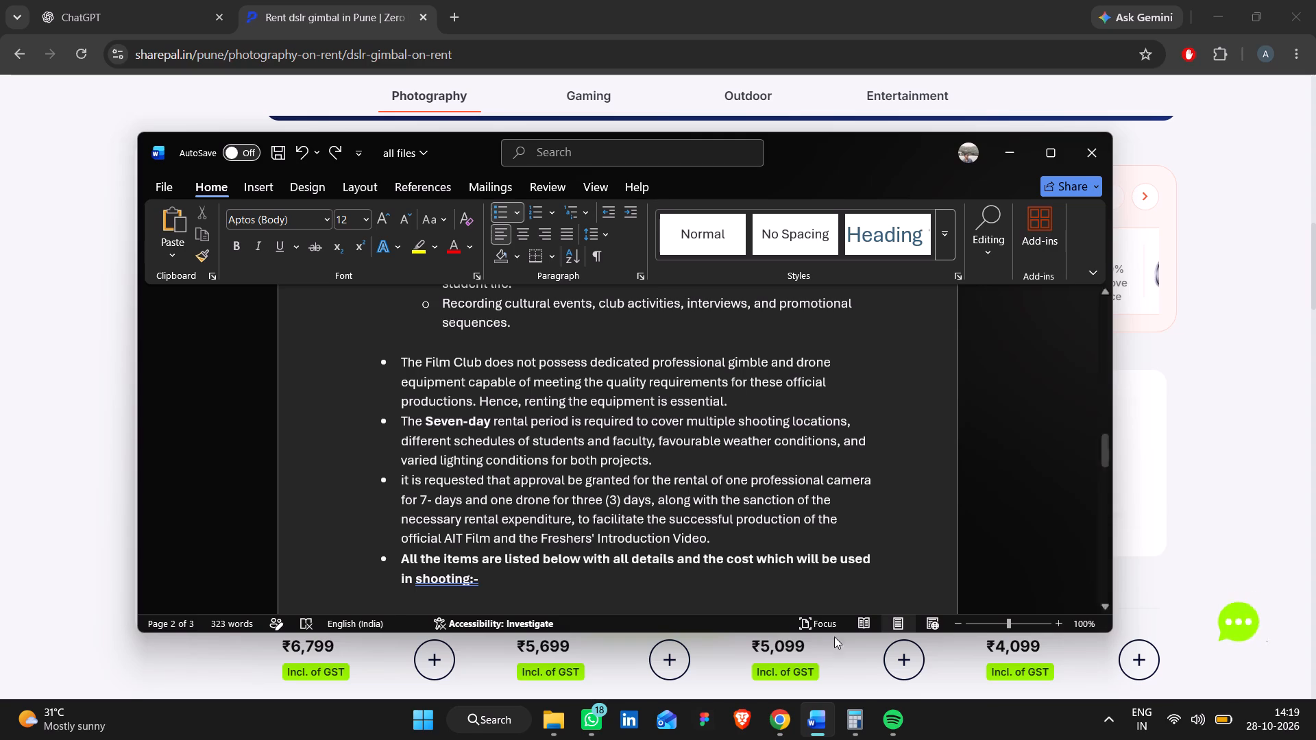
Lower the system volume to about two thirds for the connected headphones.
{"action": "left_click", "coordinate": [1200, 719]}
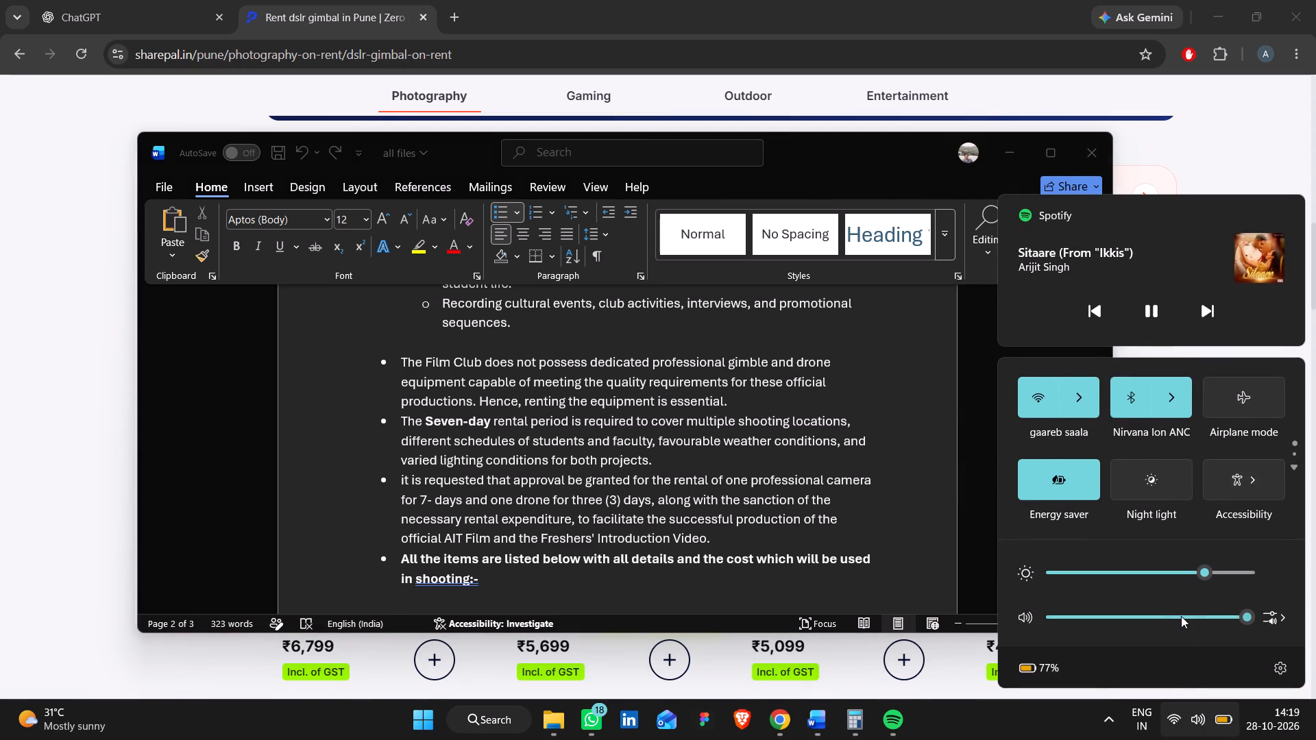
{"action": "left_click", "coordinate": [1181, 616]}
{"action": "left_click", "coordinate": [842, 502]}
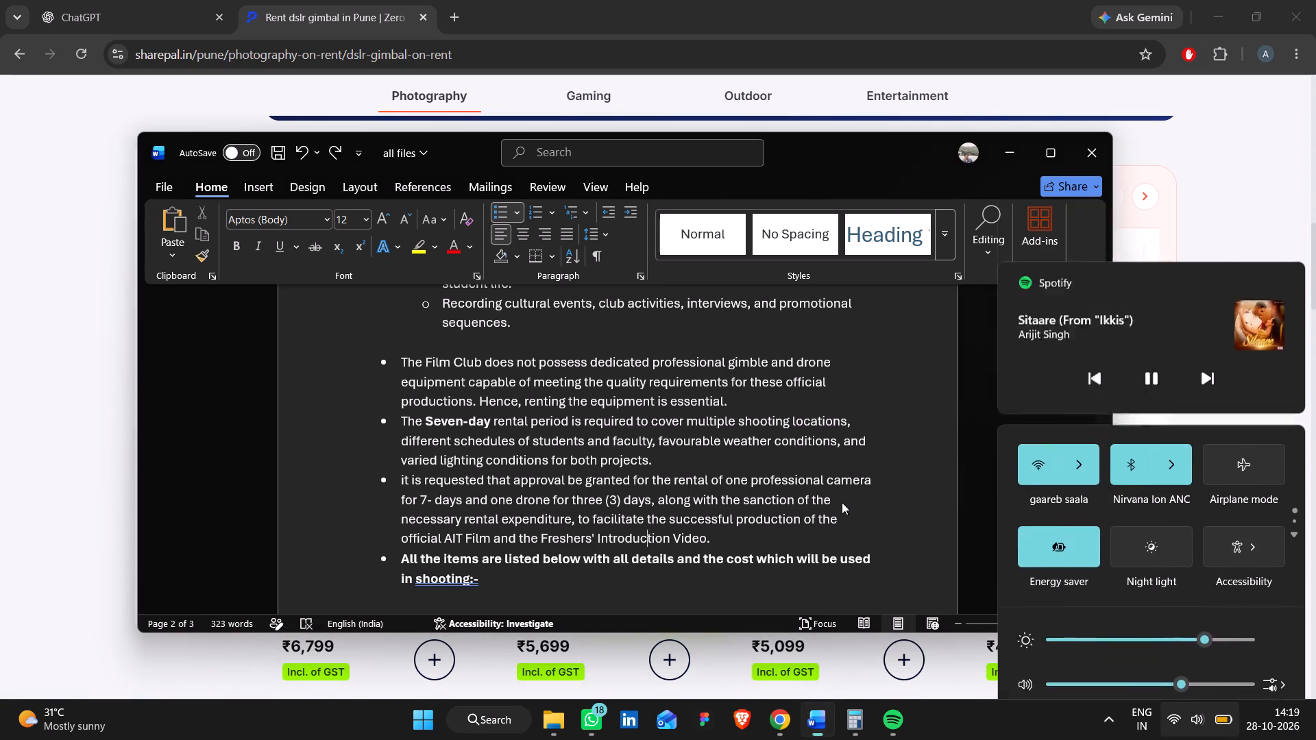
Replace "professional camera" with "gimbal" in the approval-request bullet on page 2 of the minute sheet.
{"action": "left_click", "coordinate": [427, 502]}
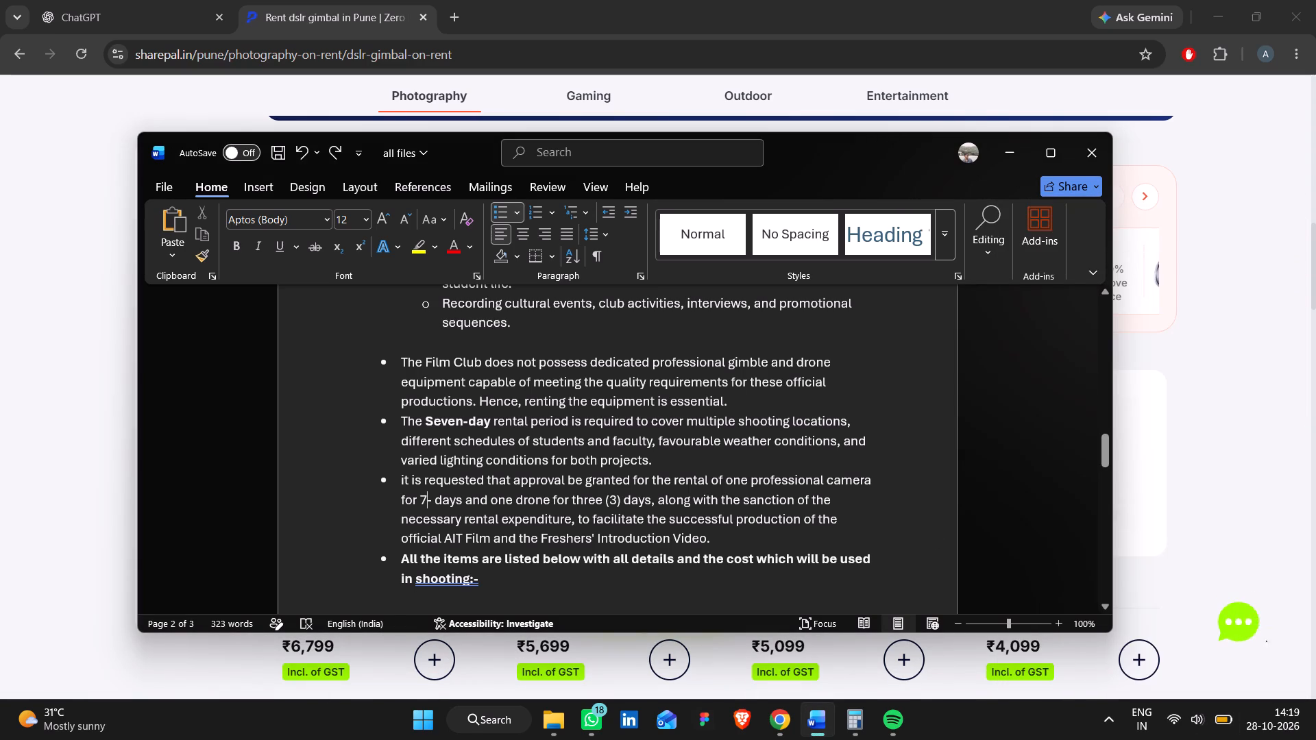
{"action": "left_click_drag", "start_coordinate": [751, 480], "coordinate": [869, 467]}
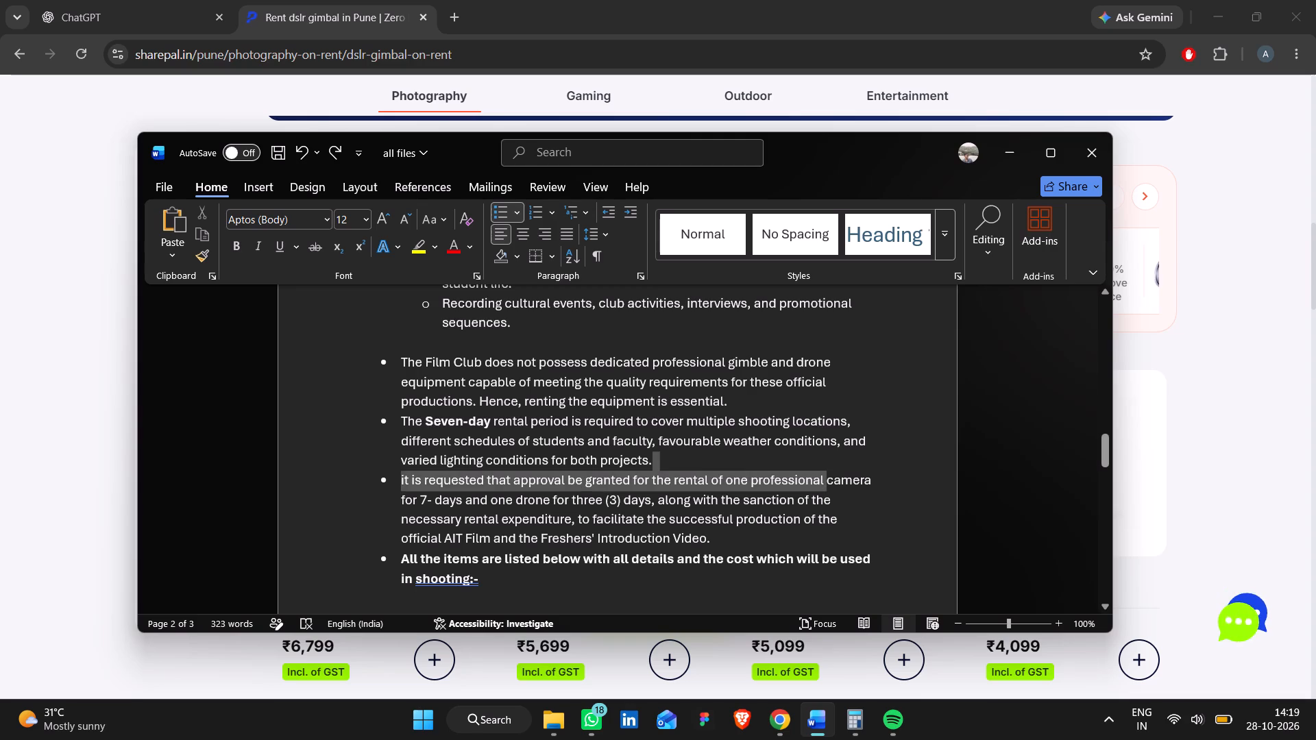
{"action": "left_click_drag", "start_coordinate": [869, 467], "coordinate": [836, 480]}
{"action": "left_click", "coordinate": [836, 480]}
{"action": "left_click_drag", "start_coordinate": [829, 480], "coordinate": [874, 478]}
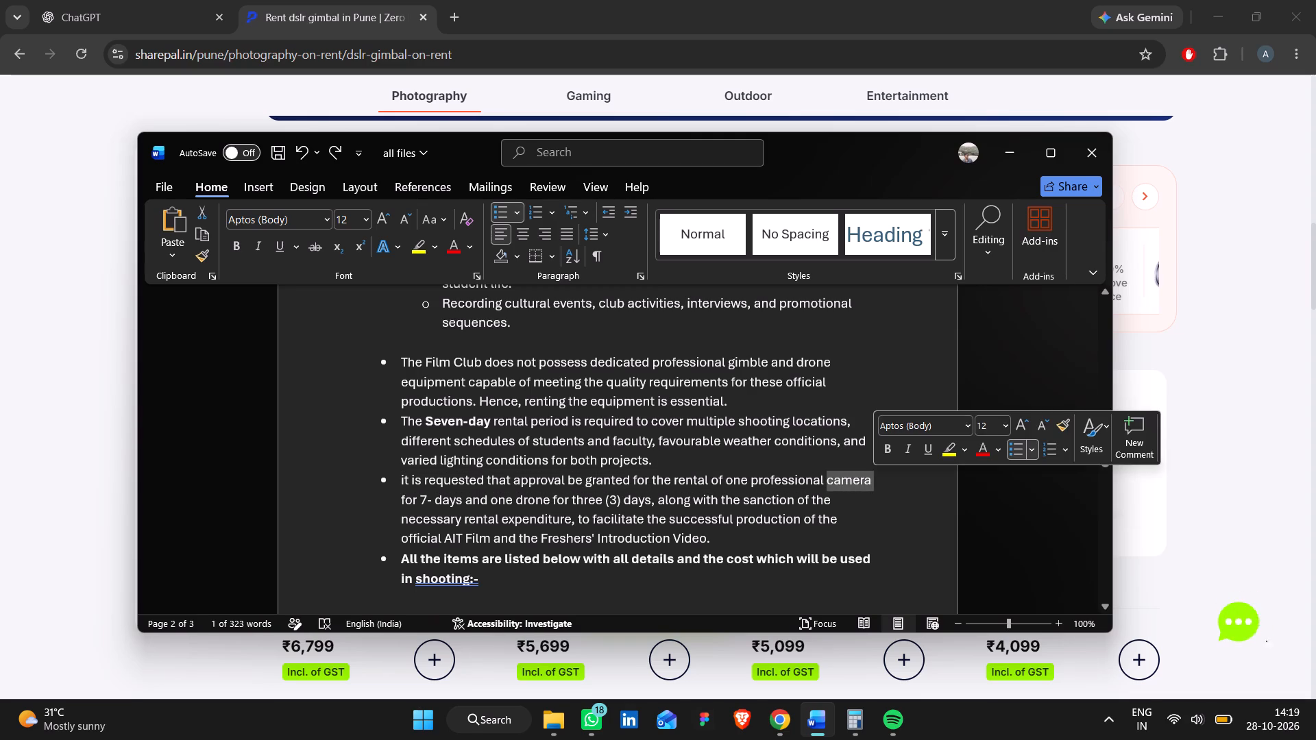
{"action": "key", "text": "BackSpace"}
{"action": "key", "text": "BackSpace"}
{"action": "key", "text": "BackSpace"}
{"action": "key", "text": "BackSpace"}
{"action": "key", "text": "BackSpace"}
{"action": "key", "text": "BackSpace"}
{"action": "key", "text": "BackSpace"}
{"action": "key", "text": "BackSpace"}
{"action": "key", "text": "BackSpace"}
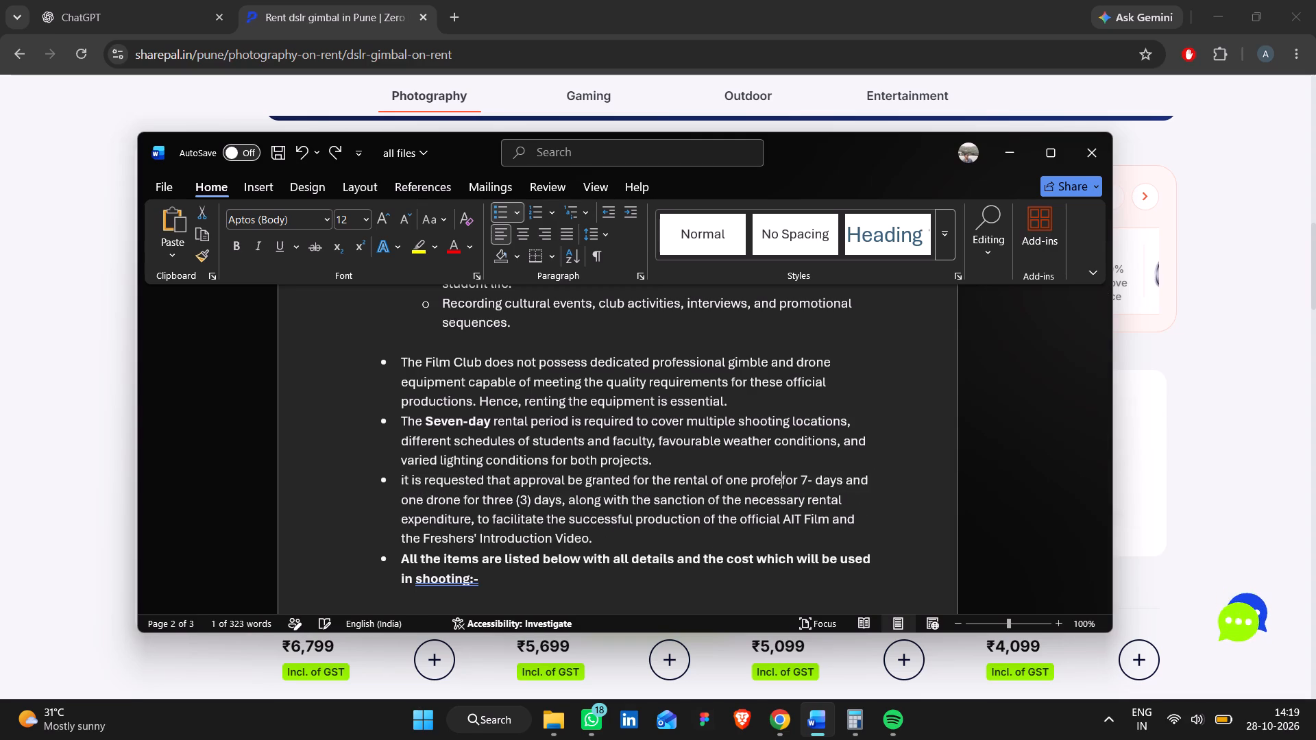
{"action": "key", "text": "BackSpace"}
{"action": "key", "text": "BackSpace"}
{"action": "key", "text": "BackSpace"}
{"action": "key", "text": "BackSpace"}
{"action": "key", "text": "BackSpace"}
{"action": "type", "text": "gimbal"}
{"action": "key", "text": "space"}
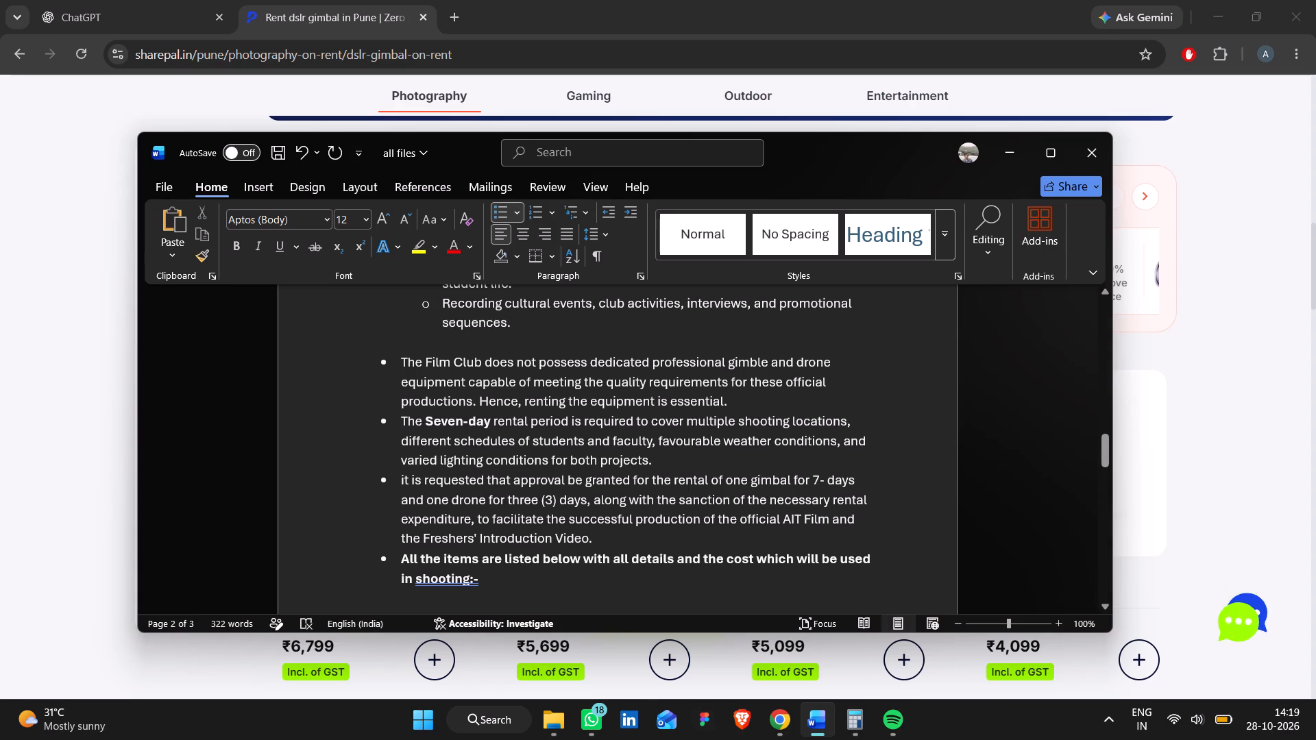
{"action": "scroll", "coordinate": [566, 514], "scroll_direction": "up", "scroll_amount": 8}
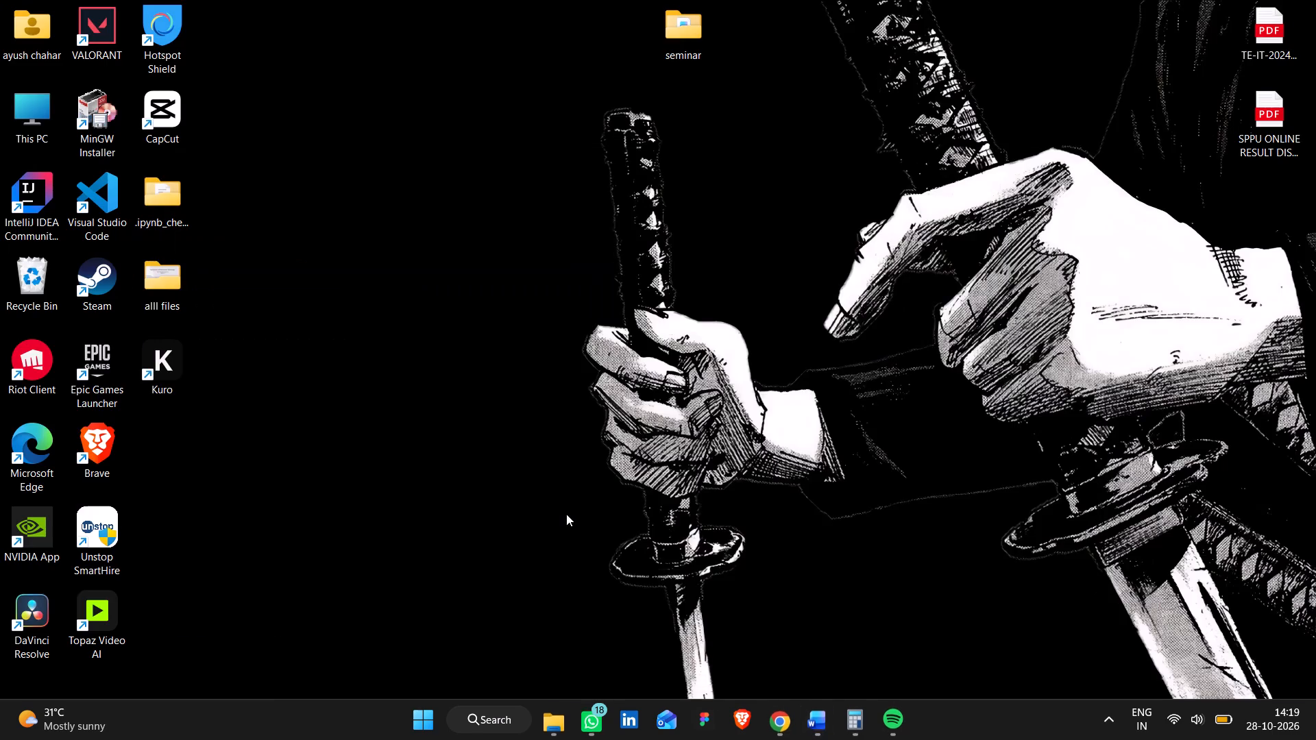
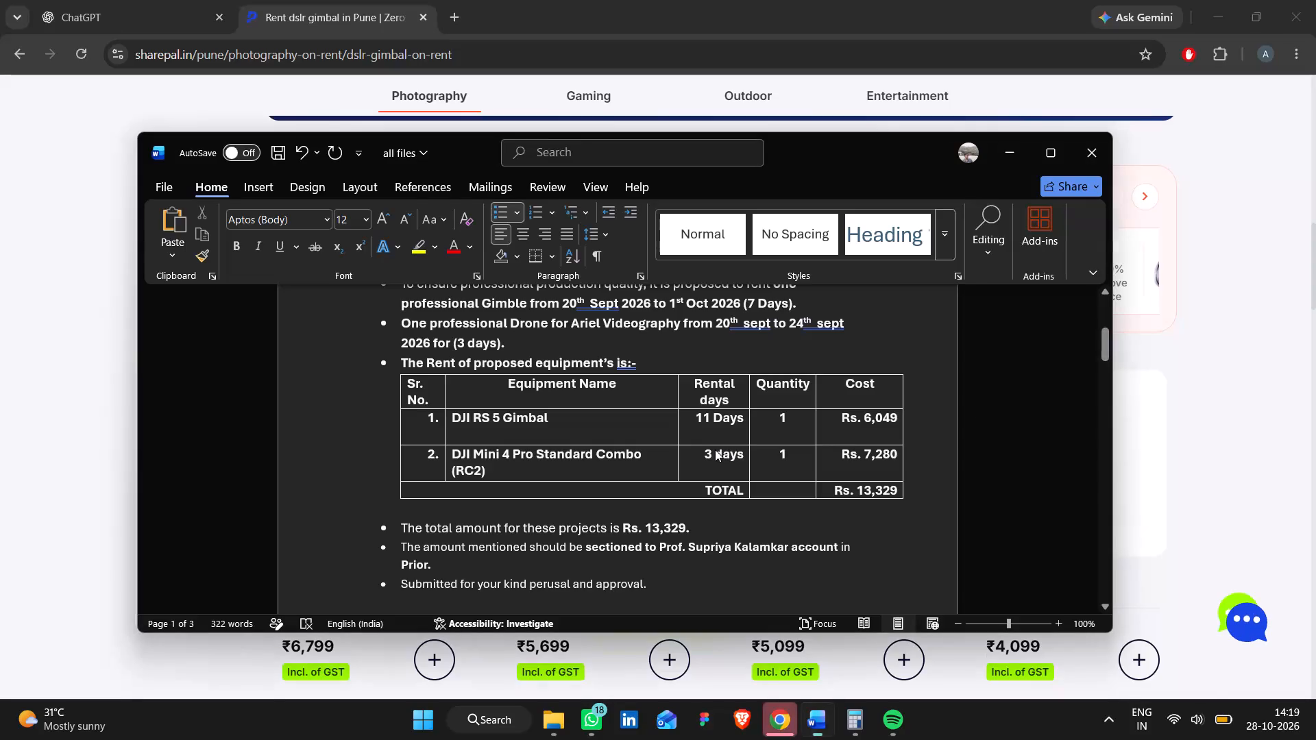
Set the rental days for the DJI Mini 4 Pro Standard Combo to 4 in the page 1 equipment table and save the document.
{"action": "left_click", "coordinate": [715, 449]}
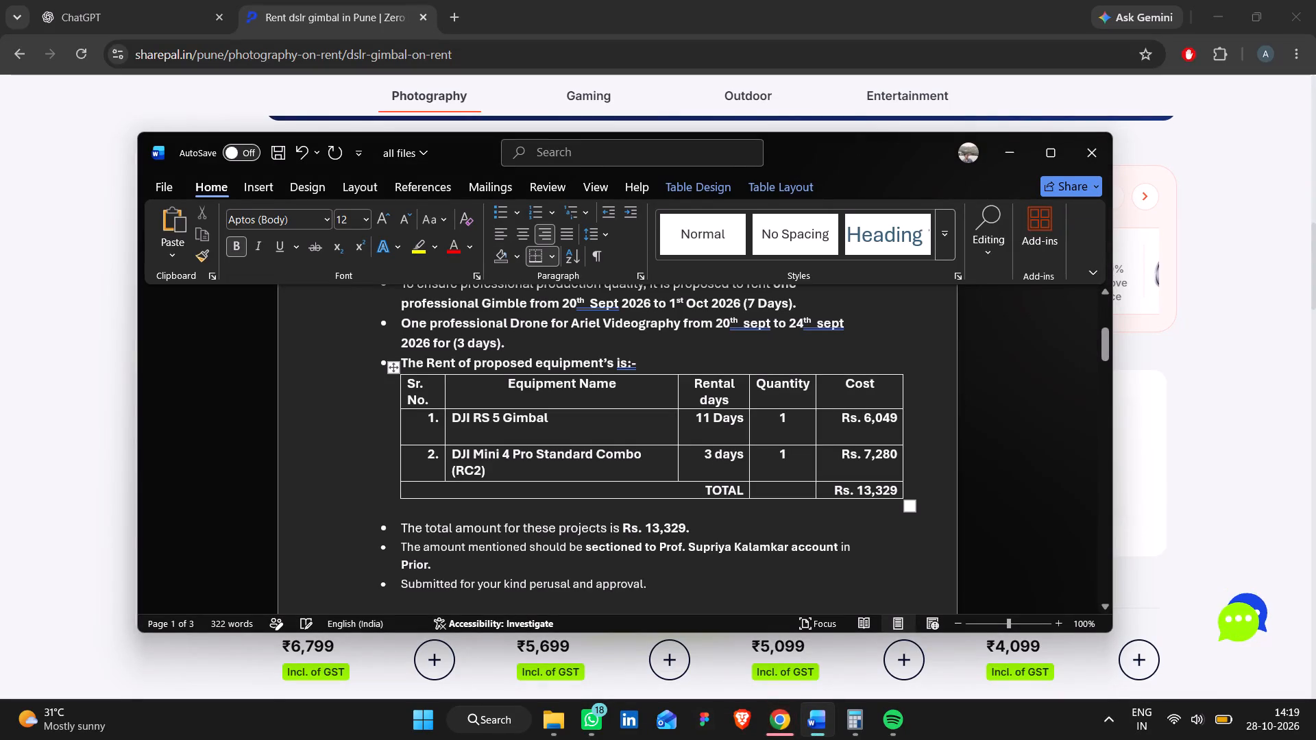
{"action": "key", "text": "Left"}
{"action": "key", "text": "BackSpace"}
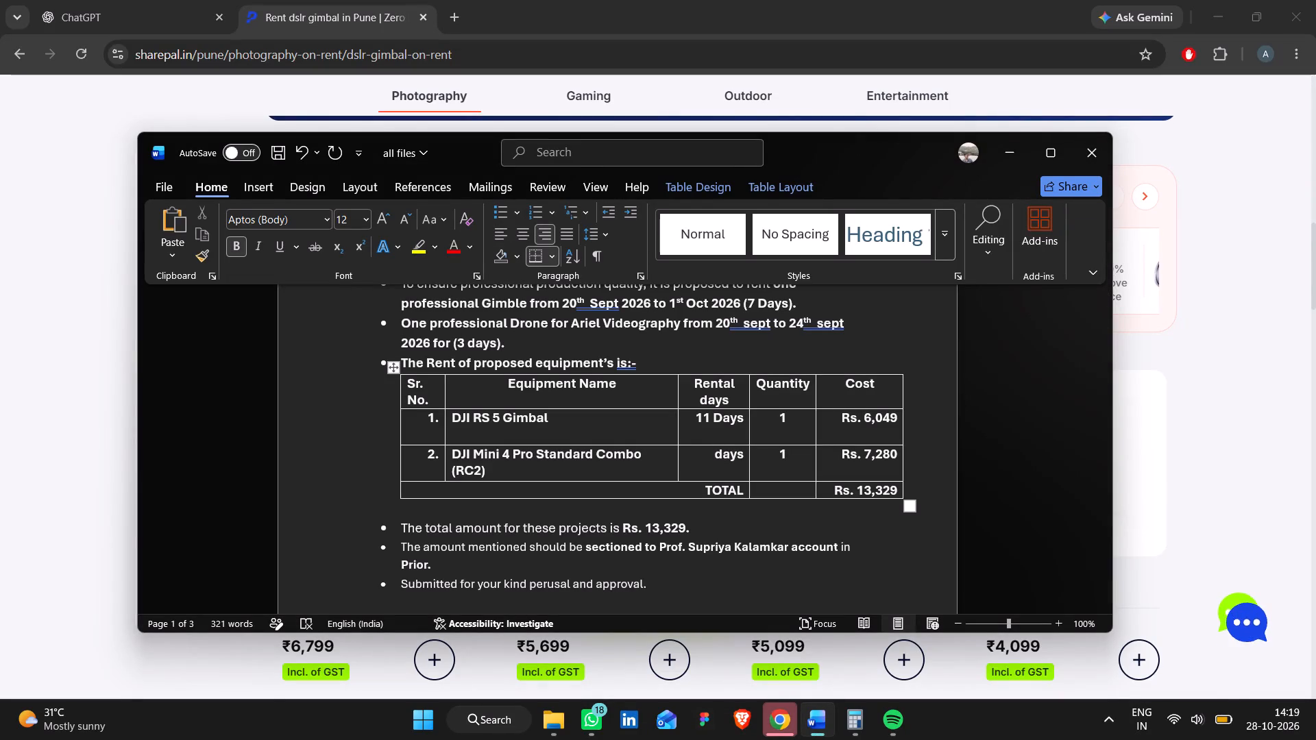
{"action": "key", "text": "4"}
{"action": "left_click", "coordinate": [1232, 347]}
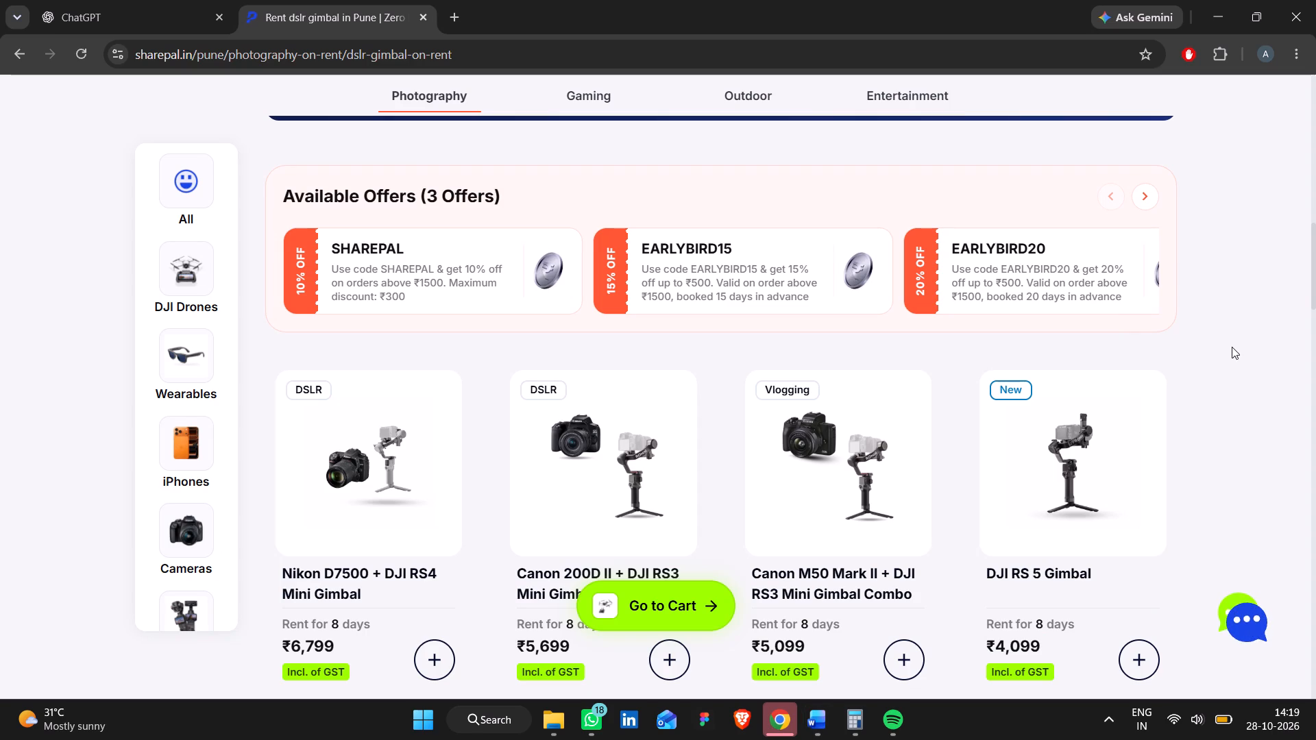
{"action": "left_click", "coordinate": [818, 724]}
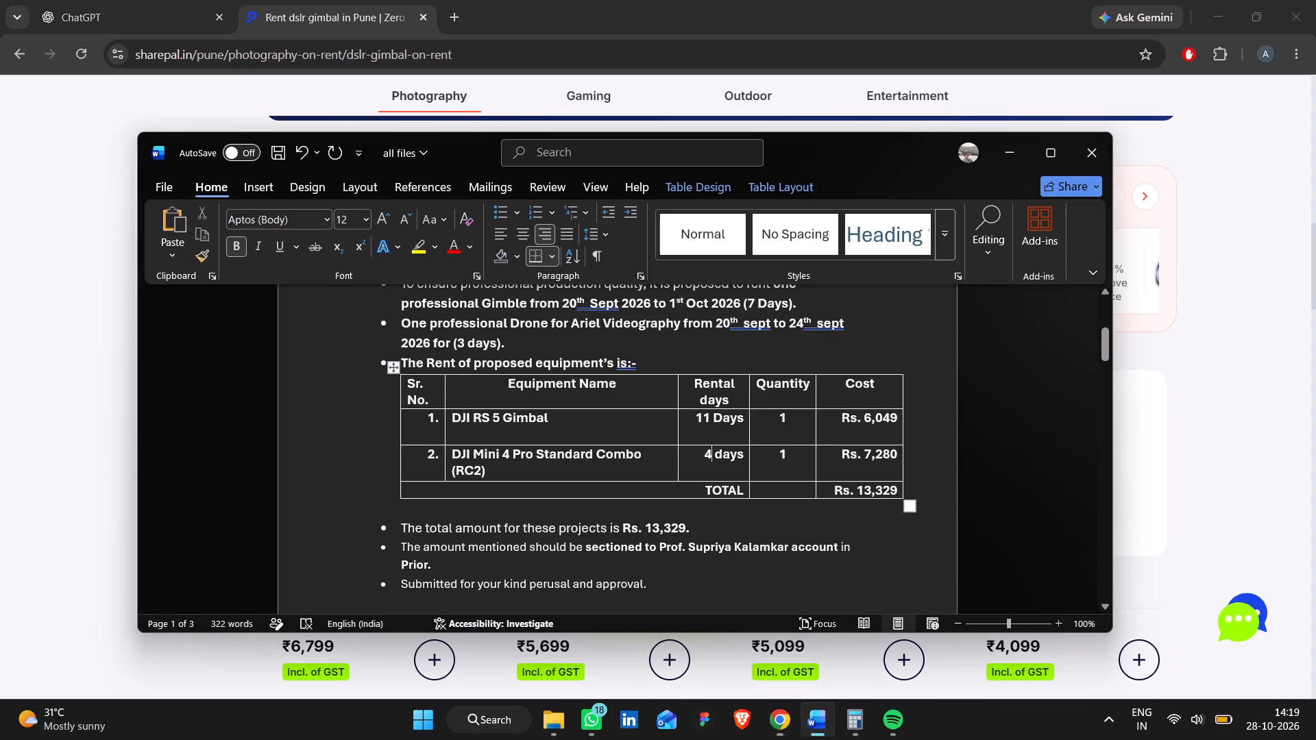
{"action": "scroll", "coordinate": [866, 543], "scroll_direction": "down", "scroll_amount": 7}
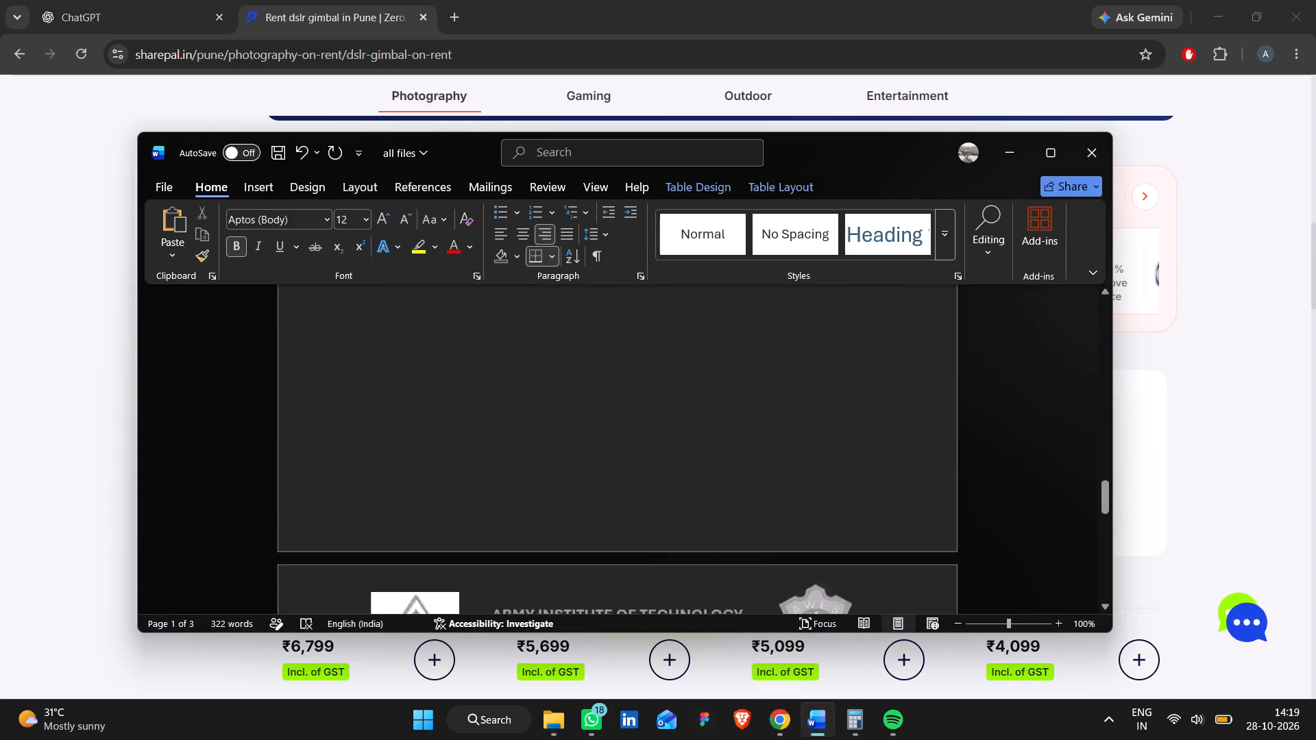
{"action": "scroll", "coordinate": [866, 543], "scroll_direction": "down", "scroll_amount": 2}
{"action": "key", "text": "ctrl+s"}
Add blank lines below the last SharePal screenshot on page 3 to start a fourth letterhead page.
{"action": "scroll", "coordinate": [866, 543], "scroll_direction": "down", "scroll_amount": 4}
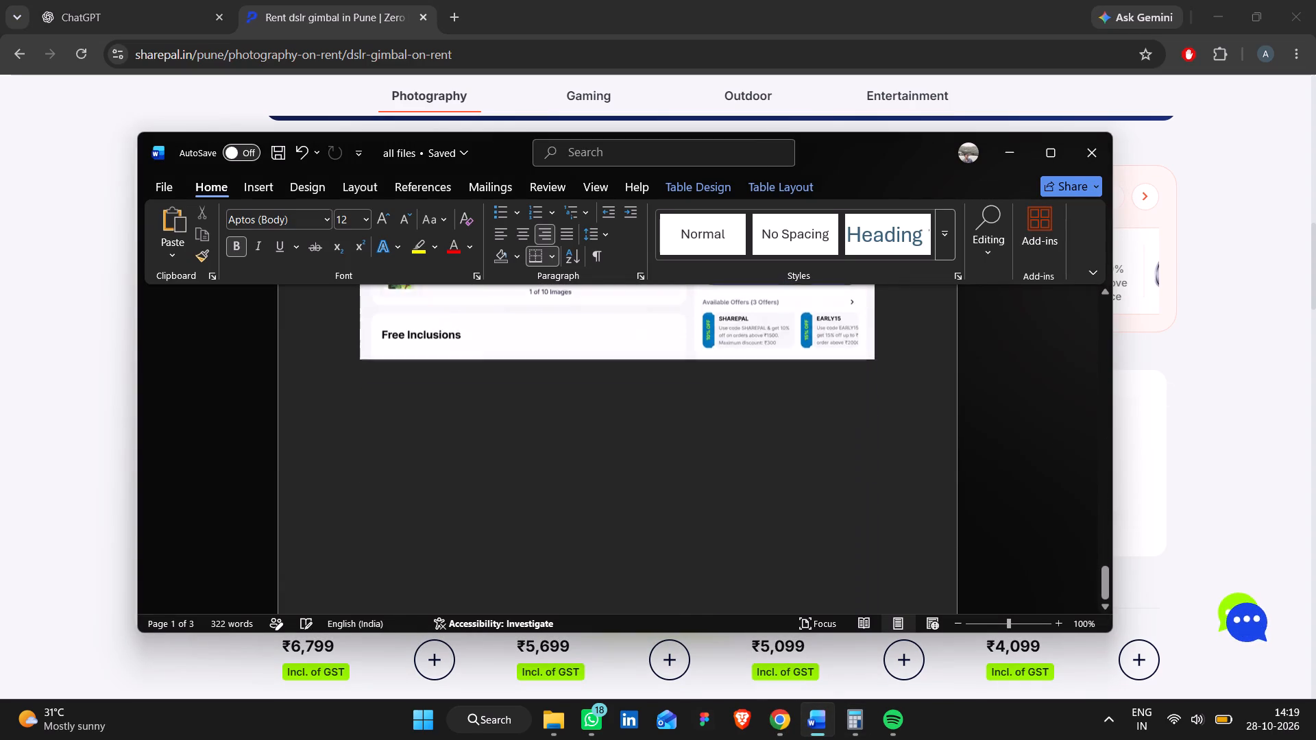
{"action": "scroll", "coordinate": [866, 543], "scroll_direction": "down", "scroll_amount": 6}
{"action": "scroll", "coordinate": [866, 543], "scroll_direction": "up", "scroll_amount": 3}
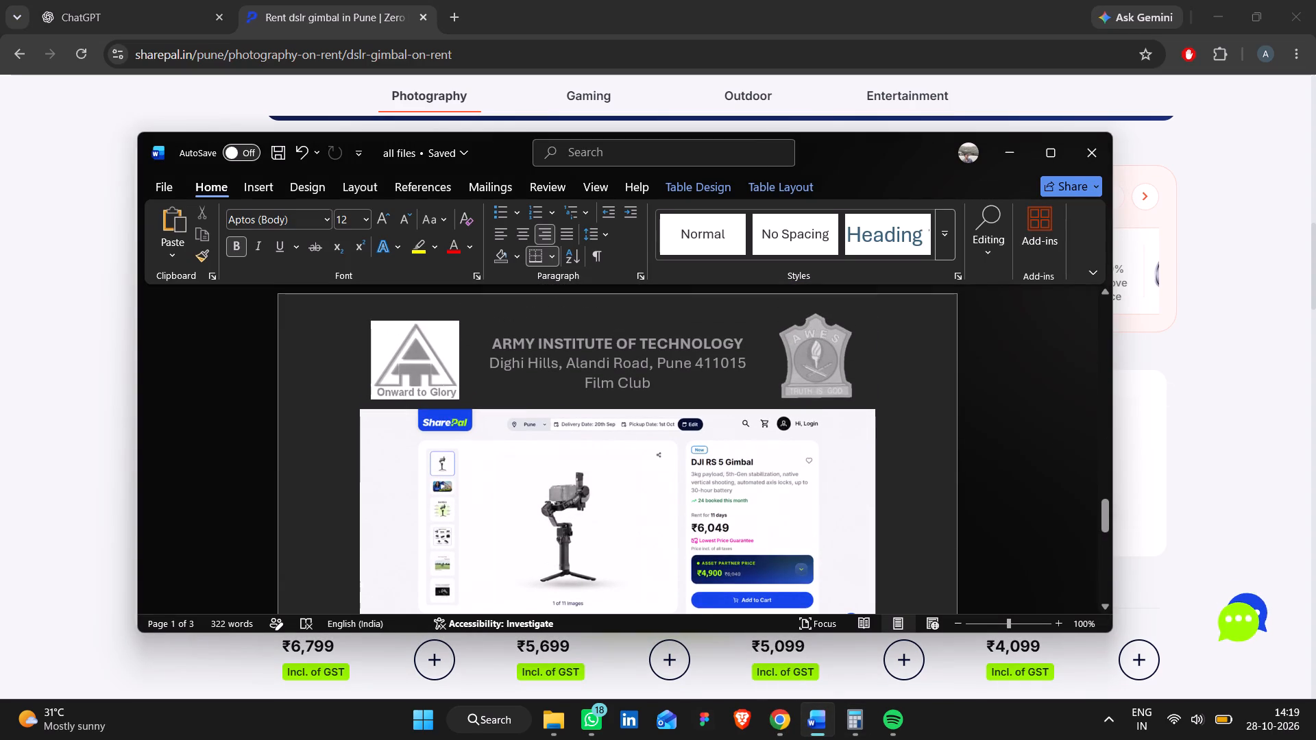
{"action": "scroll", "coordinate": [1001, 460], "scroll_direction": "down", "scroll_amount": 8}
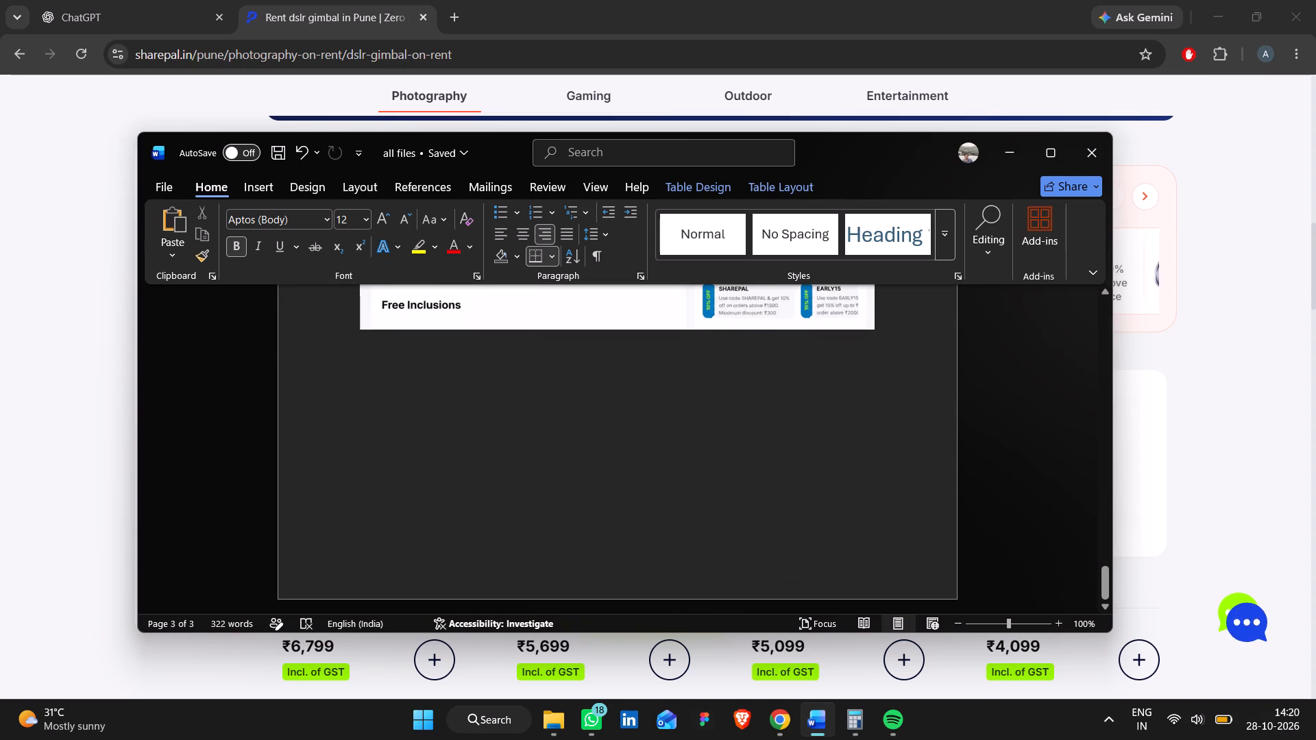
{"action": "left_click", "coordinate": [812, 489]}
{"action": "key", "text": "Return"}
{"action": "key", "text": "Return"}
{"action": "key", "text": "Return"}
{"action": "key", "text": "Return"}
{"action": "key", "text": "Return"}
{"action": "key", "text": "Return"}
{"action": "key", "text": "Return"}
{"action": "key", "text": "Return"}
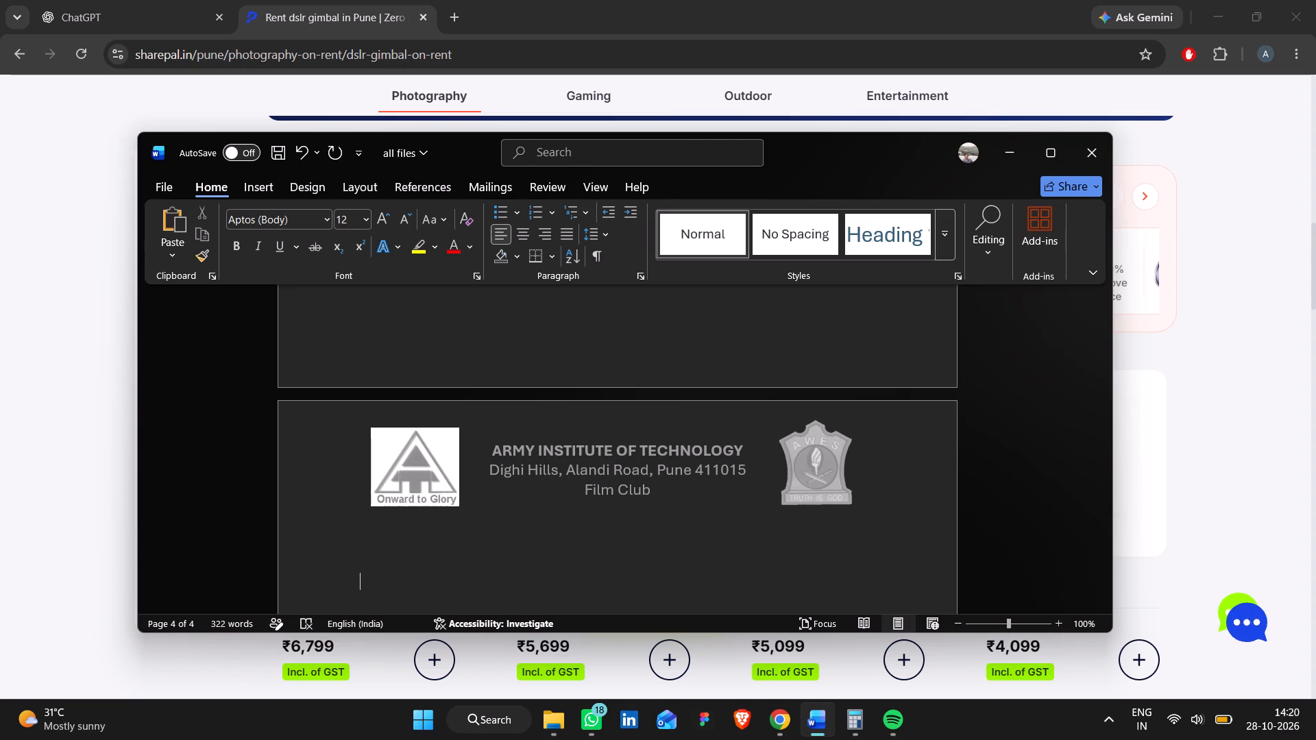
Copy the page 1 minute sheet text from the title through the drone rental bullet and paste it on page 4.
{"action": "scroll", "coordinate": [815, 550], "scroll_direction": "up", "scroll_amount": 2}
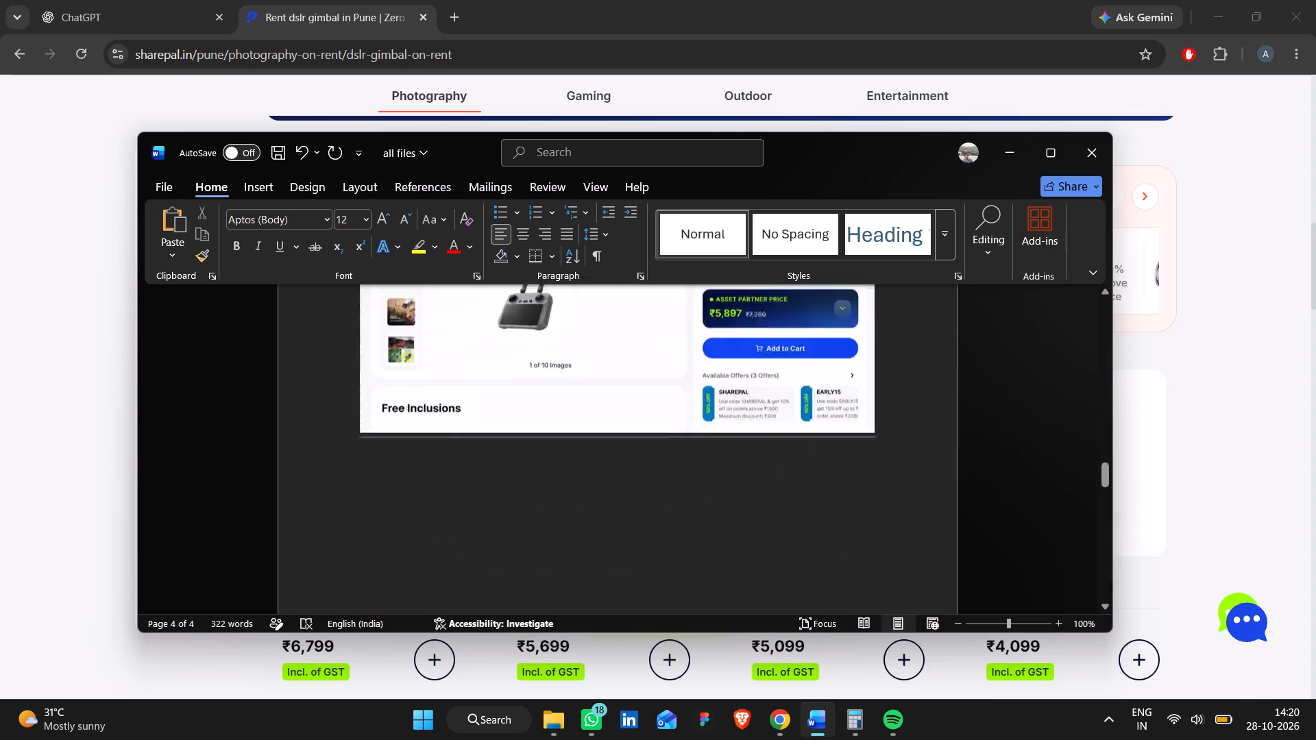
{"action": "scroll", "coordinate": [815, 550], "scroll_direction": "up", "scroll_amount": 13}
{"action": "left_click_drag", "start_coordinate": [543, 417], "coordinate": [675, 611]}
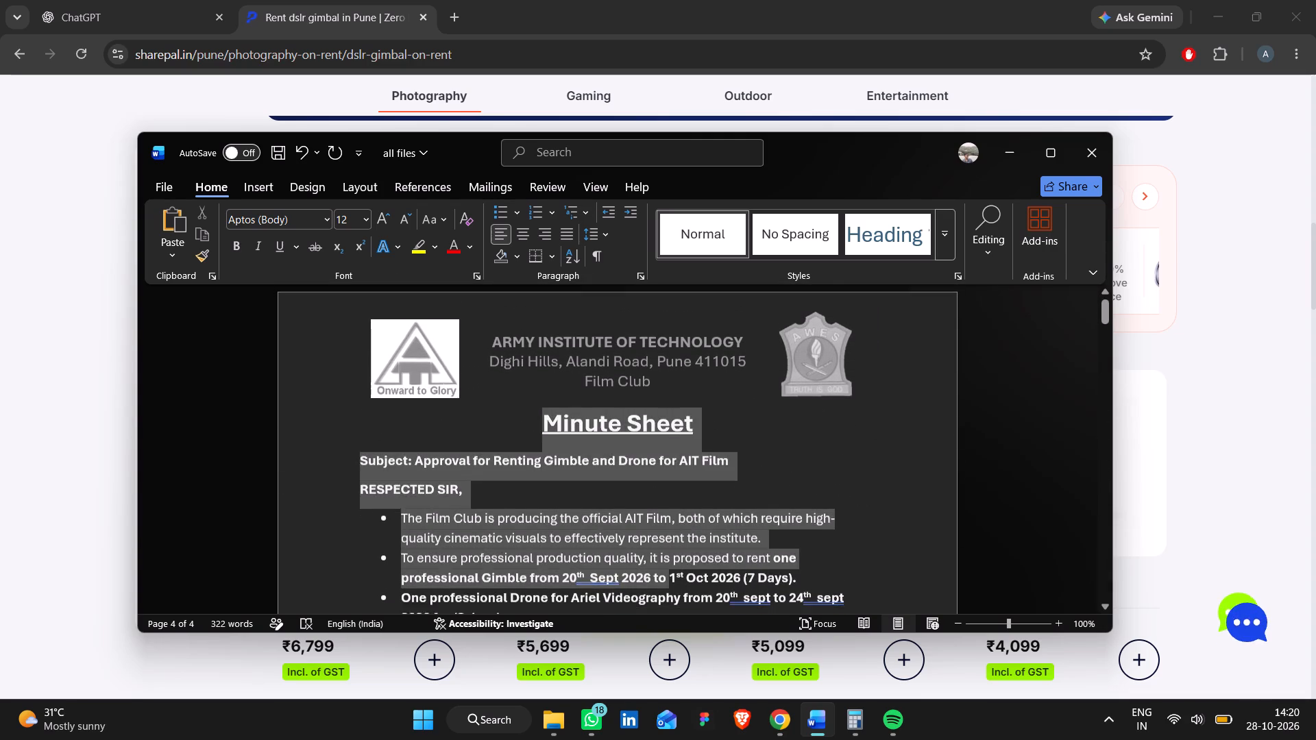
{"action": "left_click_drag", "start_coordinate": [675, 611], "coordinate": [685, 434]}
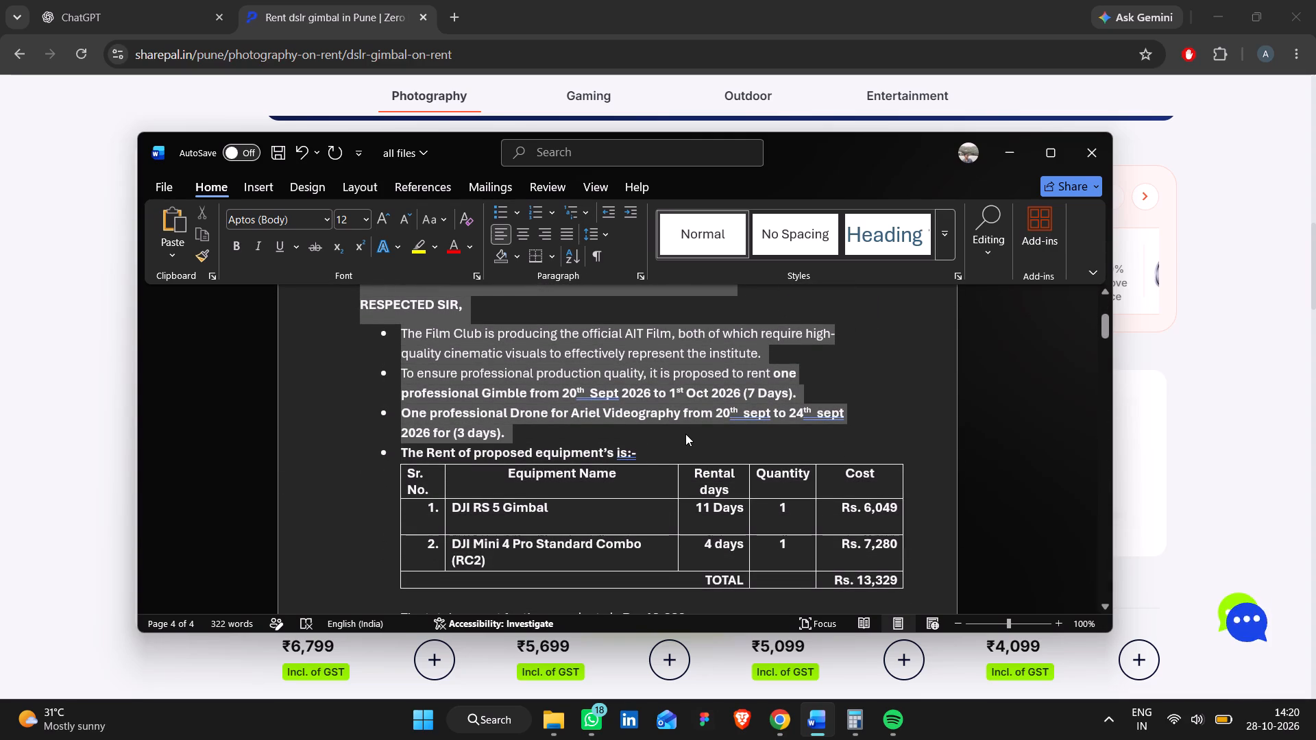
{"action": "key", "text": "ctrl+c"}
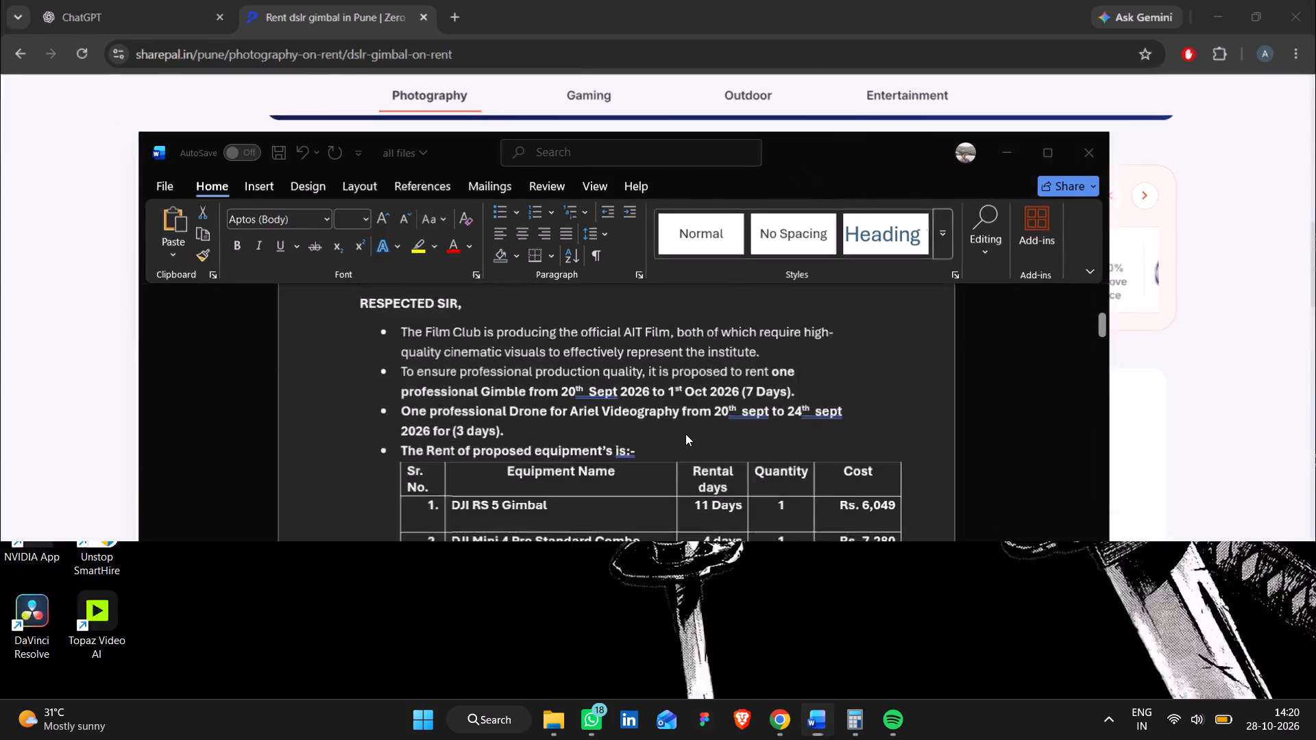
{"action": "scroll", "coordinate": [685, 434], "scroll_direction": "down", "scroll_amount": 9}
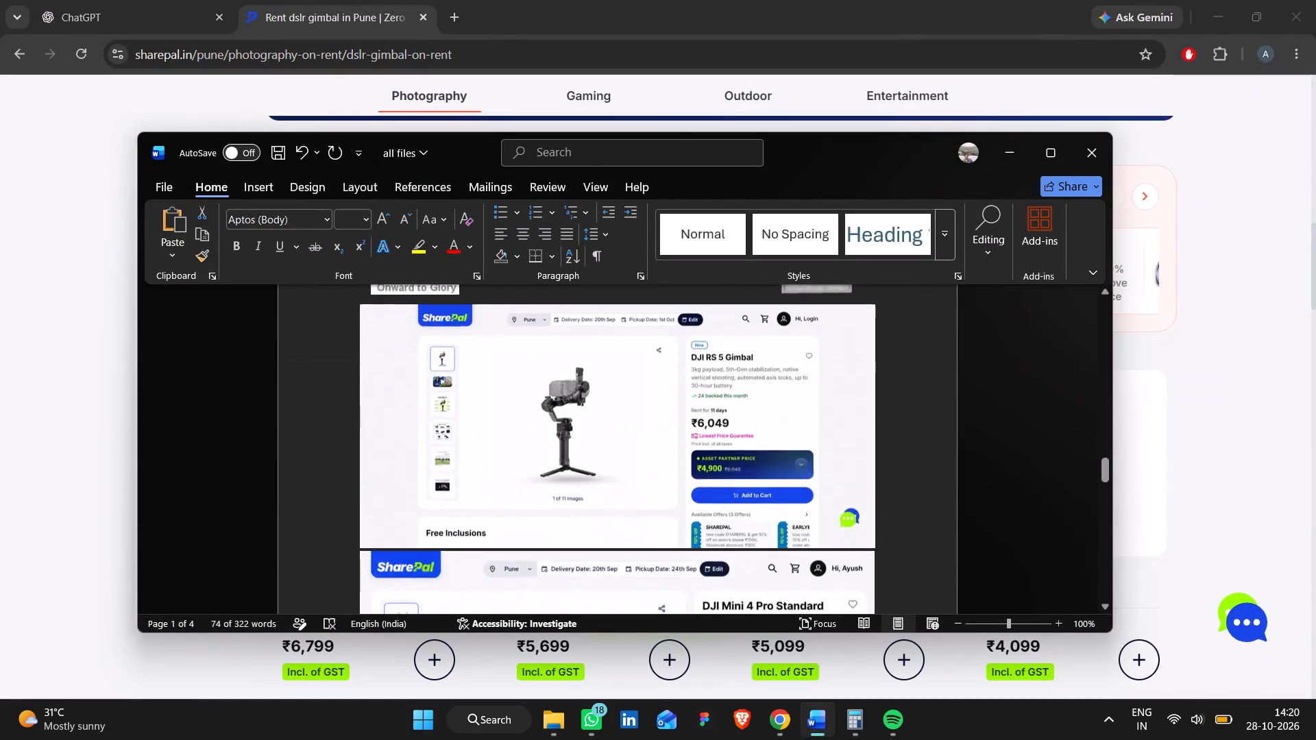
{"action": "scroll", "coordinate": [685, 434], "scroll_direction": "down", "scroll_amount": 1}
{"action": "scroll", "coordinate": [659, 463], "scroll_direction": "up", "scroll_amount": 1}
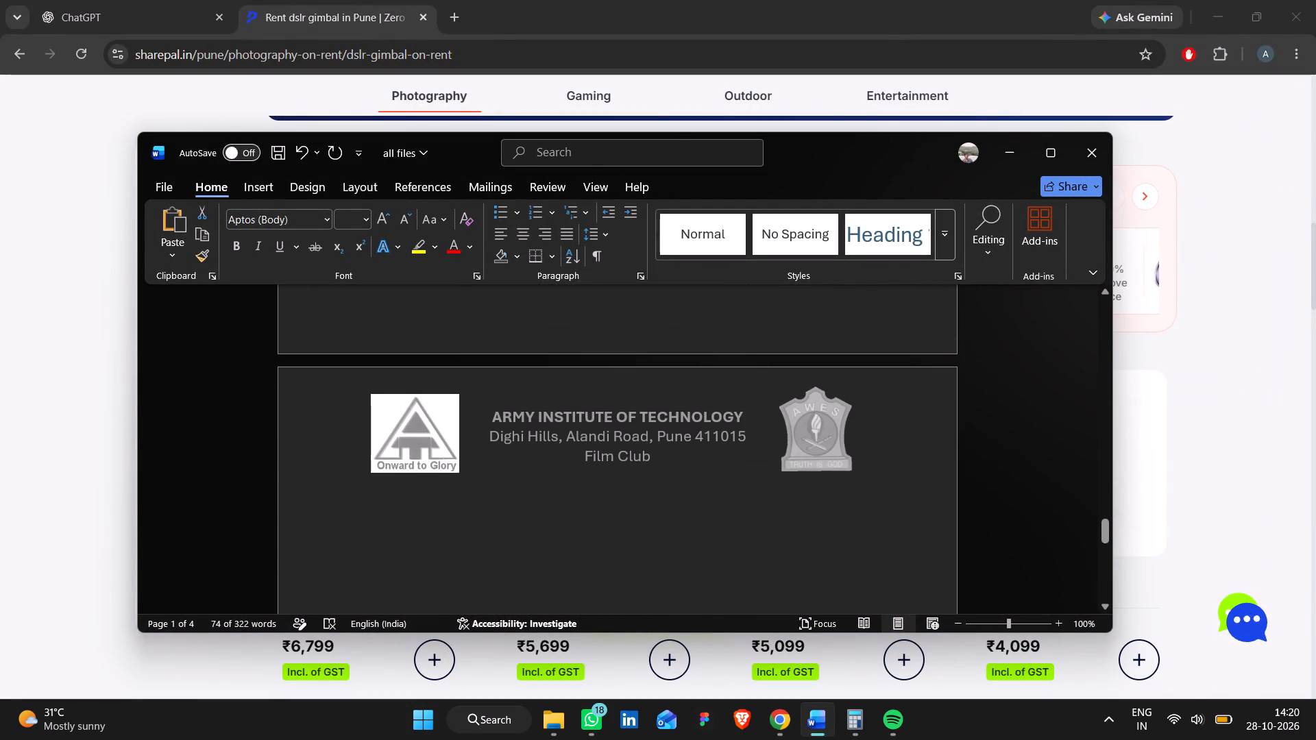
{"action": "left_click", "coordinate": [557, 526]}
{"action": "key", "text": "ctrl+v"}
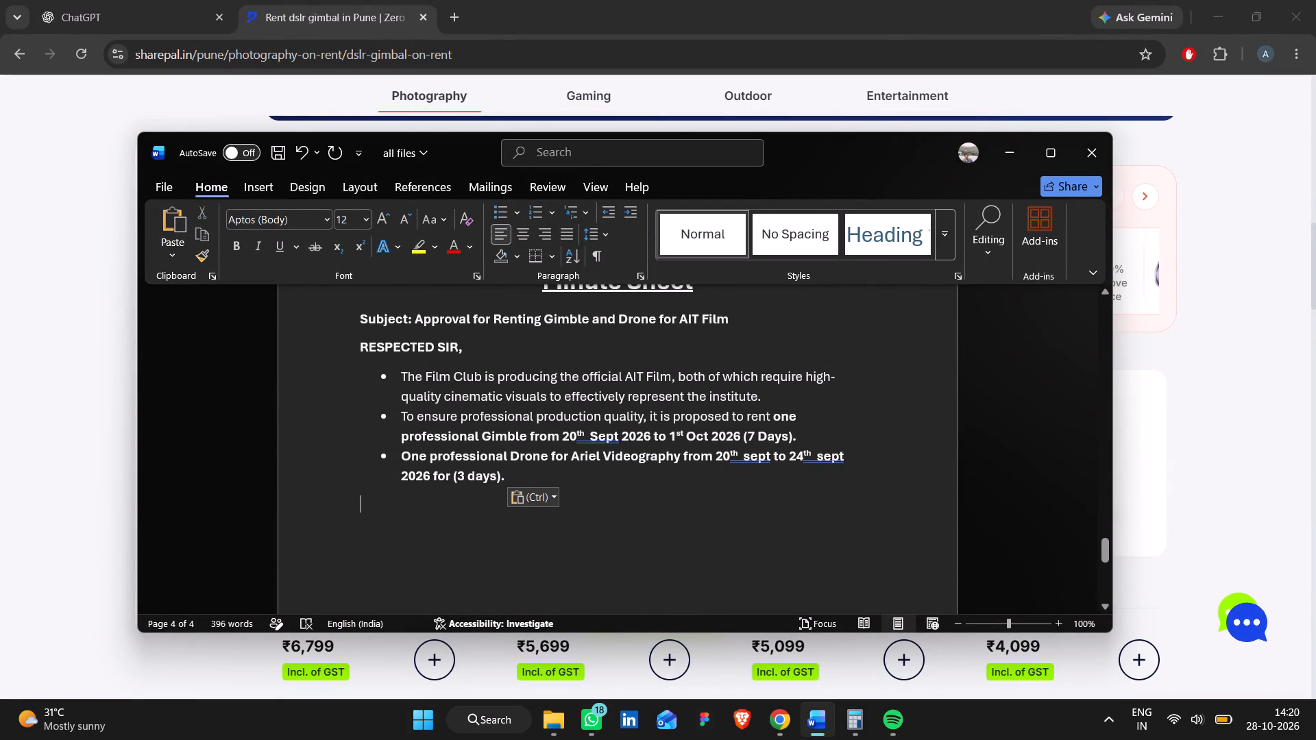
Change the page 4 subject line to "Approval for filming in Thapa mess and kitchen".
{"action": "left_click_drag", "start_coordinate": [731, 318], "coordinate": [496, 319]}
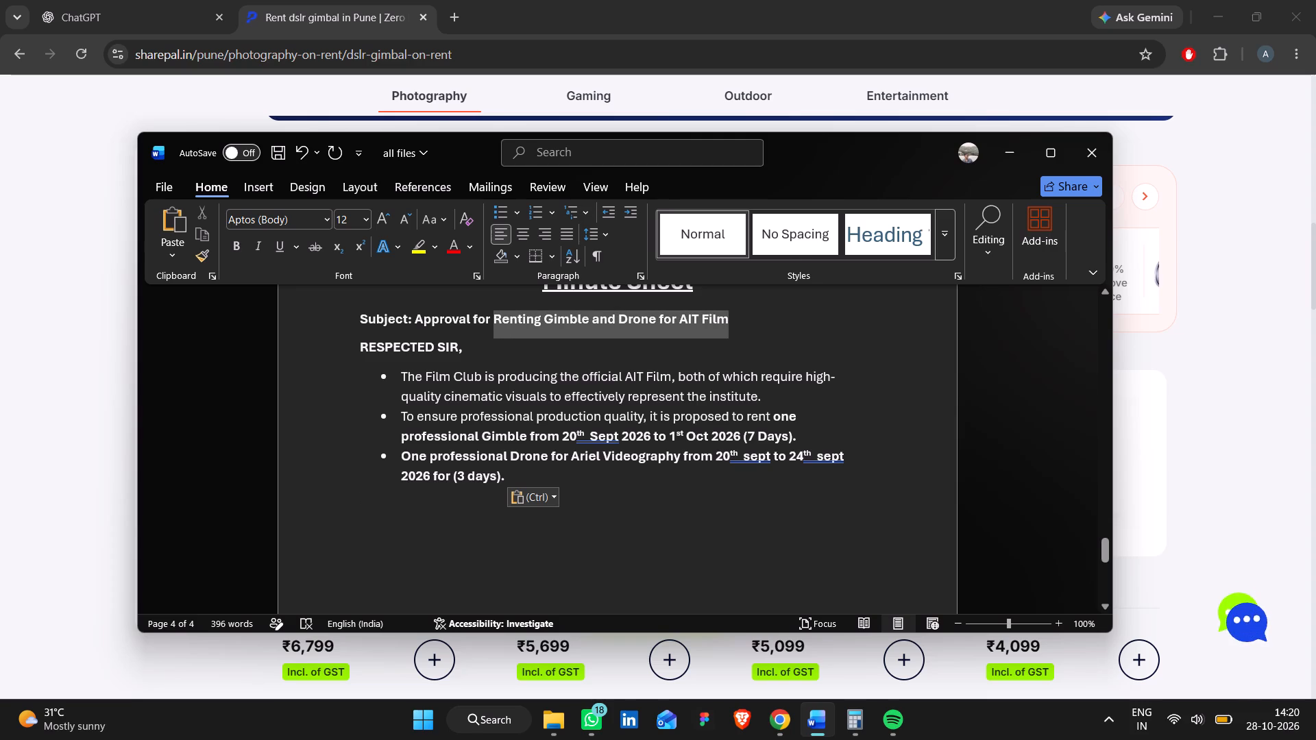
{"action": "left_click_drag", "start_coordinate": [496, 319], "coordinate": [497, 319]}
{"action": "key", "text": "BackSpace"}
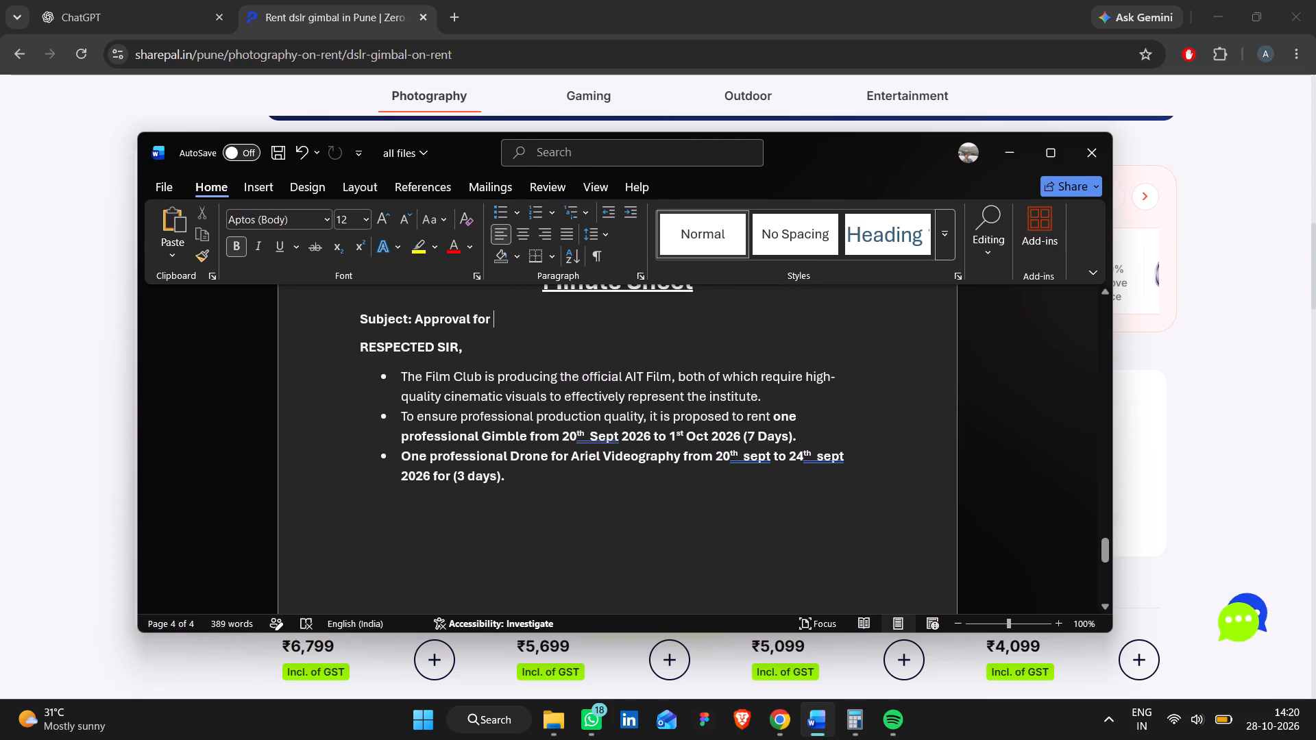
{"action": "type", "text": "film"}
{"action": "key", "text": "BackSpace"}
{"action": "key", "text": "BackSpace"}
{"action": "key", "text": "BackSpace"}
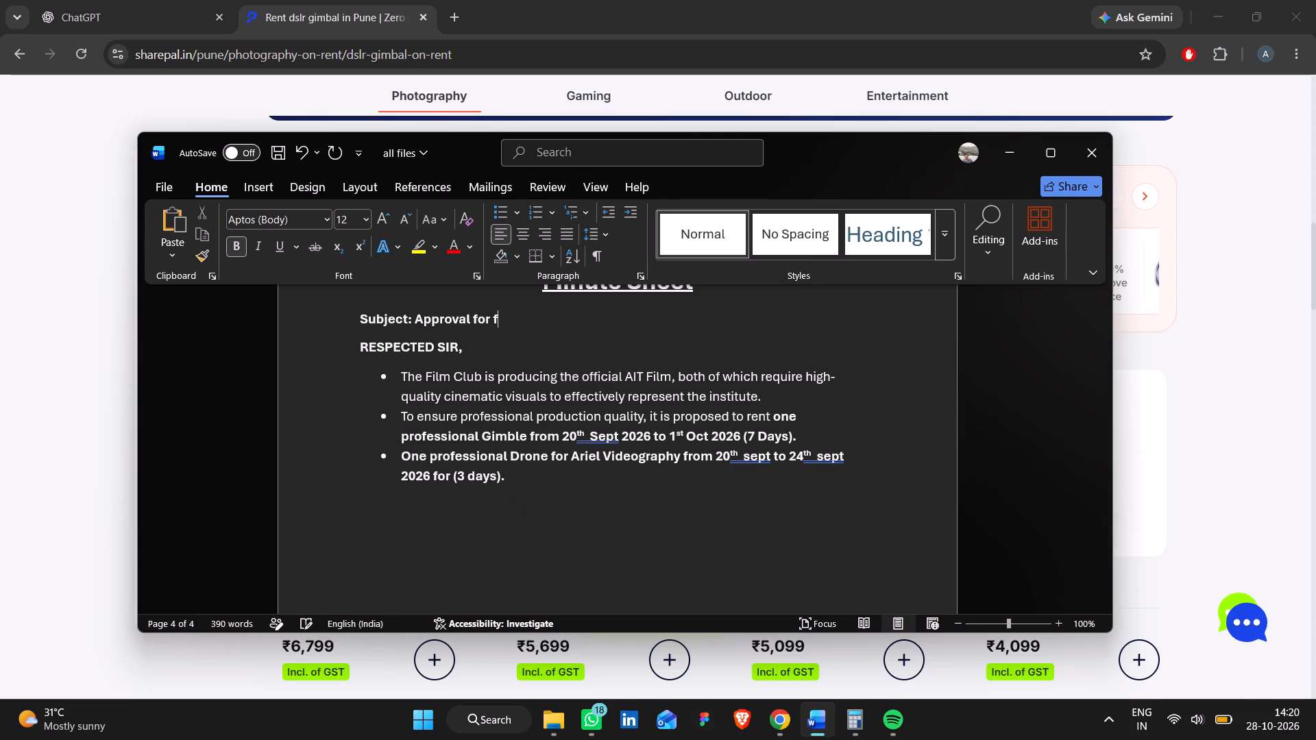
{"action": "key", "text": "BackSpace"}
{"action": "type", "text": "filmi"}
{"action": "key", "text": "BackSpace"}
{"action": "key", "text": "BackSpace"}
{"action": "type", "text": "ming in t"}
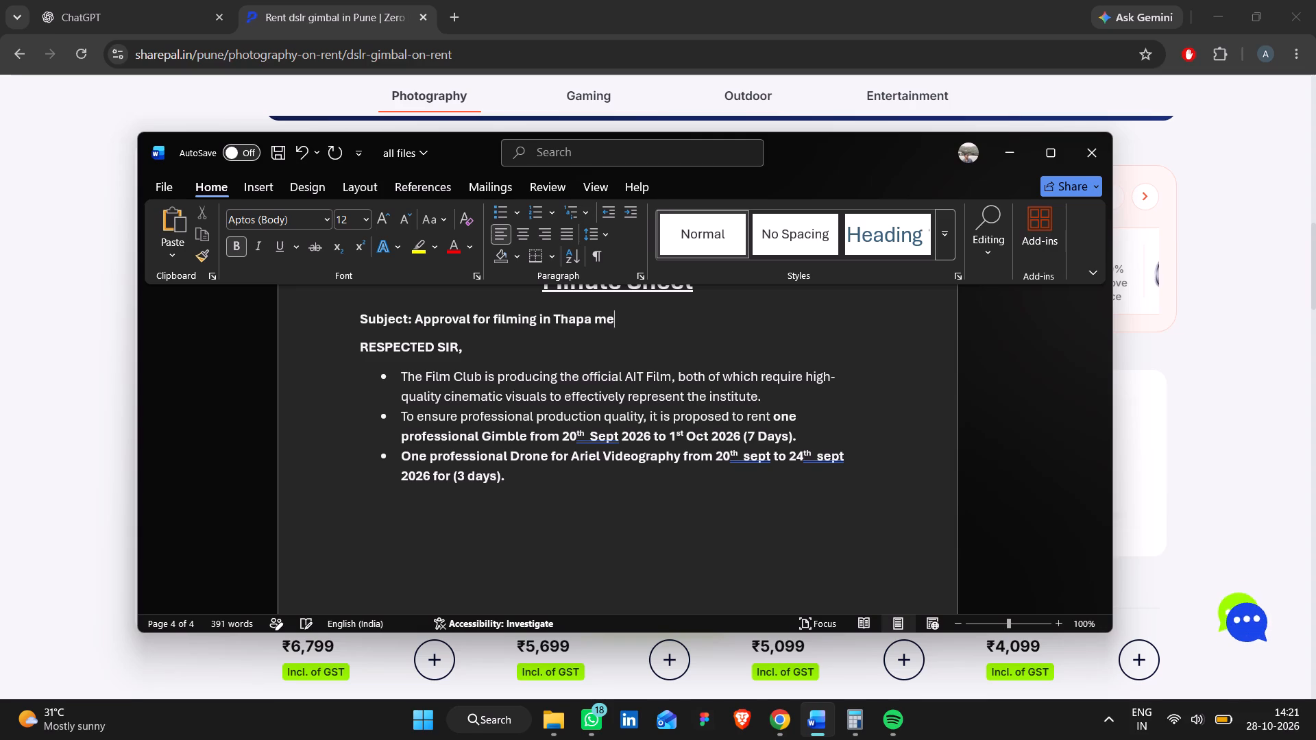
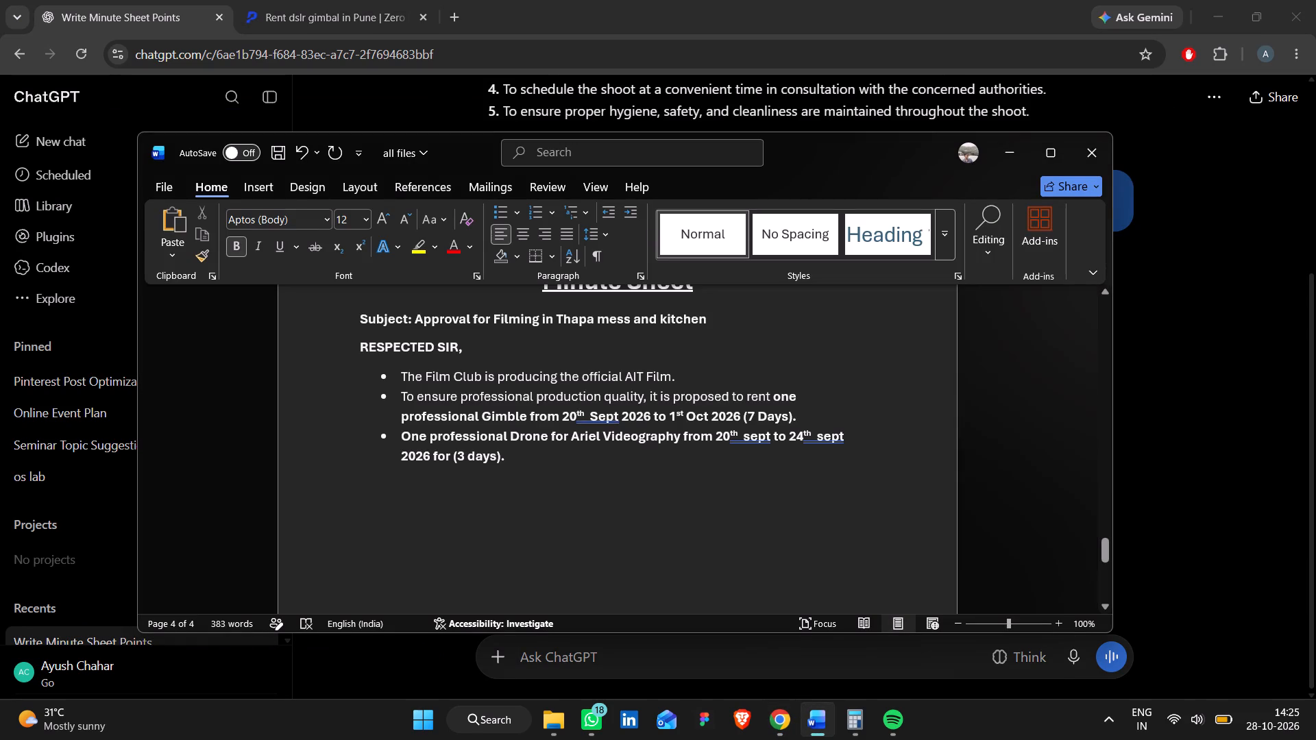
{"action": "left_click_drag", "start_coordinate": [395, 396], "coordinate": [496, 474]}
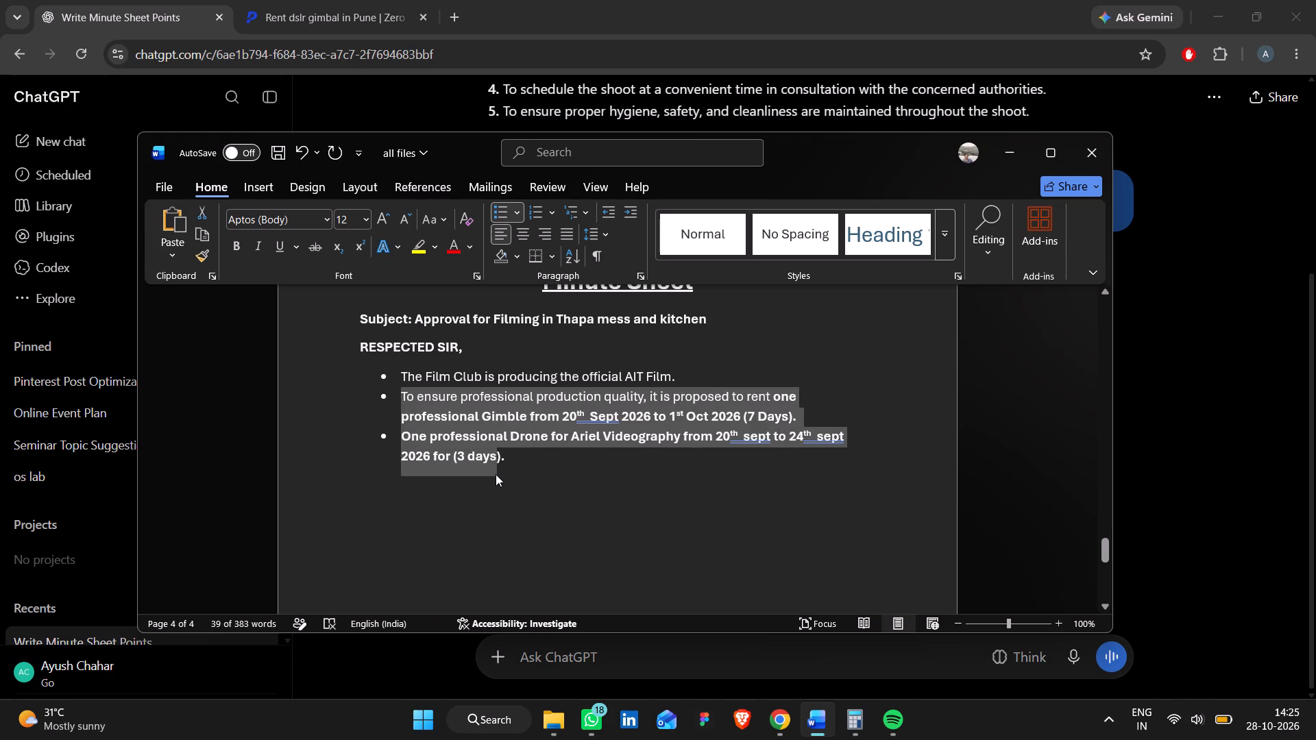
{"action": "key", "text": "ctrl+v"}
Remove the duplicate bullet character and extra spaces before the pasted point starting "Permission to shoot".
{"action": "left_click", "coordinate": [410, 406]}
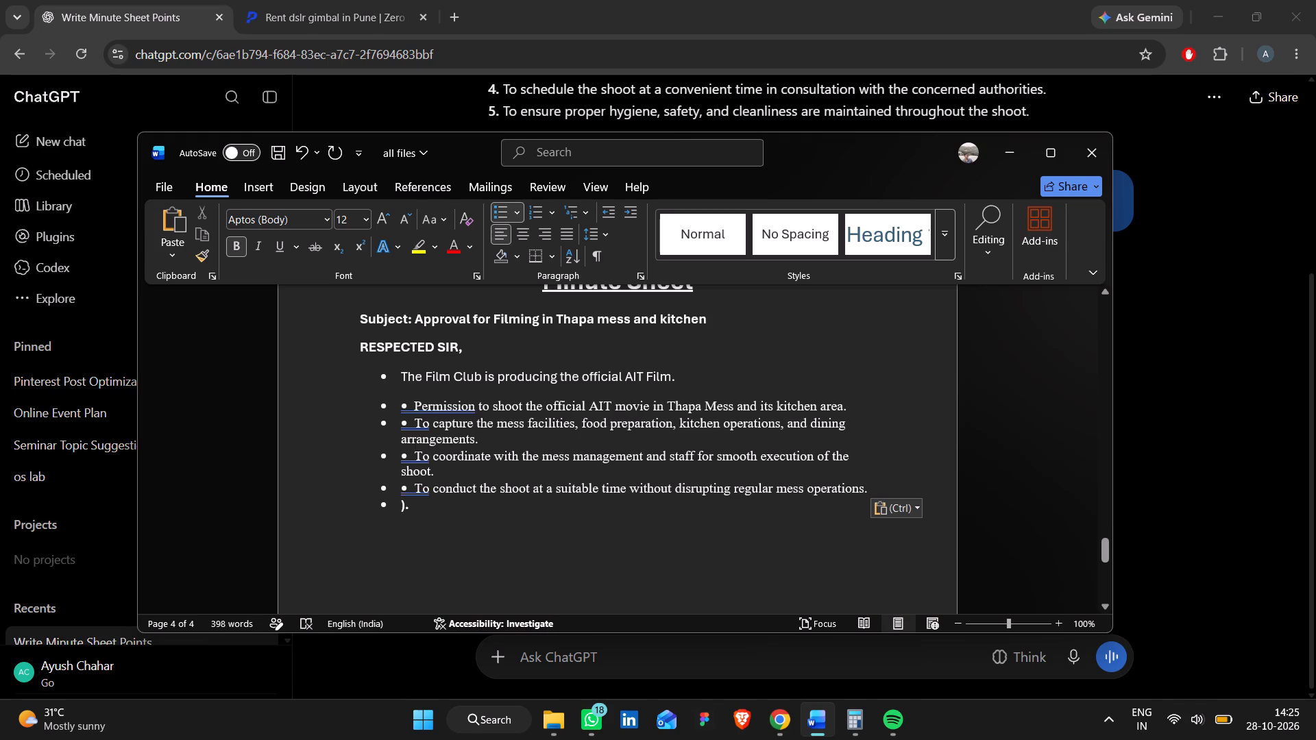
{"action": "key", "text": "BackSpace"}
{"action": "key", "text": "Right"}
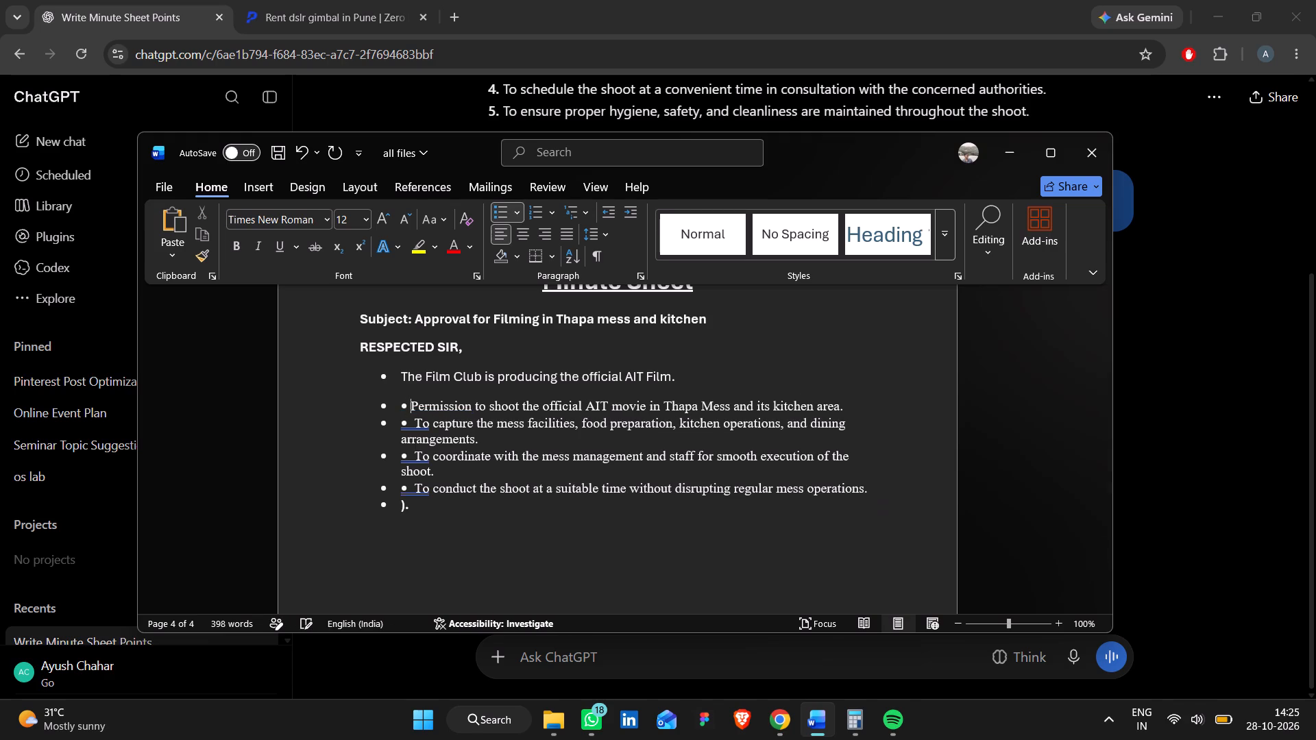
{"action": "key", "text": "BackSpace"}
{"action": "key", "text": "BackSpace"}
Remove the duplicate bullet character and extra spaces before the point starting "To capture the mess facilities".
{"action": "key", "text": "Left"}
{"action": "key", "text": "Down"}
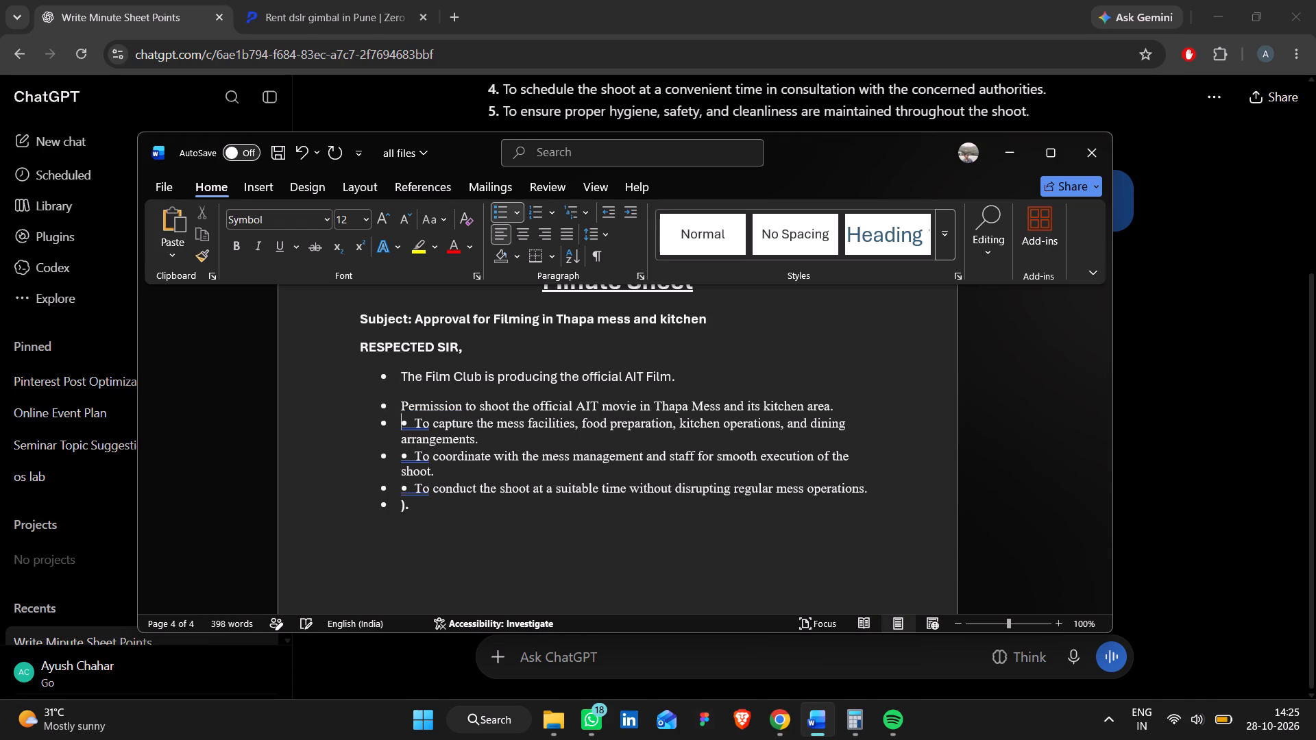
{"action": "key", "text": "Down"}
{"action": "key", "text": "Down"}
{"action": "key", "text": "Up"}
{"action": "key", "text": "Up"}
{"action": "key", "text": "Right"}
{"action": "key", "text": "Right"}
{"action": "key", "text": "Right"}
{"action": "key", "text": "BackSpace"}
{"action": "key", "text": "BackSpace"}
{"action": "key", "text": "BackSpace"}
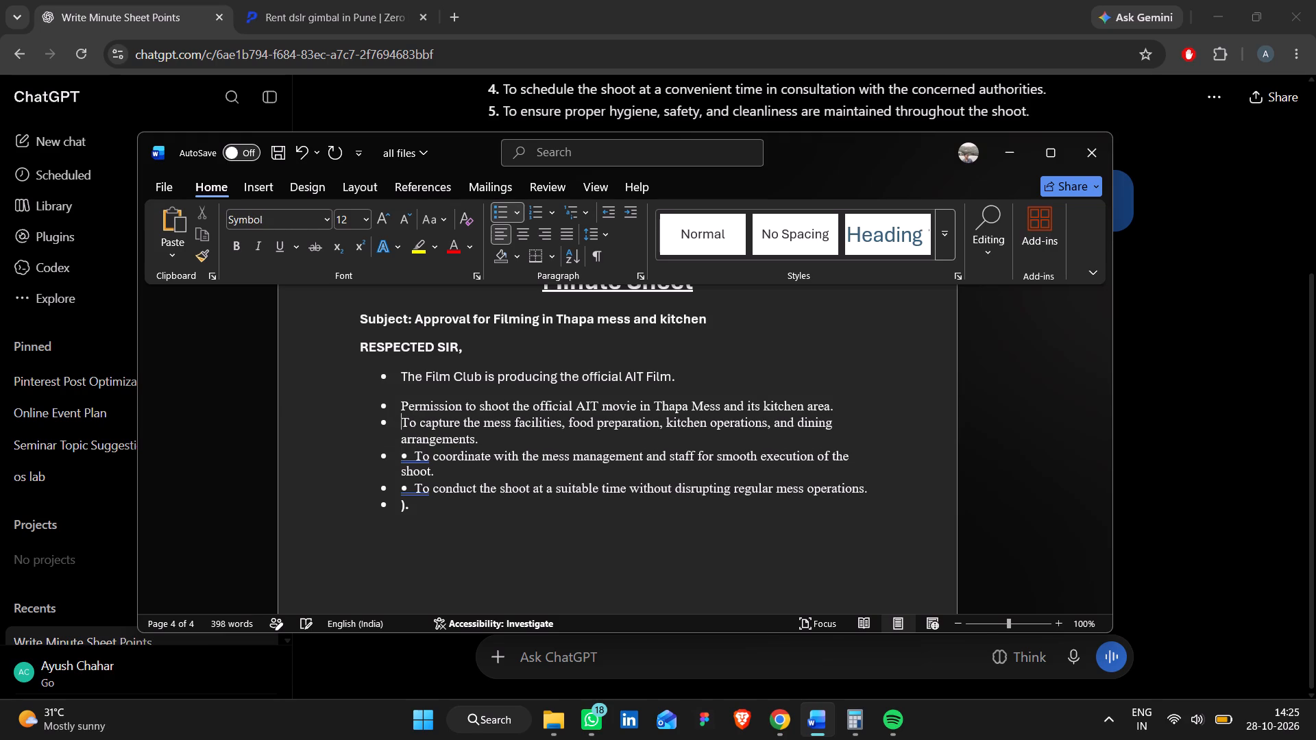
Remove the duplicate bullet character and extra spaces before the point starting "To coordinate with the mess management".
{"action": "key", "text": "Left"}
{"action": "key", "text": "Left"}
{"action": "key", "text": "Left"}
{"action": "key", "text": "Right"}
{"action": "key", "text": "Right"}
{"action": "key", "text": "Home"}
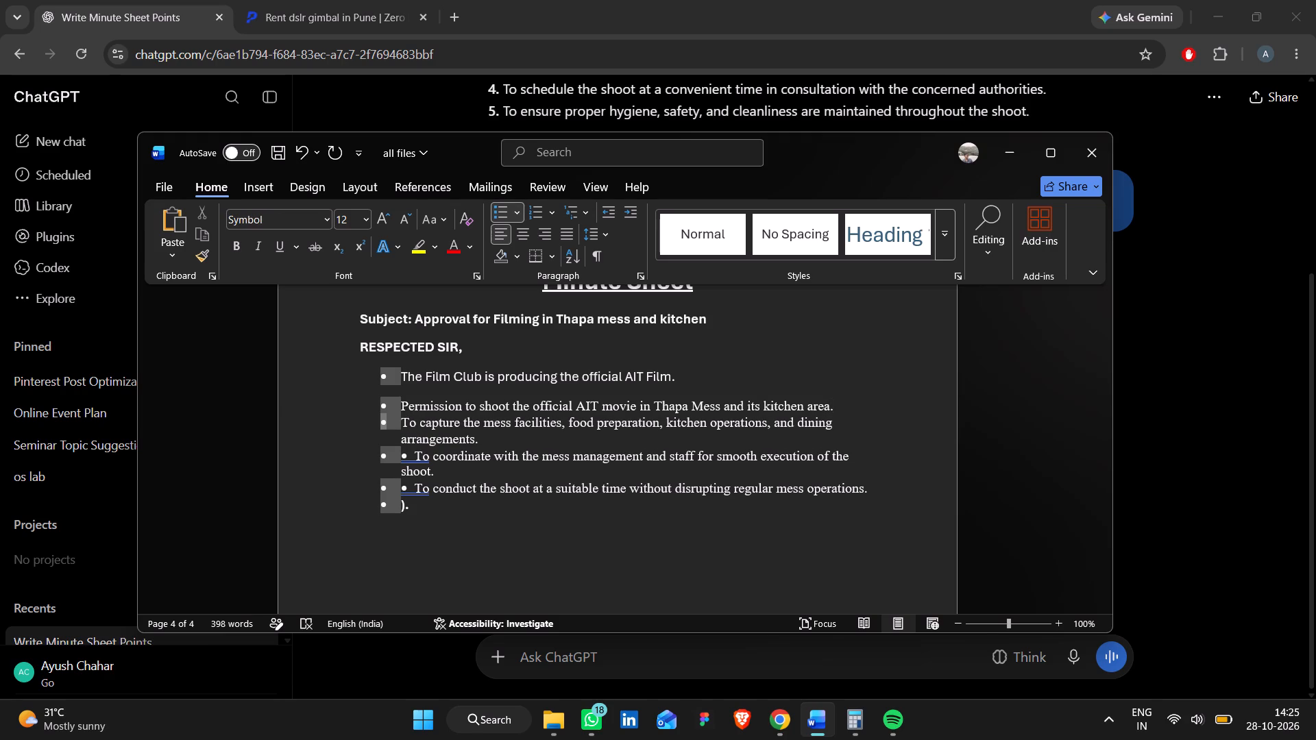
{"action": "key", "text": "Left"}
{"action": "key", "text": "Down"}
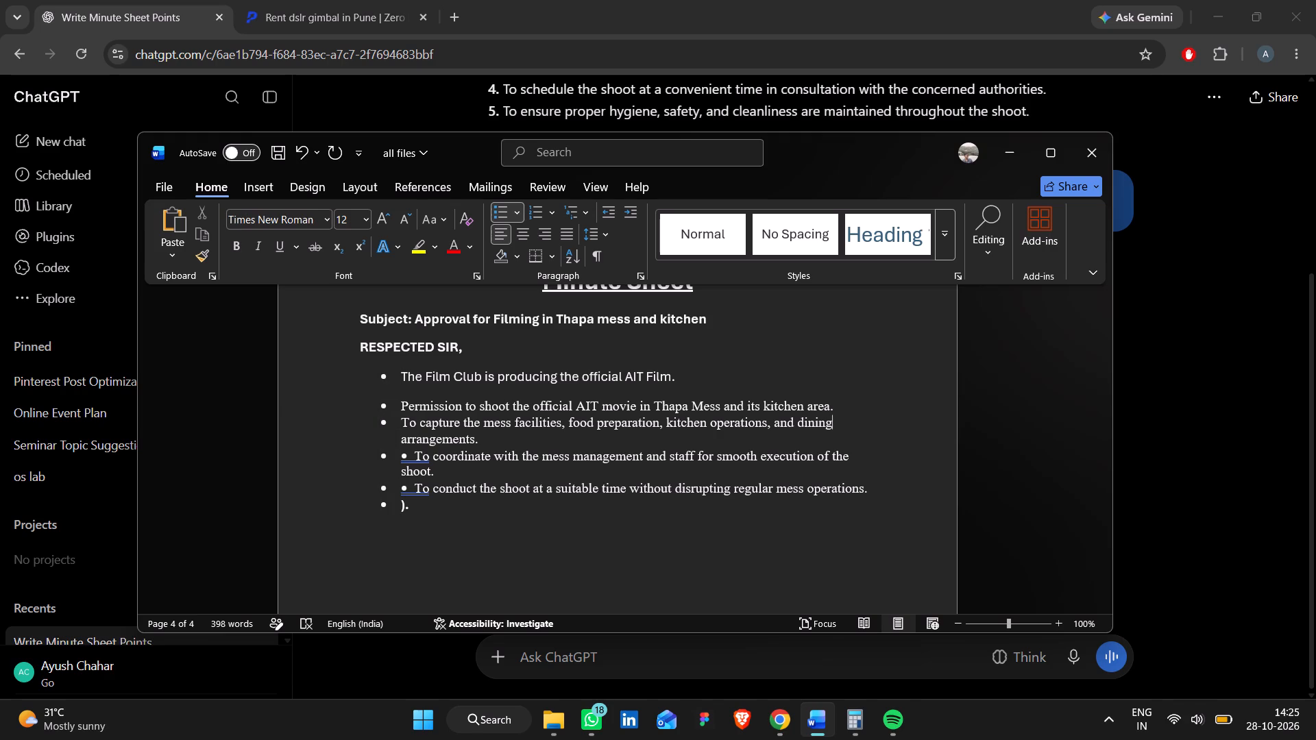
{"action": "key", "text": "Down"}
{"action": "key", "text": "Down"}
{"action": "key", "text": "Left"}
{"action": "key", "text": "Left"}
{"action": "key", "text": "Left"}
{"action": "key", "text": "Left"}
{"action": "key", "text": "Left"}
{"action": "key", "text": "Left"}
{"action": "key", "text": "Left"}
{"action": "key", "text": "Left"}
{"action": "key", "text": "Left"}
{"action": "key", "text": "Left"}
{"action": "key", "text": "Left"}
{"action": "key", "text": "Left"}
{"action": "key", "text": "Left"}
{"action": "key", "text": "Left"}
{"action": "key", "text": "Left"}
{"action": "key", "text": "Left"}
{"action": "key", "text": "Left"}
{"action": "key", "text": "Left"}
{"action": "key", "text": "Left"}
{"action": "key", "text": "Left"}
{"action": "key", "text": "Right"}
{"action": "key", "text": "Right"}
{"action": "key", "text": "BackSpace"}
{"action": "key", "text": "BackSpace"}
{"action": "key", "text": "BackSpace"}
Remove the duplicate bullet character and extra spaces before the point starting "To conduct the shoot".
{"action": "key", "text": "Down"}
{"action": "key", "text": "Right"}
{"action": "key", "text": "Right"}
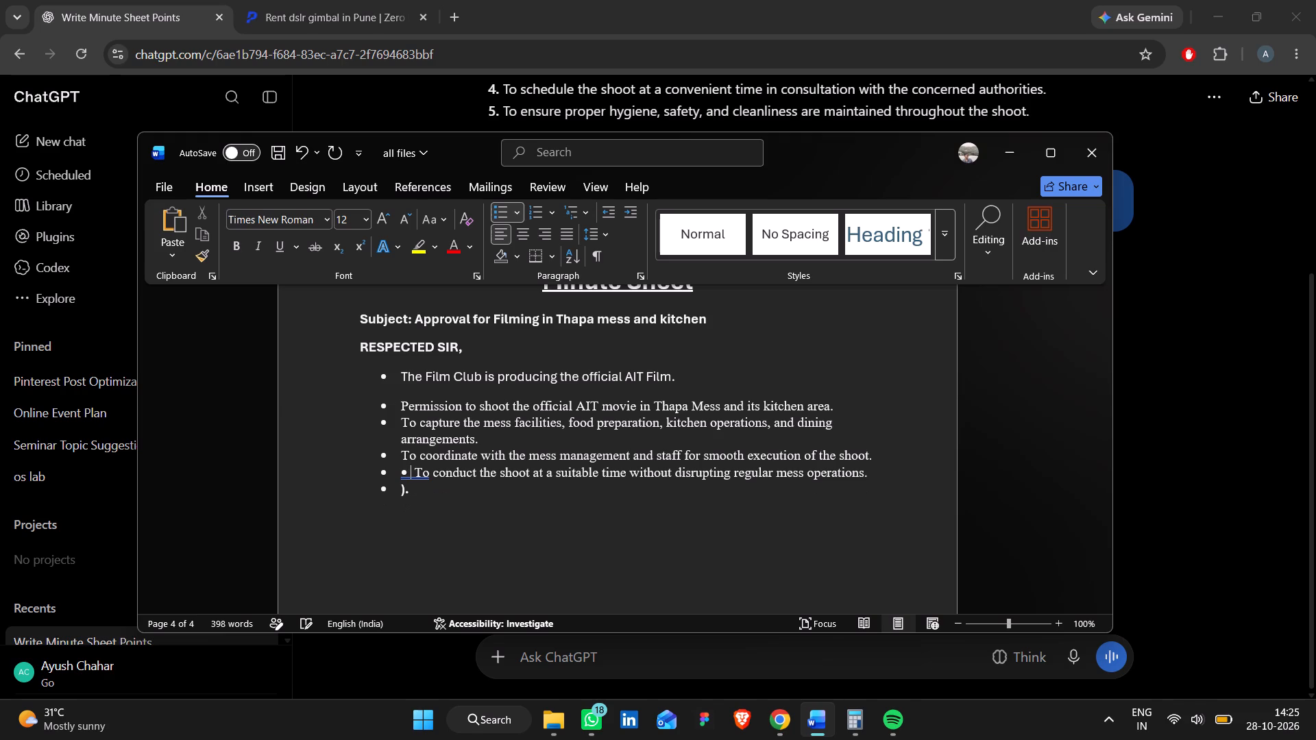
{"action": "key", "text": "Right"}
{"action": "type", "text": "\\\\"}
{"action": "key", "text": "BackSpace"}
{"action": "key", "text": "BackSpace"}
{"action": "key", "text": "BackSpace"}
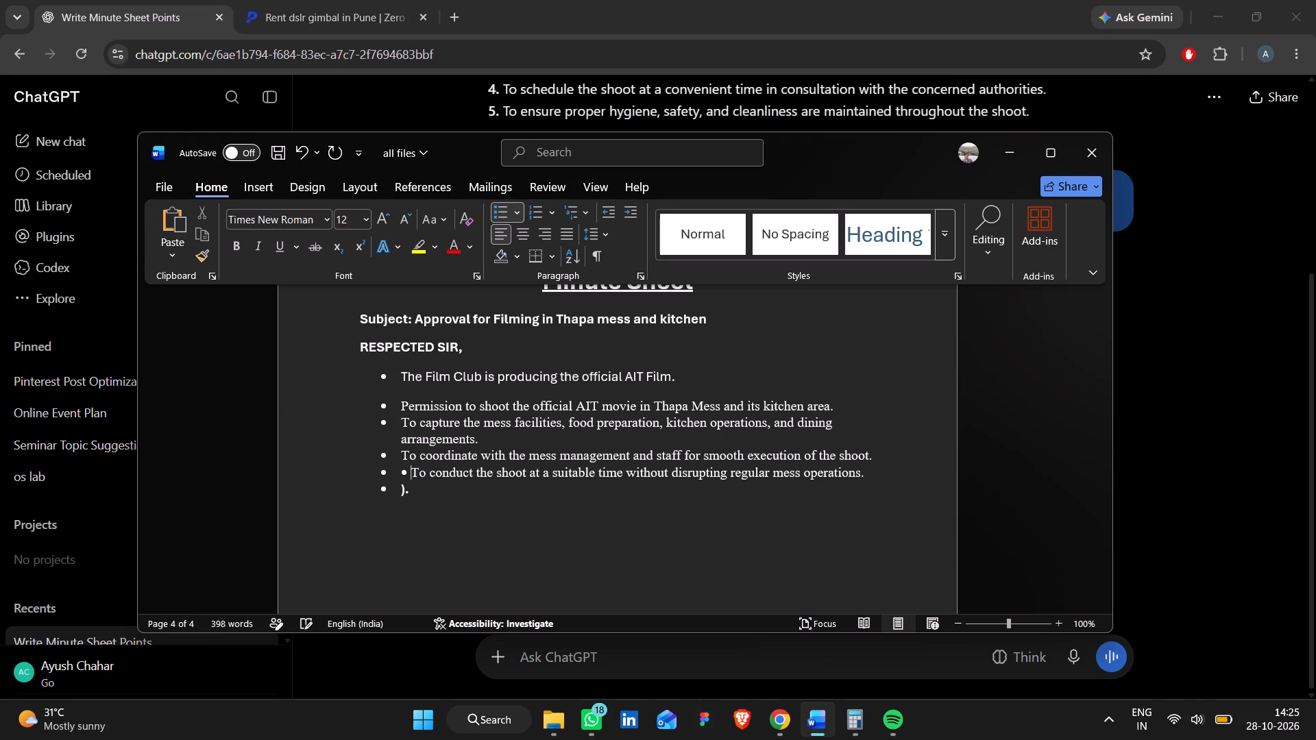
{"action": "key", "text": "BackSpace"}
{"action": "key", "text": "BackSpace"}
Delete the leftover ")." text and its empty bullet at the end of the page 4 list.
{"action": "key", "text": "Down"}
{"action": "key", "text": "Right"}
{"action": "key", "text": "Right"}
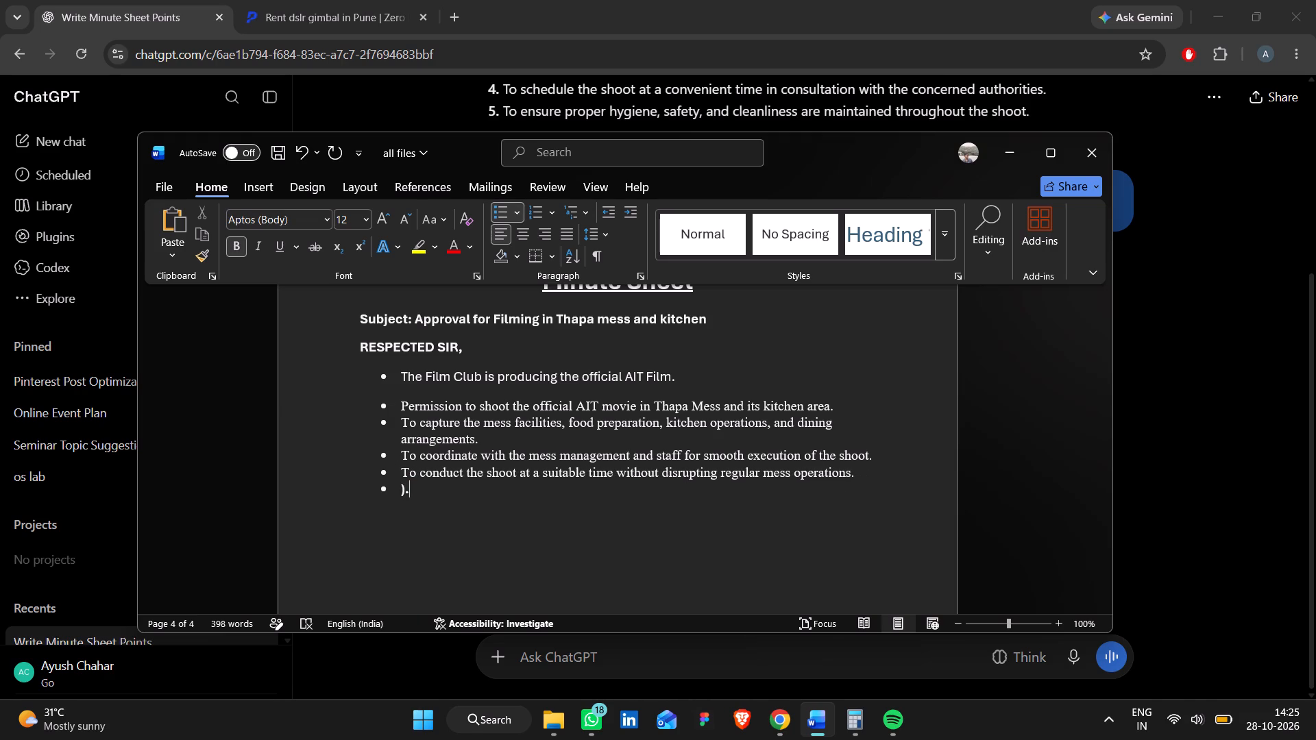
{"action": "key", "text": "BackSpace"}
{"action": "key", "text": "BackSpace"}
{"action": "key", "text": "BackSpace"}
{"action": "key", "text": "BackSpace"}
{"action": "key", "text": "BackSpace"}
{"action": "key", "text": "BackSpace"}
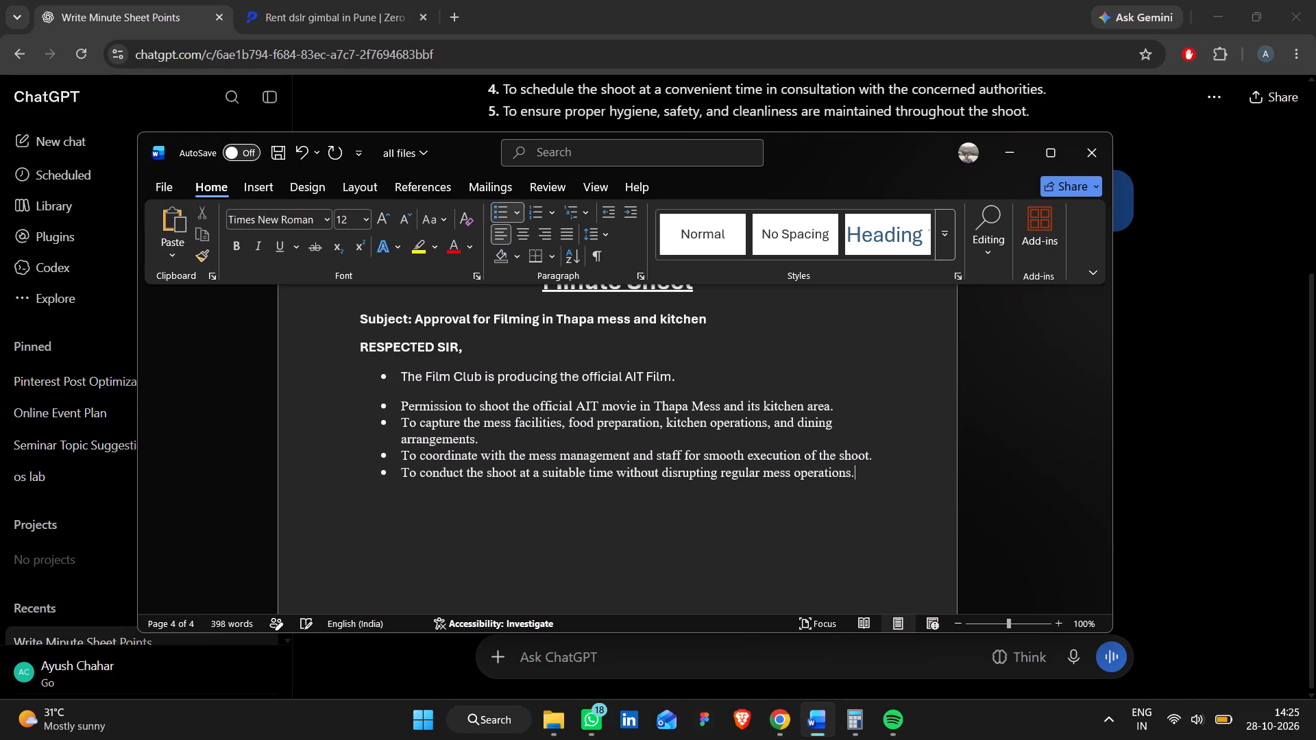
Set the font of all five bullet points under "RESPECTED SIR," to Aptos Display.
{"action": "left_click", "coordinate": [572, 372]}
{"action": "left_click", "coordinate": [560, 426]}
{"action": "left_click_drag", "start_coordinate": [396, 395], "coordinate": [864, 485]}
{"action": "left_click", "coordinate": [313, 221]}
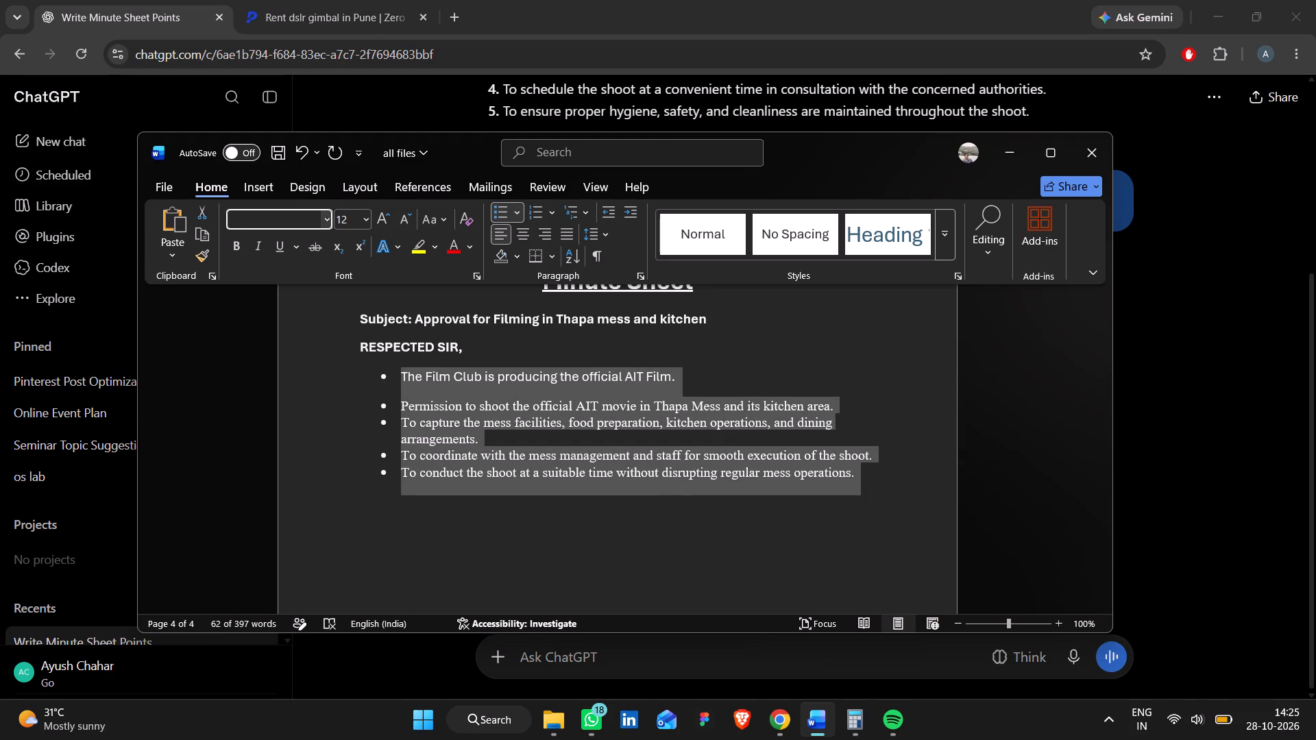
{"action": "left_click", "coordinate": [432, 313]}
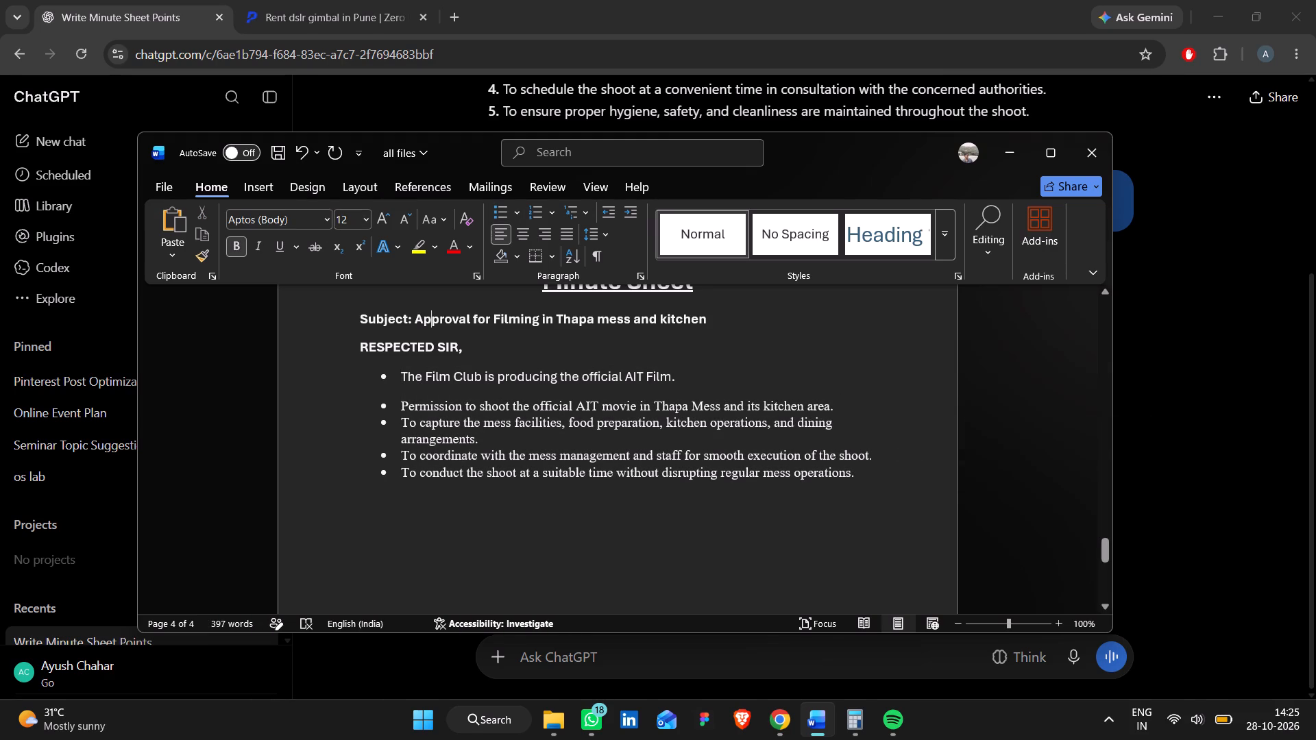
{"action": "left_click_drag", "start_coordinate": [398, 373], "coordinate": [900, 515]}
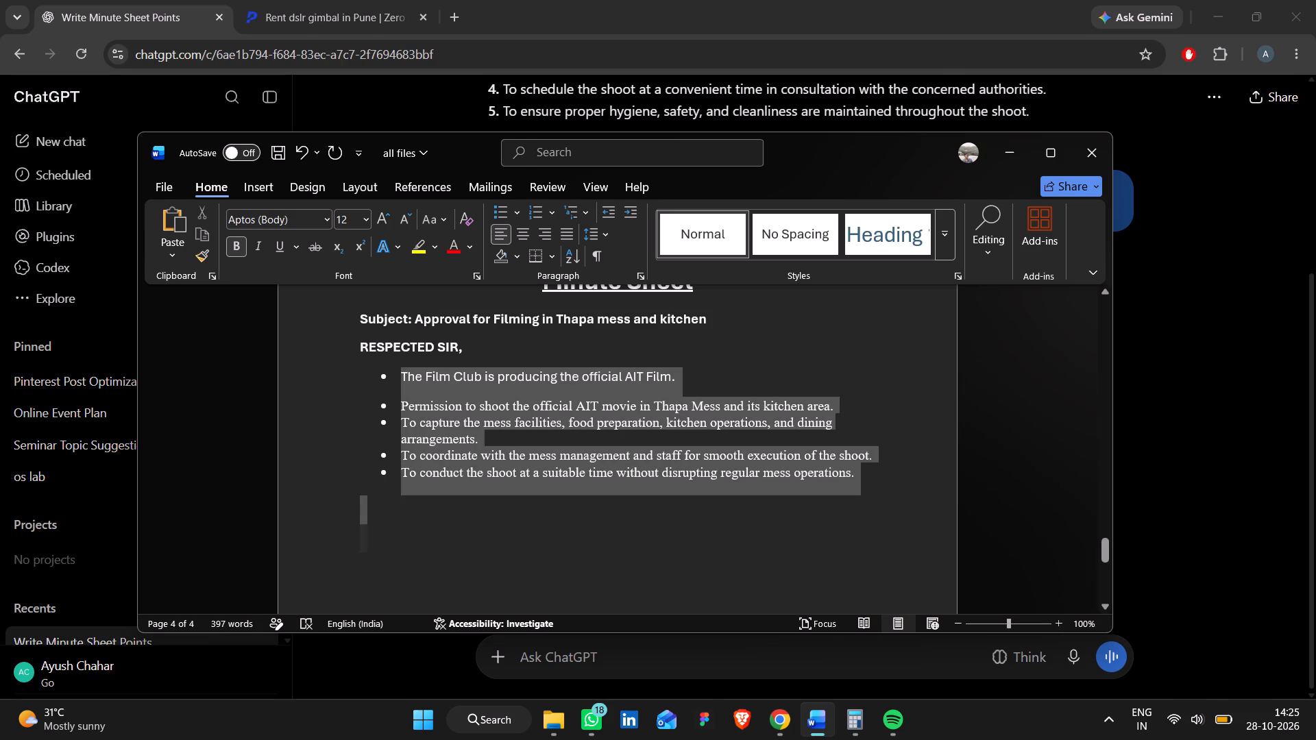
{"action": "left_click_drag", "start_coordinate": [900, 515], "coordinate": [900, 515]}
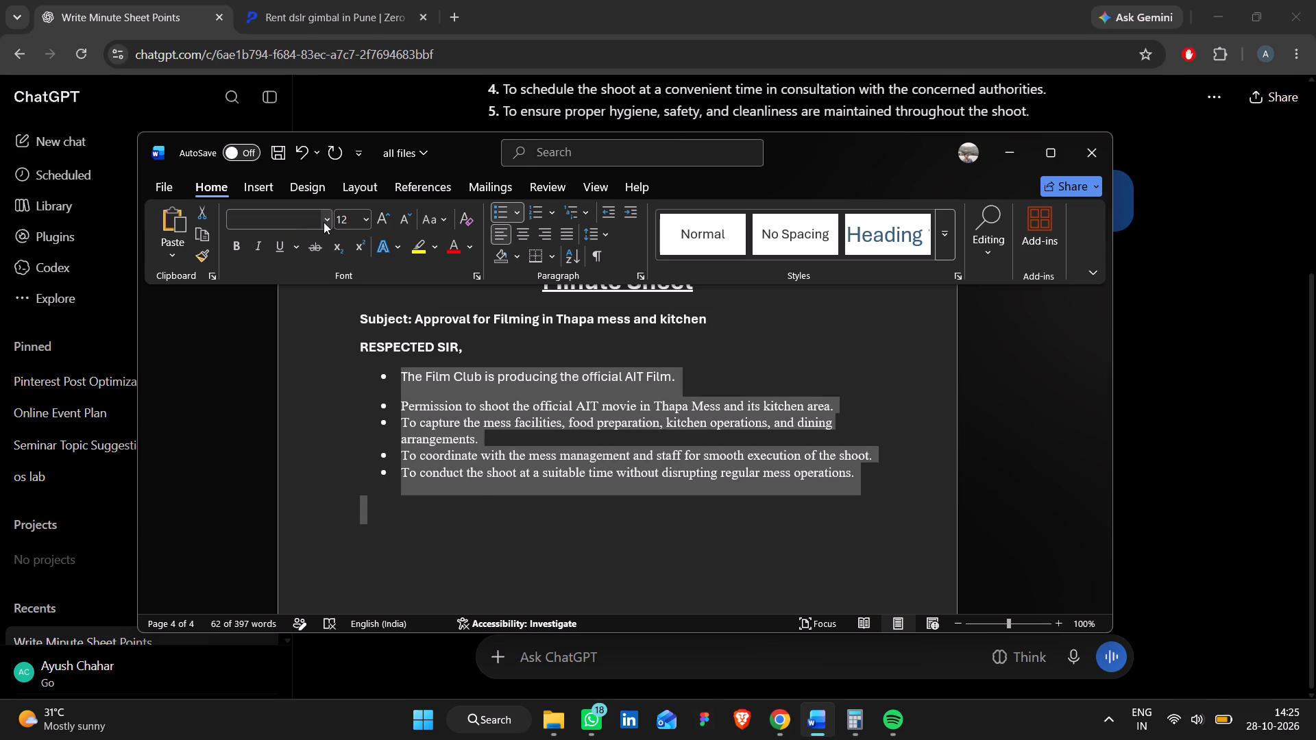
{"action": "left_click", "coordinate": [327, 222]}
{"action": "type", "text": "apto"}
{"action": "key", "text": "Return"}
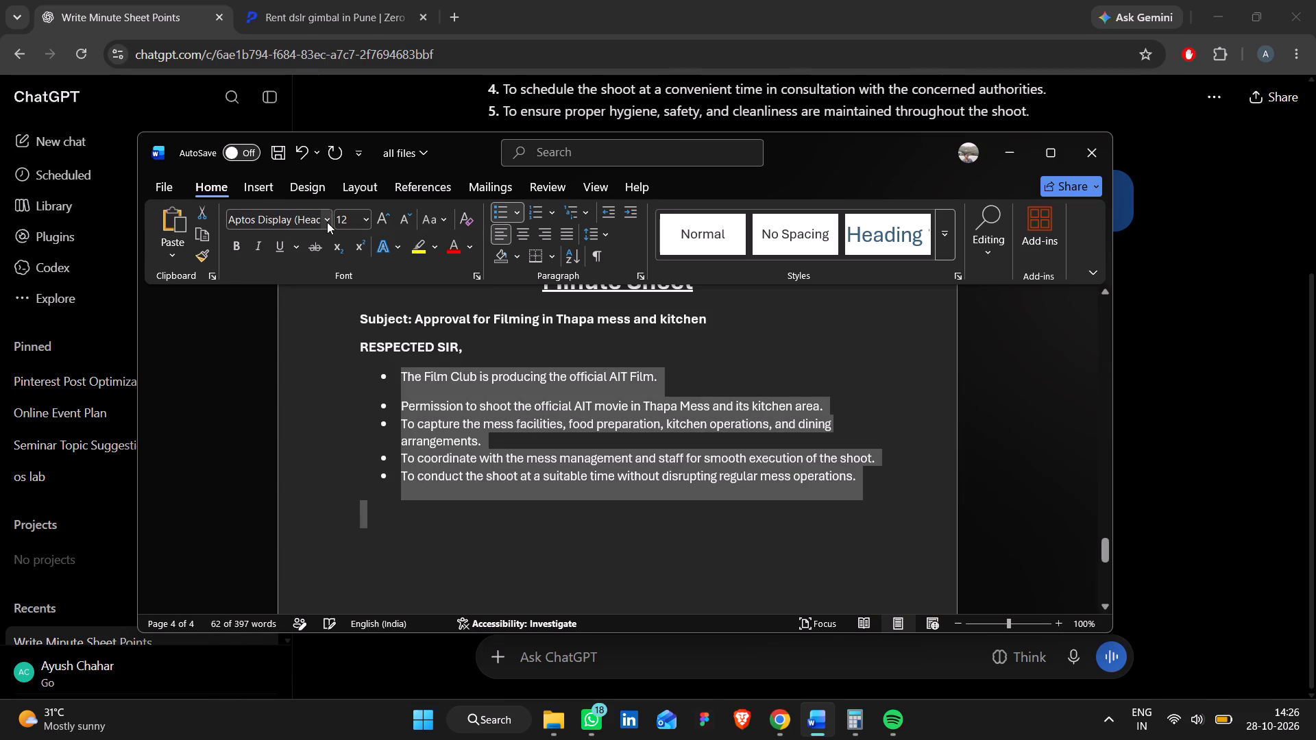
{"action": "left_click", "coordinate": [402, 491]}
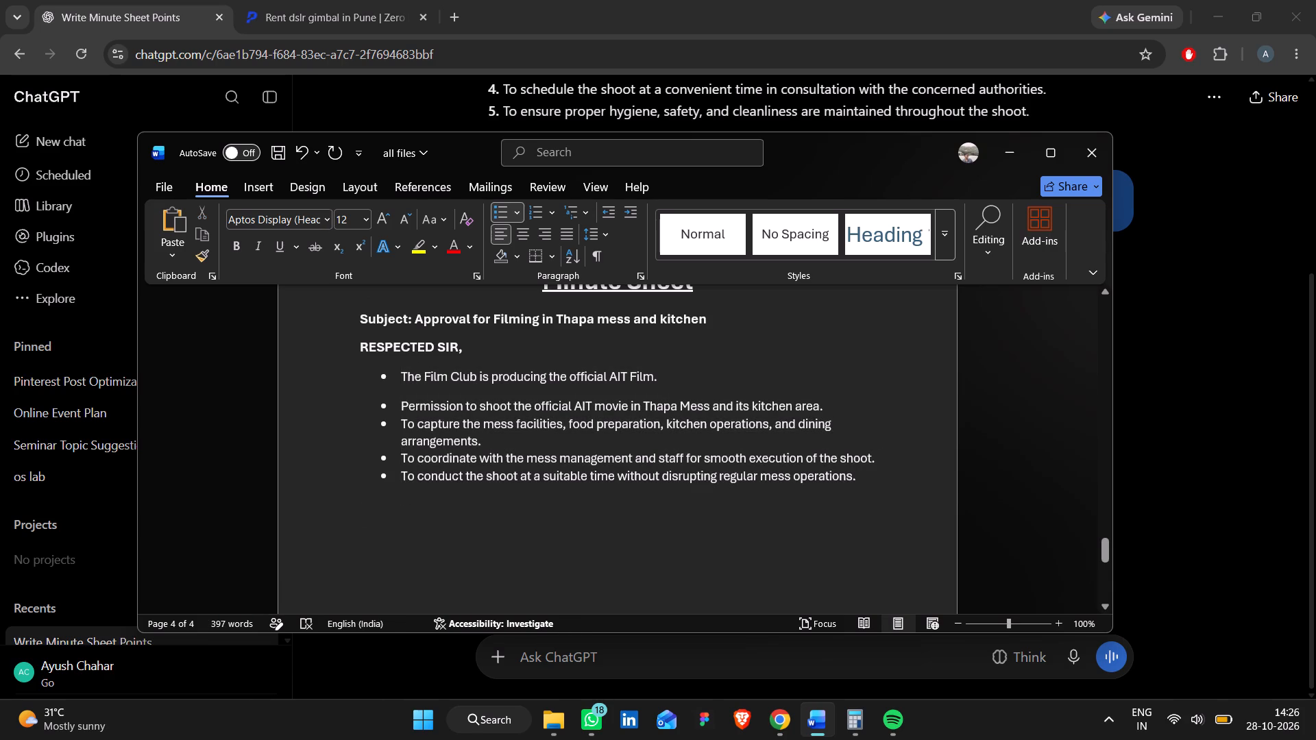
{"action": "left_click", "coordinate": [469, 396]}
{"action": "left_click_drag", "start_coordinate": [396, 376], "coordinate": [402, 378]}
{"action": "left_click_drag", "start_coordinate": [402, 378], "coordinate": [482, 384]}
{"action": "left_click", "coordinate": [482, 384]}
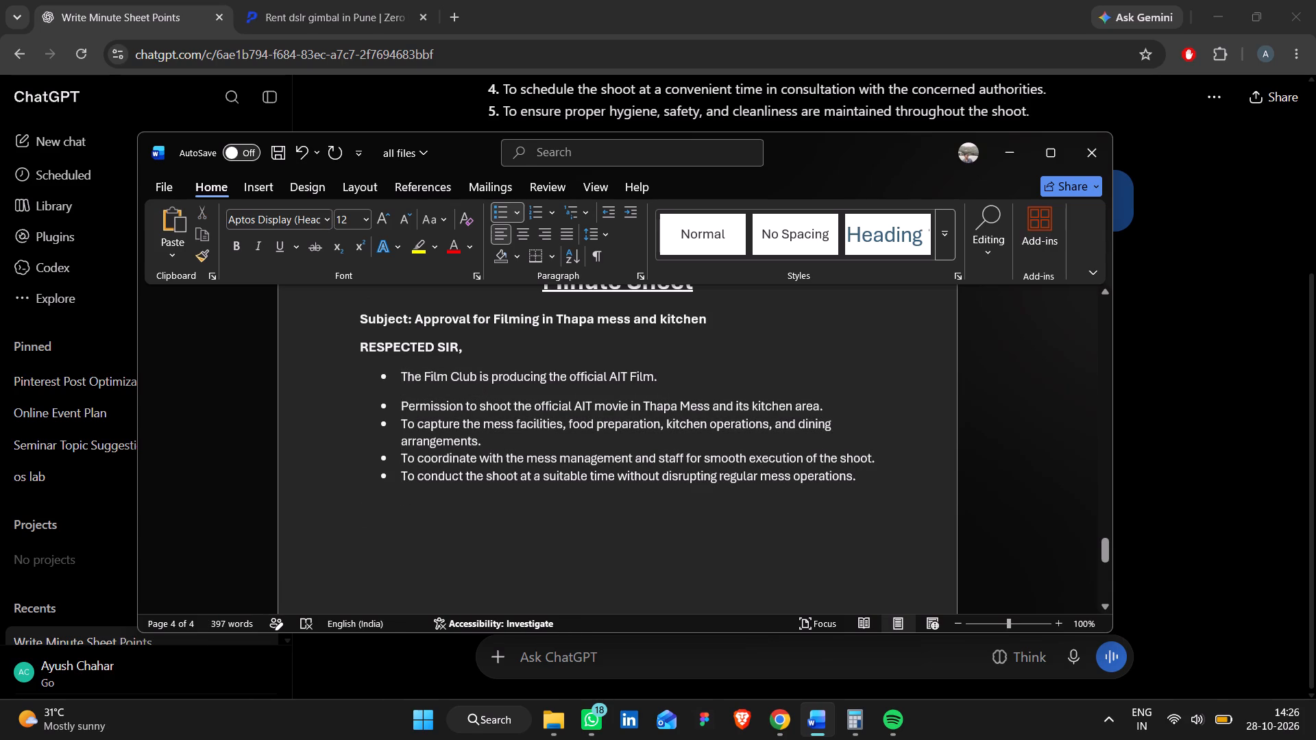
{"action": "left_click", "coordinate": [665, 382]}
Copy the signature block from "Film Club Secretary" to "Director" in the earlier minute sheet and paste it below page 4's bullet points.
{"action": "left_click", "coordinate": [262, 177]}
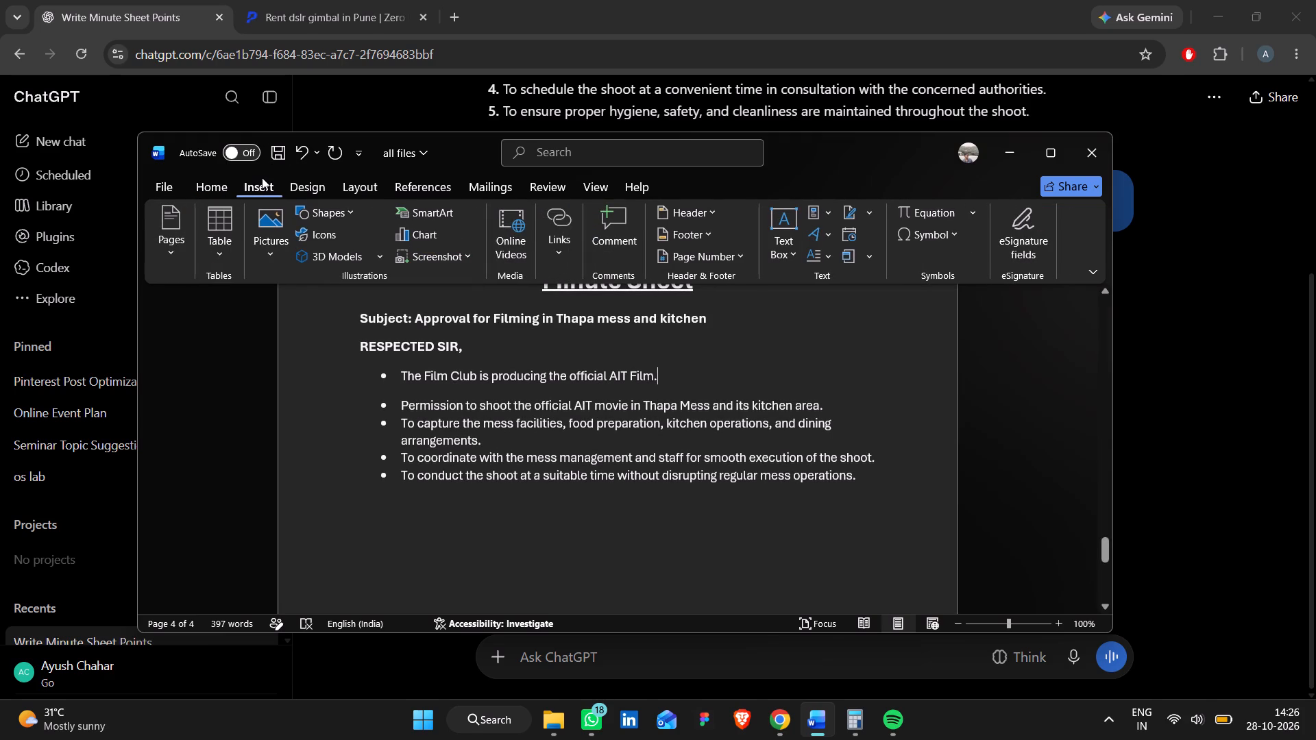
{"action": "left_click", "coordinate": [632, 542]}
{"action": "scroll", "coordinate": [632, 542], "scroll_direction": "down", "scroll_amount": 5}
{"action": "scroll", "coordinate": [632, 542], "scroll_direction": "up", "scroll_amount": 3}
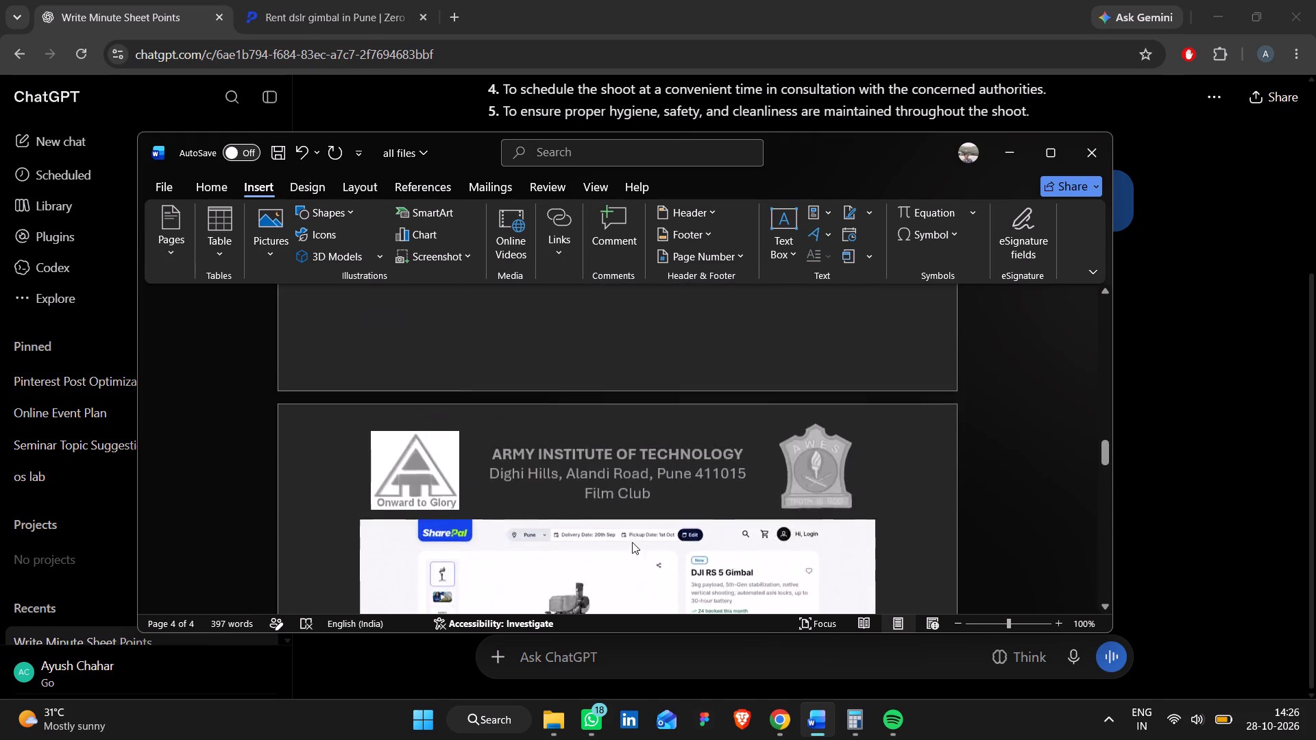
{"action": "scroll", "coordinate": [632, 542], "scroll_direction": "up", "scroll_amount": 5}
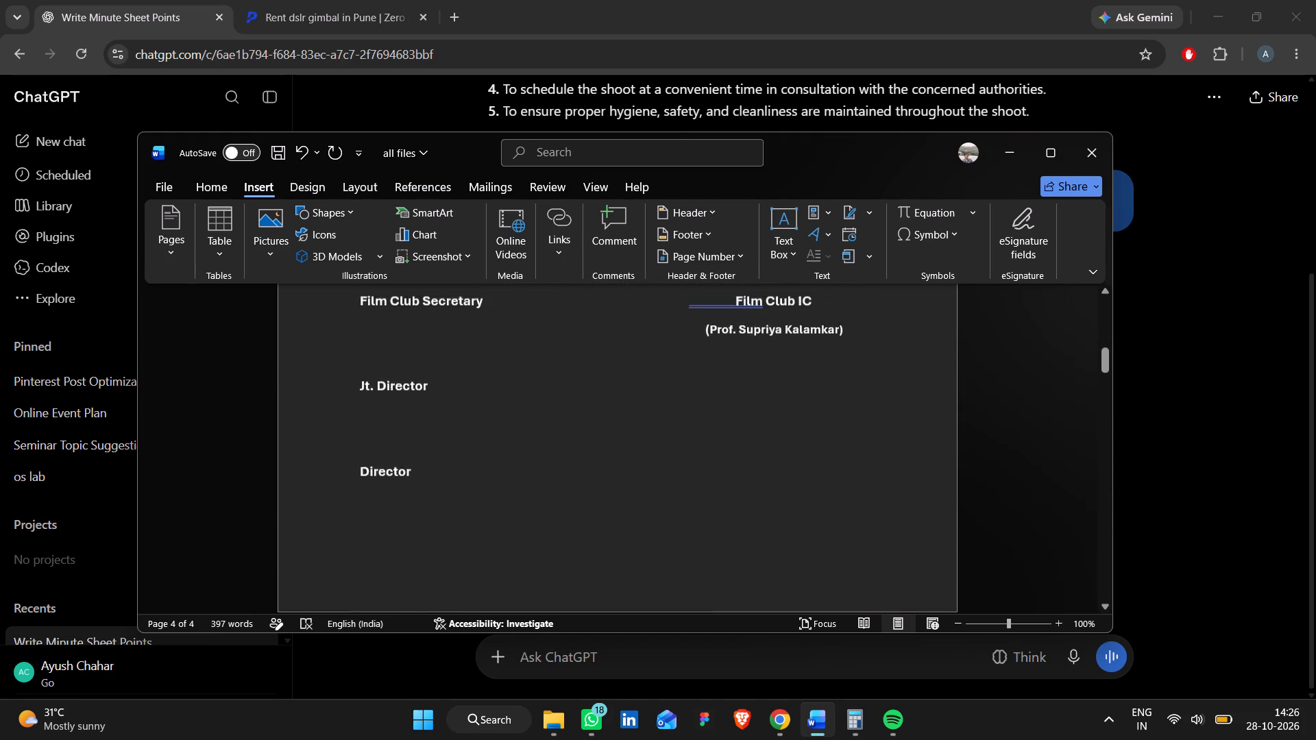
{"action": "scroll", "coordinate": [632, 542], "scroll_direction": "up", "scroll_amount": 1}
{"action": "left_click_drag", "start_coordinate": [361, 432], "coordinate": [468, 489]}
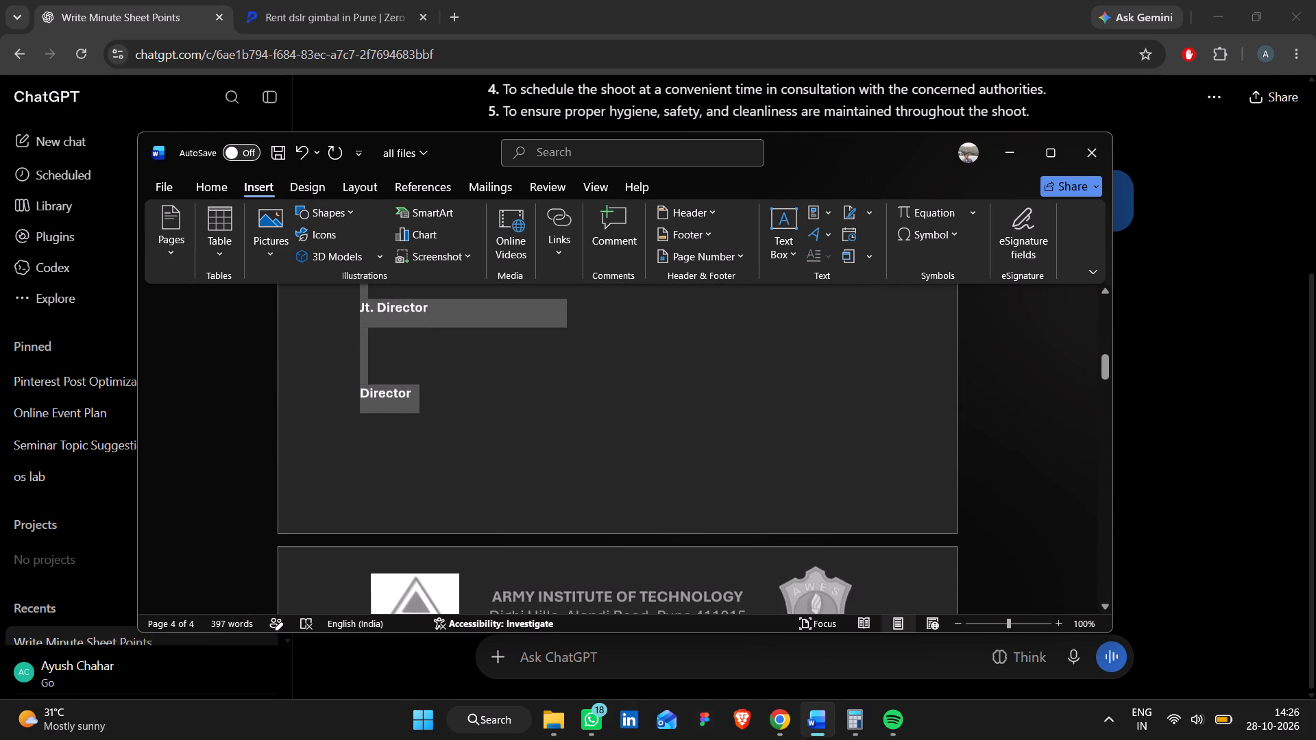
{"action": "left_click_drag", "start_coordinate": [468, 489], "coordinate": [475, 443]}
{"action": "key", "text": "ctrl+c"}
{"action": "scroll", "coordinate": [475, 443], "scroll_direction": "down", "scroll_amount": 7}
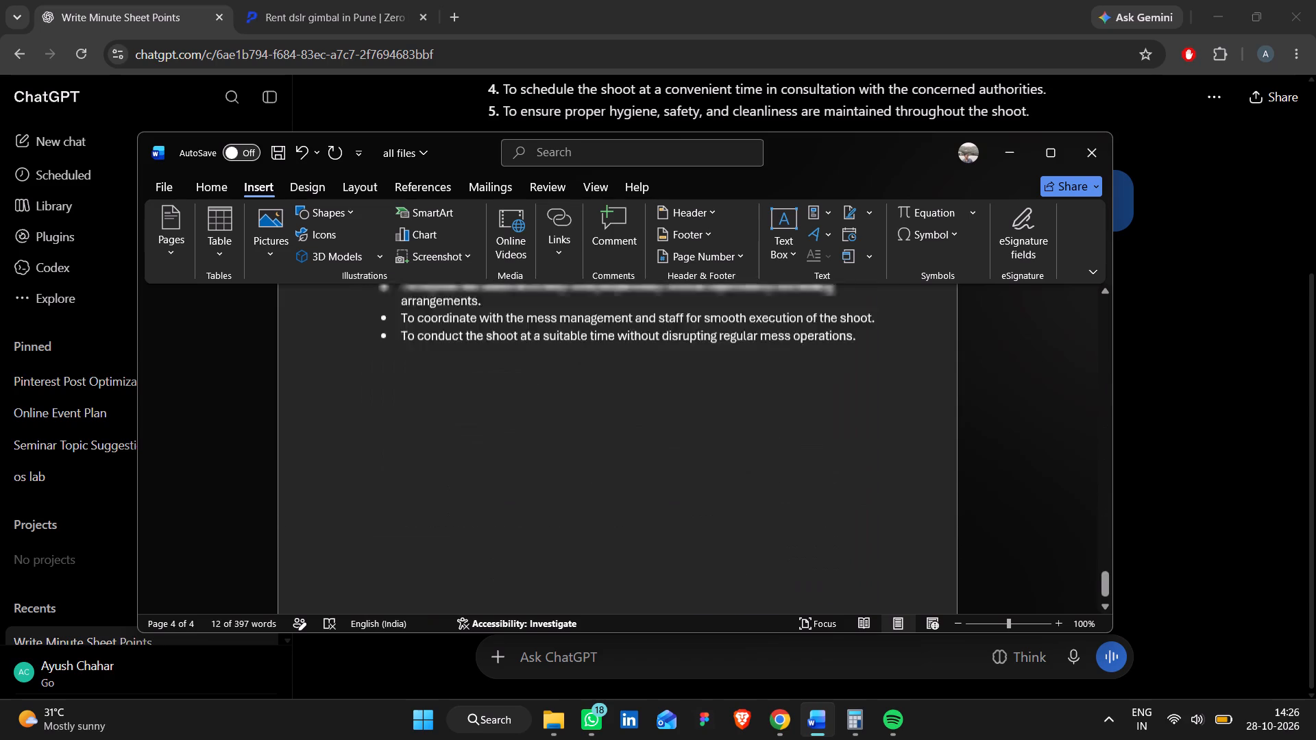
{"action": "scroll", "coordinate": [475, 443], "scroll_direction": "down", "scroll_amount": 4}
{"action": "scroll", "coordinate": [475, 443], "scroll_direction": "up", "scroll_amount": 4}
{"action": "scroll", "coordinate": [475, 443], "scroll_direction": "down", "scroll_amount": 1}
{"action": "left_click", "coordinate": [428, 450]}
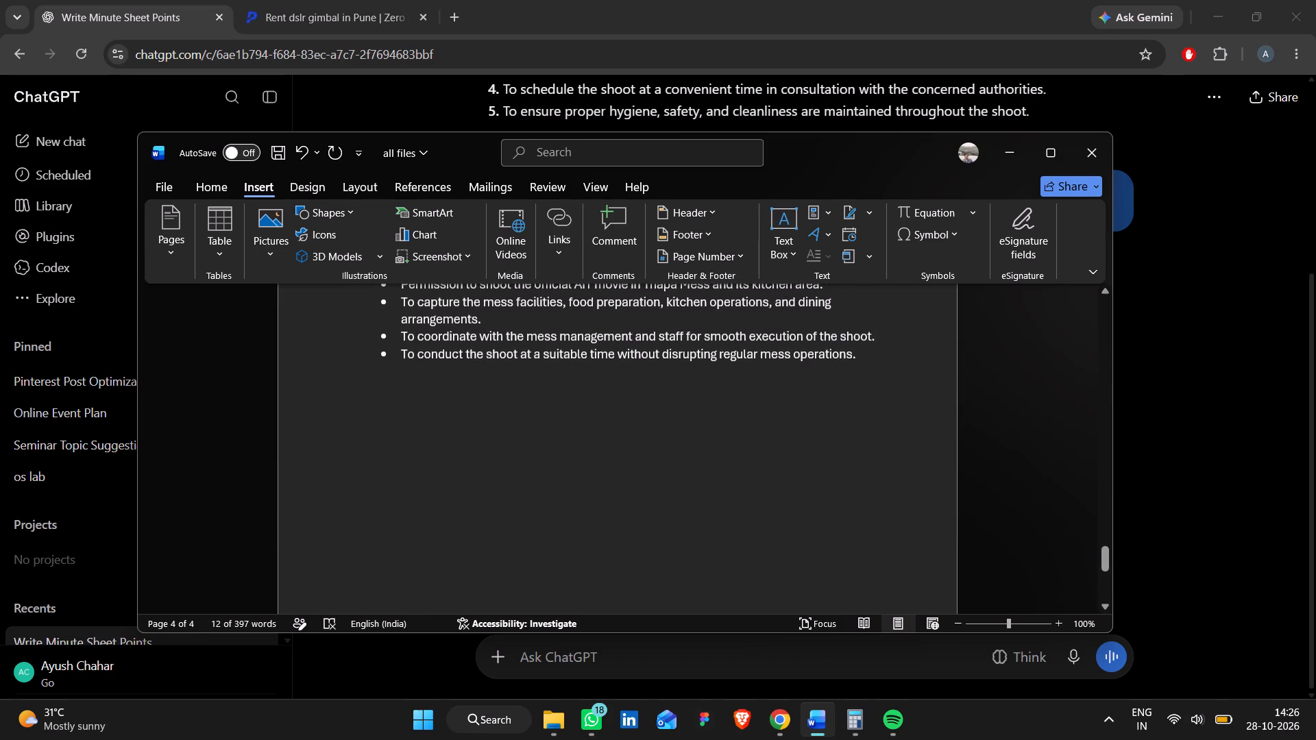
{"action": "key", "text": "ctrl+v"}
{"action": "scroll", "coordinate": [550, 500], "scroll_direction": "down", "scroll_amount": 1}
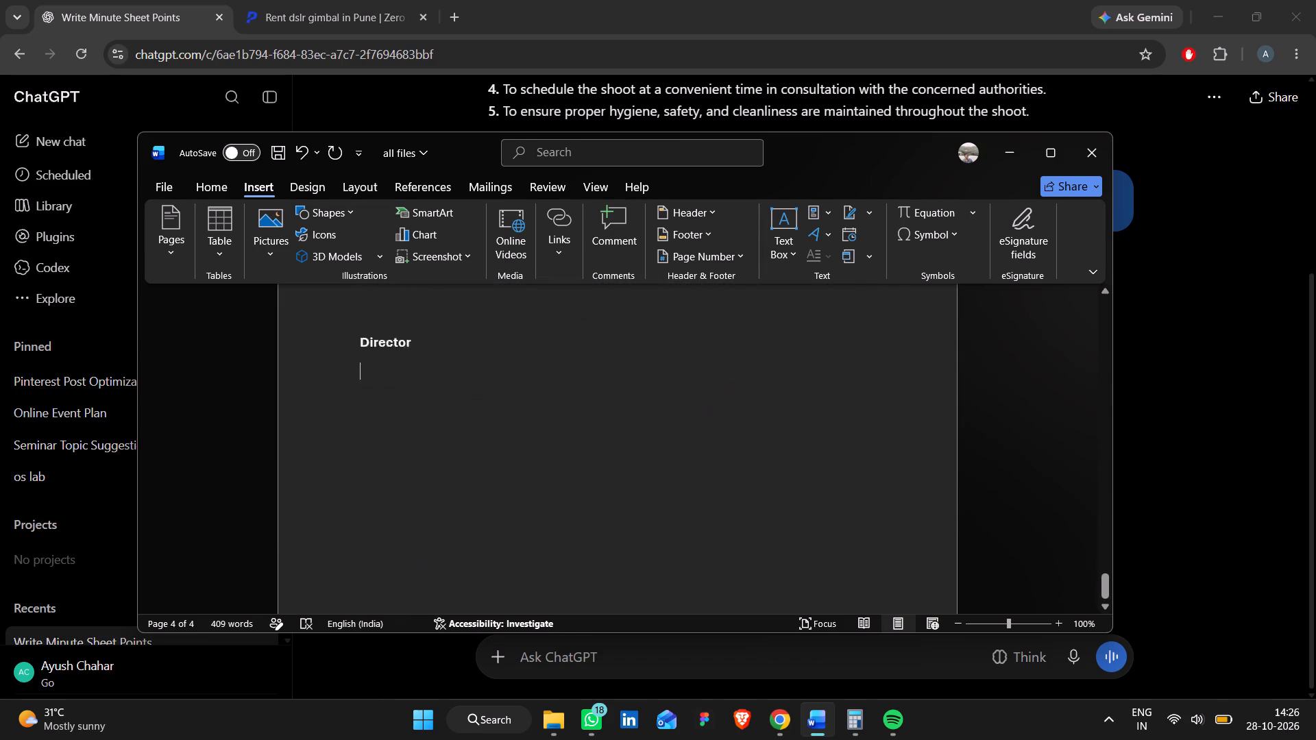
{"action": "scroll", "coordinate": [550, 500], "scroll_direction": "down", "scroll_amount": 1}
{"action": "scroll", "coordinate": [550, 500], "scroll_direction": "up", "scroll_amount": 4}
{"action": "scroll", "coordinate": [550, 500], "scroll_direction": "down", "scroll_amount": 1}
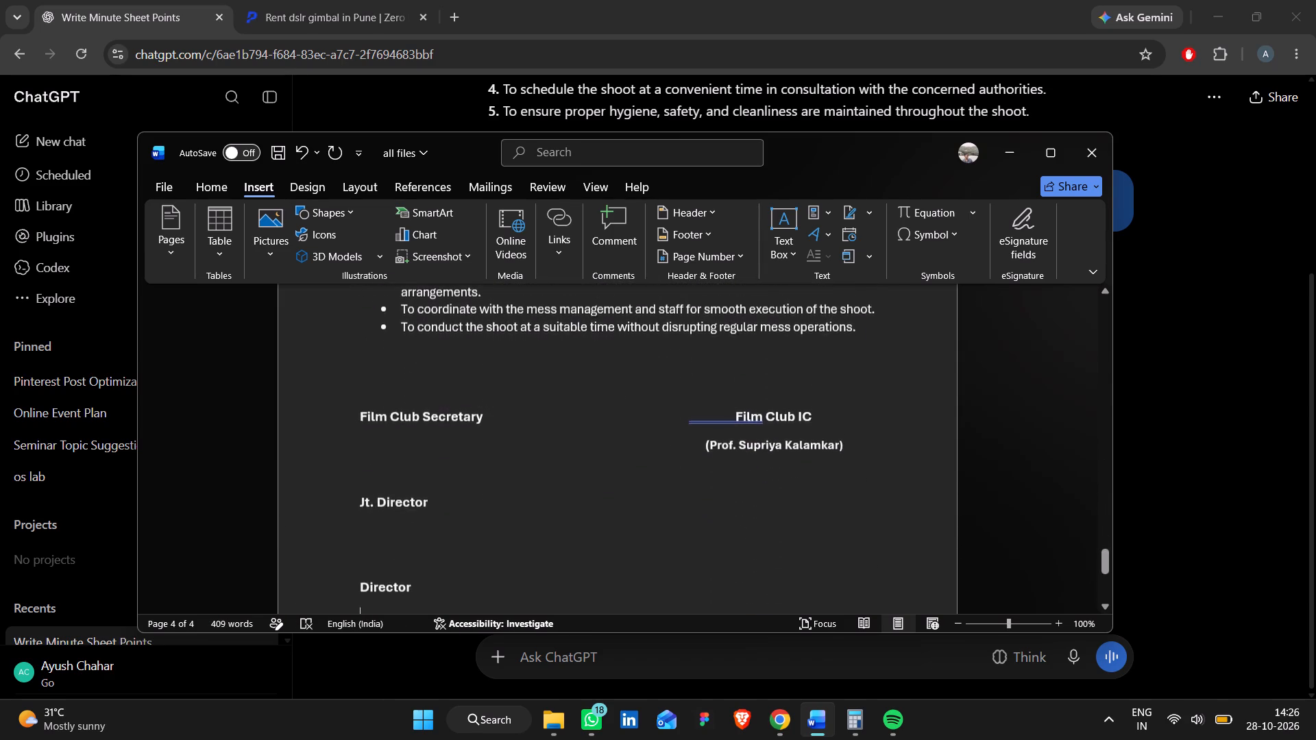
Make "Thapa Mess and its kitchen area." bold in the permission bullet on page 4.
{"action": "scroll", "coordinate": [597, 496], "scroll_direction": "up", "scroll_amount": 1}
{"action": "left_click_drag", "start_coordinate": [642, 408], "coordinate": [805, 413]}
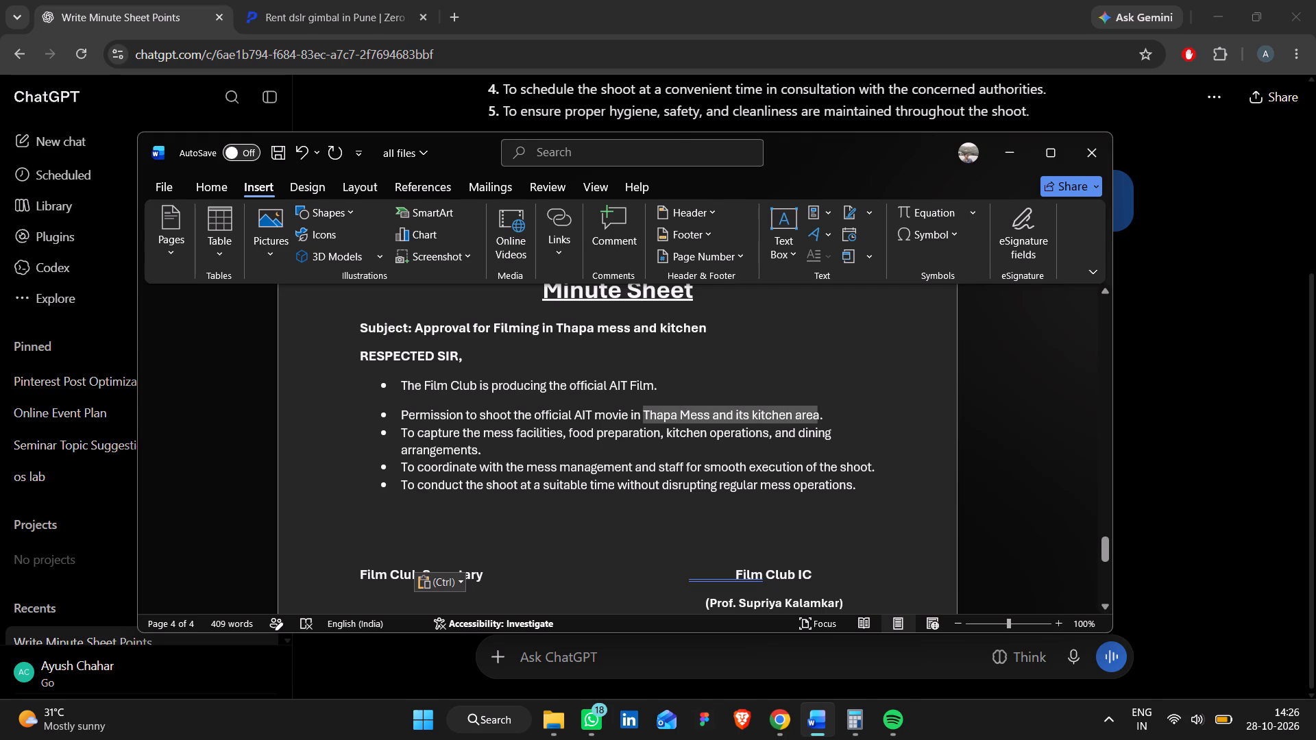
{"action": "left_click_drag", "start_coordinate": [805, 413], "coordinate": [829, 417]}
{"action": "left_click", "coordinate": [206, 193]}
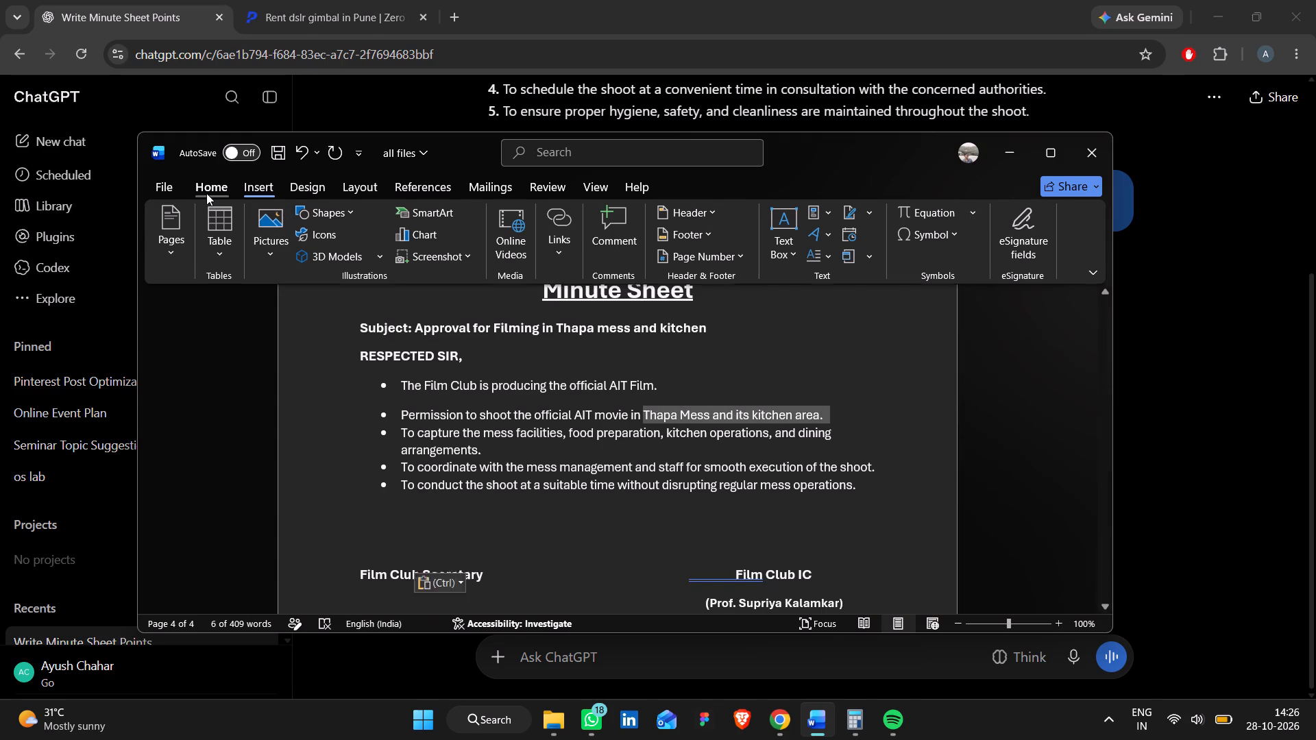
{"action": "left_click", "coordinate": [230, 254]}
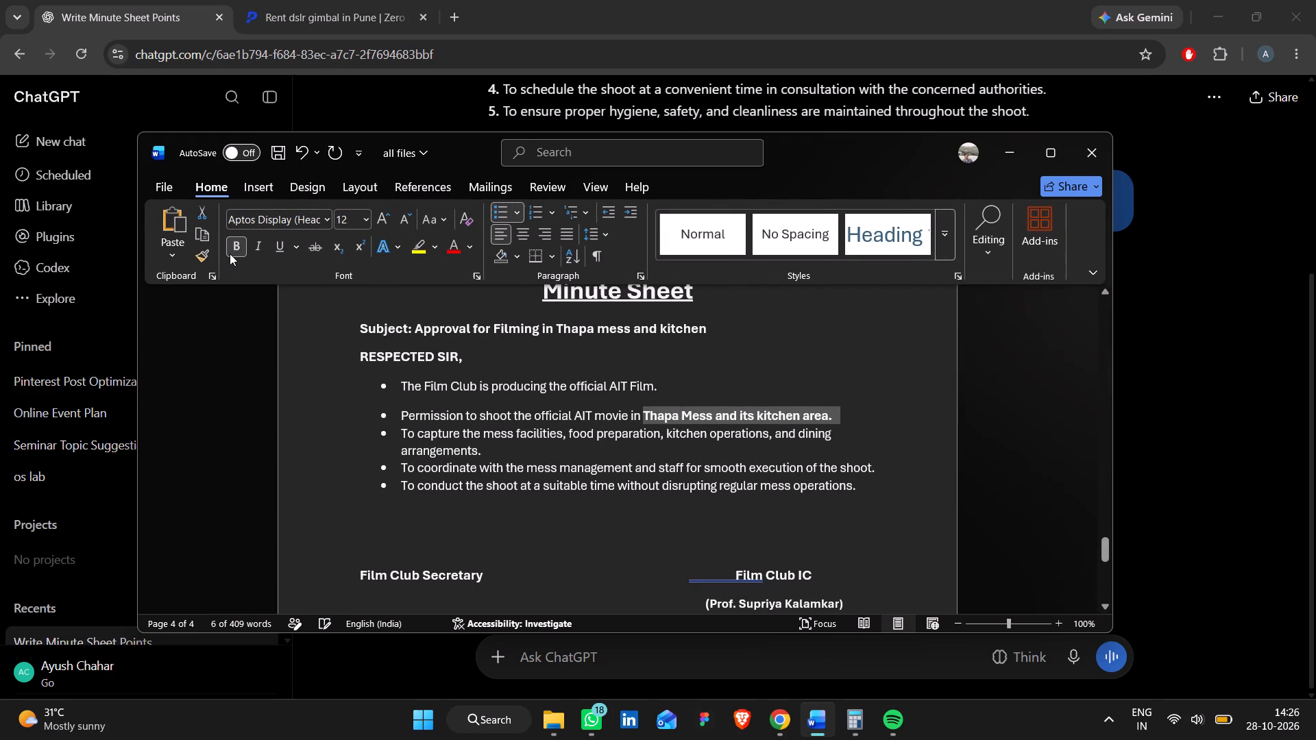
{"action": "left_click", "coordinate": [404, 528]}
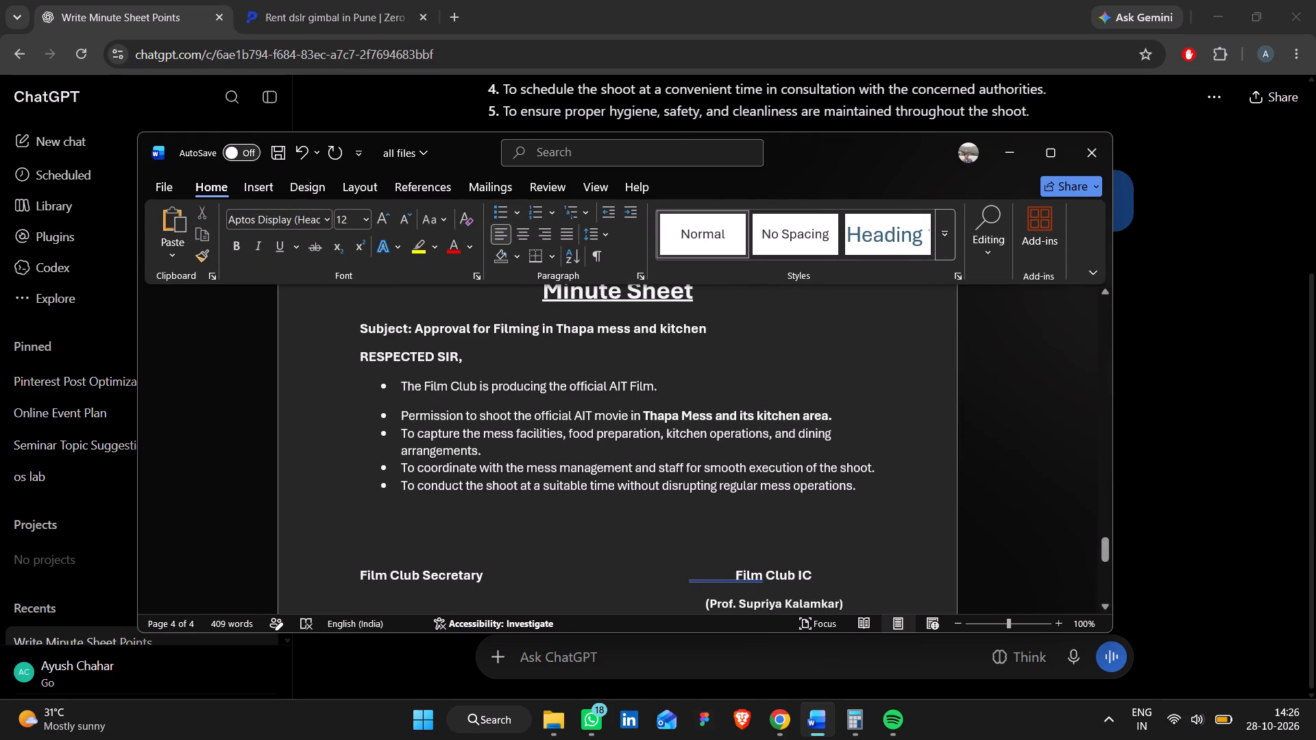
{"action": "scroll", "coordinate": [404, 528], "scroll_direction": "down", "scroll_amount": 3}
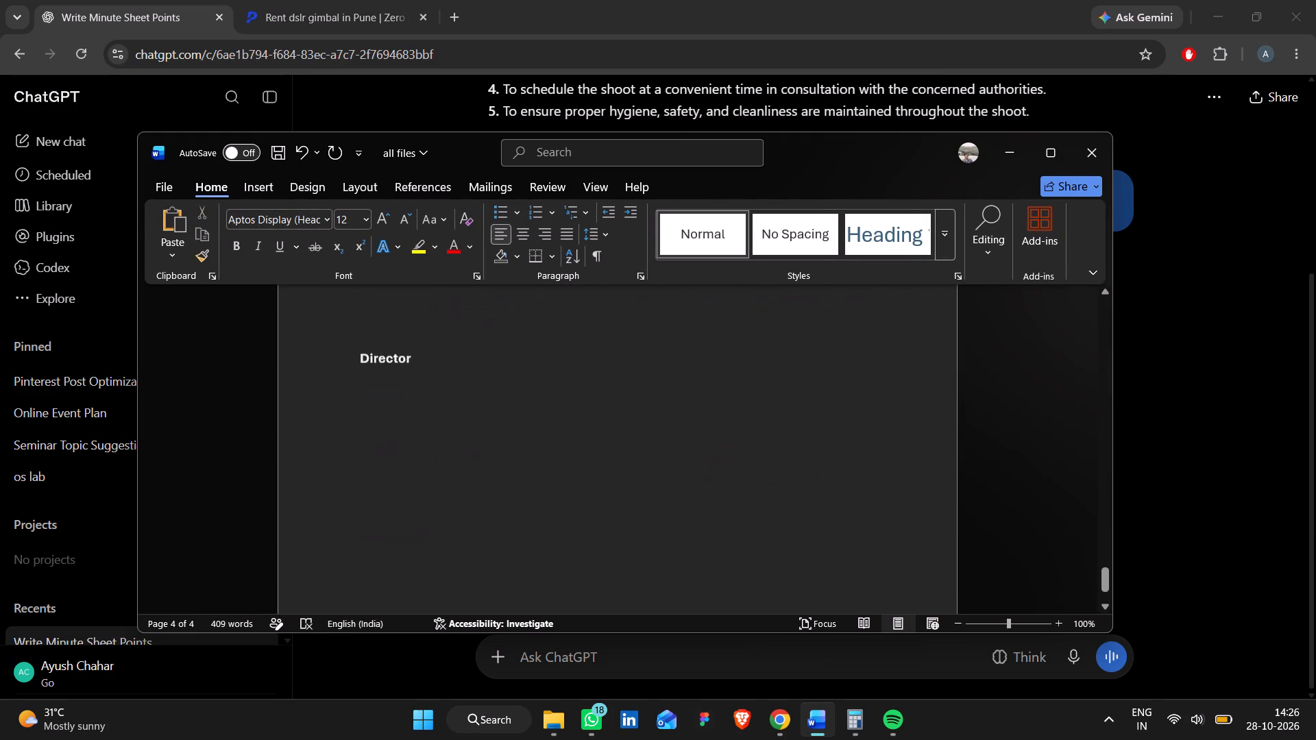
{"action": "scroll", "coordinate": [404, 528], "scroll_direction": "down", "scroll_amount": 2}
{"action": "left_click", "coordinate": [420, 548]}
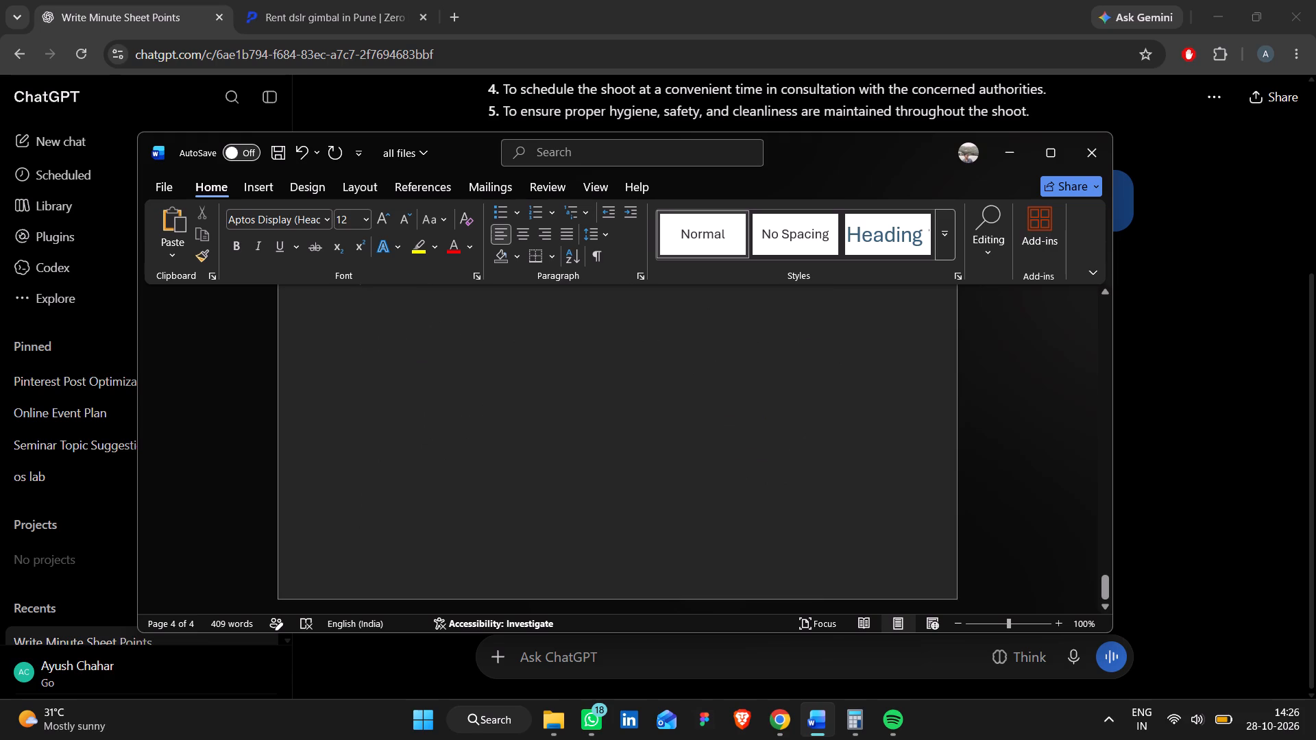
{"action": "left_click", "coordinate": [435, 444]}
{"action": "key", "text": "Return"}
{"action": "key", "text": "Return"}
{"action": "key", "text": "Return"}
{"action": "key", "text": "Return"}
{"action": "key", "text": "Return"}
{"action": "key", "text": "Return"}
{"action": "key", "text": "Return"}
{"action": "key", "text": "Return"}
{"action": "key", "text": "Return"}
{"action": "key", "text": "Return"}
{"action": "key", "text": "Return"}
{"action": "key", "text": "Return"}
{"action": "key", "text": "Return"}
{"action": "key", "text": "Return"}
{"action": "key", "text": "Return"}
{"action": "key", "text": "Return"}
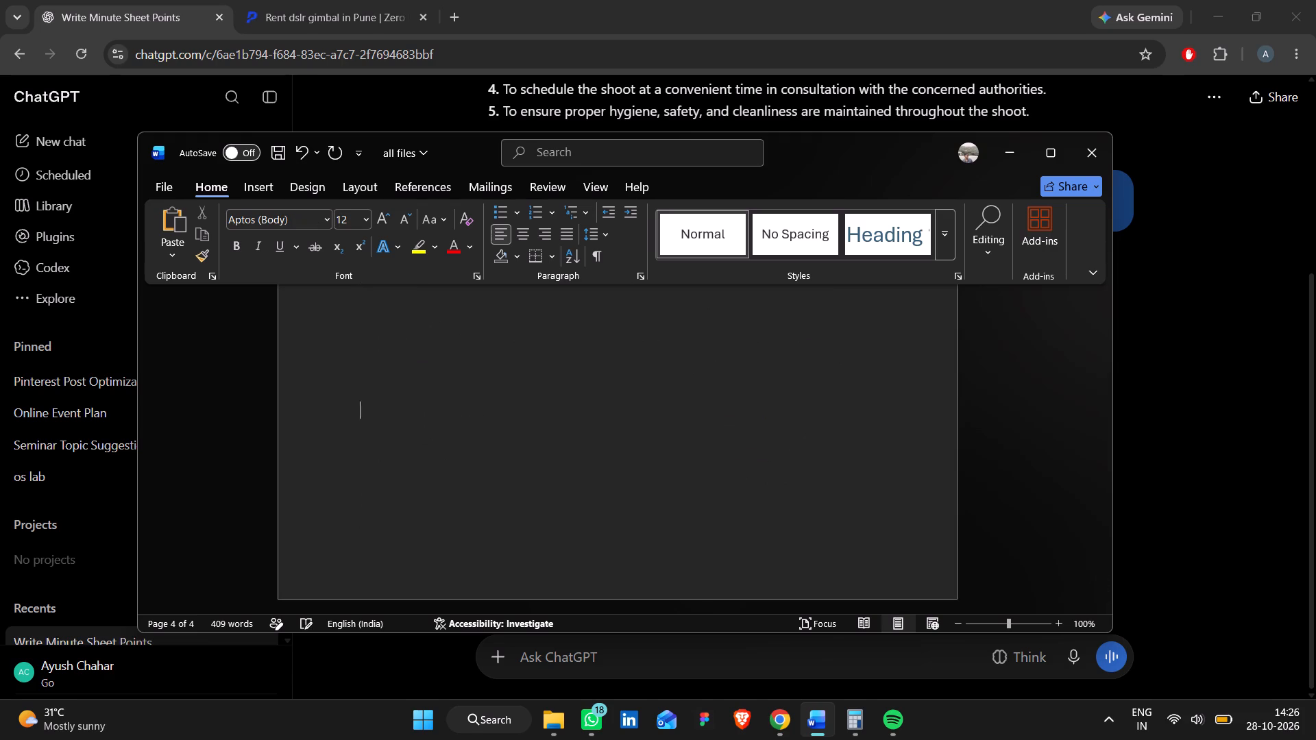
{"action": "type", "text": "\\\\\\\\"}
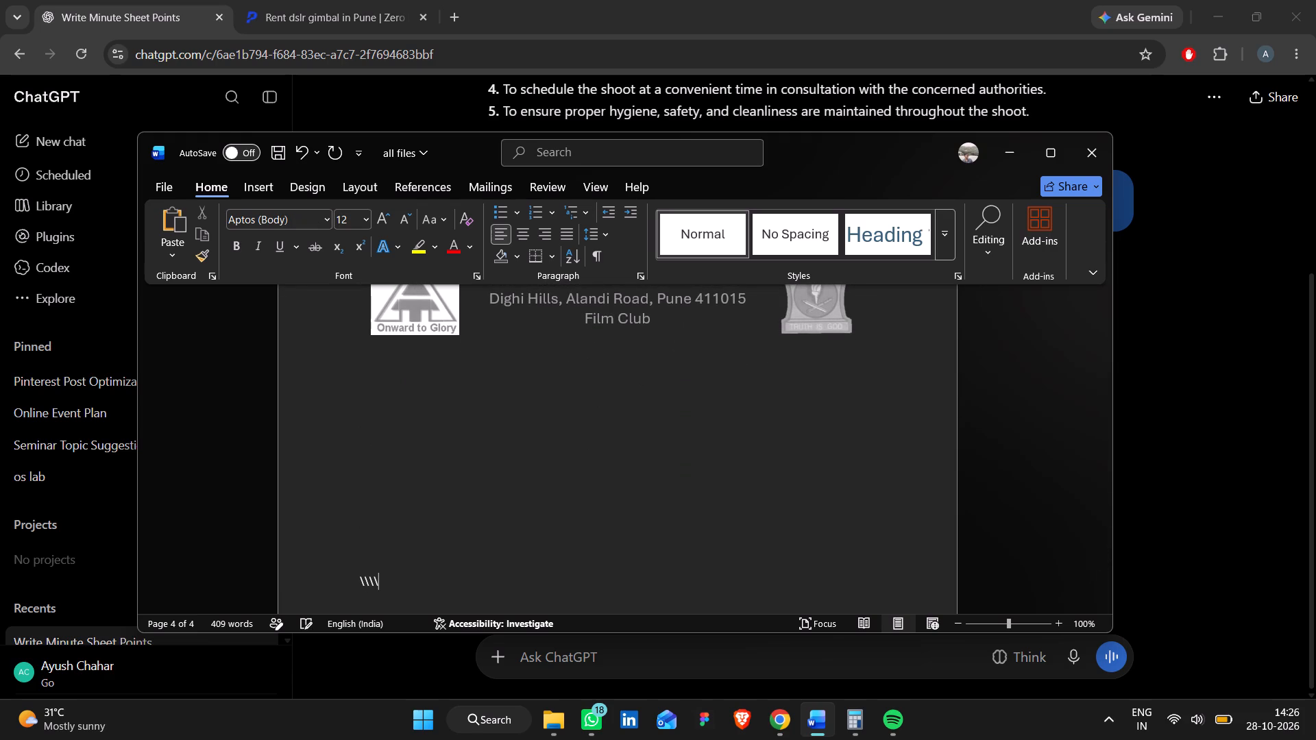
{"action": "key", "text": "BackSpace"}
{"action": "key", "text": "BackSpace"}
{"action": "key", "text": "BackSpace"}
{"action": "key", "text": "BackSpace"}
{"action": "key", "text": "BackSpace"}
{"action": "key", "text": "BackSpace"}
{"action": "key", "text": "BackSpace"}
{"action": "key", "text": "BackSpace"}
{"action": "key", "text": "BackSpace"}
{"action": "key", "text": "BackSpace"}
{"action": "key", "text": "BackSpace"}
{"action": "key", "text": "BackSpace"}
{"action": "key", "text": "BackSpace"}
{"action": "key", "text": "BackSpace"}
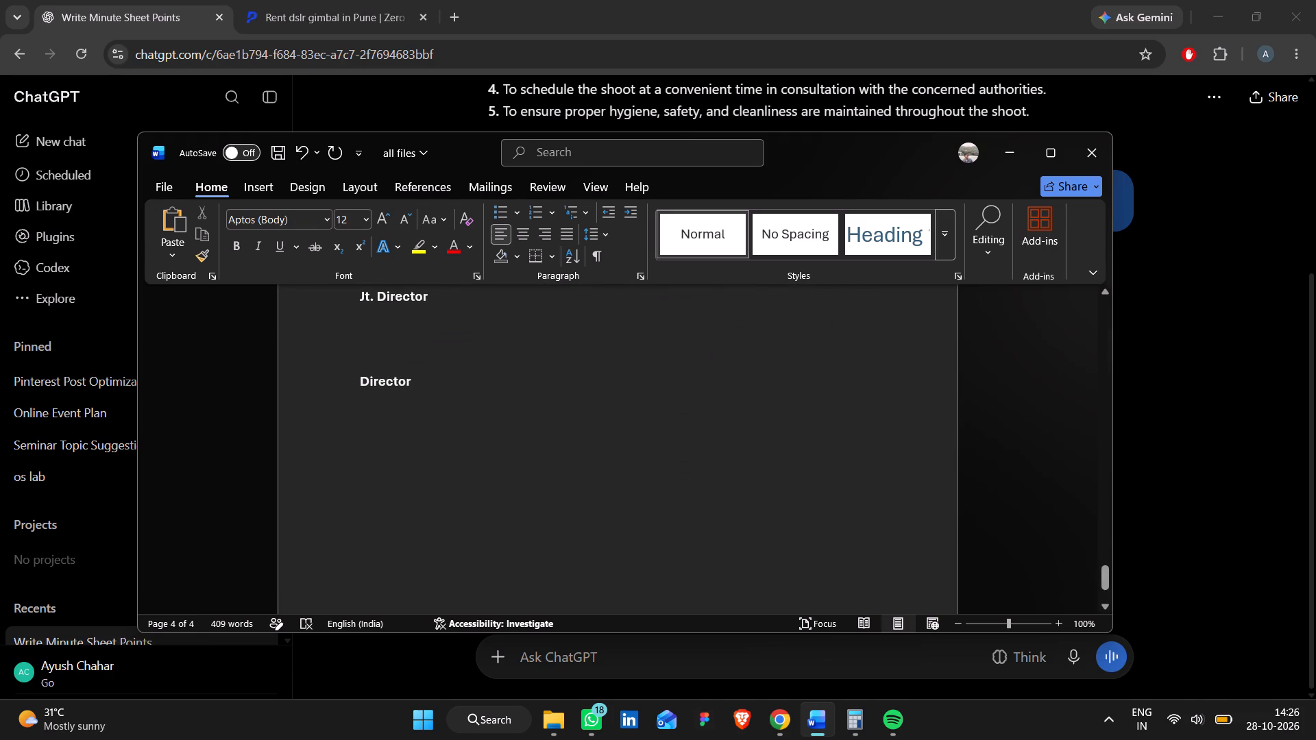
Add blank lines after the "Director" line at the end of page 4.
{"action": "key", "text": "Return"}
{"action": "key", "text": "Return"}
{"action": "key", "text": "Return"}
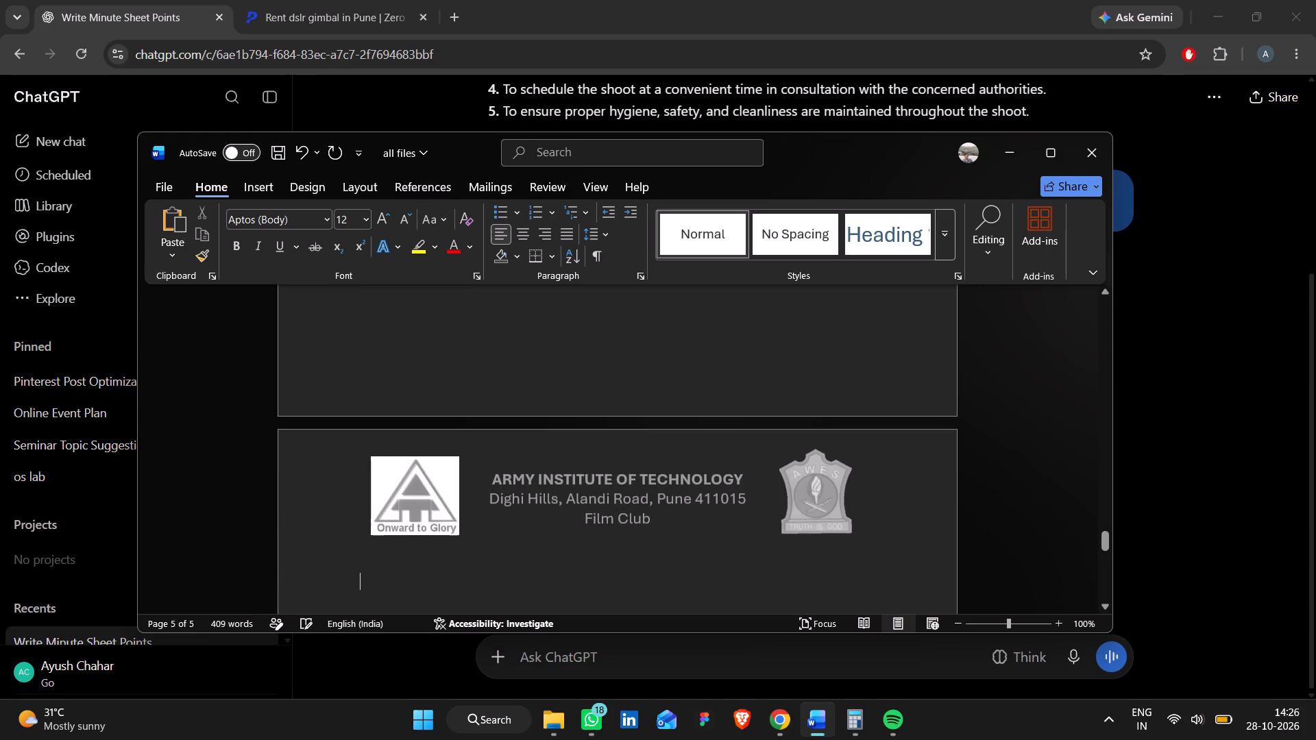
Copy page 1's content from the "Minute Sheet" heading through the professional drone bullet and paste it at the top of page 5.
{"action": "scroll", "coordinate": [435, 444], "scroll_direction": "up", "scroll_amount": 10}
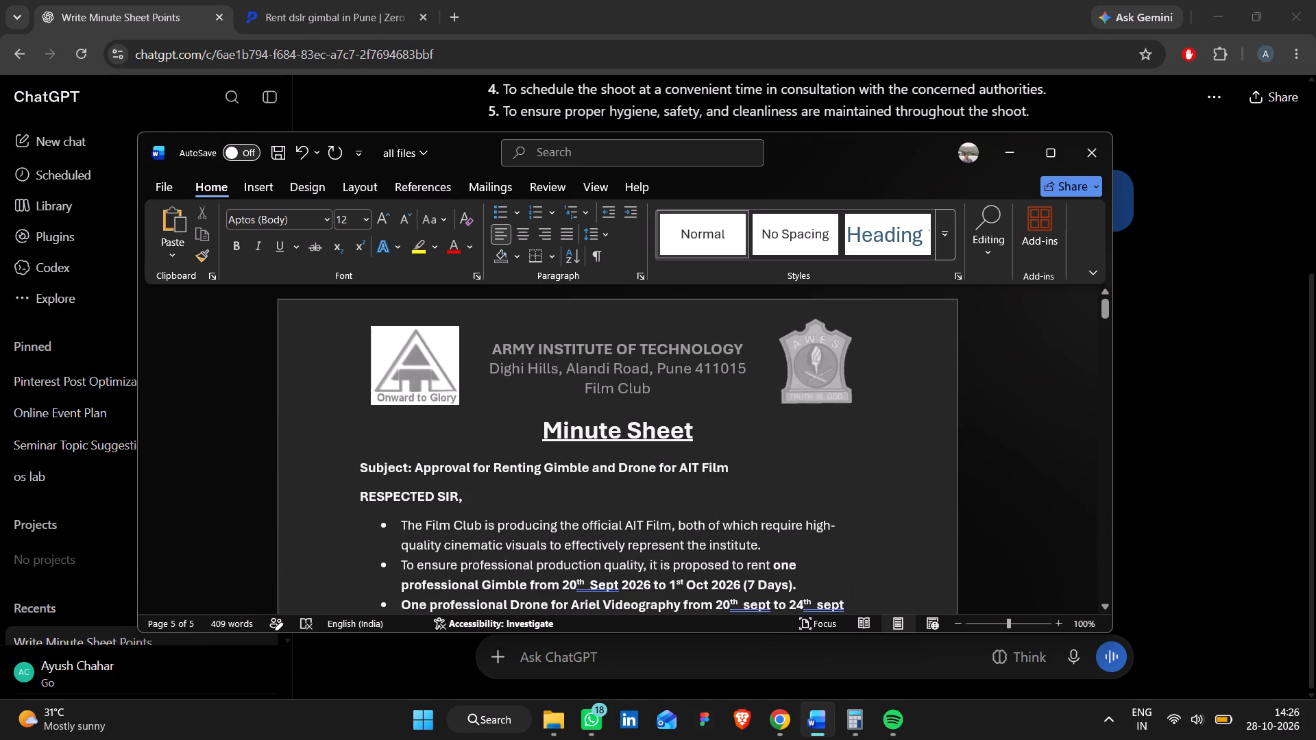
{"action": "left_click_drag", "start_coordinate": [528, 426], "coordinate": [581, 595]}
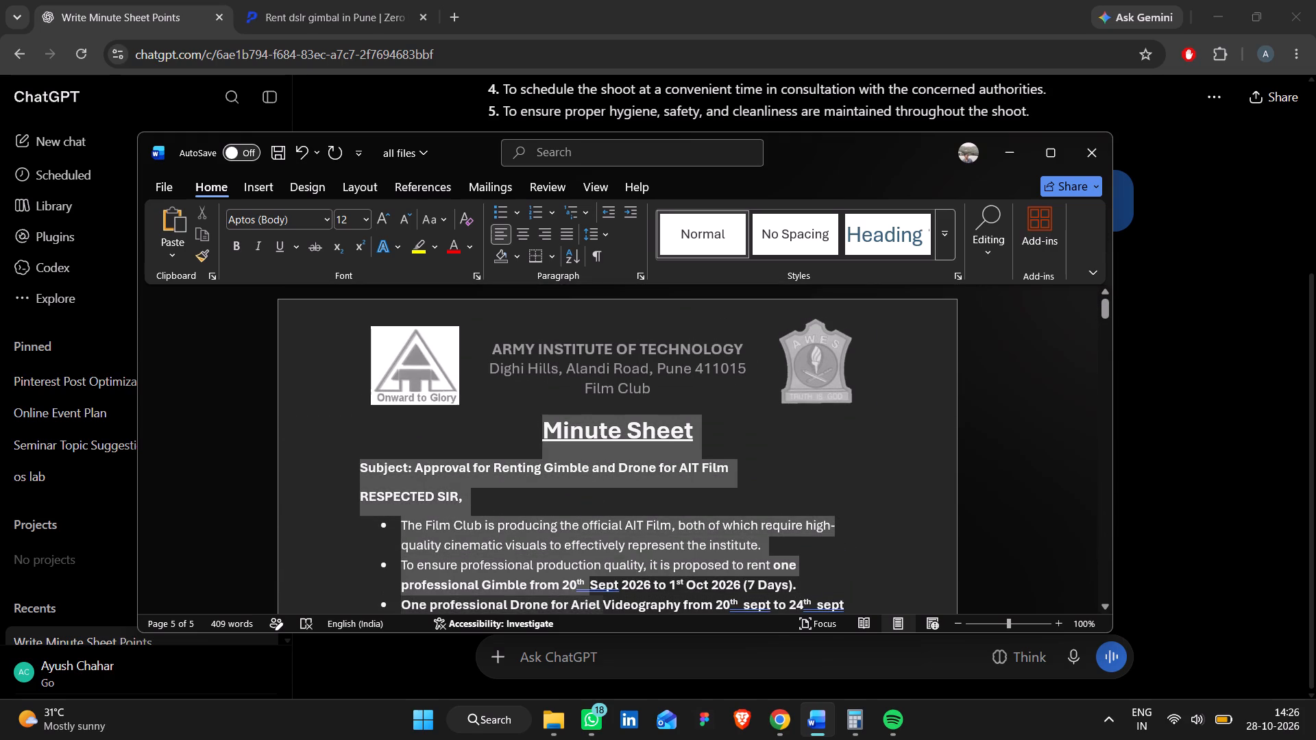
{"action": "left_click_drag", "start_coordinate": [581, 595], "coordinate": [602, 393]}
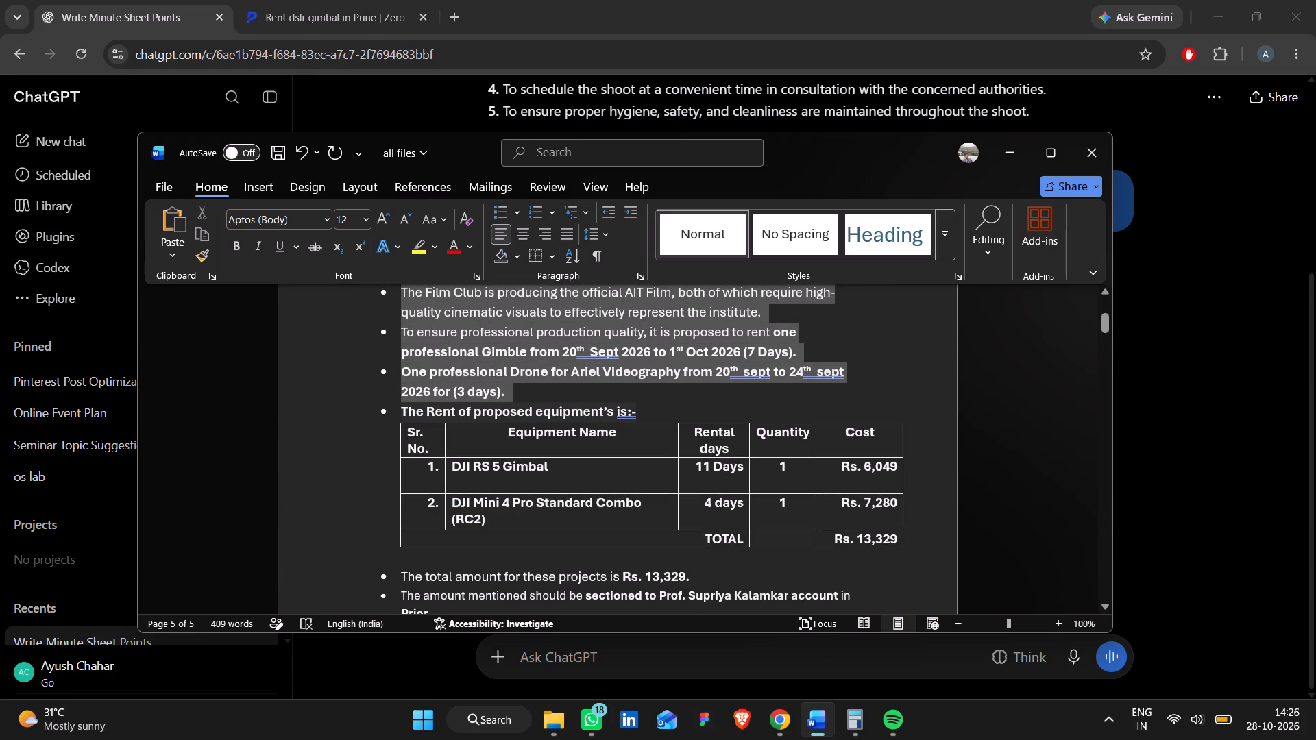
{"action": "left_click_drag", "start_coordinate": [602, 393], "coordinate": [507, 388]}
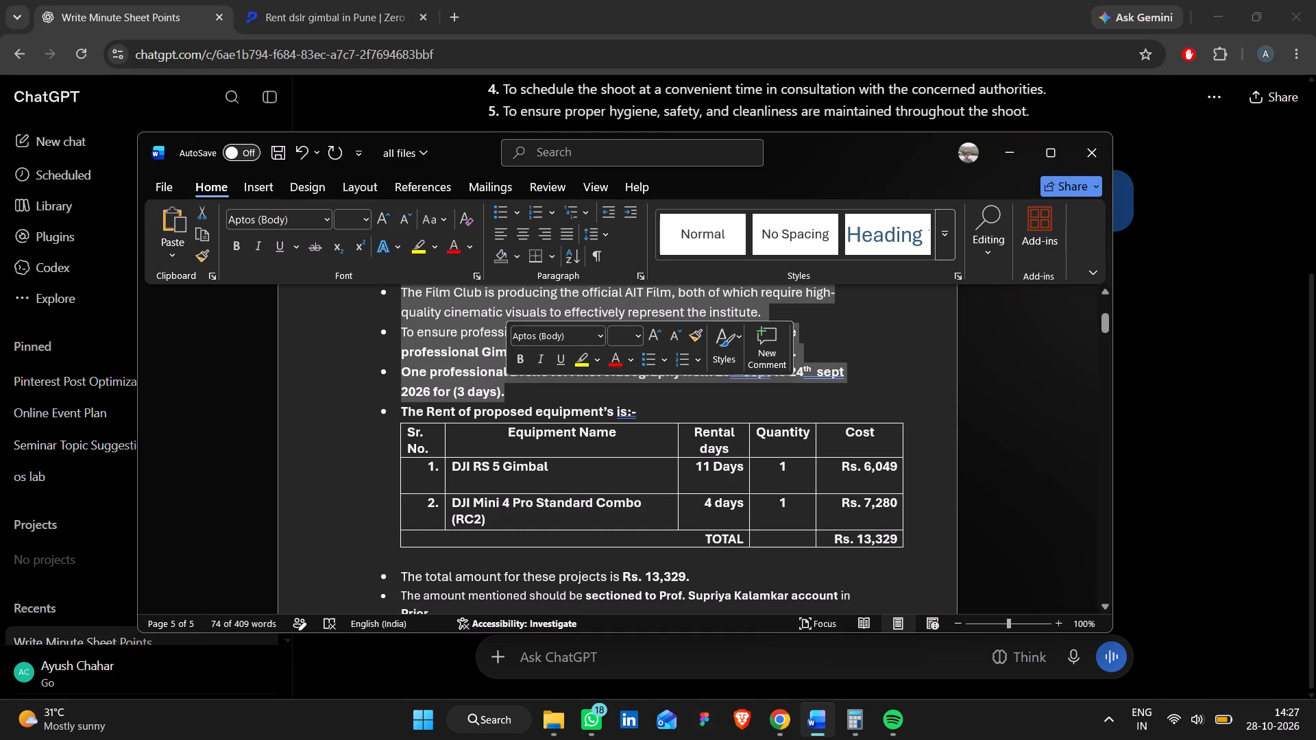
{"action": "key", "text": "ctrl+c"}
{"action": "scroll", "coordinate": [507, 388], "scroll_direction": "down", "scroll_amount": 10}
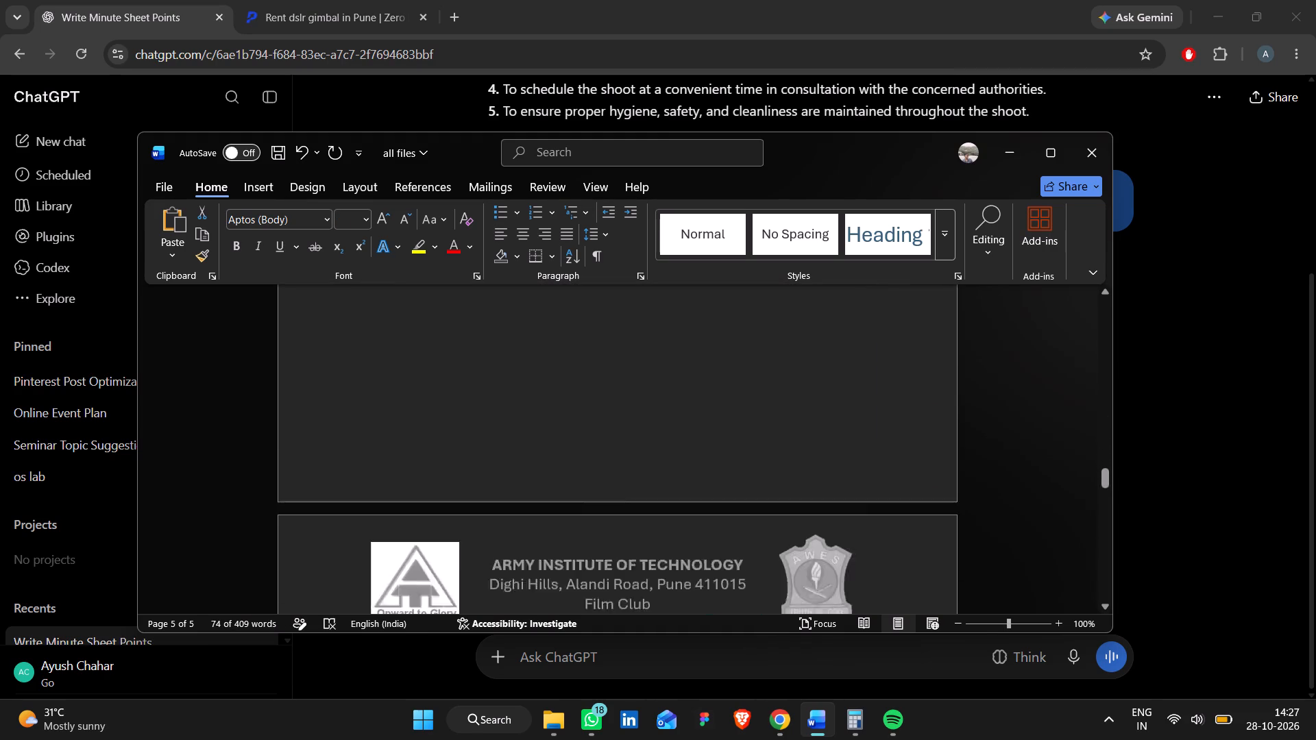
{"action": "scroll", "coordinate": [507, 388], "scroll_direction": "down", "scroll_amount": 5}
{"action": "scroll", "coordinate": [504, 401], "scroll_direction": "up", "scroll_amount": 3}
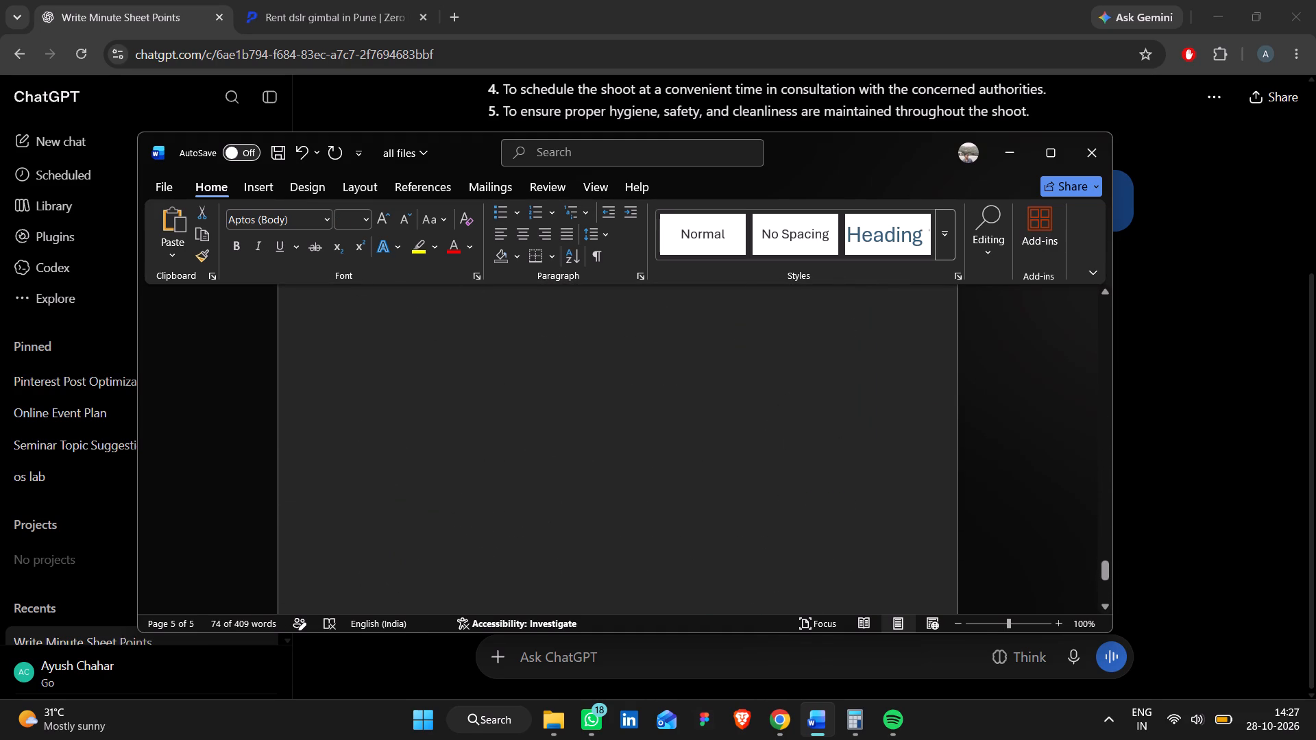
{"action": "scroll", "coordinate": [504, 401], "scroll_direction": "up", "scroll_amount": 2}
{"action": "left_click", "coordinate": [480, 504]}
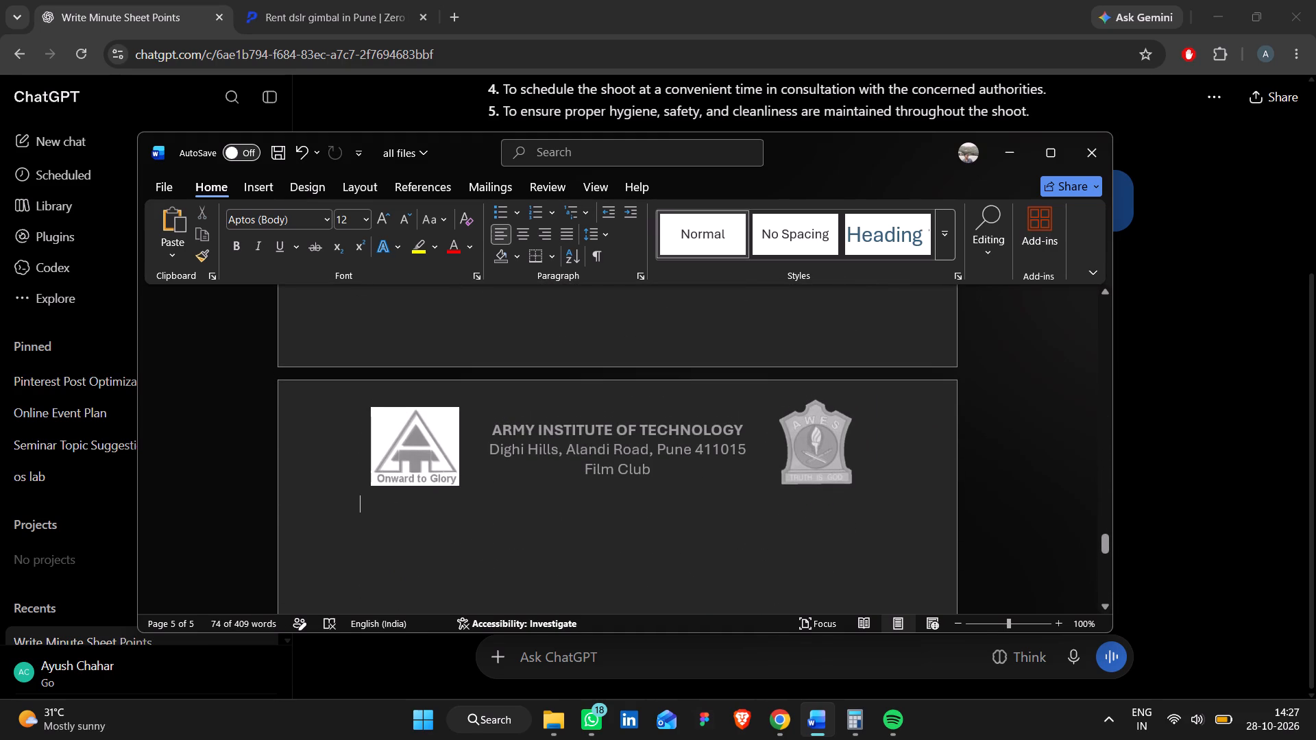
{"action": "key", "text": "ctrl+v"}
{"action": "scroll", "coordinate": [480, 504], "scroll_direction": "down", "scroll_amount": 1}
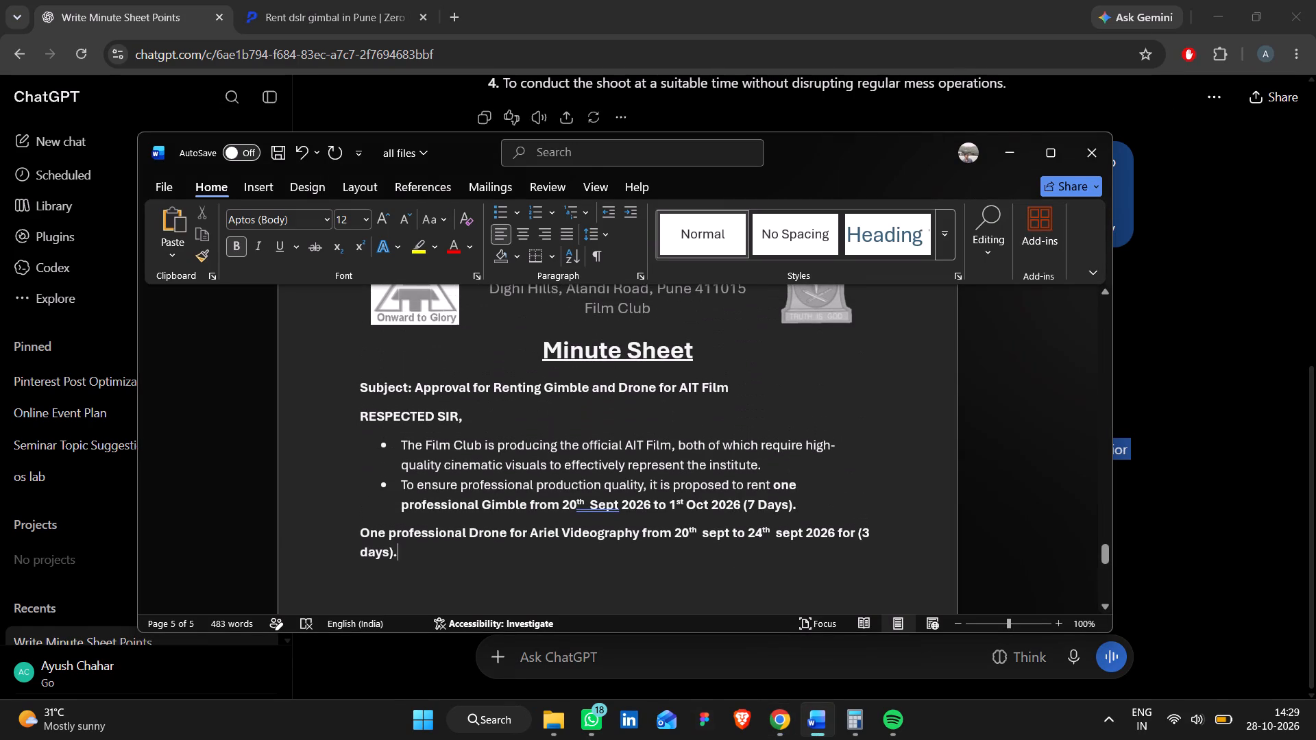
{"action": "left_click_drag", "start_coordinate": [400, 480], "coordinate": [453, 526]}
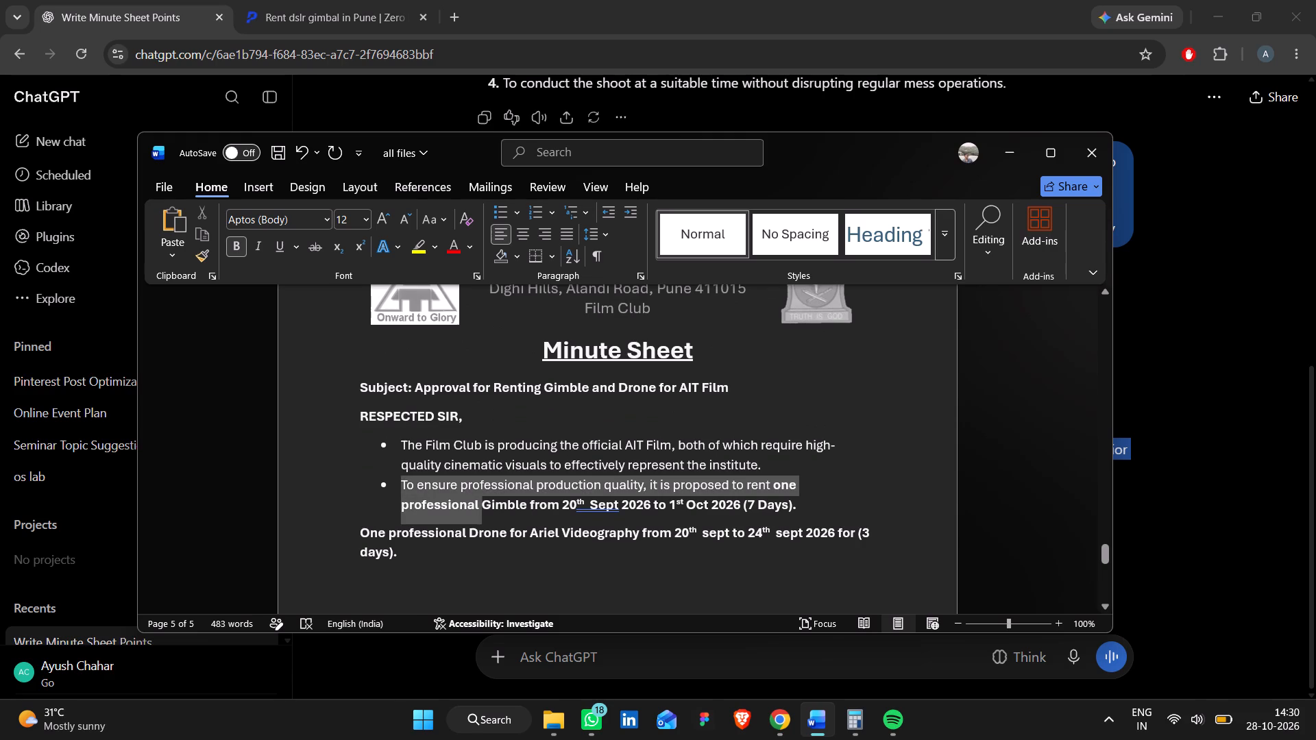
{"action": "left_click_drag", "start_coordinate": [453, 526], "coordinate": [459, 539]}
{"action": "key", "text": "BackSpace"}
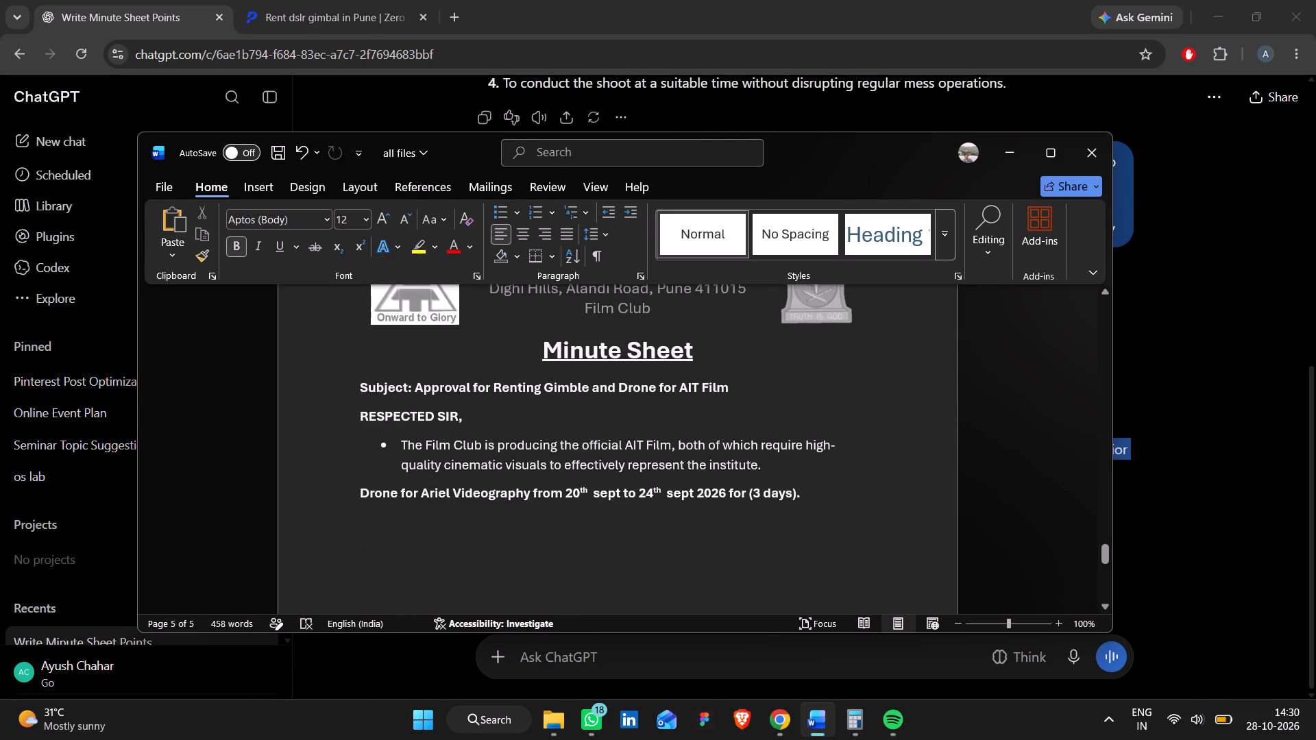
{"action": "left_click_drag", "start_coordinate": [824, 489], "coordinate": [697, 451]}
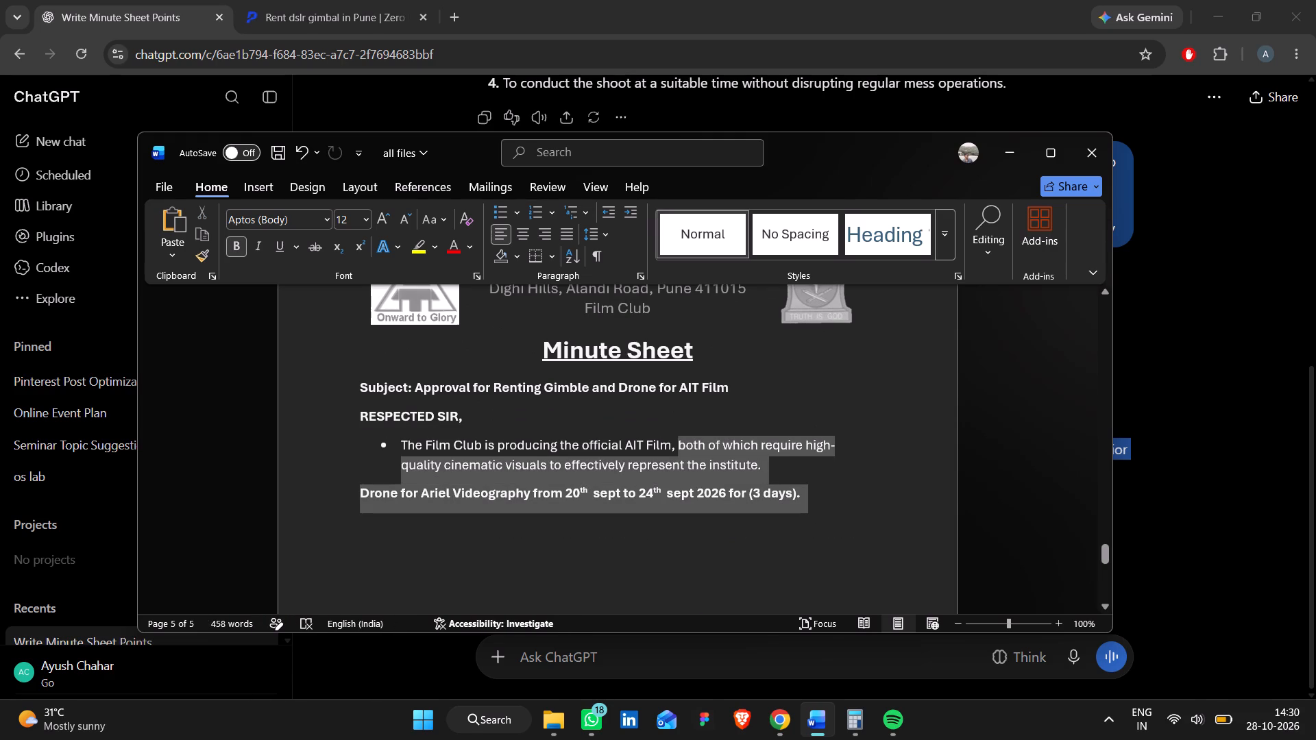
{"action": "left_click_drag", "start_coordinate": [697, 451], "coordinate": [686, 445]}
{"action": "key", "text": "BackSpace"}
{"action": "key", "text": "BackSpace"}
{"action": "key", "text": "BackSpace"}
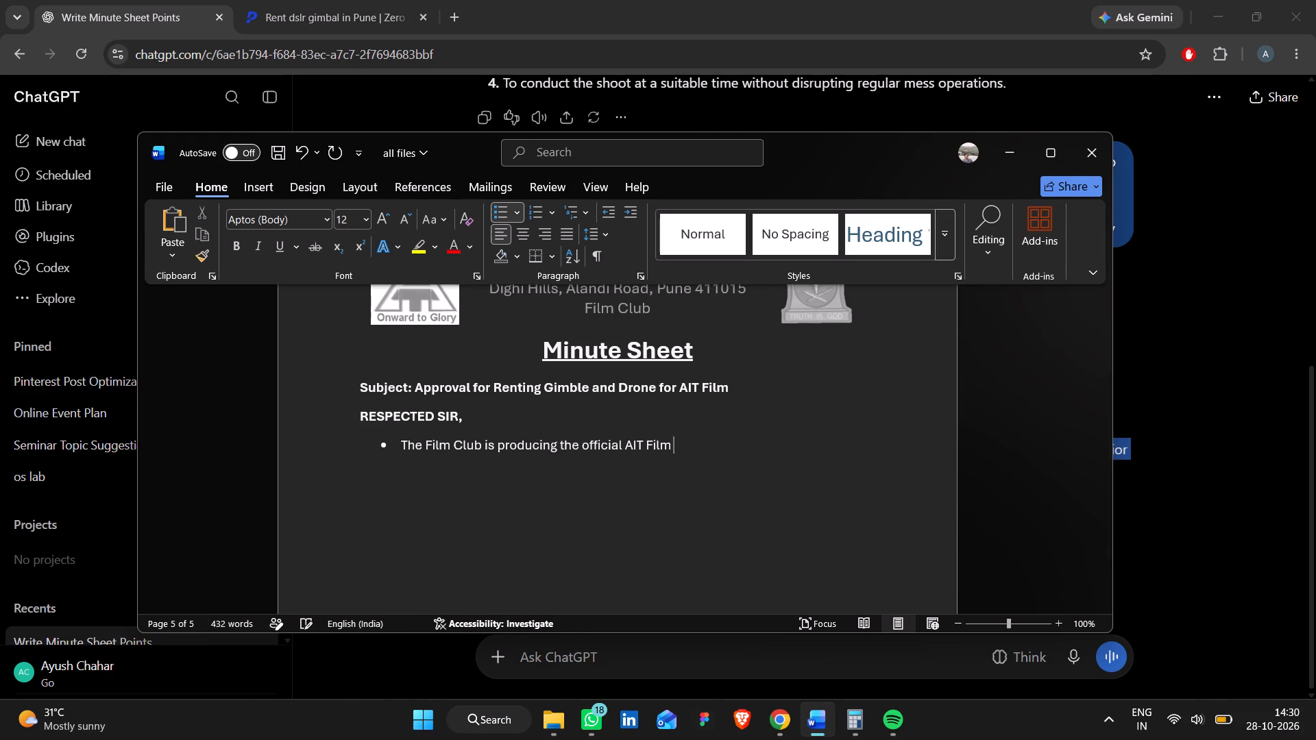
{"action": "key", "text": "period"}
Paste the copied ChatGPT permission points below the Film Club bullet.
{"action": "key", "text": "Return"}
{"action": "key", "text": "ctrl+v"}
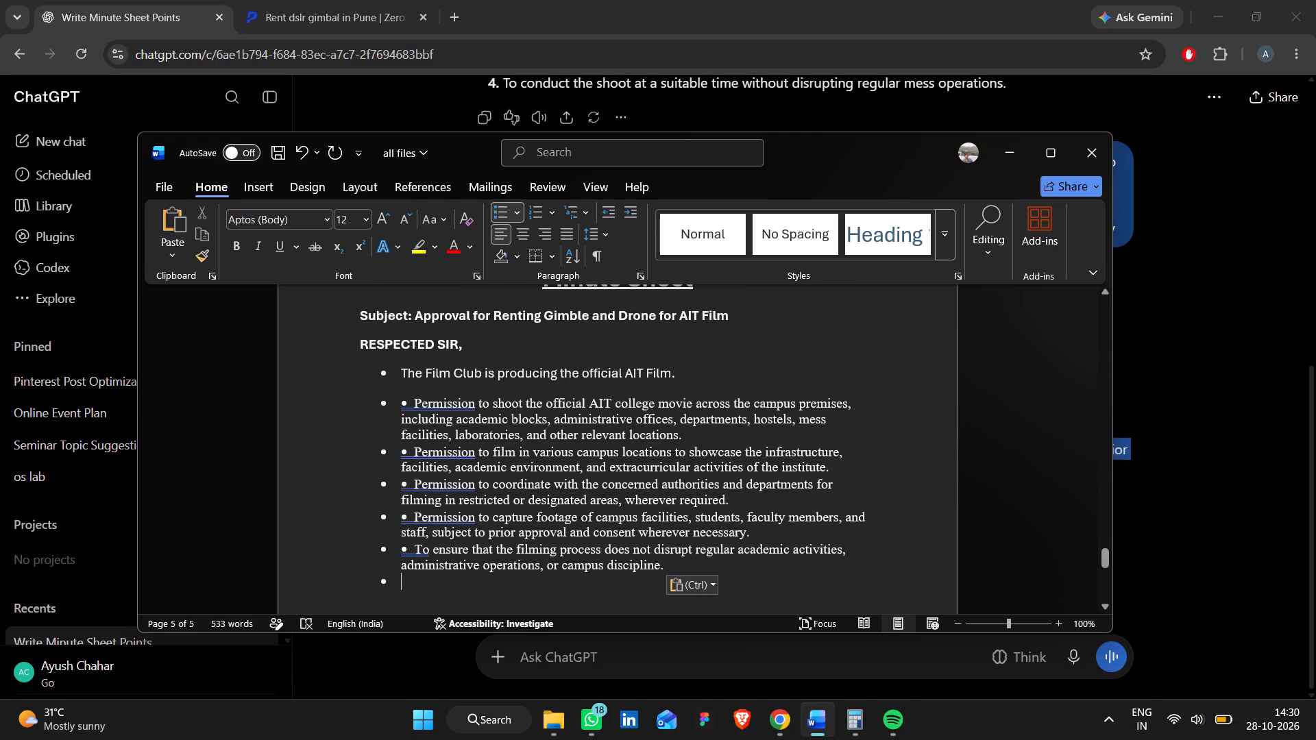
Change the font of all five pasted permission points to Aptos Display.
{"action": "left_click_drag", "start_coordinate": [671, 563], "coordinate": [402, 406]}
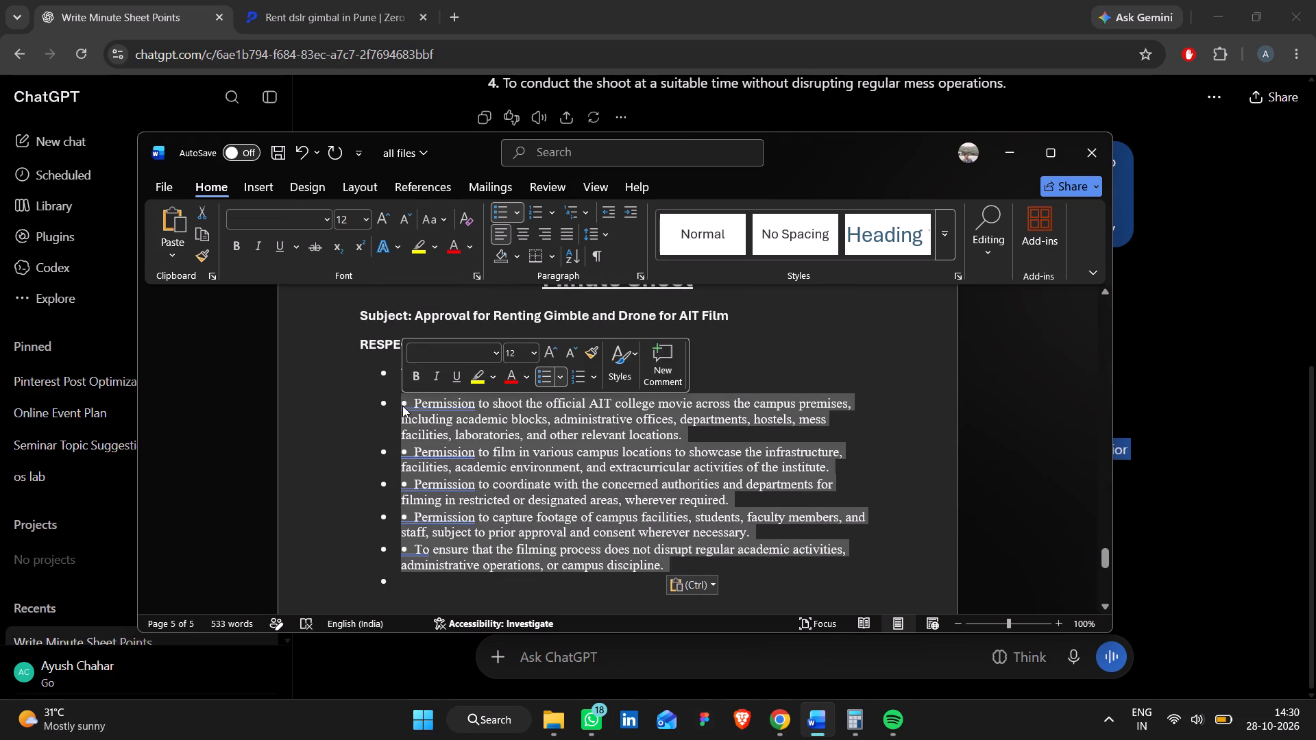
{"action": "left_click", "coordinate": [324, 216]}
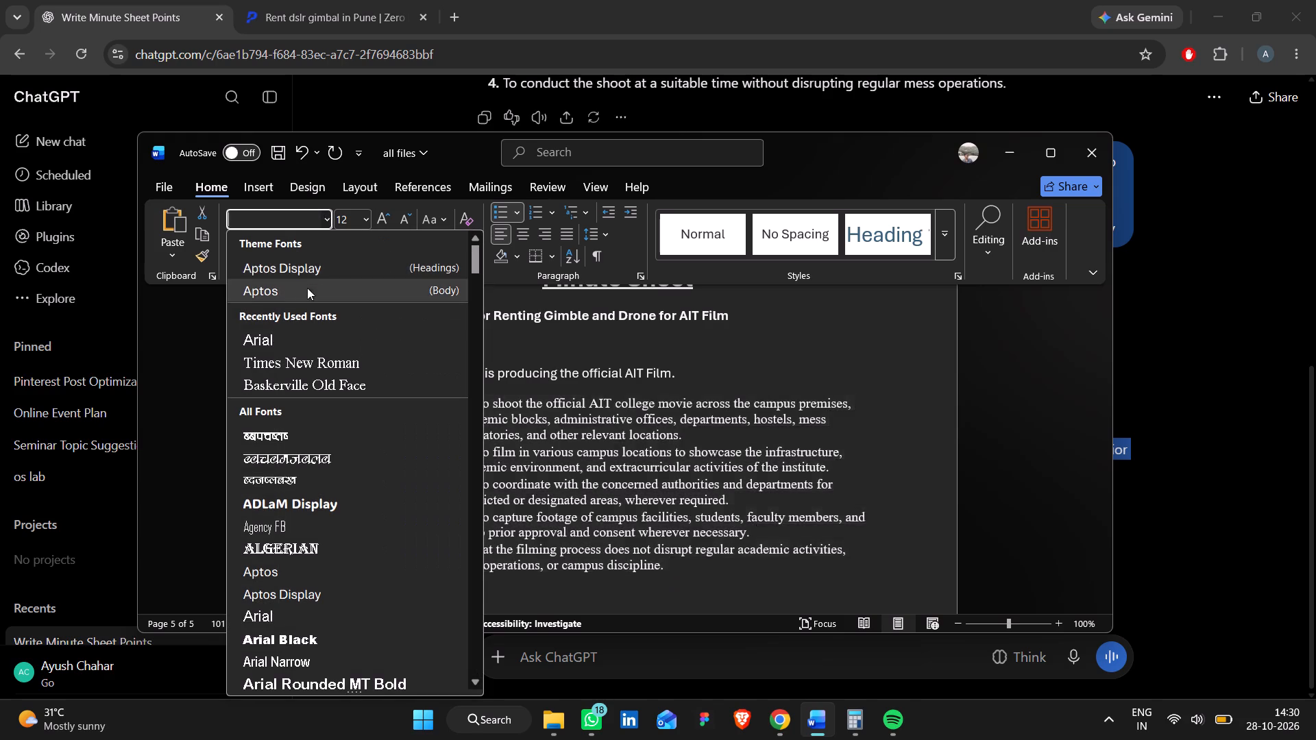
{"action": "left_click", "coordinate": [319, 267]}
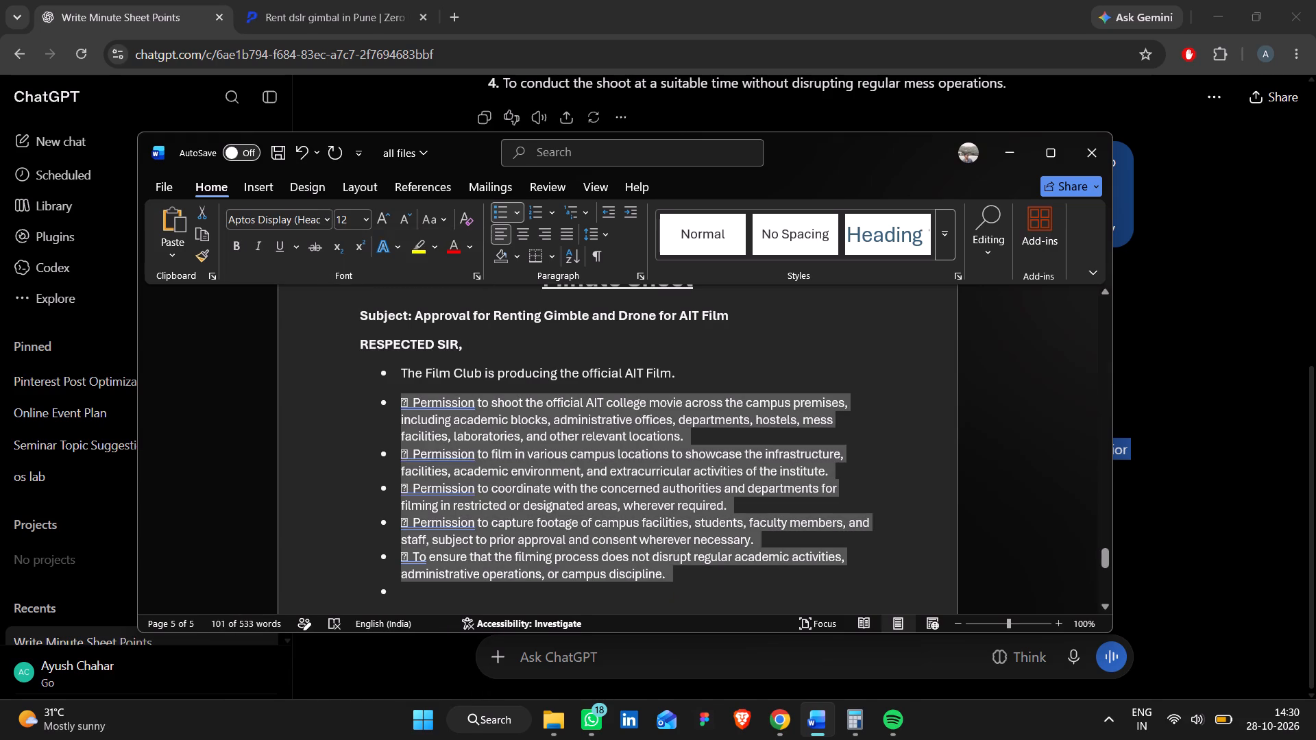
{"action": "left_click", "coordinate": [425, 432]}
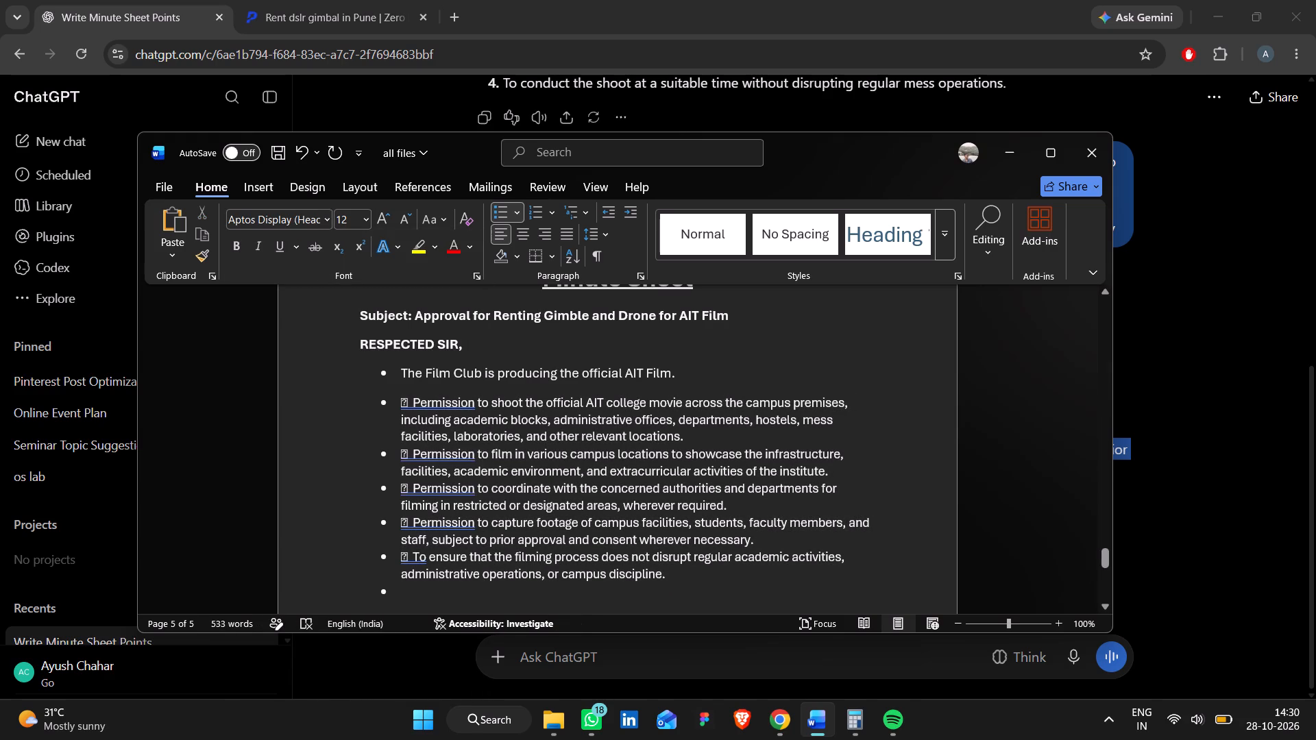
Remove the stray leading symbols and spaces from the first two pasted points, about shooting the college movie and filming various campus locations.
{"action": "left_click", "coordinate": [409, 399]}
{"action": "key", "text": "Right"}
{"action": "key", "text": "BackSpace"}
{"action": "key", "text": "BackSpace"}
{"action": "key", "text": "BackSpace"}
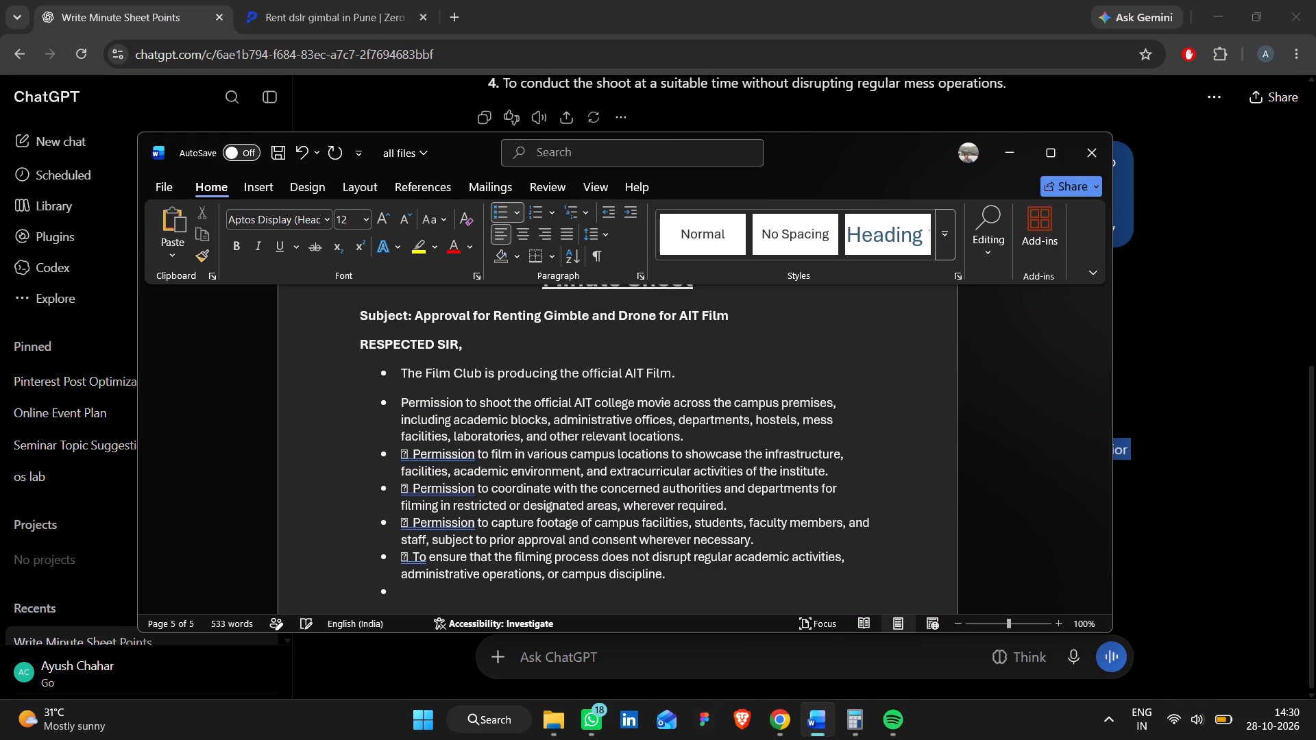
{"action": "key", "text": "Down"}
{"action": "key", "text": "Down"}
{"action": "key", "text": "Down"}
{"action": "key", "text": "Right"}
{"action": "key", "text": "Right"}
{"action": "key", "text": "BackSpace"}
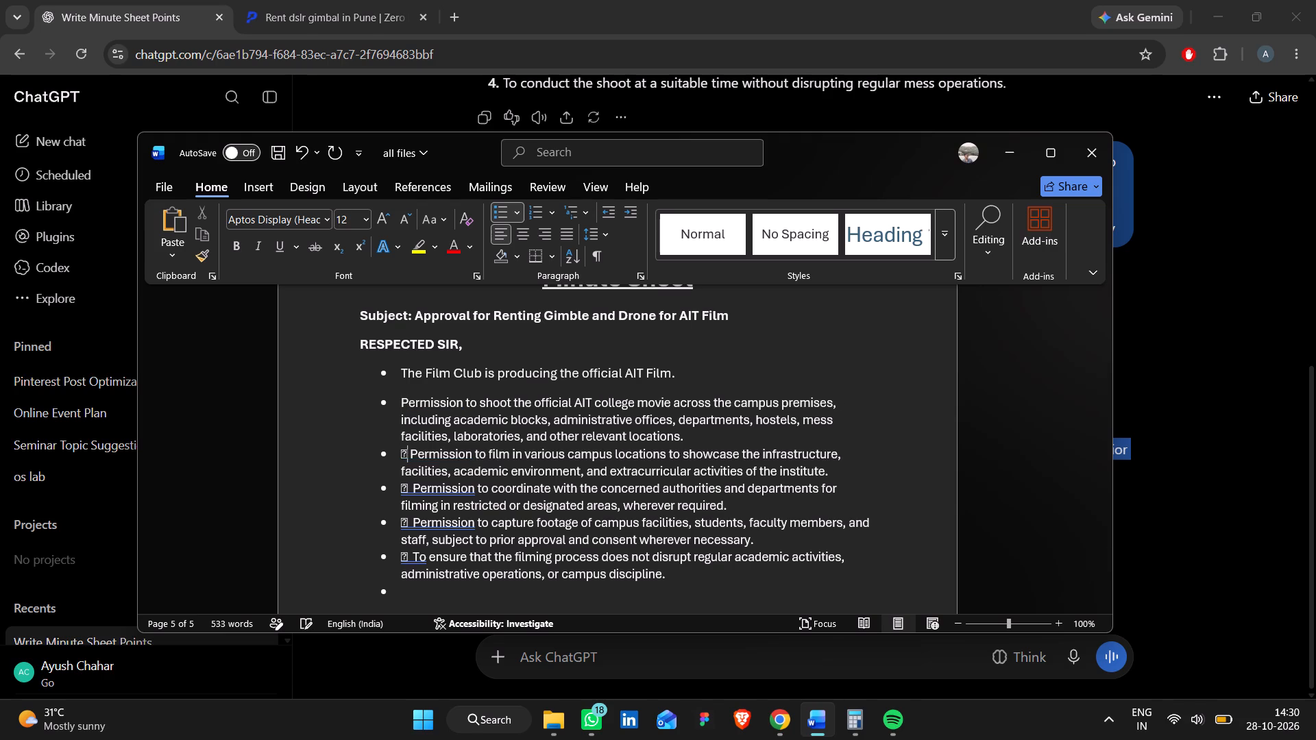
{"action": "key", "text": "BackSpace"}
{"action": "key", "text": "Right"}
{"action": "key", "text": "BackSpace"}
Remove the stray leading symbol and spaces from the pasted point about coordinating with the concerned authorities.
{"action": "key", "text": "Down"}
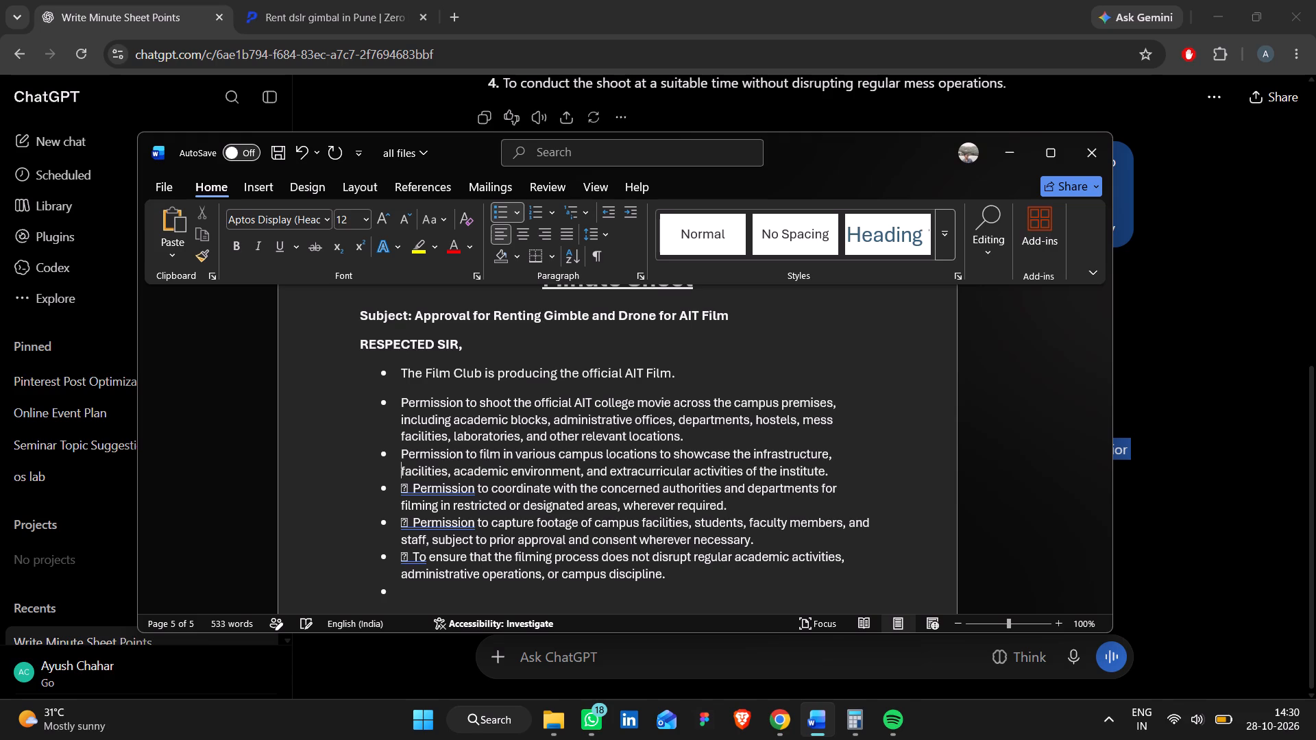
{"action": "key", "text": "Down"}
{"action": "key", "text": "Right"}
{"action": "key", "text": "Right"}
{"action": "key", "text": "Right"}
{"action": "key", "text": "BackSpace"}
{"action": "key", "text": "BackSpace"}
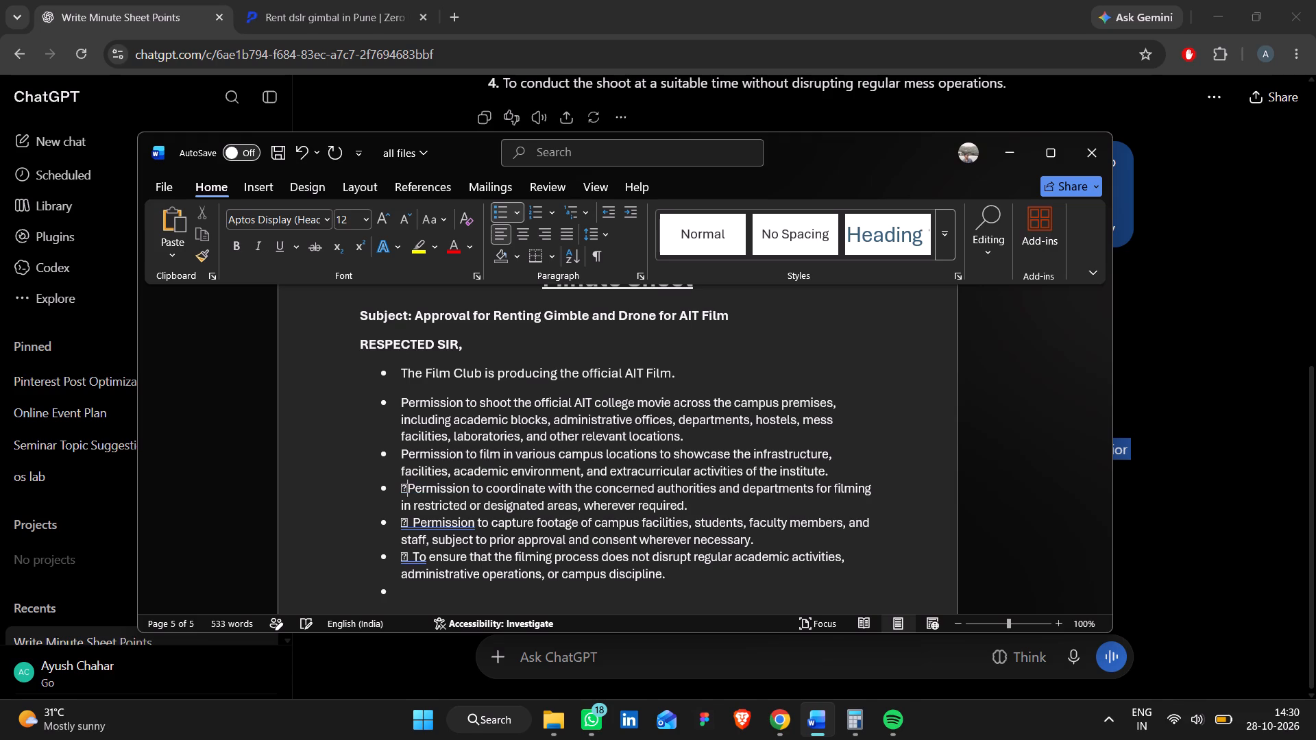
{"action": "key", "text": "BackSpace"}
Remove the stray leading symbol and spaces from the pasted point about capturing footage of campus facilities.
{"action": "key", "text": "Down"}
{"action": "key", "text": "Down"}
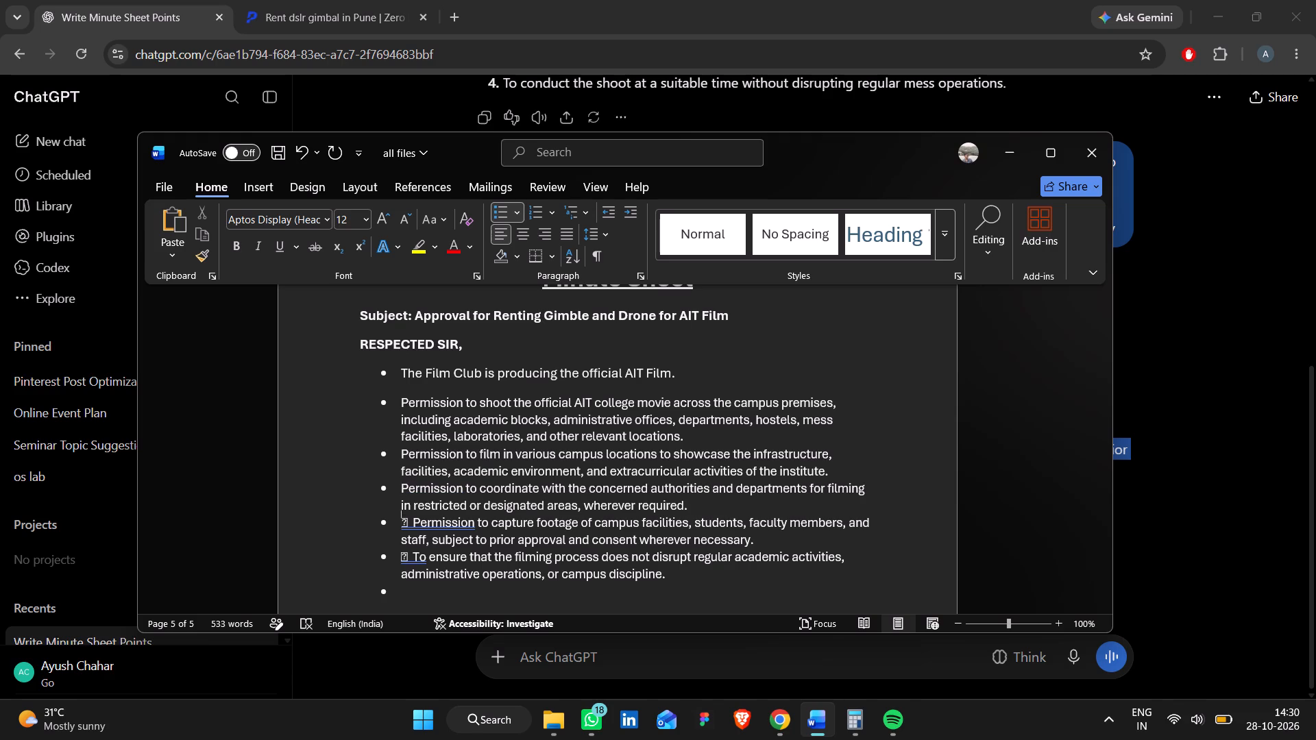
{"action": "key", "text": "Down"}
{"action": "key", "text": "Right"}
{"action": "key", "text": "Up"}
{"action": "key", "text": "Right"}
{"action": "key", "text": "Right"}
{"action": "key", "text": "BackSpace"}
{"action": "key", "text": "BackSpace"}
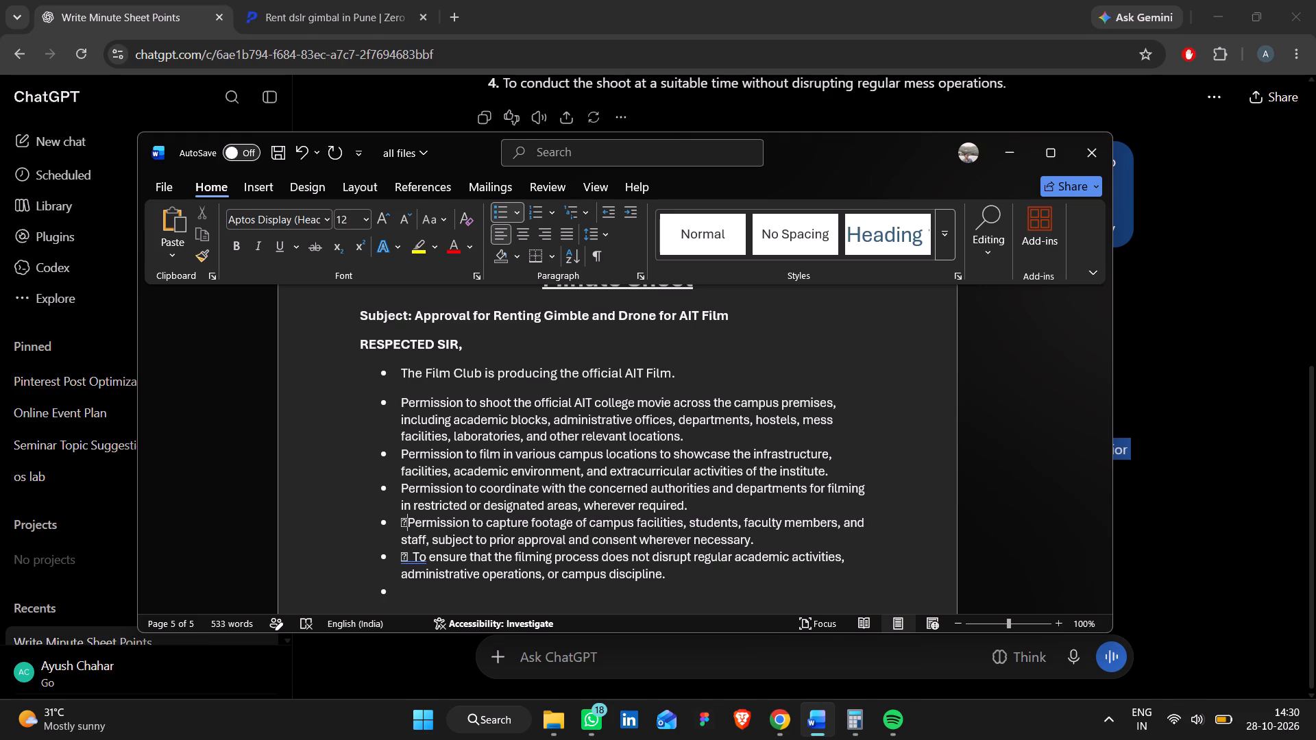
{"action": "key", "text": "BackSpace"}
{"action": "key", "text": "Down"}
{"action": "key", "text": "Down"}
{"action": "key", "text": "Down"}
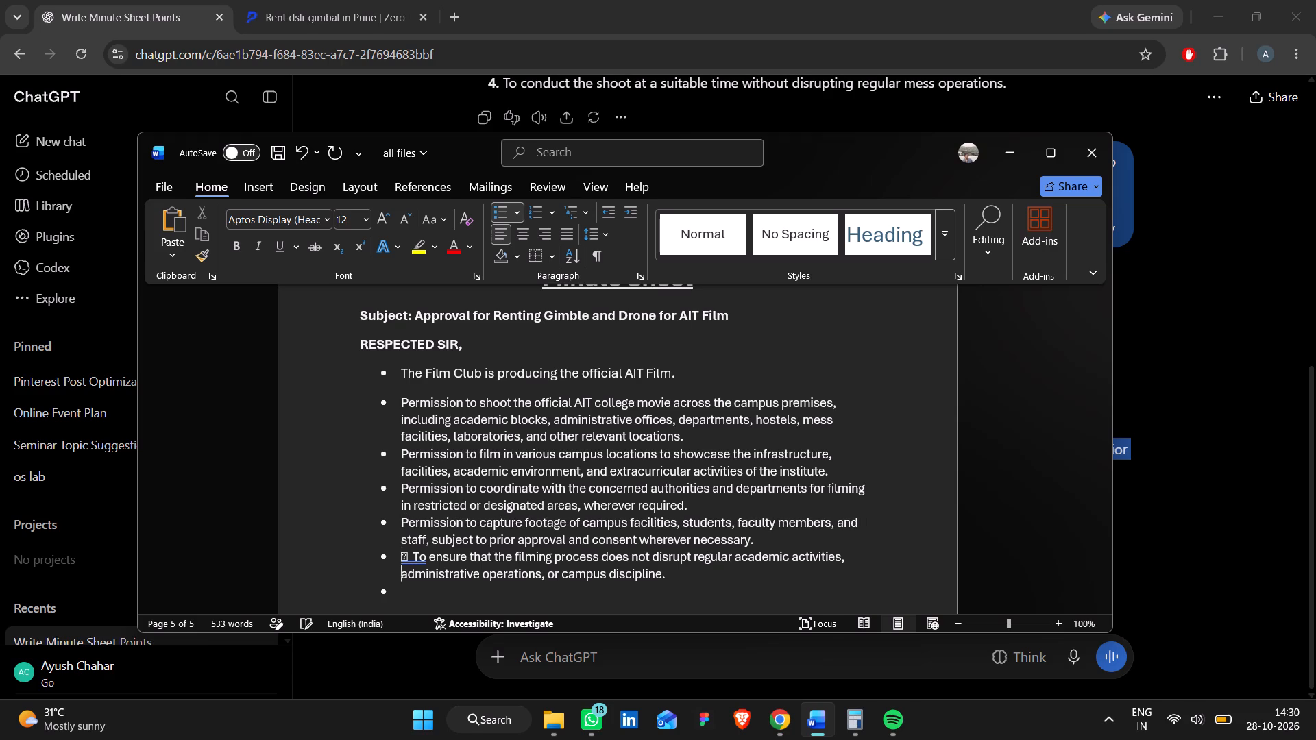
{"action": "key", "text": "Up"}
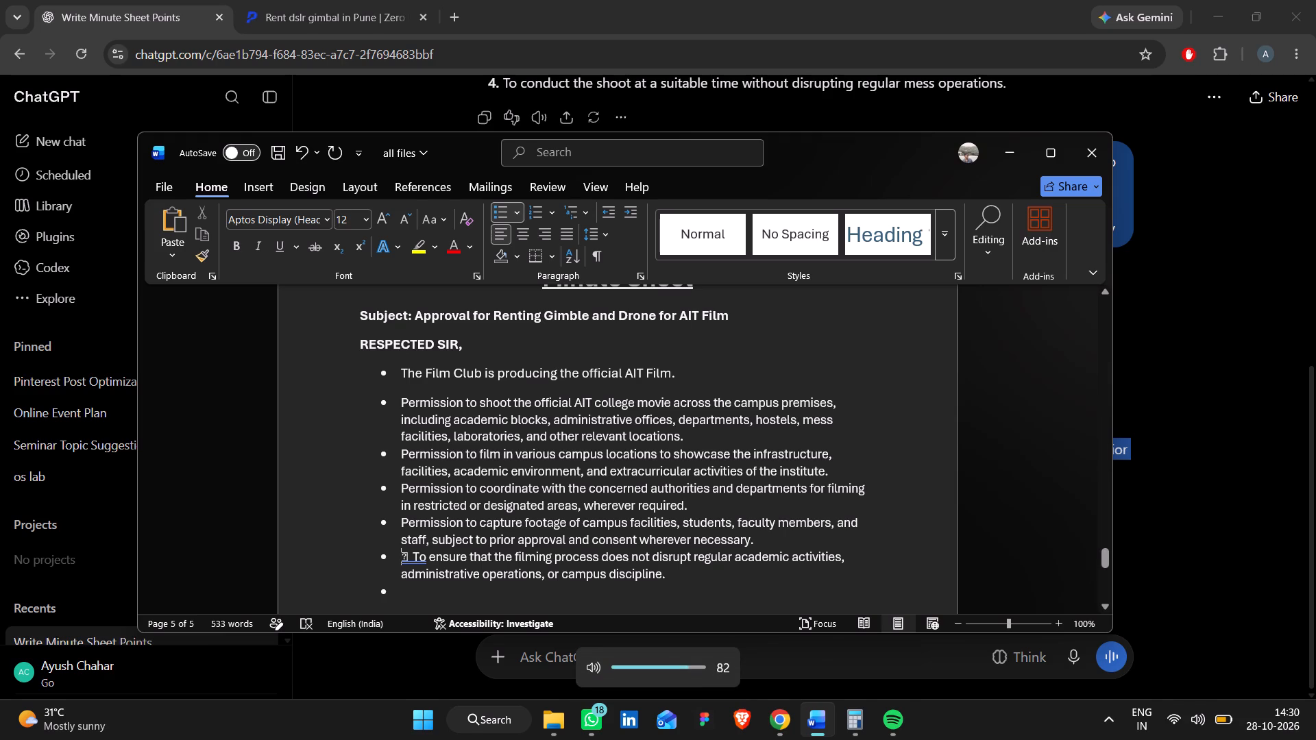
Take a screenshot of the gimbal and drone rental minute sheet's bullet points and equipment cost table.
{"action": "scroll", "coordinate": [678, 440], "scroll_direction": "up", "scroll_amount": 10}
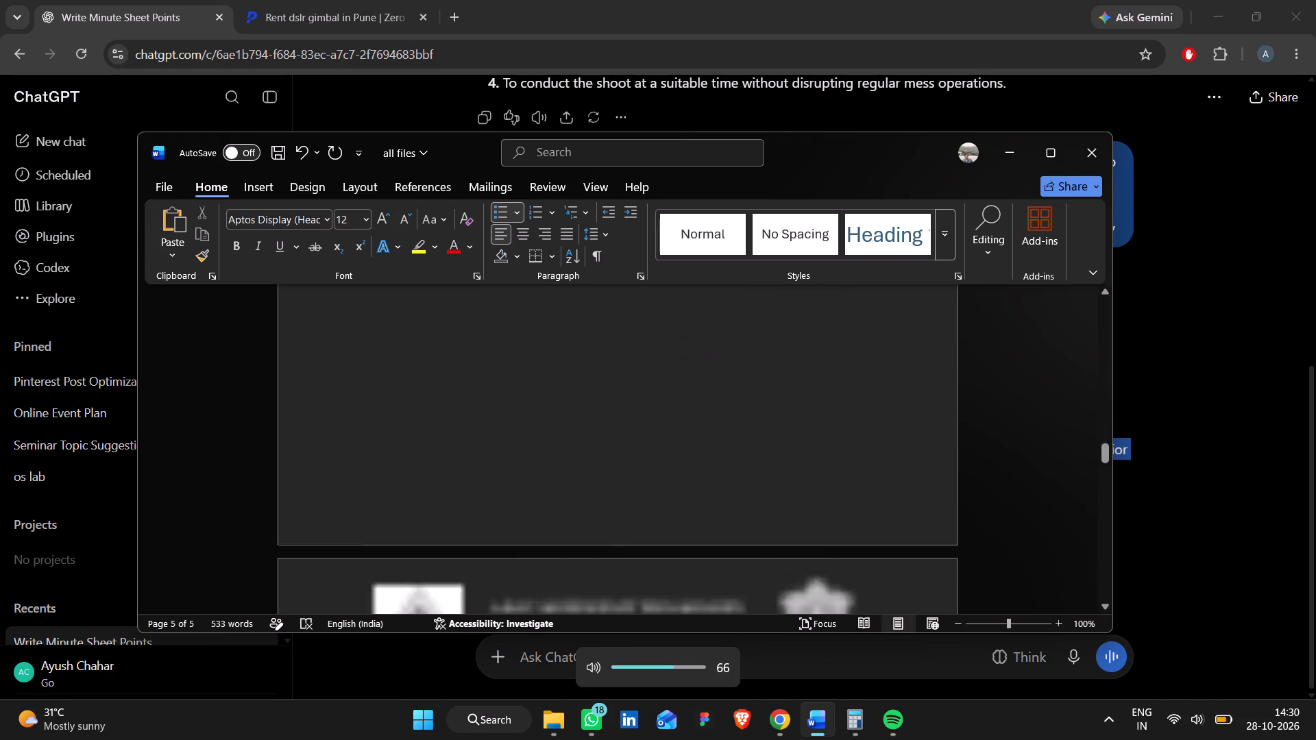
{"action": "scroll", "coordinate": [678, 440], "scroll_direction": "up", "scroll_amount": 7}
{"action": "scroll", "coordinate": [678, 440], "scroll_direction": "down", "scroll_amount": 3}
{"action": "scroll", "coordinate": [678, 440], "scroll_direction": "up", "scroll_amount": 1}
{"action": "scroll", "coordinate": [678, 440], "scroll_direction": "down", "scroll_amount": 1, "text": "ctrl"}
{"action": "scroll", "coordinate": [678, 440], "scroll_direction": "up", "scroll_amount": 1, "text": "ctrl"}
{"action": "scroll", "coordinate": [678, 440], "scroll_direction": "up", "scroll_amount": 2}
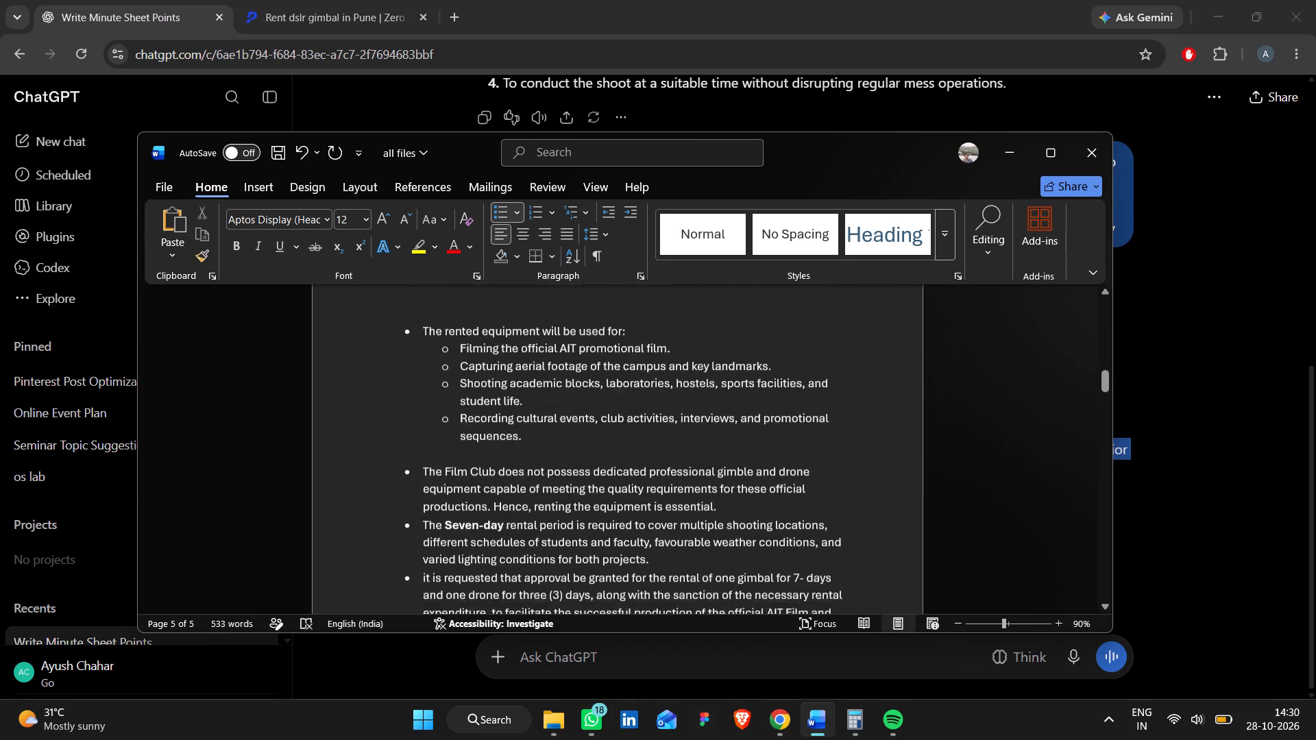
{"action": "scroll", "coordinate": [678, 440], "scroll_direction": "up", "scroll_amount": 5}
{"action": "scroll", "coordinate": [678, 440], "scroll_direction": "right", "scroll_amount": 1}
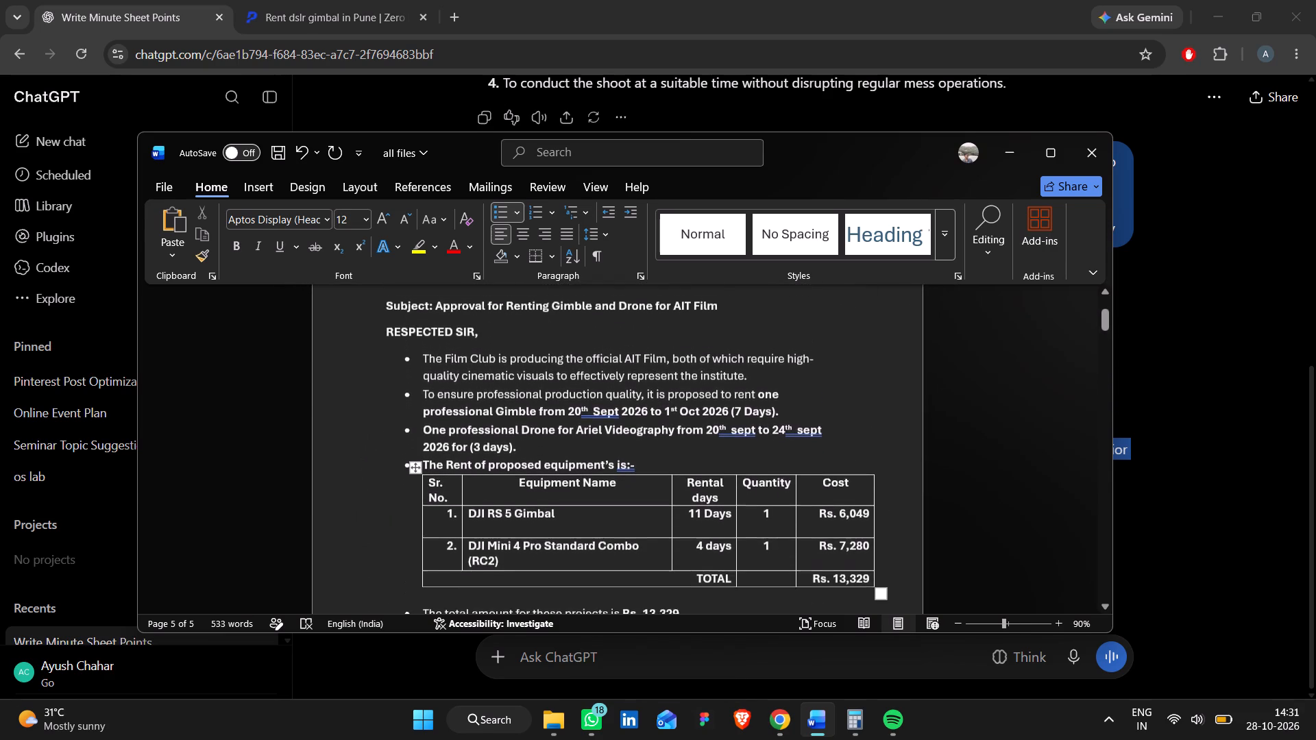
{"action": "scroll", "coordinate": [678, 440], "scroll_direction": "right", "scroll_amount": 1}
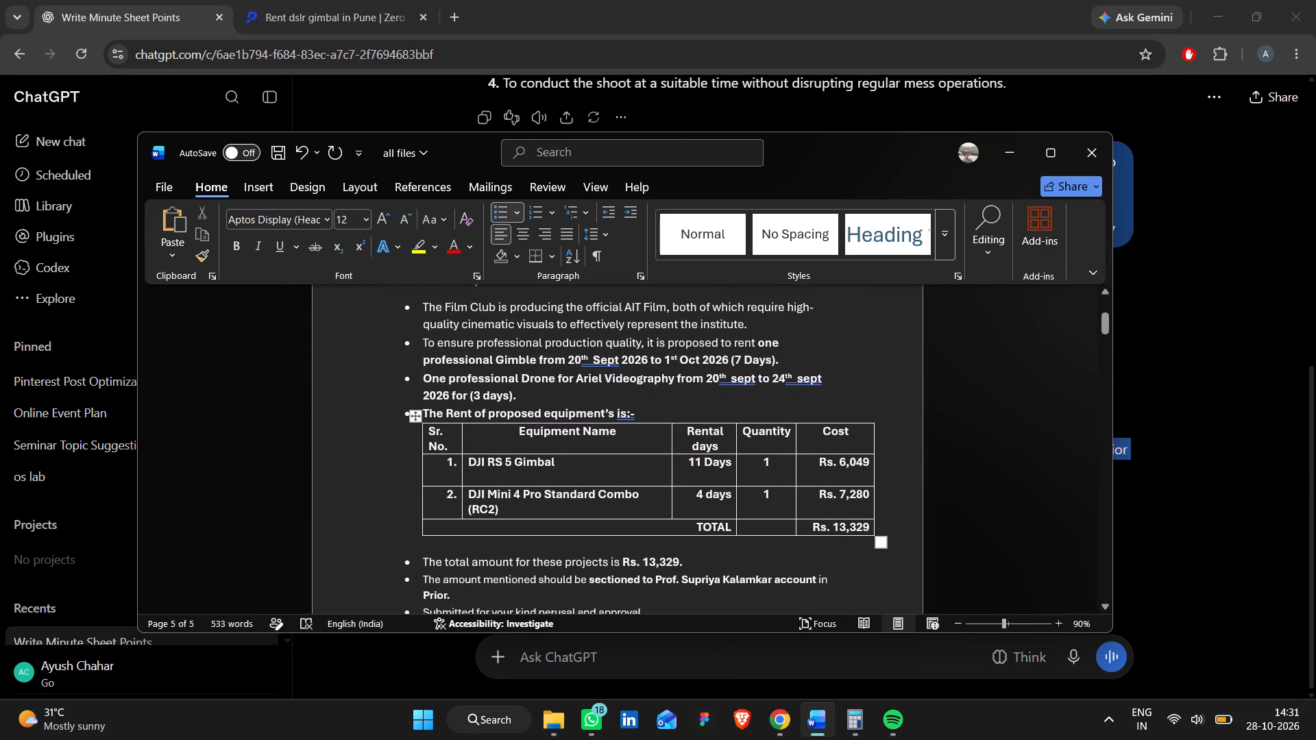
{"action": "key", "text": "Print"}
{"action": "left_click_drag", "start_coordinate": [373, 303], "coordinate": [510, 434]}
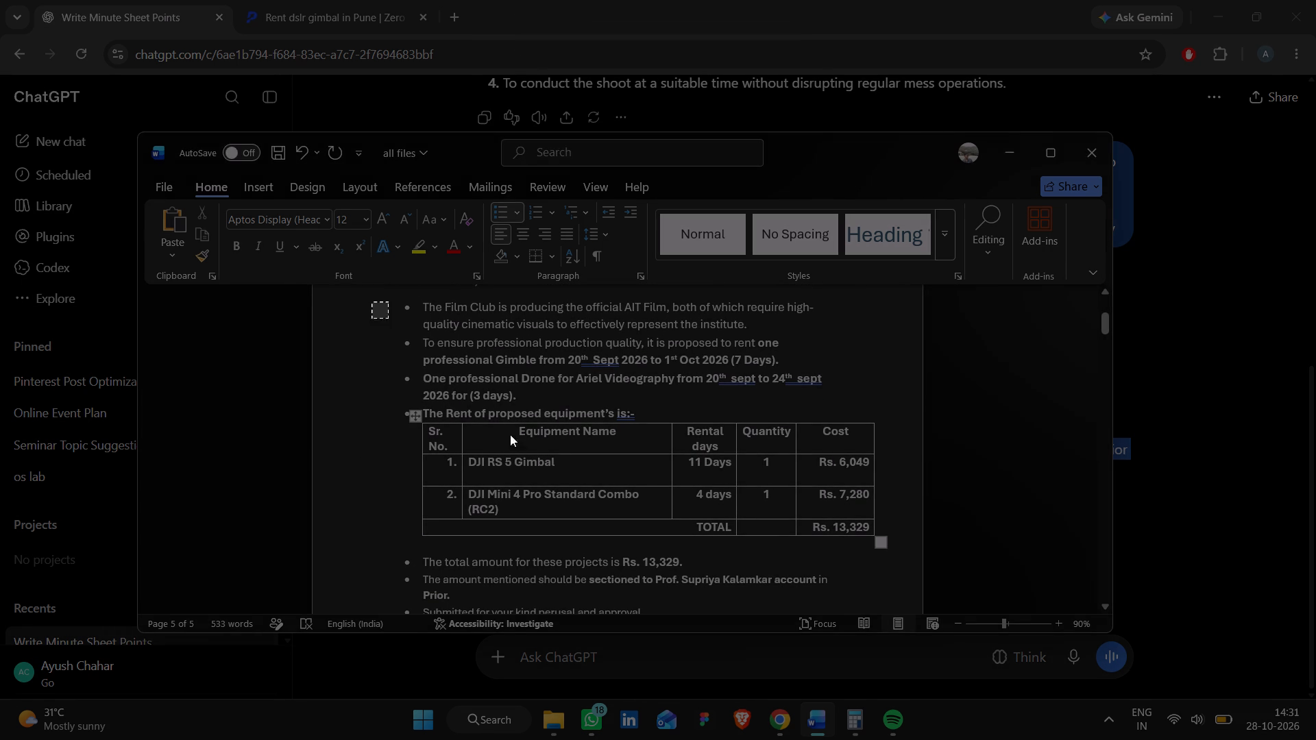
{"action": "left_click_drag", "start_coordinate": [510, 434], "coordinate": [896, 602]}
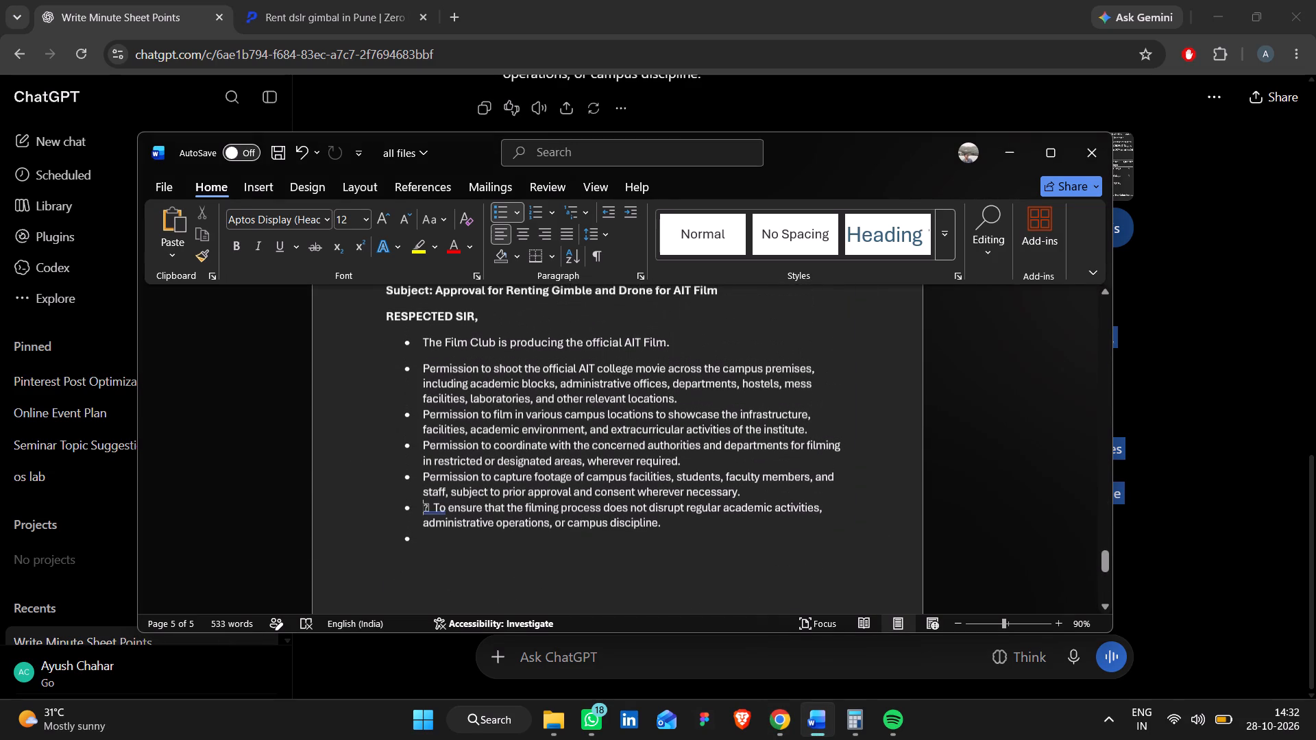
{"action": "left_click_drag", "start_coordinate": [694, 530], "coordinate": [436, 347]}
{"action": "left_click", "coordinate": [461, 422]}
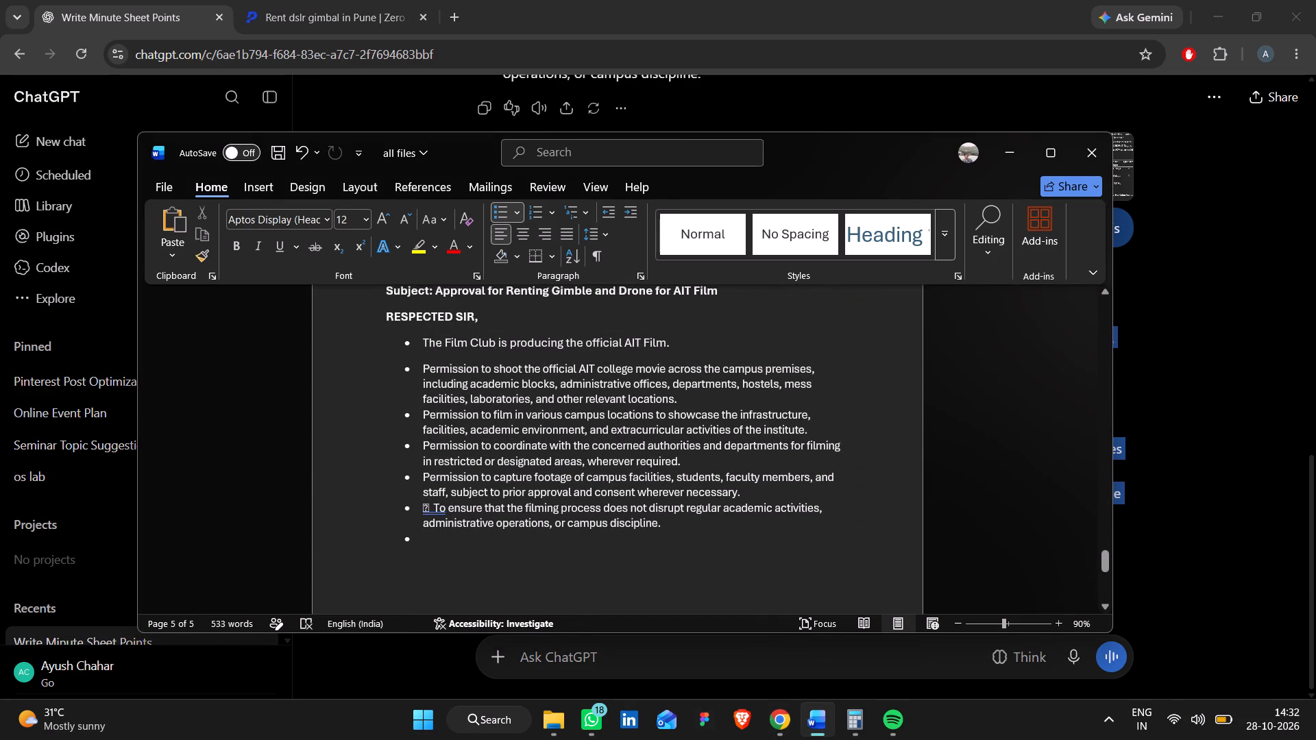
{"action": "left_click_drag", "start_coordinate": [424, 334], "coordinate": [675, 541]}
{"action": "left_click", "coordinate": [560, 454]}
{"action": "left_click", "coordinate": [532, 340]}
{"action": "left_click_drag", "start_coordinate": [422, 336], "coordinate": [679, 534]}
{"action": "key", "text": "BackSpace"}
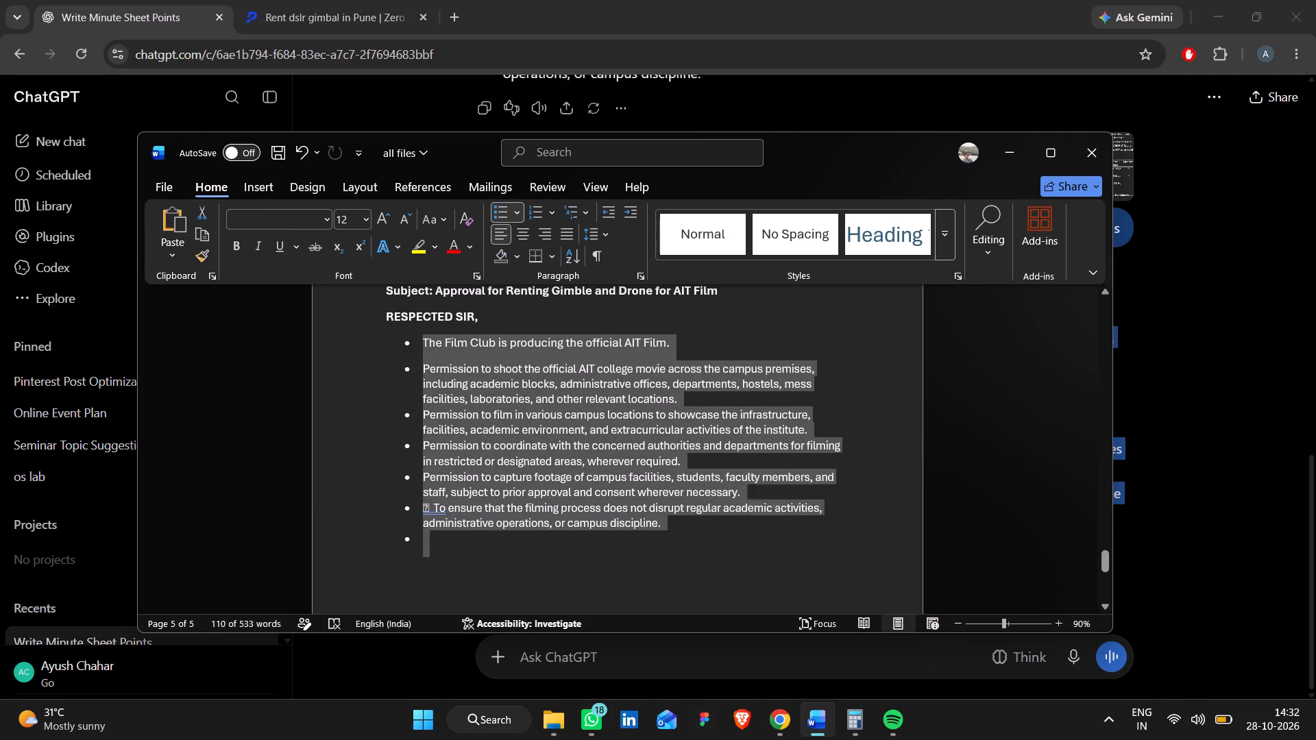
{"action": "key", "text": "BackSpace"}
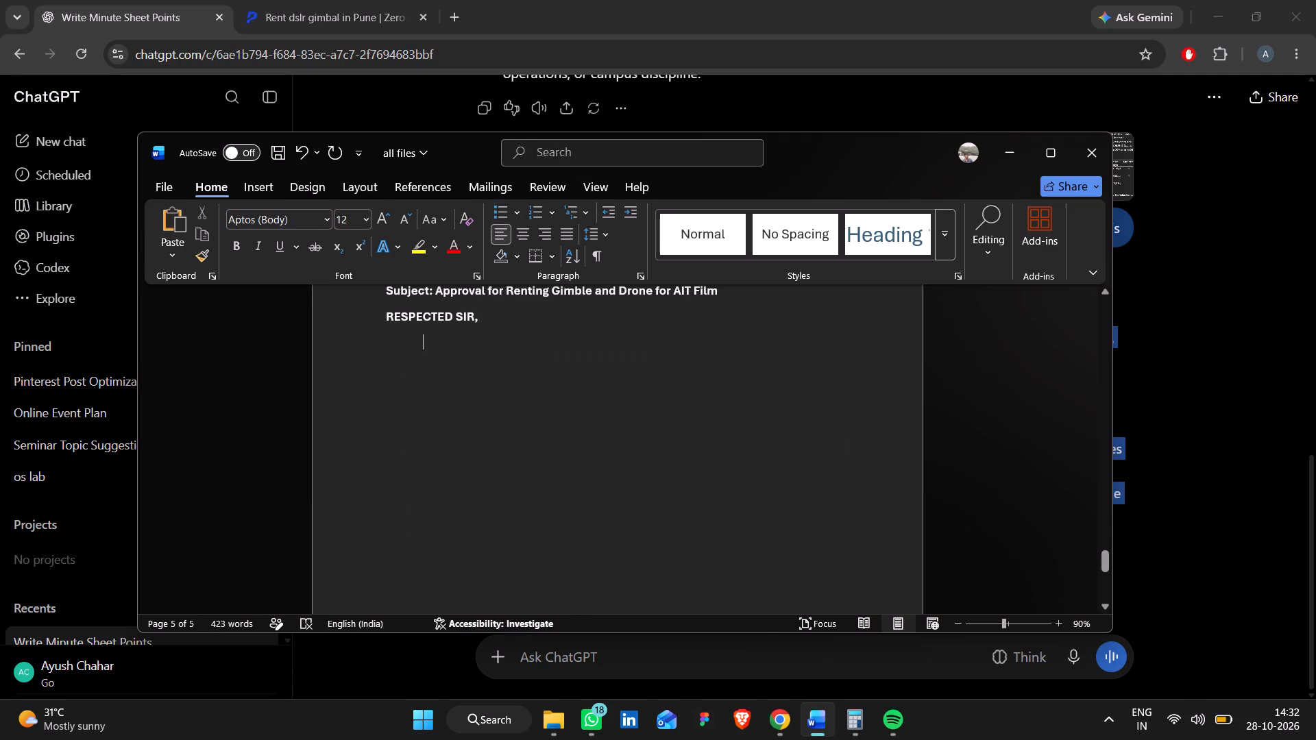
{"action": "key", "text": "ctrl+z"}
{"action": "key", "text": "ctrl+v"}
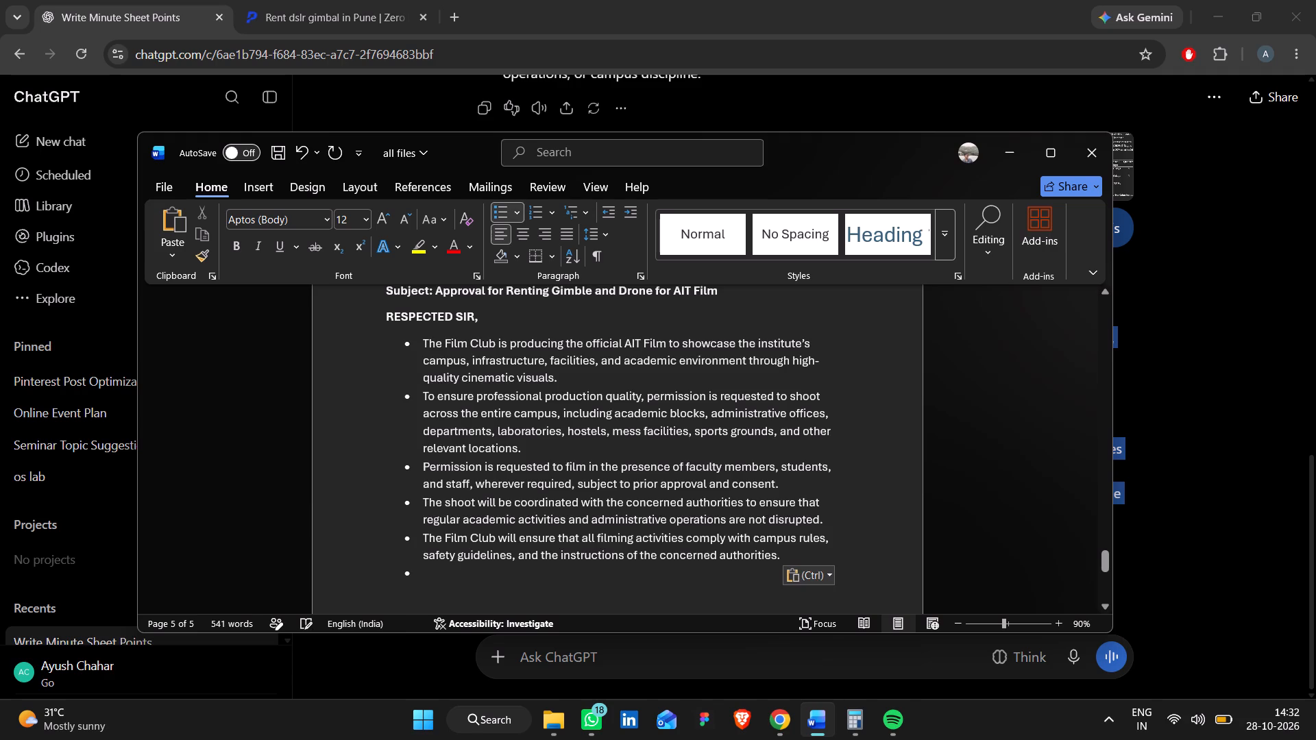
Remove the empty bullet left after the pasted point about complying with campus rules.
{"action": "key", "text": "equal"}
{"action": "key", "text": "BackSpace"}
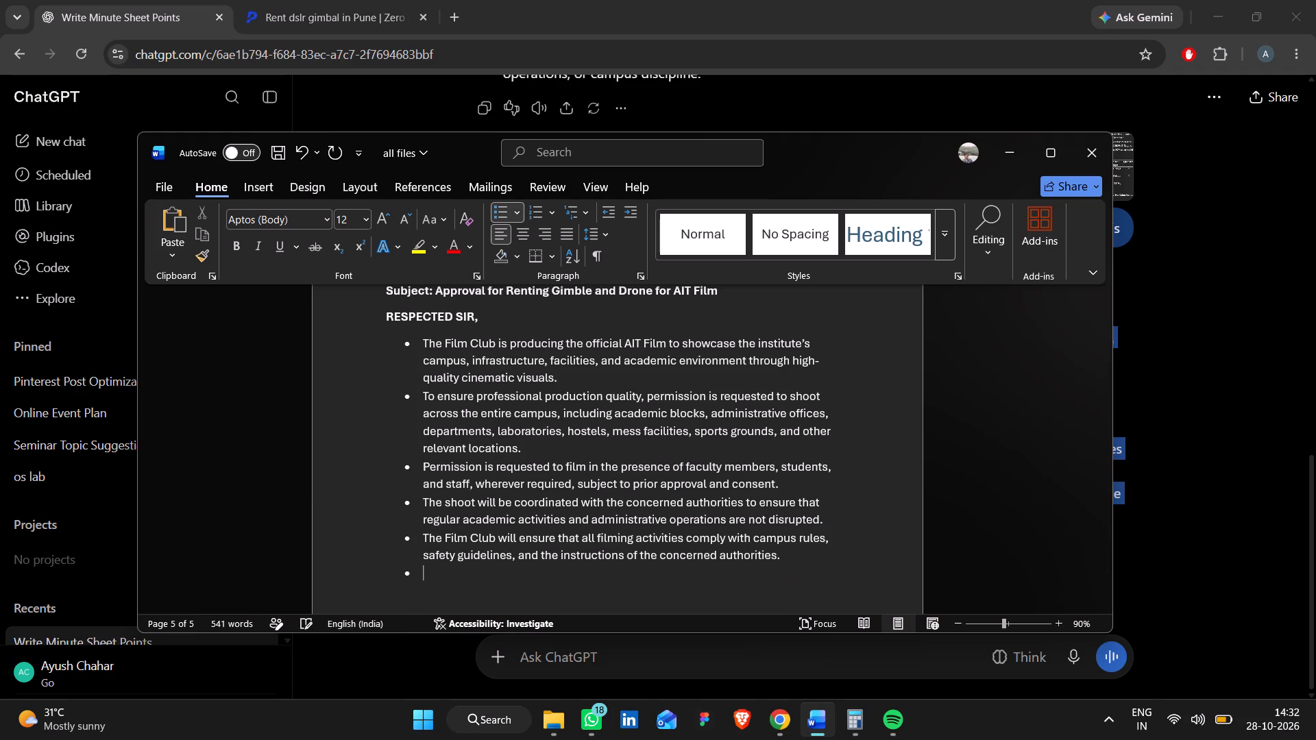
{"action": "key", "text": "BackSpace"}
{"action": "key", "text": "BackSpace"}
{"action": "key", "text": "BackSpace"}
{"action": "key", "text": "BackSpace"}
Insert an empty bullet point between RESPECTED SIR and the first pasted point.
{"action": "left_click", "coordinate": [583, 317]}
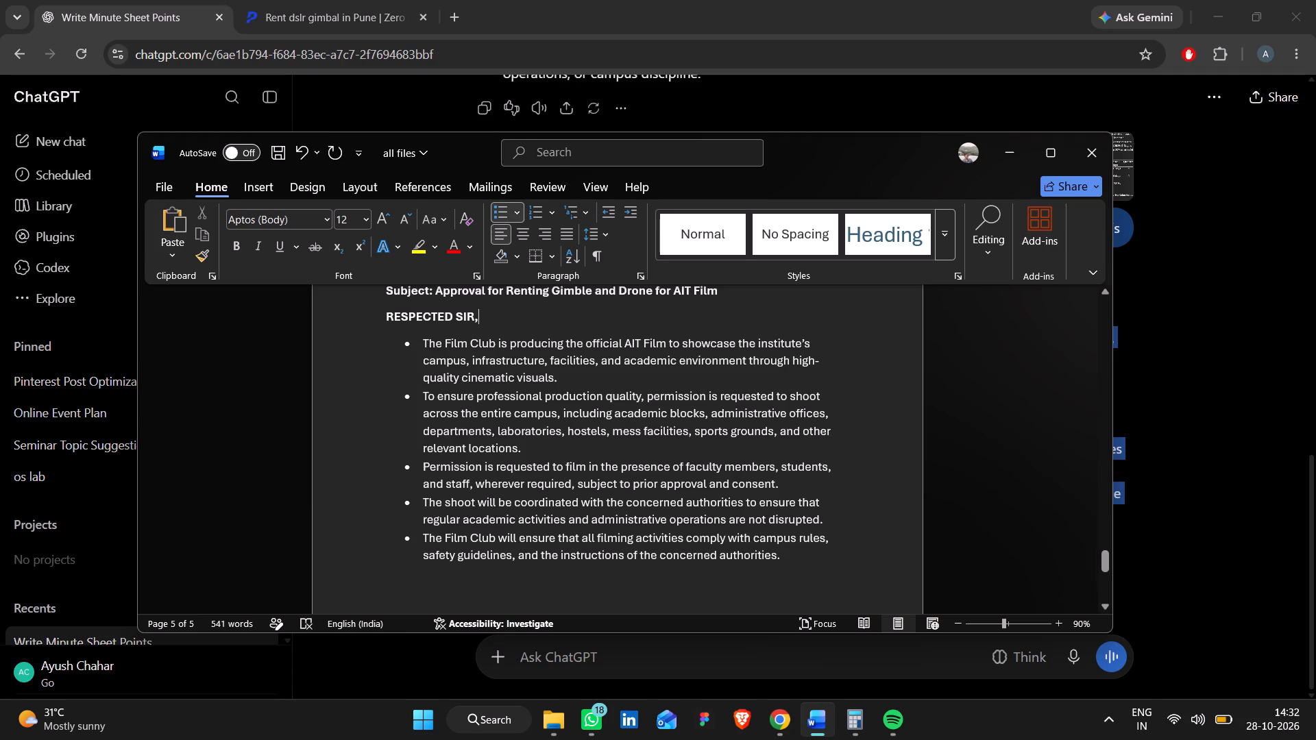
{"action": "key", "text": "Return"}
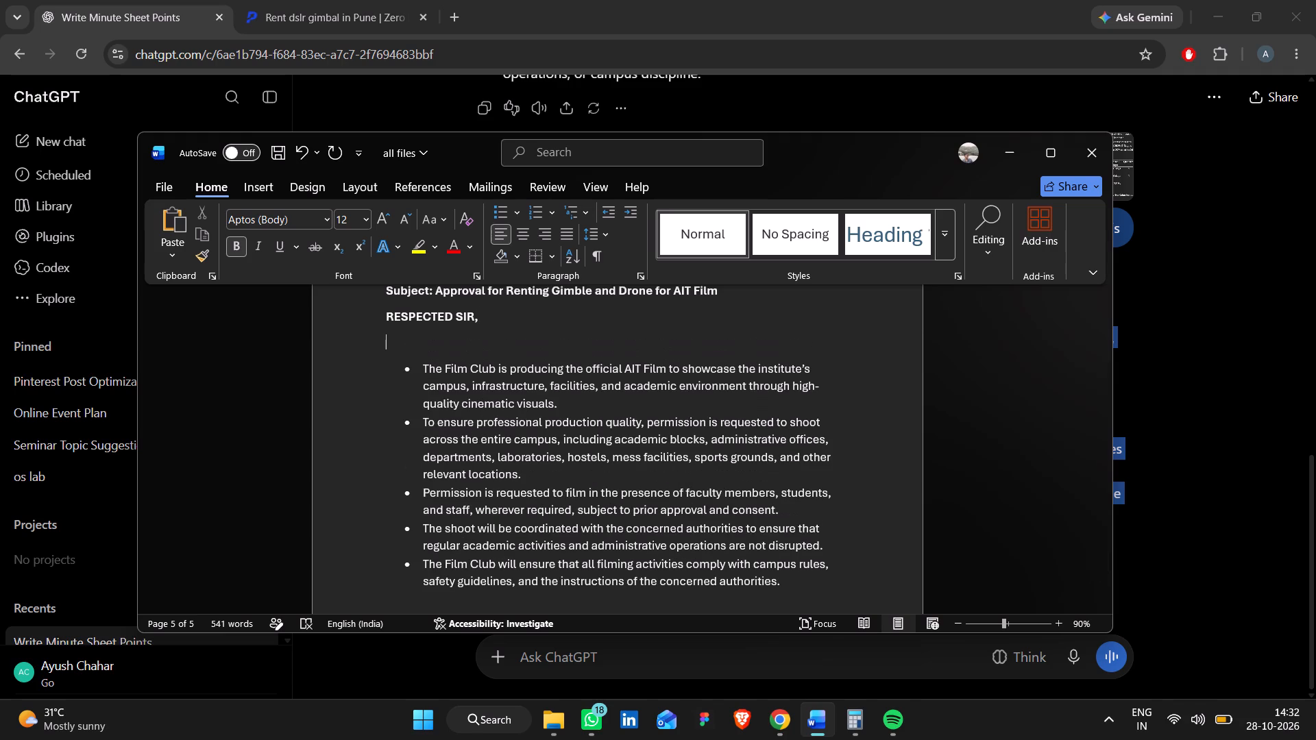
{"action": "key", "text": "Tab"}
{"action": "left_click", "coordinate": [497, 204]}
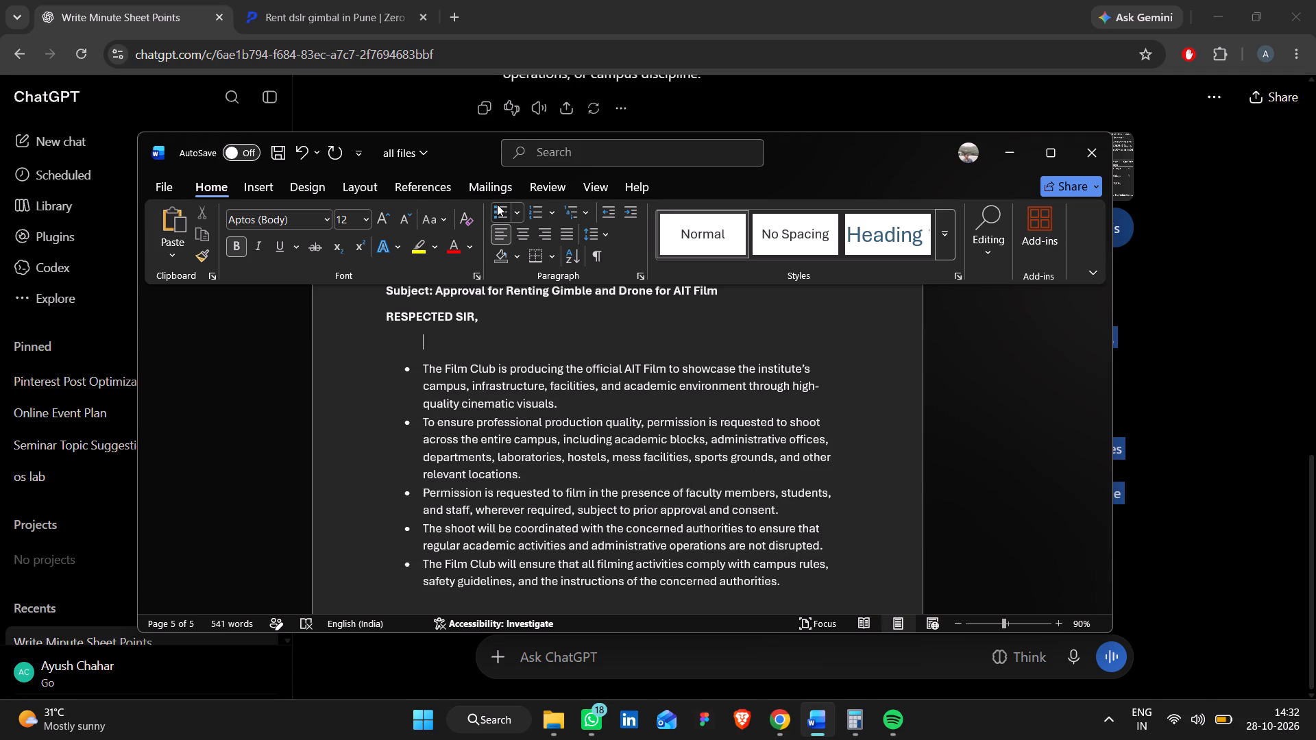
{"action": "key", "text": "BackSpace"}
{"action": "key", "text": "BackSpace"}
{"action": "left_click", "coordinate": [497, 204]}
Fill the empty bullet with "The Film Club is producing the official AIT Film.", copying the wording from the first minute sheet and adding the full stop.
{"action": "scroll", "coordinate": [547, 443], "scroll_direction": "up", "scroll_amount": 5}
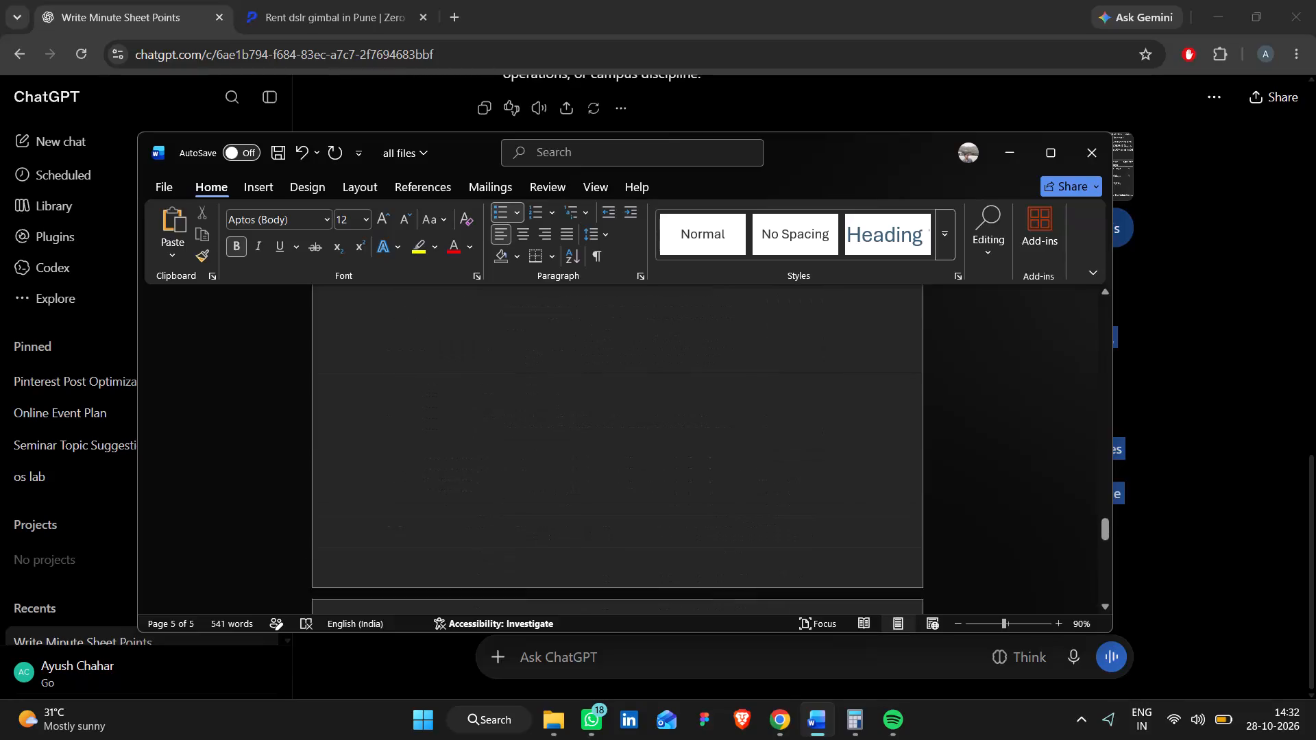
{"action": "scroll", "coordinate": [547, 443], "scroll_direction": "up", "scroll_amount": 13}
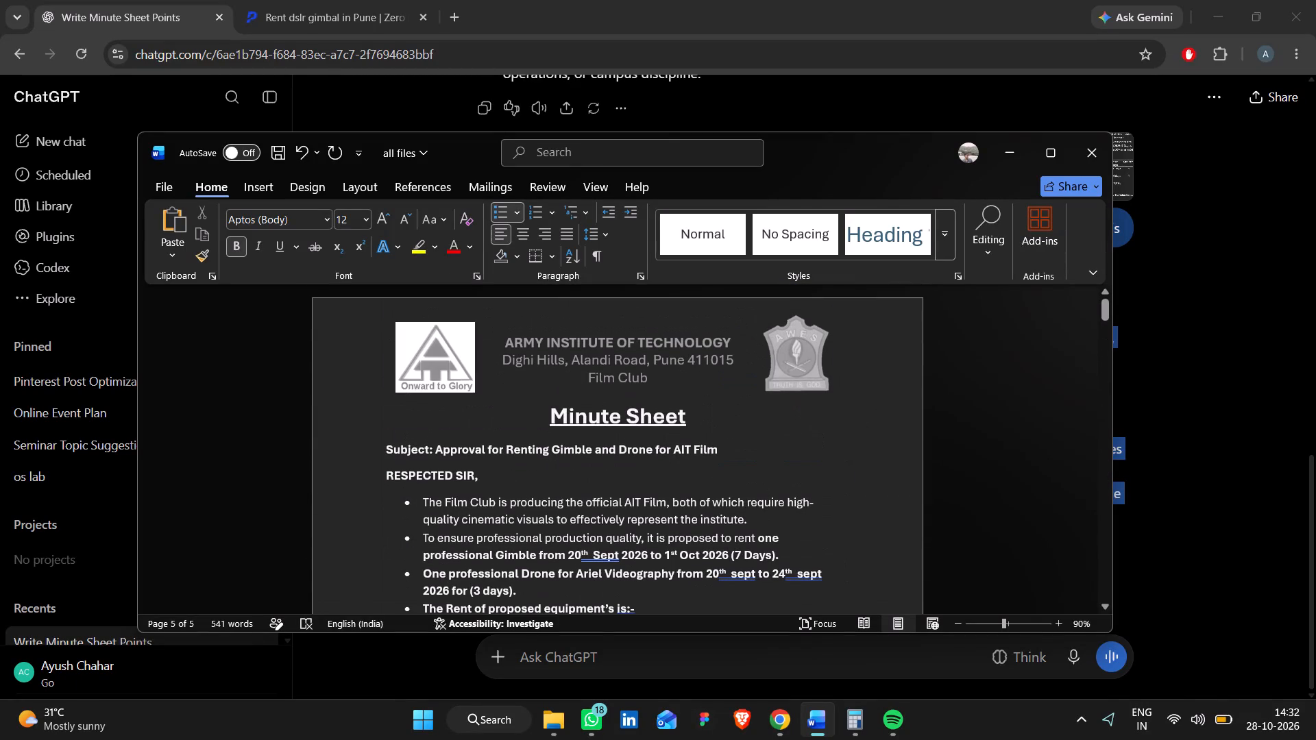
{"action": "left_click_drag", "start_coordinate": [424, 498], "coordinate": [605, 510]}
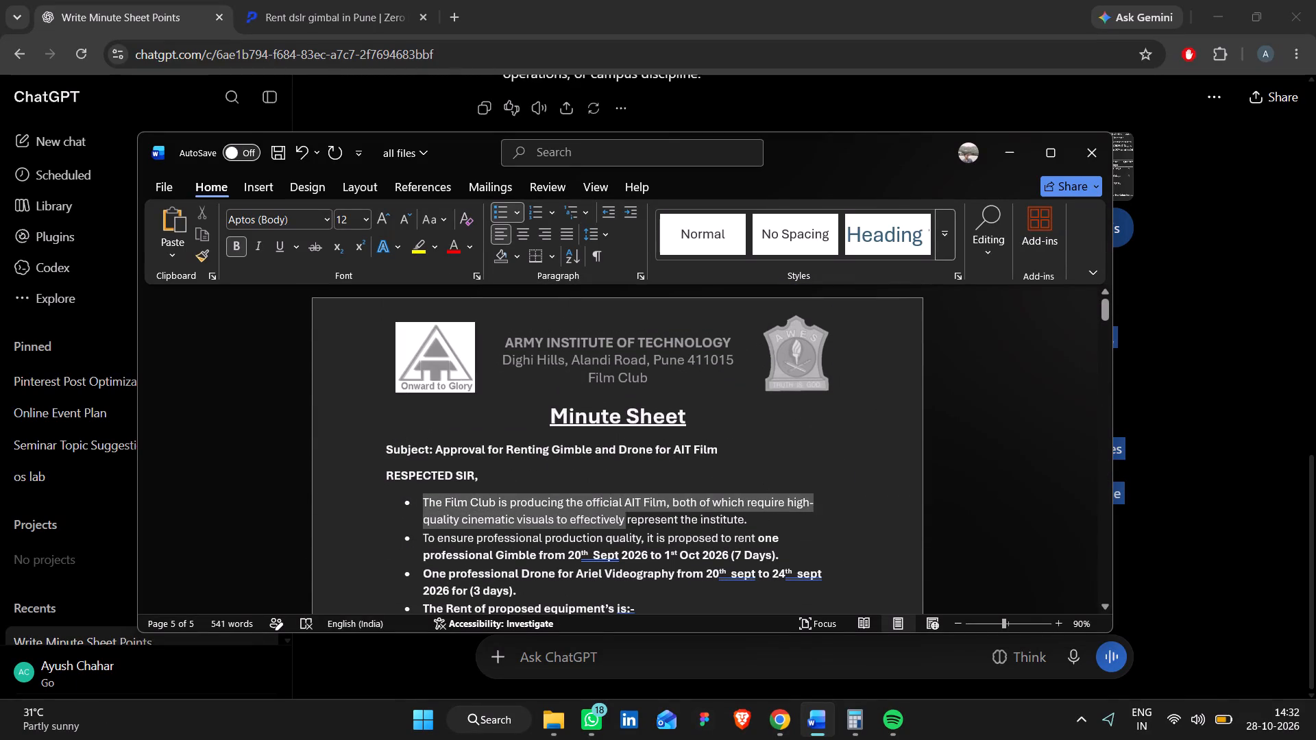
{"action": "left_click_drag", "start_coordinate": [605, 510], "coordinate": [663, 499]}
{"action": "key", "text": "ctrl+c"}
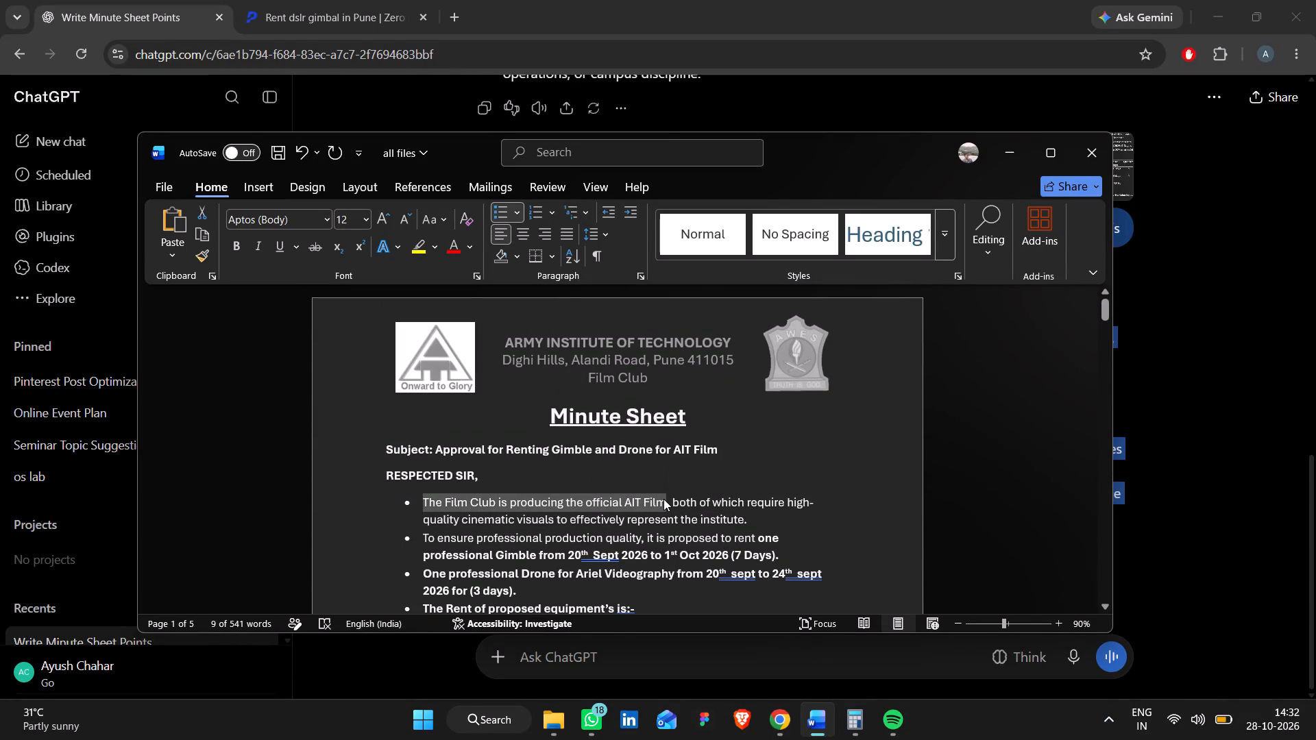
{"action": "scroll", "coordinate": [663, 499], "scroll_direction": "down", "scroll_amount": 10}
{"action": "scroll", "coordinate": [663, 499], "scroll_direction": "up", "scroll_amount": 2}
{"action": "scroll", "coordinate": [663, 499], "scroll_direction": "down", "scroll_amount": 1}
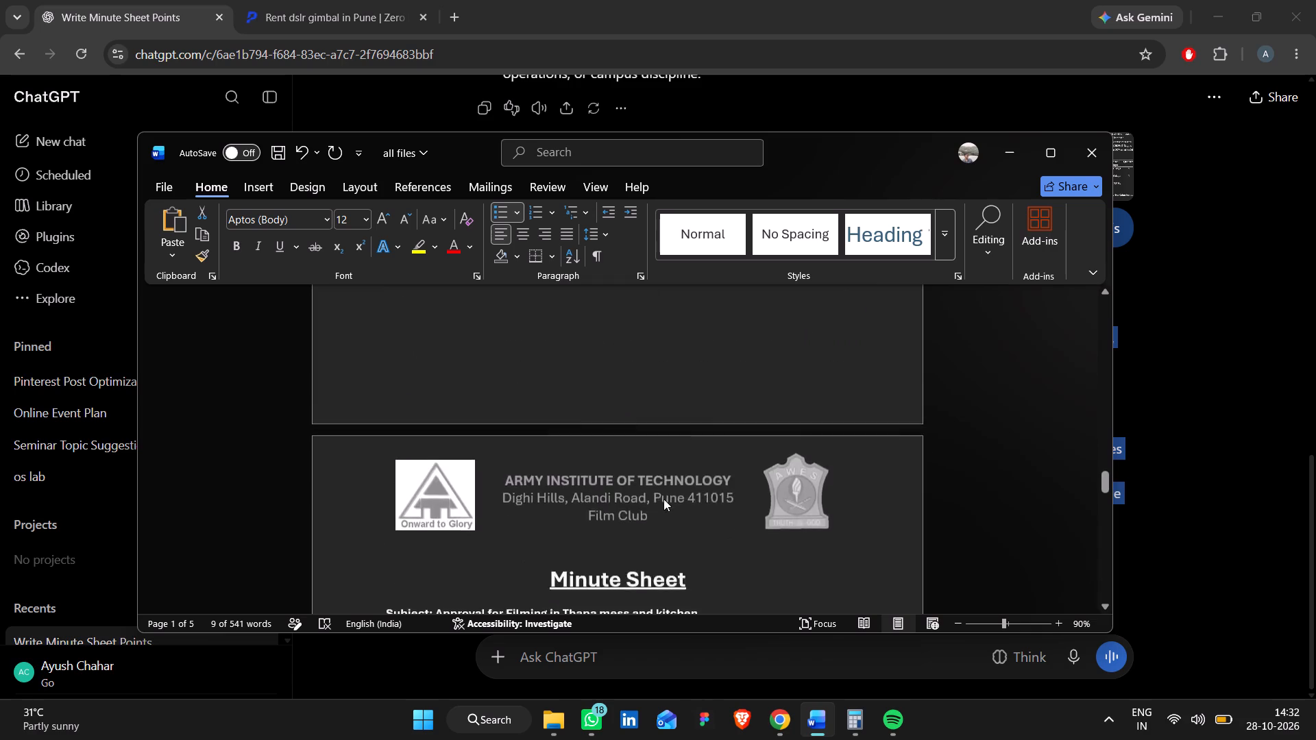
{"action": "scroll", "coordinate": [663, 499], "scroll_direction": "down", "scroll_amount": 1}
{"action": "scroll", "coordinate": [663, 499], "scroll_direction": "up", "scroll_amount": 2}
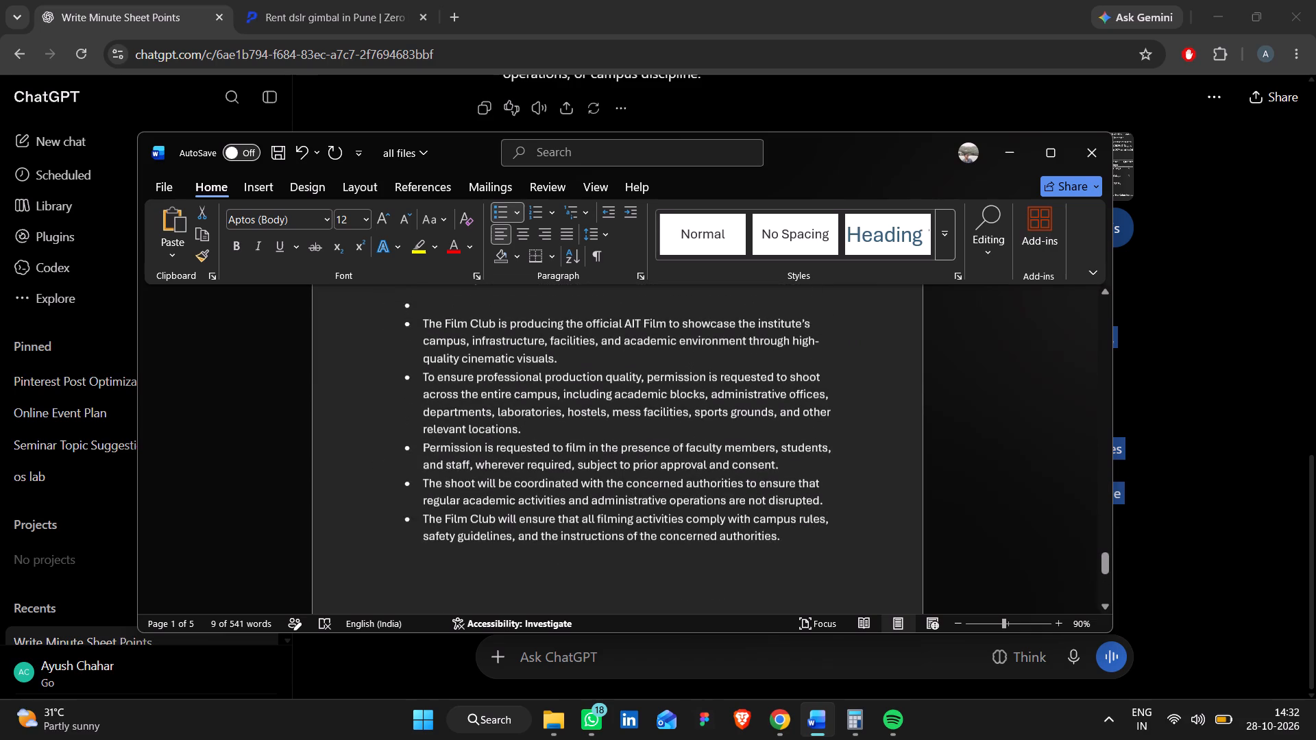
{"action": "scroll", "coordinate": [663, 499], "scroll_direction": "up", "scroll_amount": 1}
{"action": "left_click", "coordinate": [443, 354]}
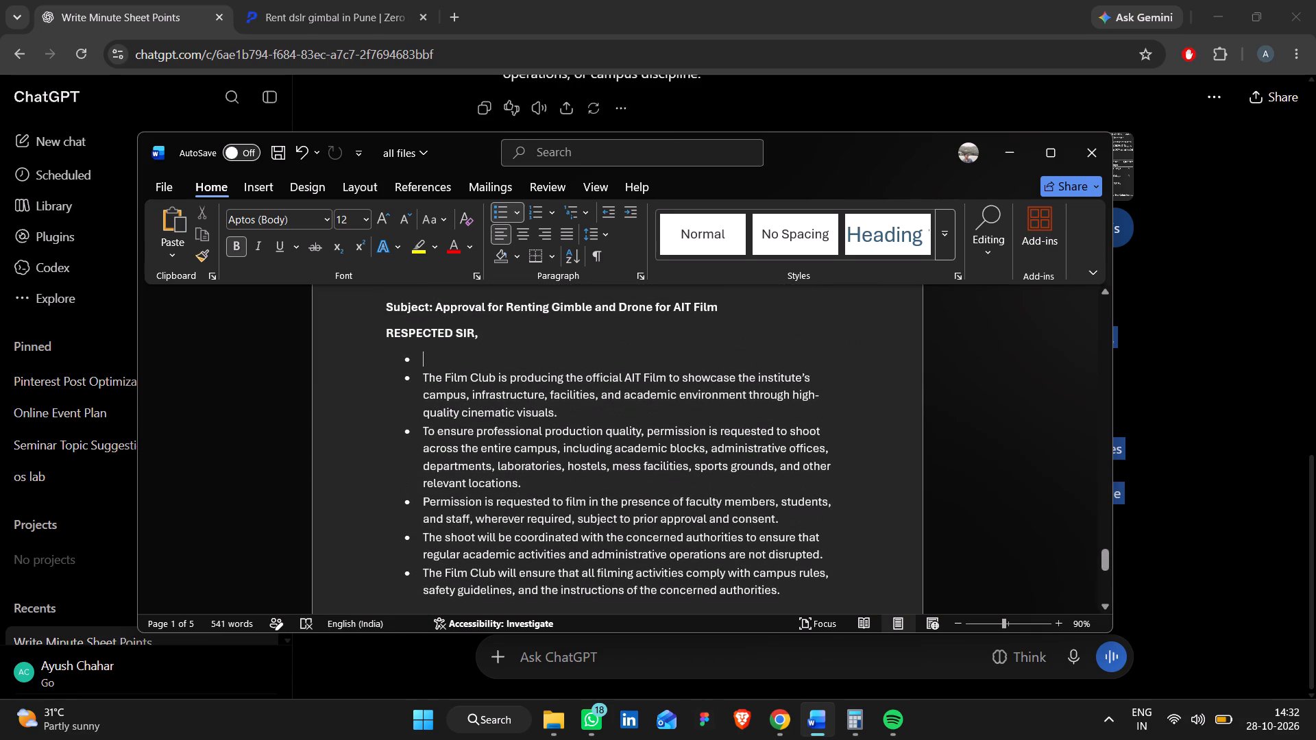
{"action": "key", "text": "ctrl+v"}
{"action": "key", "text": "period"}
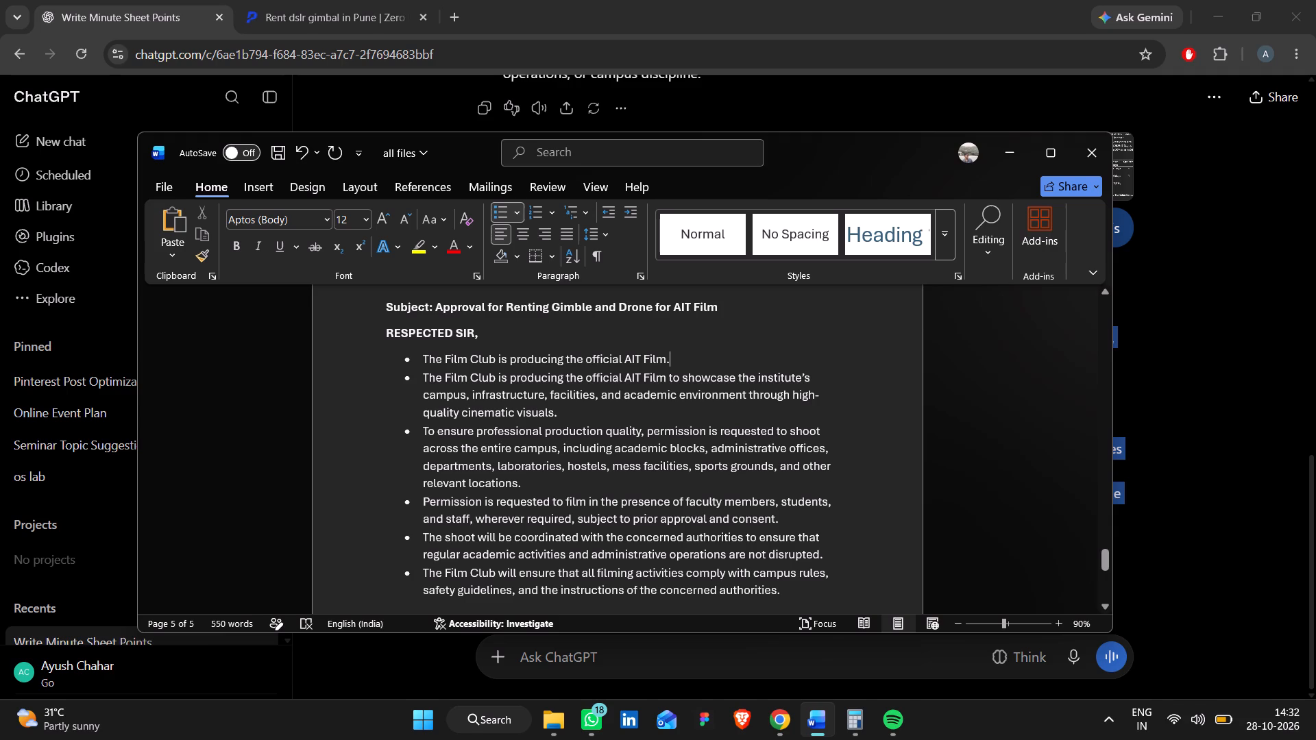
Justify all the bullet points under RESPECTED SIR on the last minute sheet.
{"action": "left_click_drag", "start_coordinate": [422, 352], "coordinate": [785, 593]}
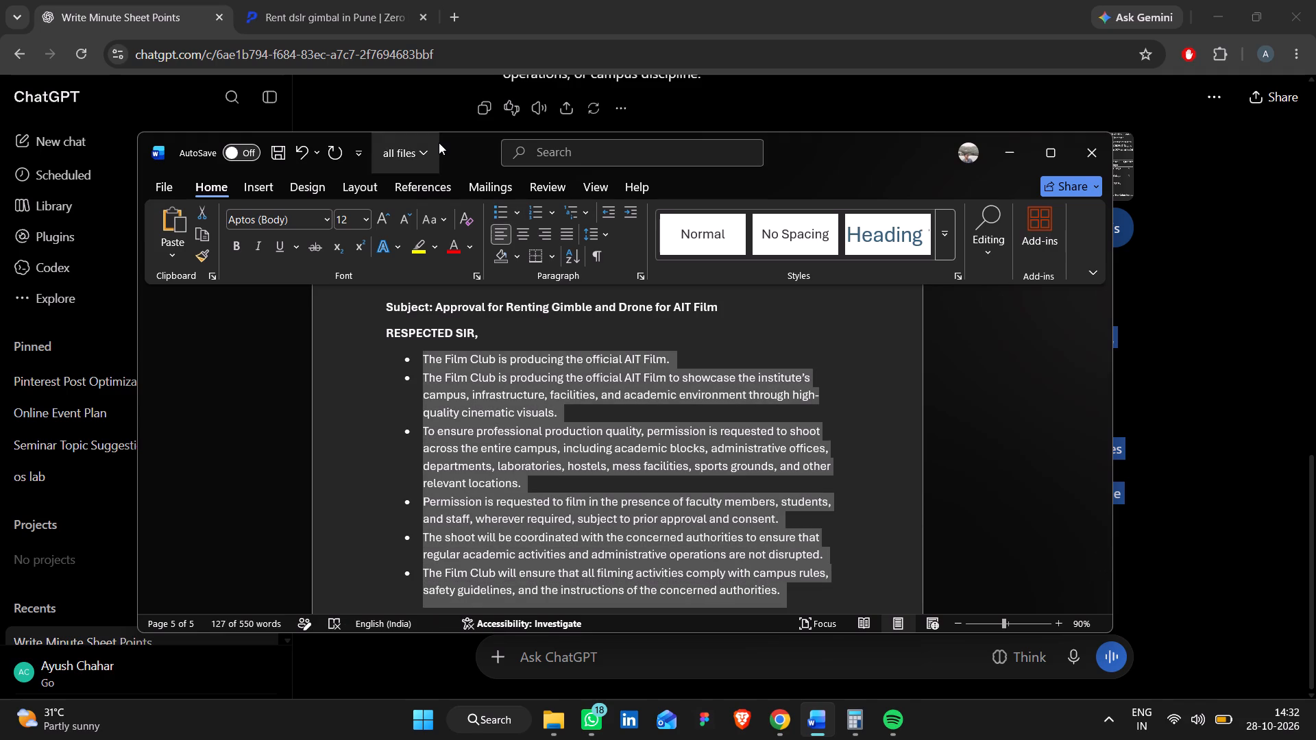
{"action": "left_click", "coordinate": [565, 236]}
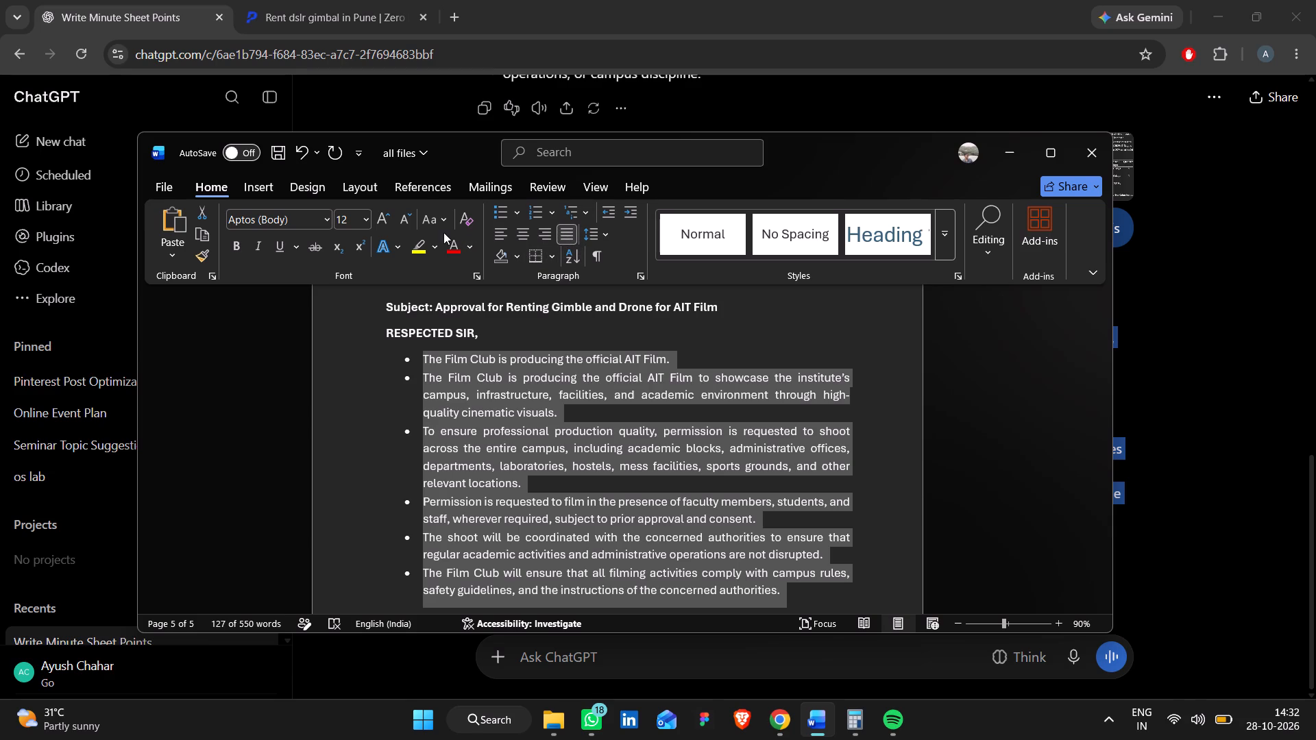
Set the line spacing of the selected bullet points to 1.5 and clear the selection.
{"action": "left_click", "coordinate": [271, 190]}
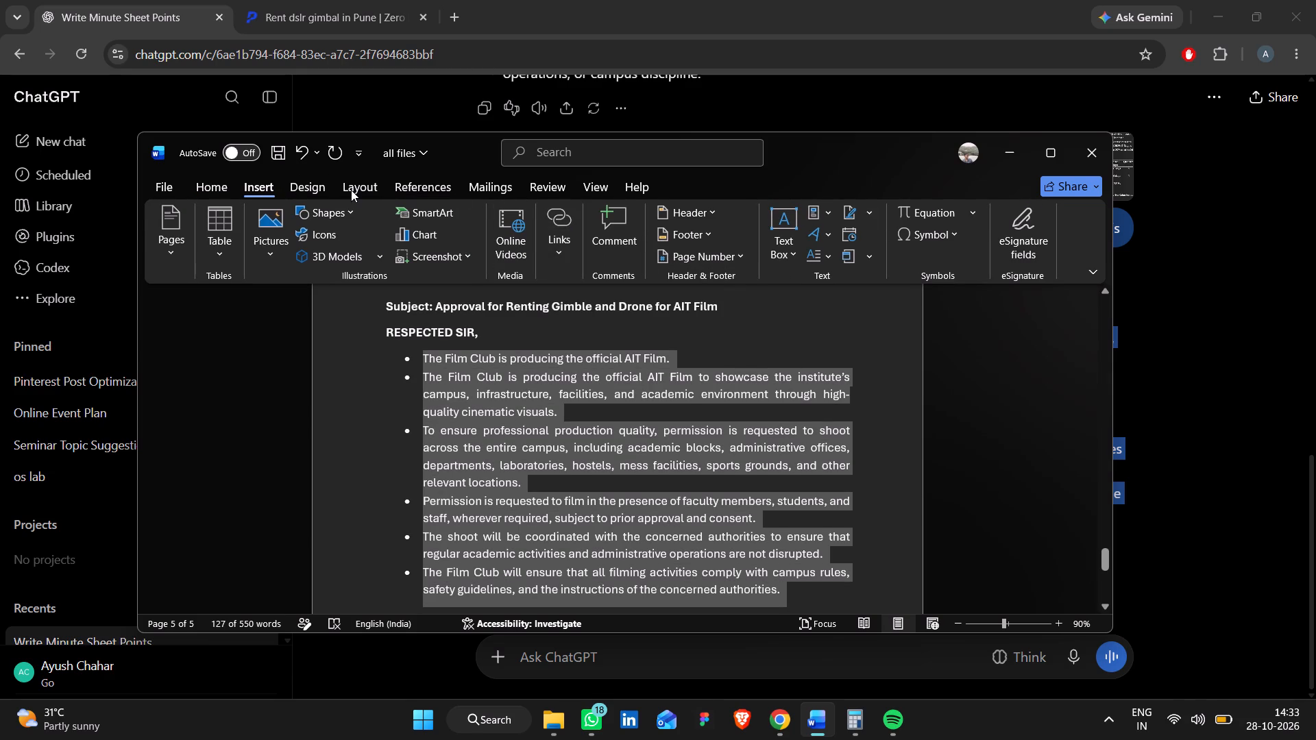
{"action": "left_click", "coordinate": [315, 188]}
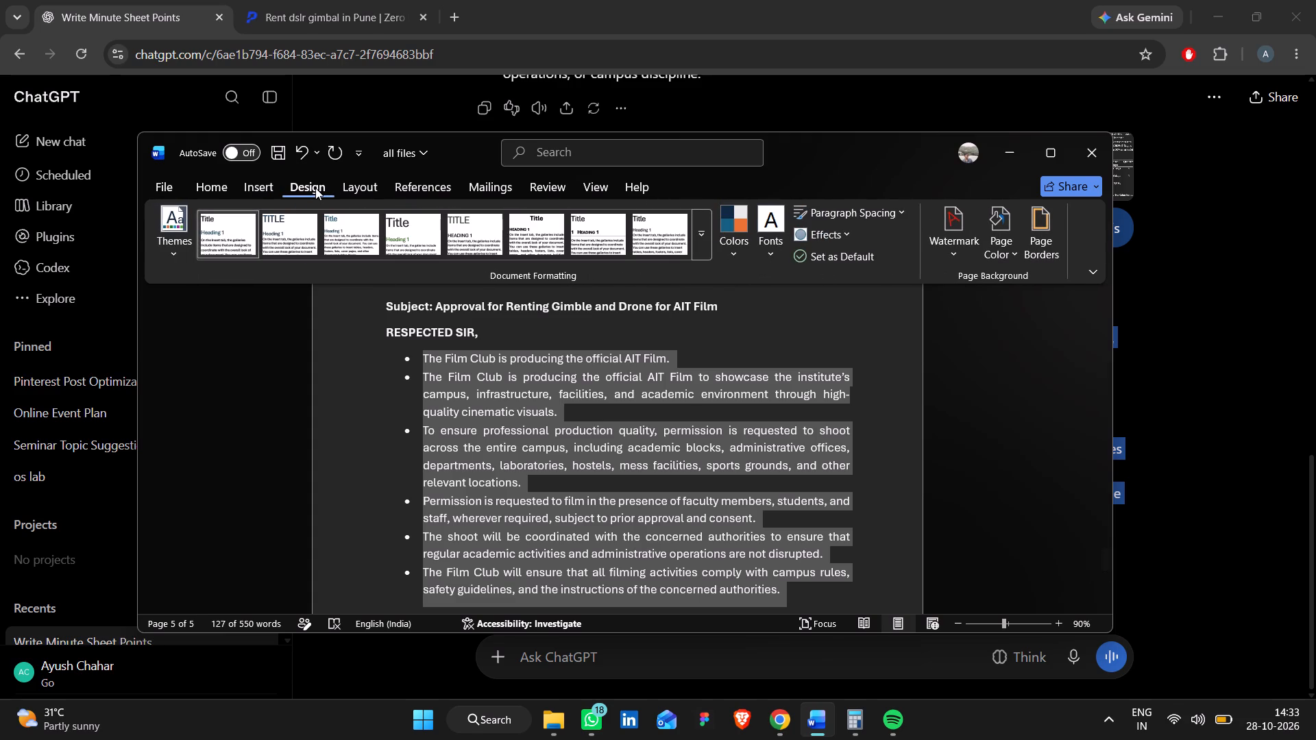
{"action": "left_click", "coordinate": [339, 186]}
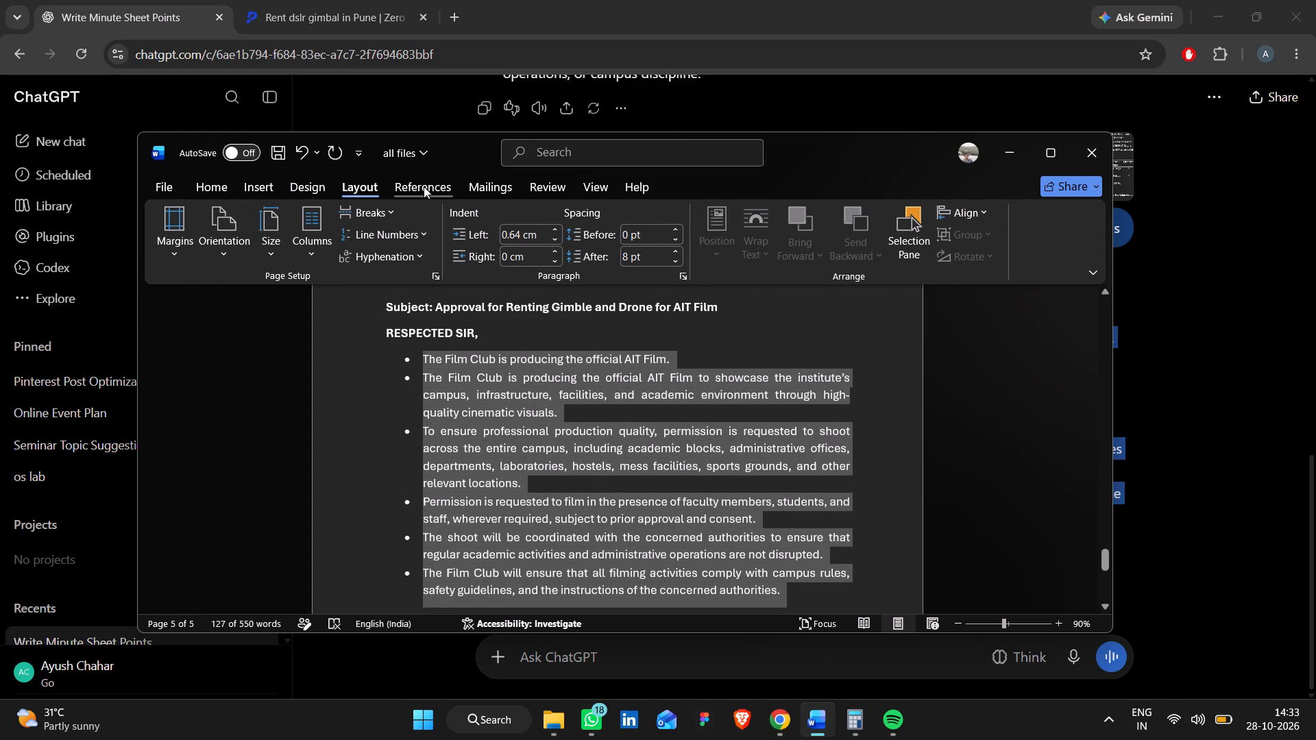
{"action": "left_click", "coordinate": [422, 186]}
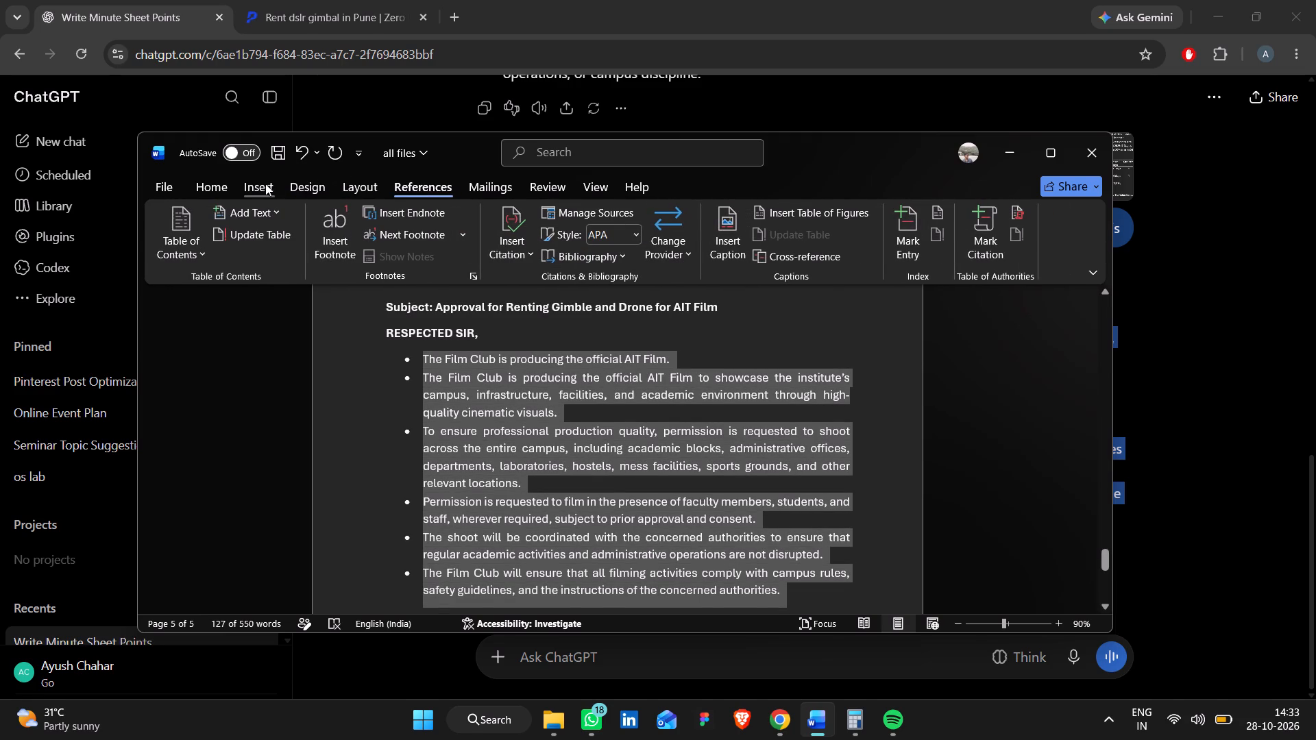
{"action": "left_click", "coordinate": [261, 183]}
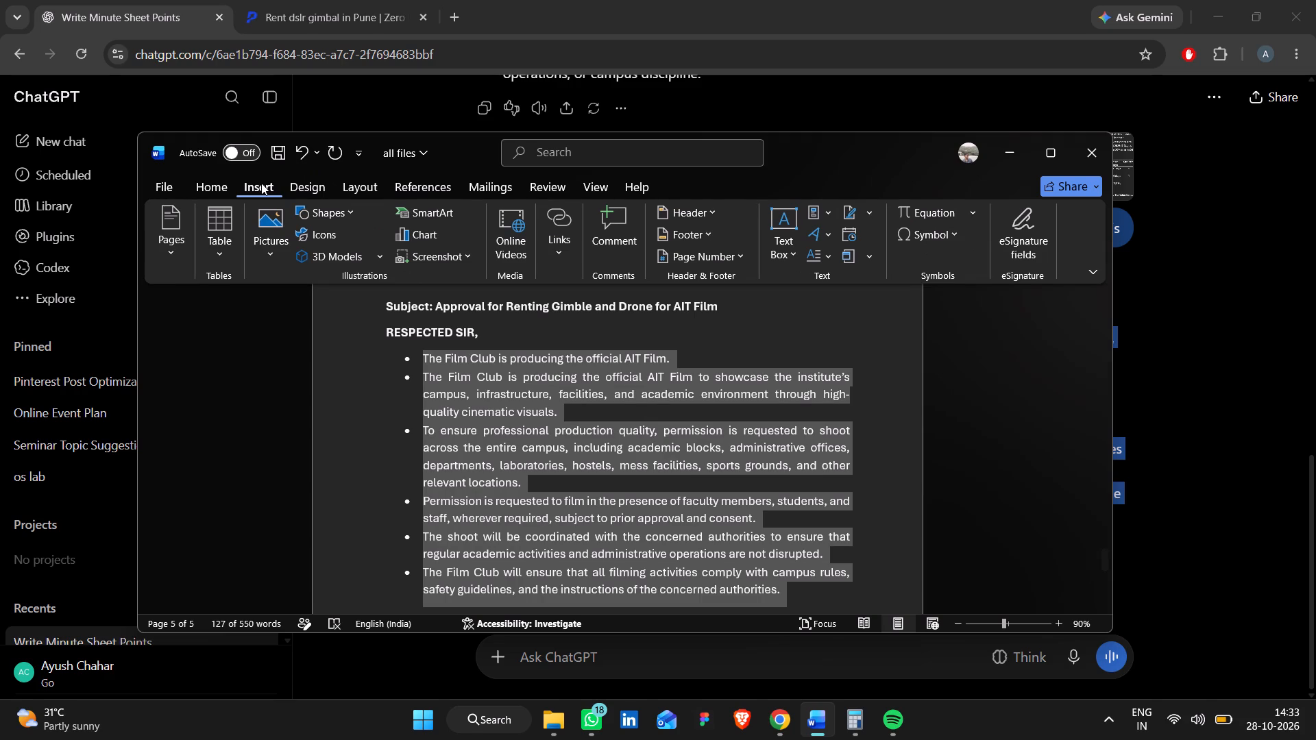
{"action": "left_click", "coordinate": [206, 182]}
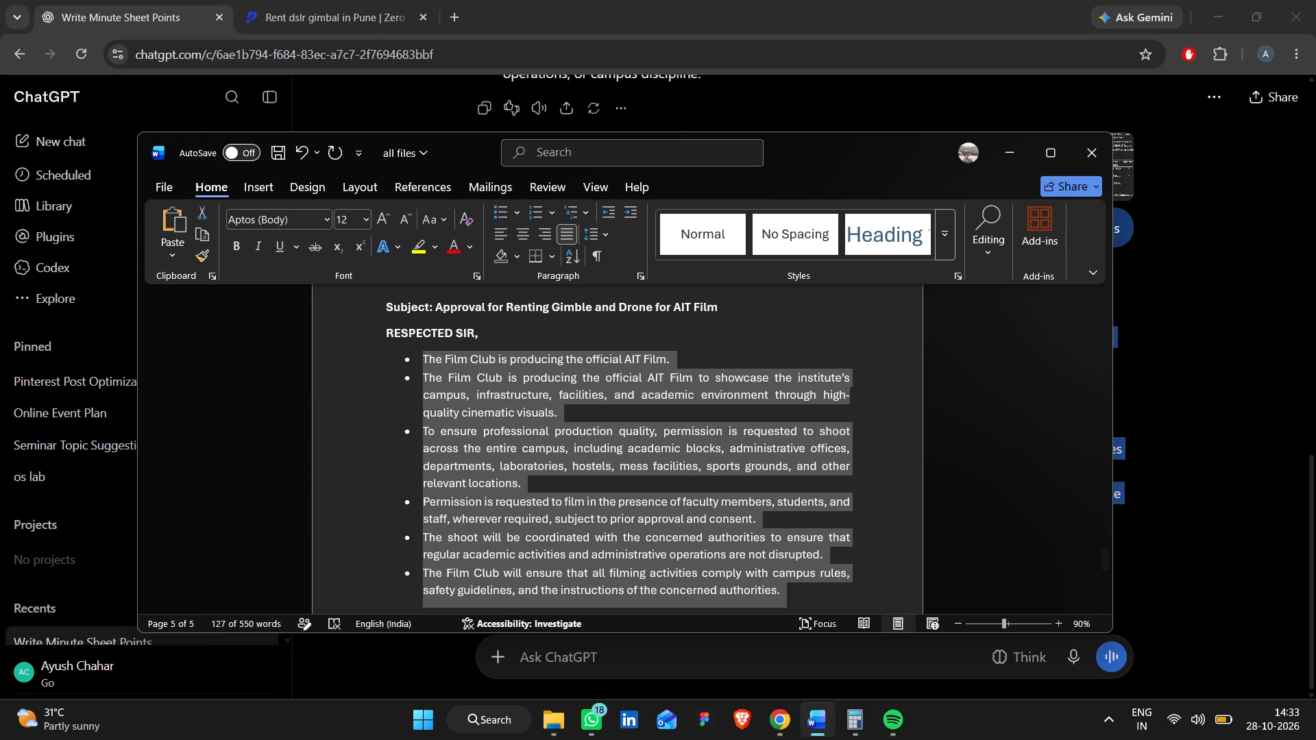
{"action": "left_click", "coordinate": [601, 227]}
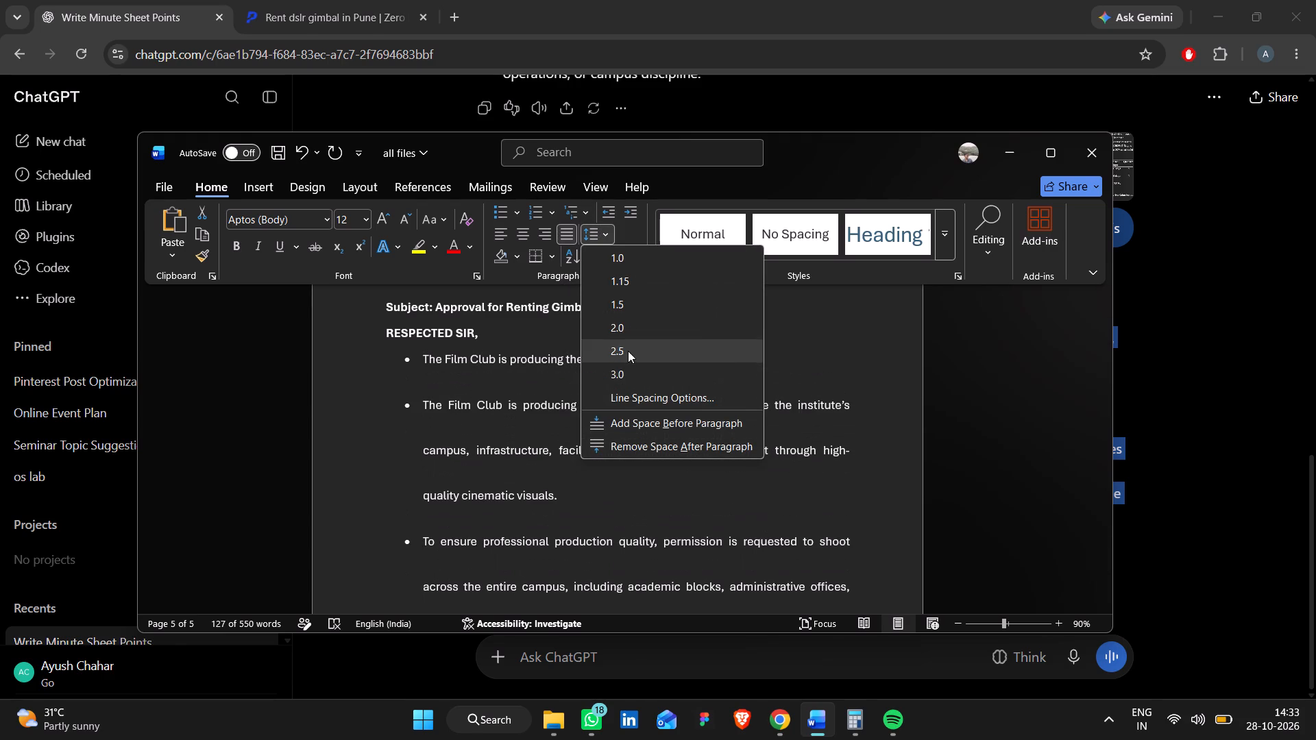
{"action": "left_click", "coordinate": [645, 312]}
{"action": "scroll", "coordinate": [692, 550], "scroll_direction": "down", "scroll_amount": 1}
{"action": "scroll", "coordinate": [692, 550], "scroll_direction": "up", "scroll_amount": 1}
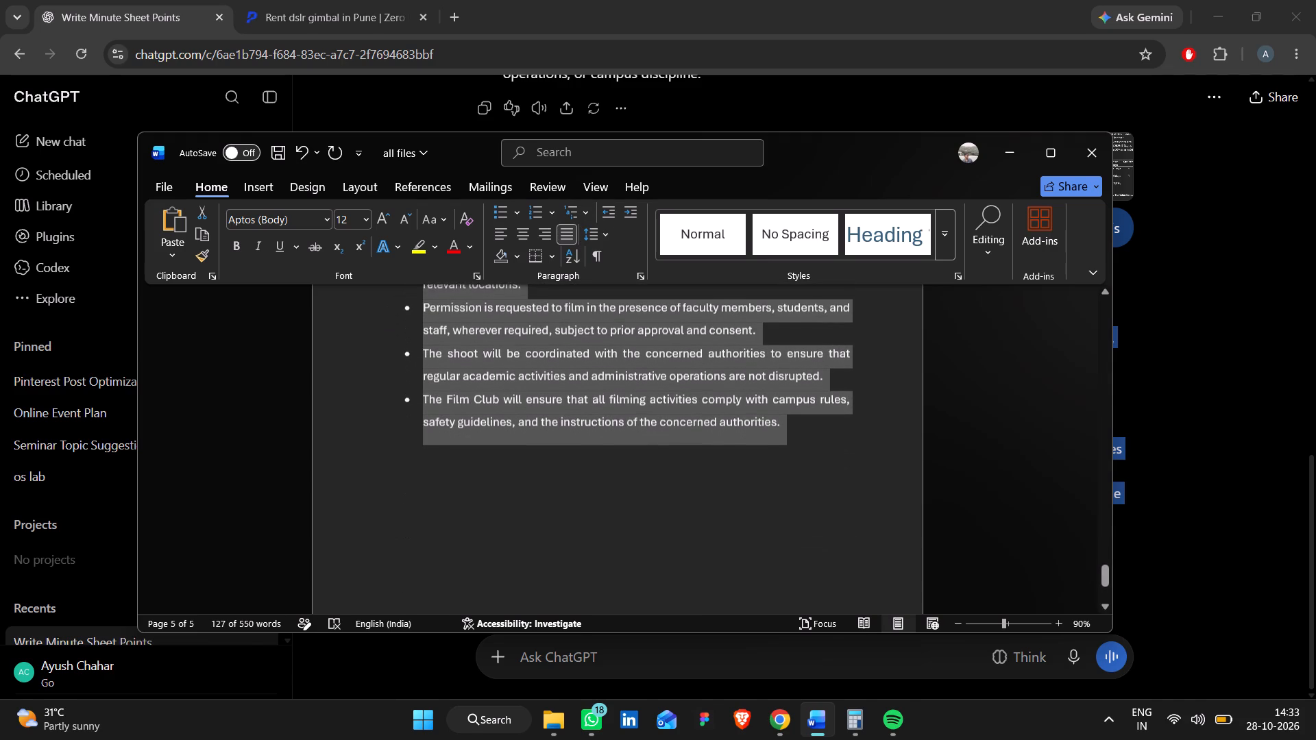
{"action": "scroll", "coordinate": [692, 550], "scroll_direction": "up", "scroll_amount": 1}
{"action": "left_click", "coordinate": [708, 436]}
On the first minute sheet, add the secretary's name in lowercase and in parentheses on the line below Film Club Secretary.
{"action": "scroll", "coordinate": [804, 439], "scroll_direction": "up", "scroll_amount": 3}
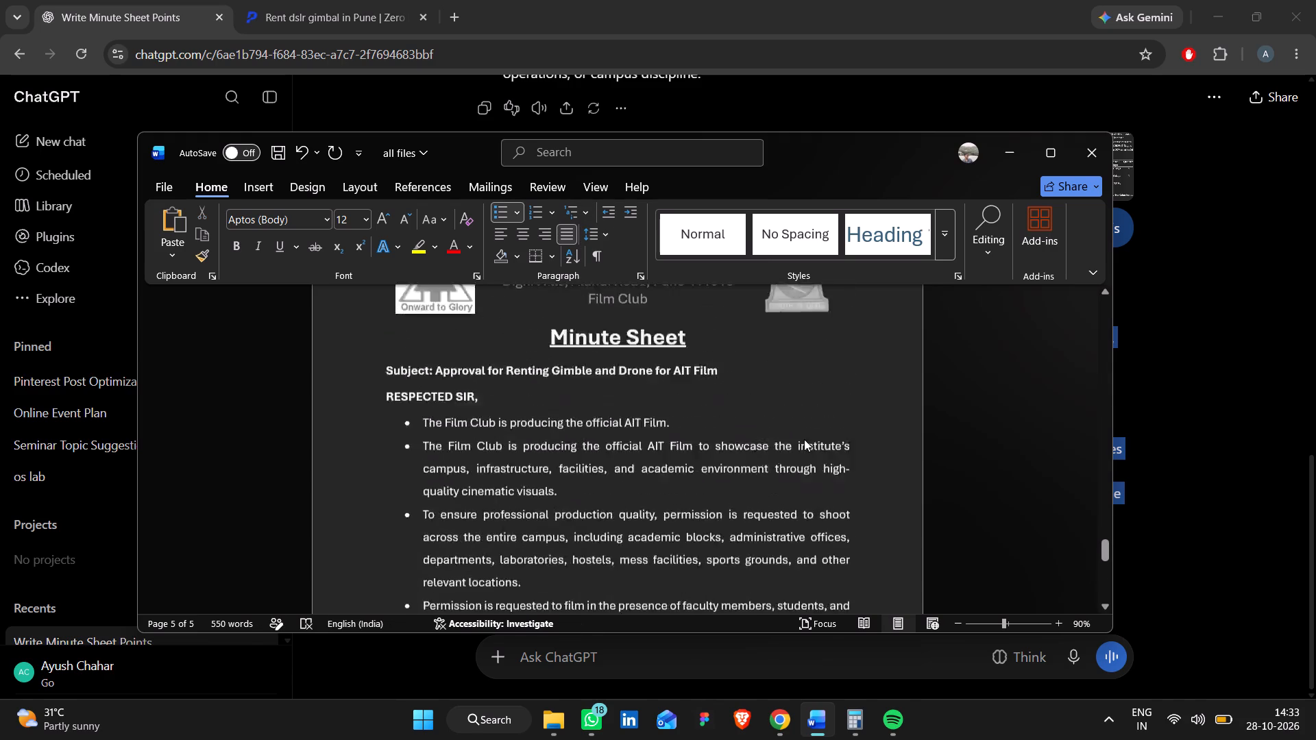
{"action": "scroll", "coordinate": [804, 439], "scroll_direction": "up", "scroll_amount": 2}
{"action": "scroll", "coordinate": [804, 439], "scroll_direction": "right", "scroll_amount": 1}
{"action": "scroll", "coordinate": [804, 439], "scroll_direction": "up", "scroll_amount": 1}
{"action": "scroll", "coordinate": [844, 513], "scroll_direction": "up", "scroll_amount": 4}
{"action": "scroll", "coordinate": [844, 490], "scroll_direction": "down", "scroll_amount": 1}
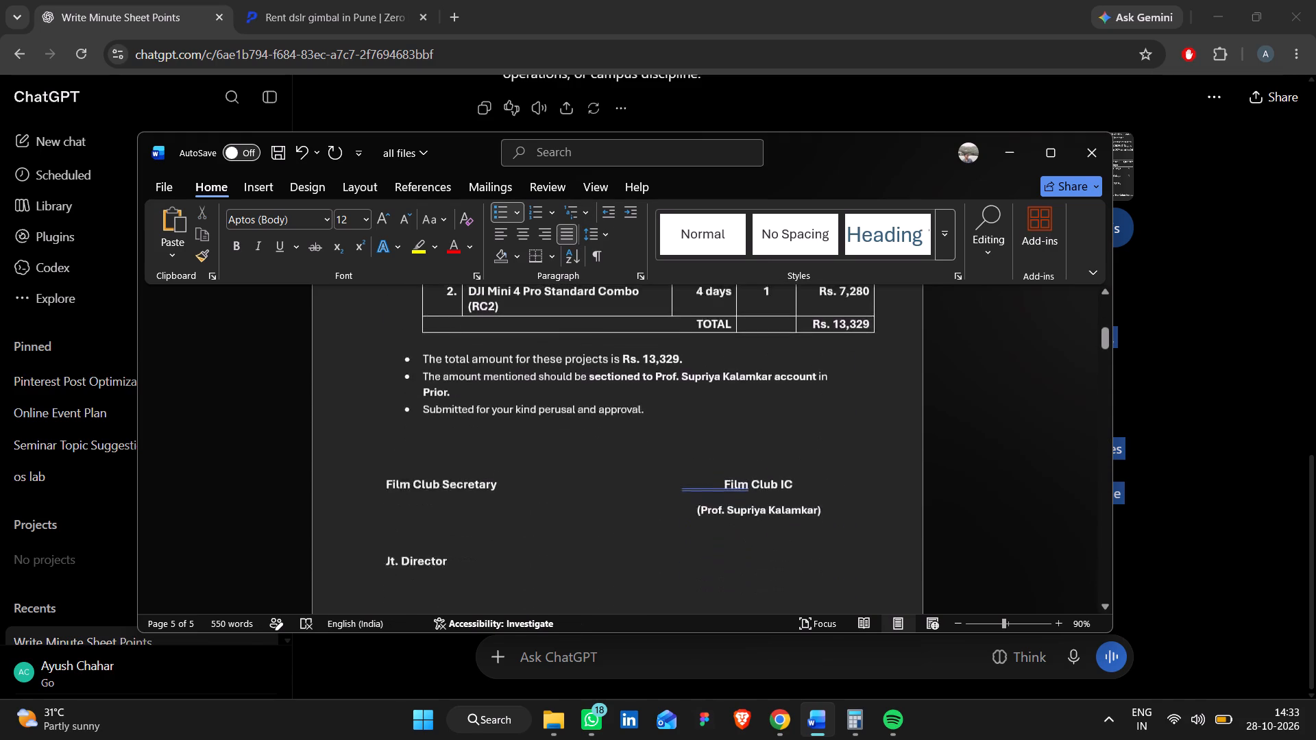
{"action": "scroll", "coordinate": [844, 490], "scroll_direction": "down", "scroll_amount": 1}
{"action": "scroll", "coordinate": [844, 490], "scroll_direction": "up", "scroll_amount": 6}
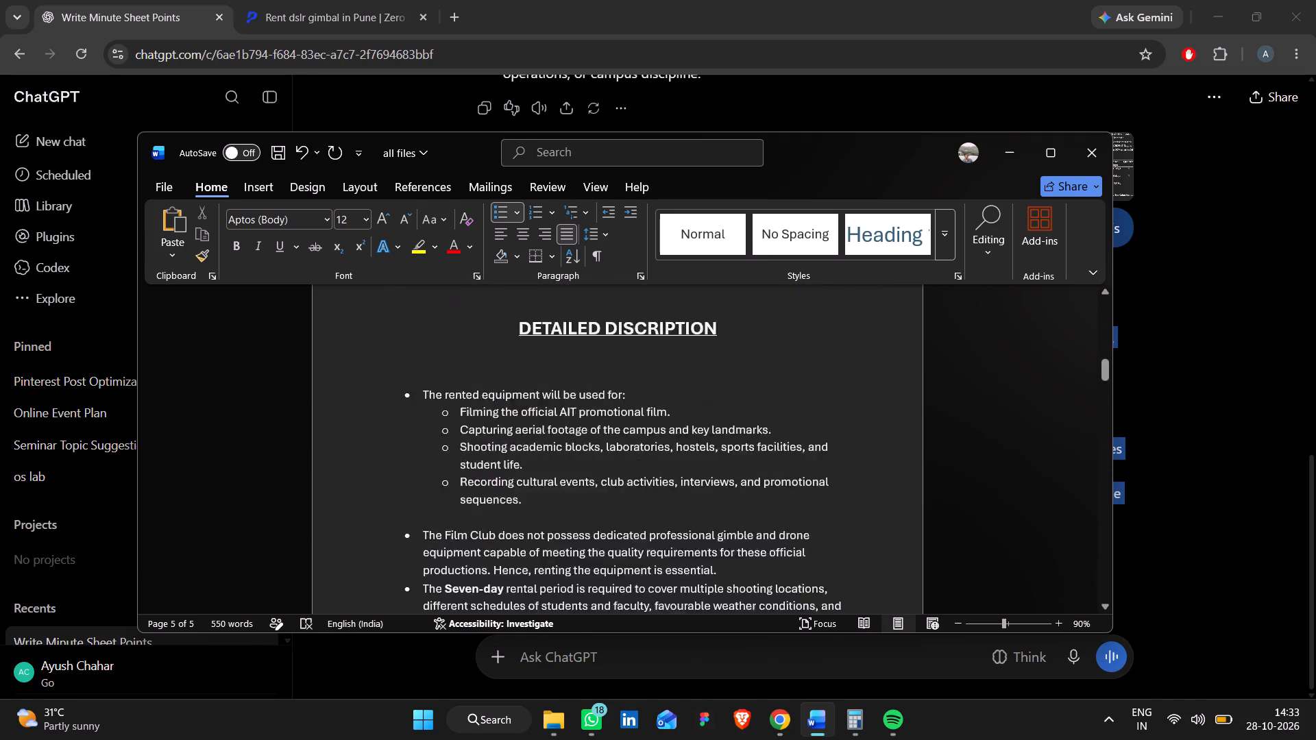
{"action": "scroll", "coordinate": [844, 490], "scroll_direction": "up", "scroll_amount": 4}
{"action": "scroll", "coordinate": [844, 480], "scroll_direction": "down", "scroll_amount": 1}
{"action": "left_click", "coordinate": [844, 480]}
{"action": "scroll", "coordinate": [860, 447], "scroll_direction": "down", "scroll_amount": 1}
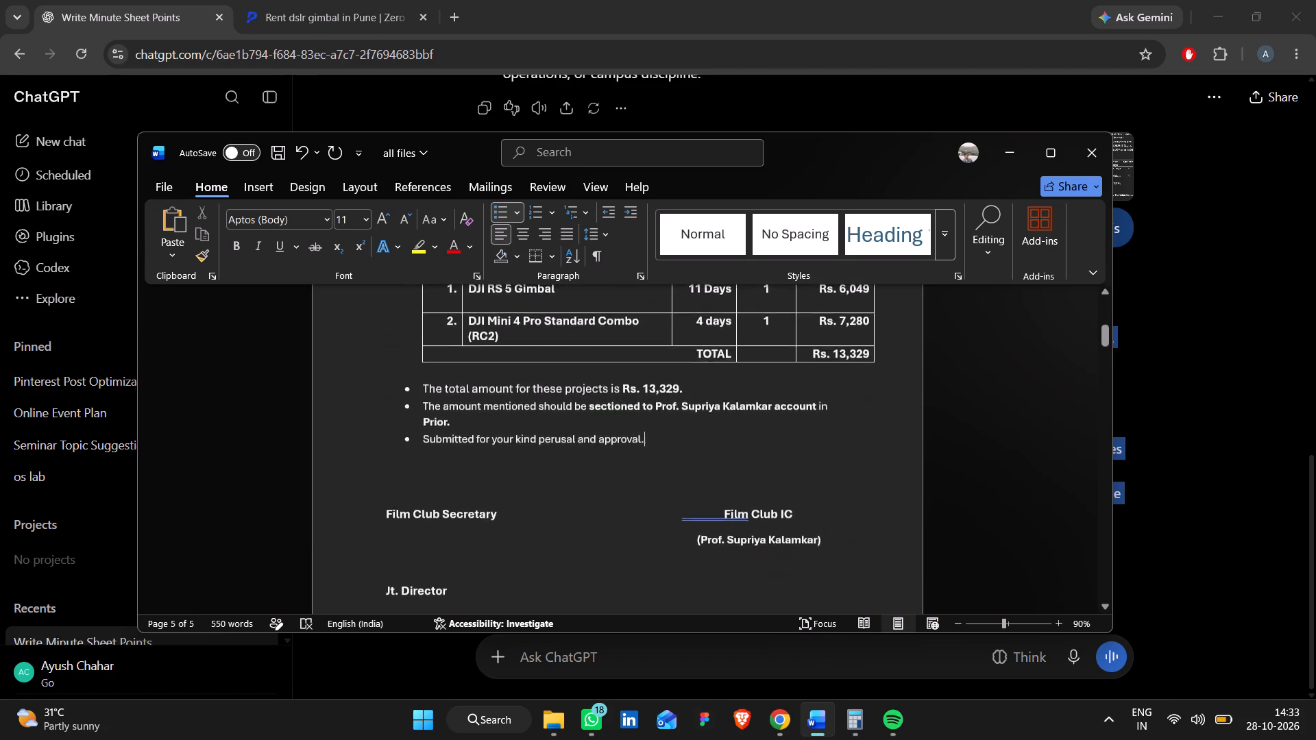
{"action": "scroll", "coordinate": [860, 447], "scroll_direction": "down", "scroll_amount": 1}
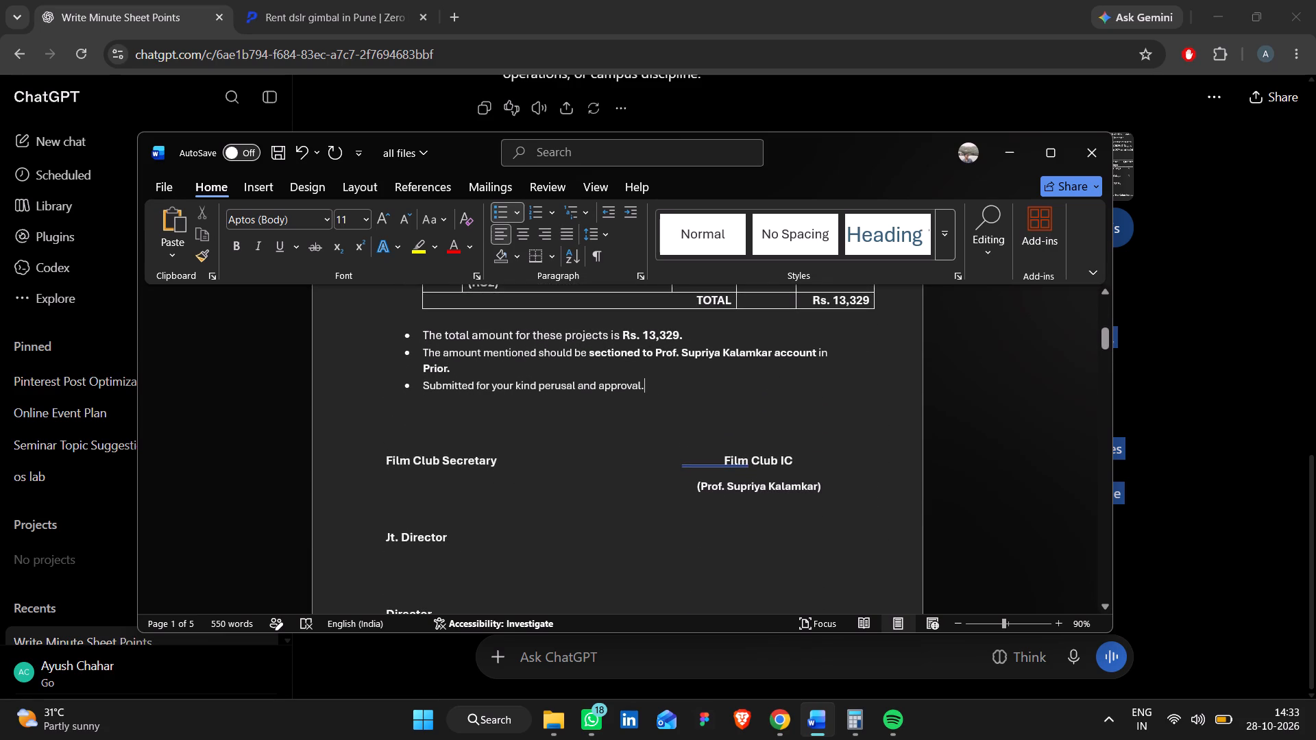
{"action": "left_click", "coordinate": [409, 483]}
{"action": "key", "text": "BackSpace"}
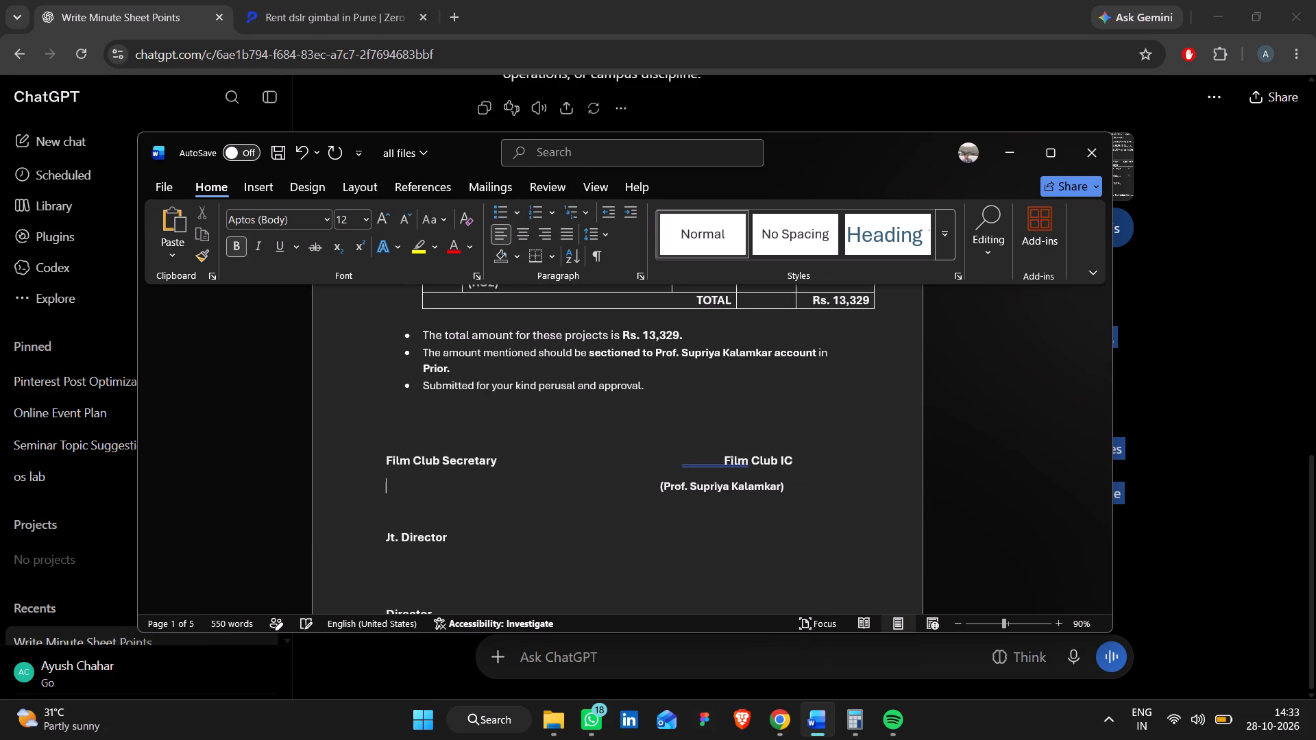
{"action": "key", "text": "ctrl+z"}
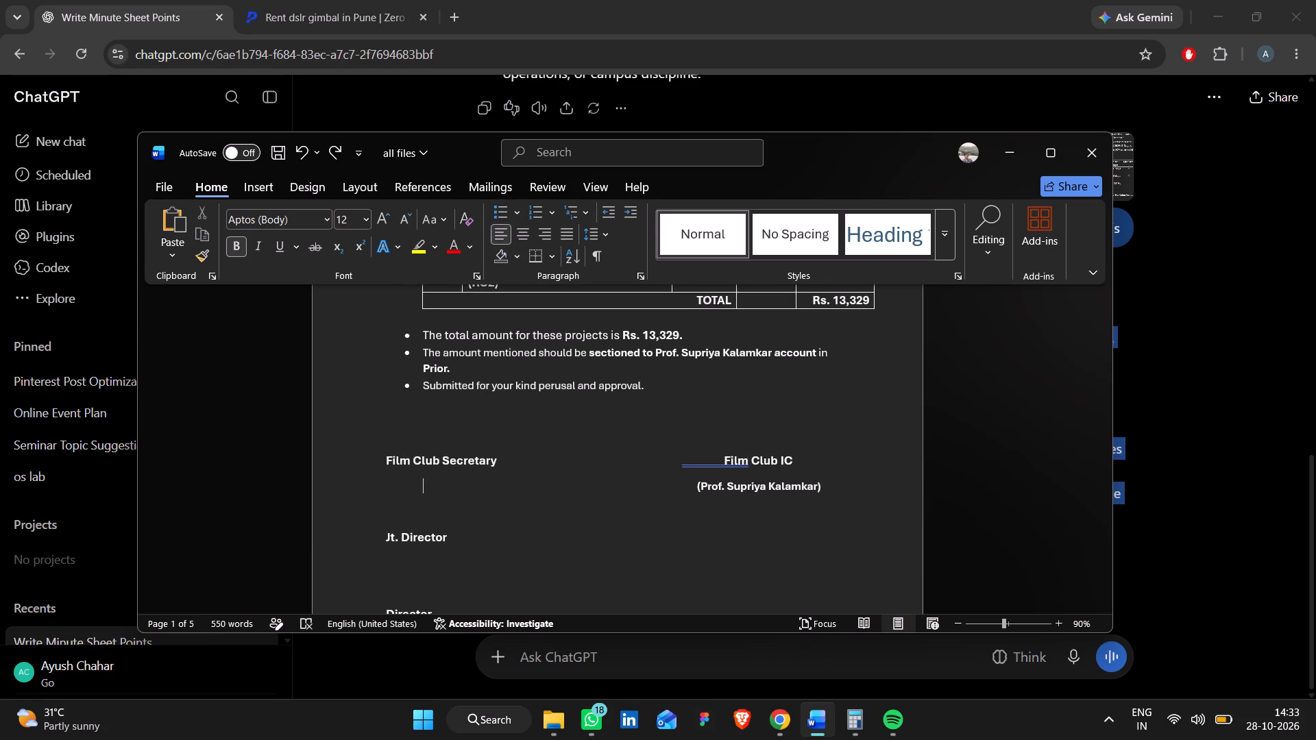
{"action": "key", "text": "shift+parenleft"}
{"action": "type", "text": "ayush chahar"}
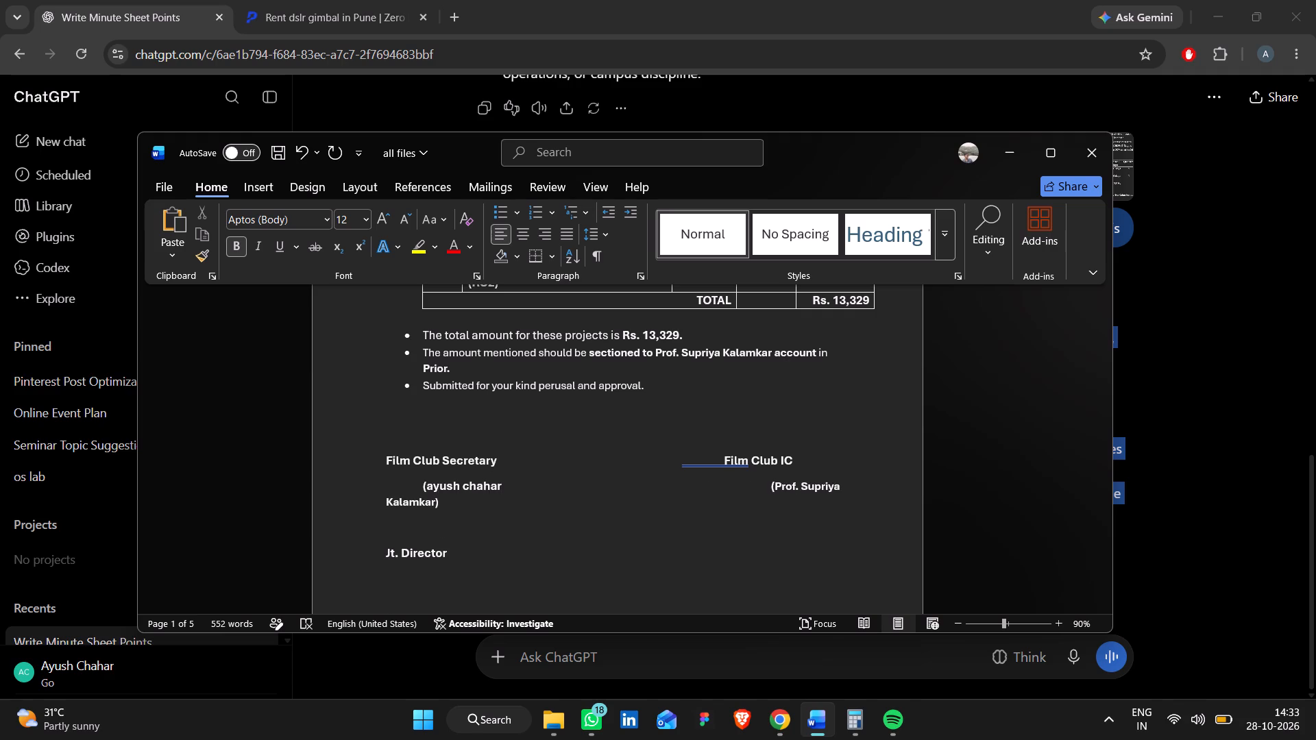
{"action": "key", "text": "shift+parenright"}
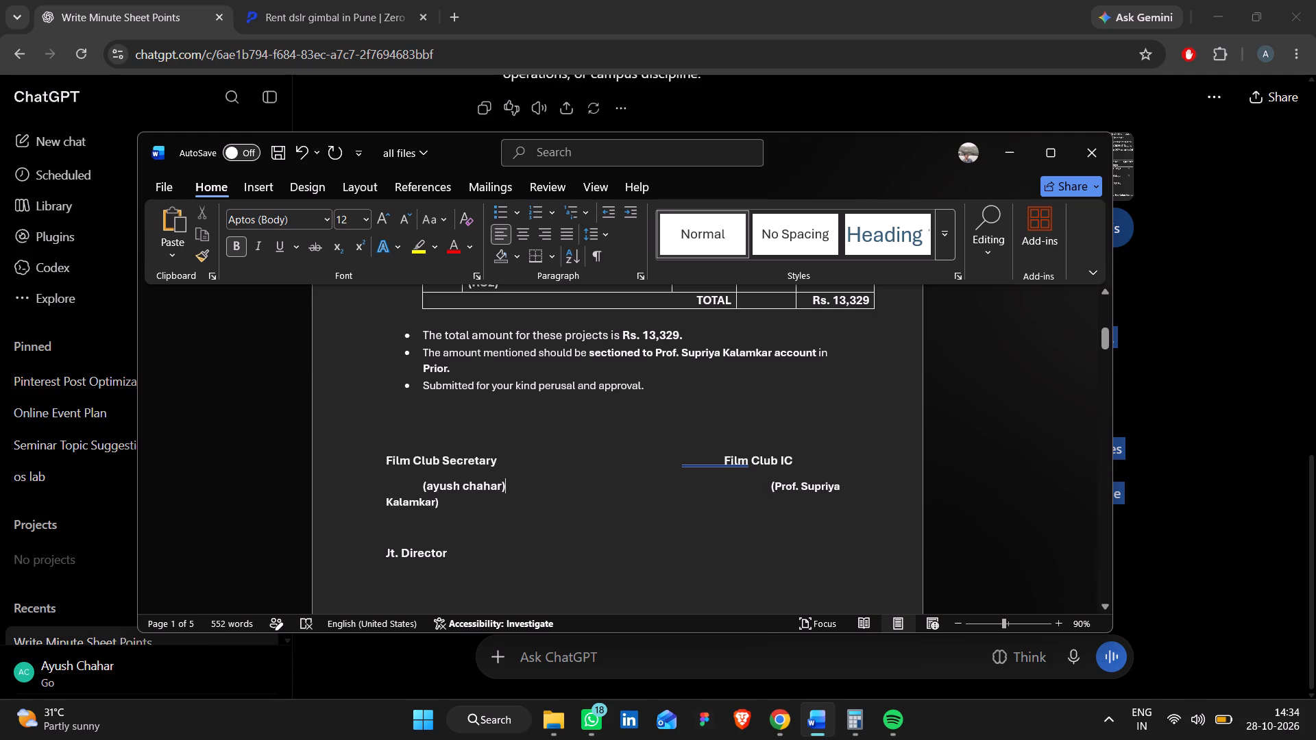
Remove the indent before the secretary's name and close the paragraph gap between it and Film Club Secretary.
{"action": "left_click", "coordinate": [419, 489]}
{"action": "key", "text": "BackSpace"}
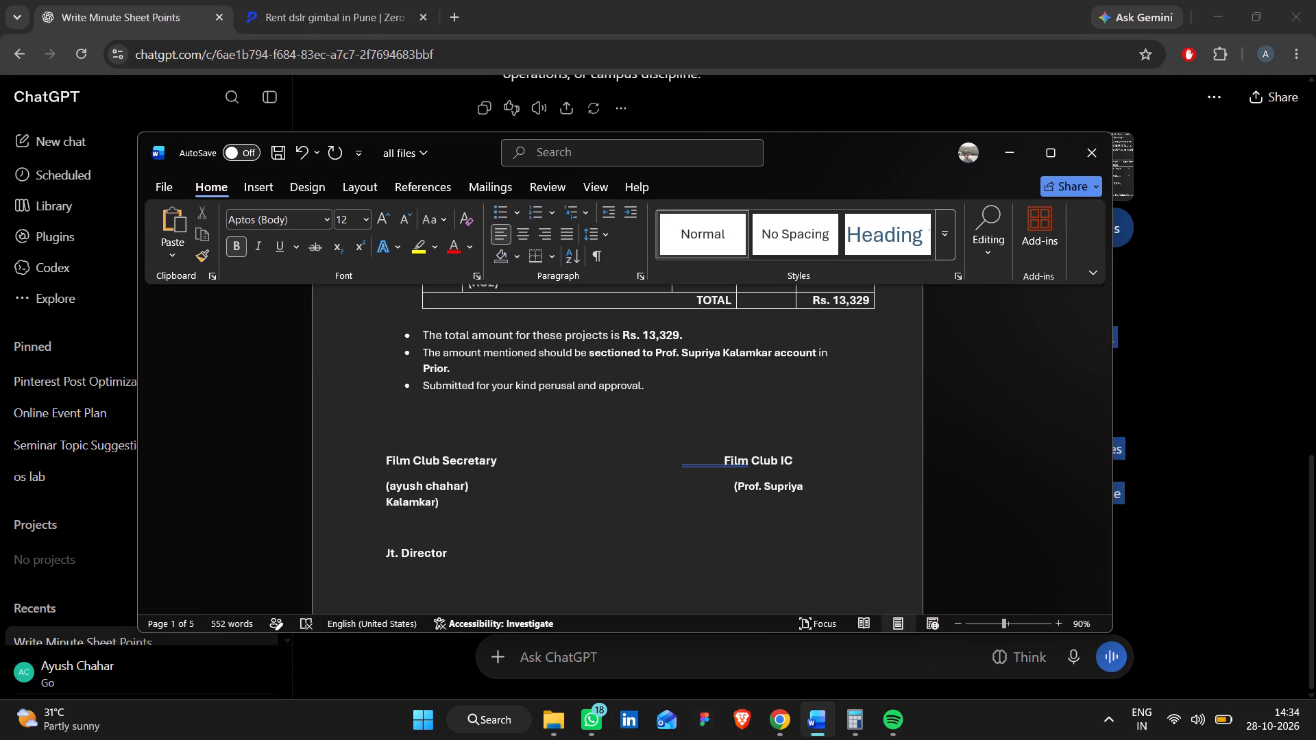
{"action": "key", "text": "BackSpace"}
{"action": "key", "text": "BackSpace"}
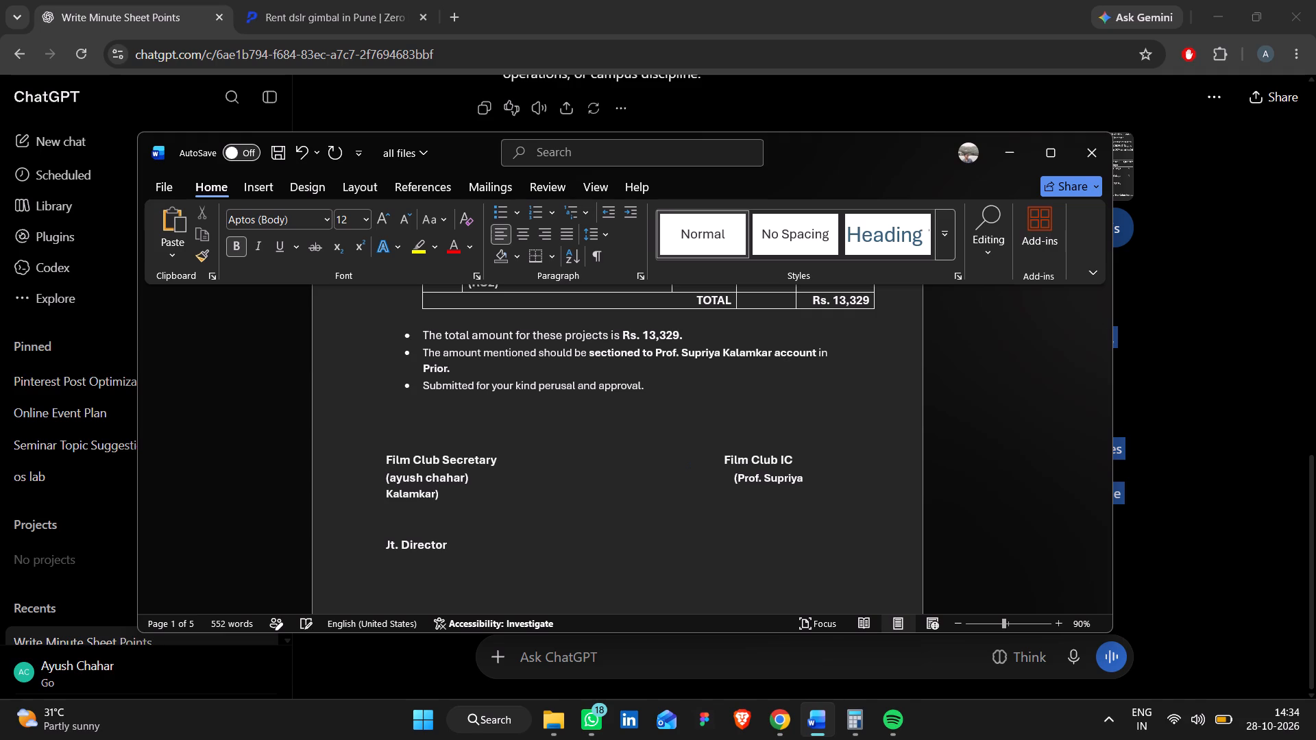
{"action": "key", "text": "BackSpace"}
{"action": "key", "text": "BackSpace"}
{"action": "key", "text": "BackSpace"}
{"action": "key", "text": "ctrl+z"}
{"action": "key", "text": "BackSpace"}
{"action": "key", "text": "ctrl+z"}
Adjust the spacing before the professor's name so it fits on one line, centred beneath Film Club IC.
{"action": "left_click", "coordinate": [731, 482]}
{"action": "key", "text": "BackSpace"}
{"action": "key", "text": "BackSpace"}
{"action": "key", "text": "BackSpace"}
{"action": "key", "text": "BackSpace"}
{"action": "key", "text": "BackSpace"}
{"action": "key", "text": "BackSpace"}
{"action": "key", "text": "BackSpace"}
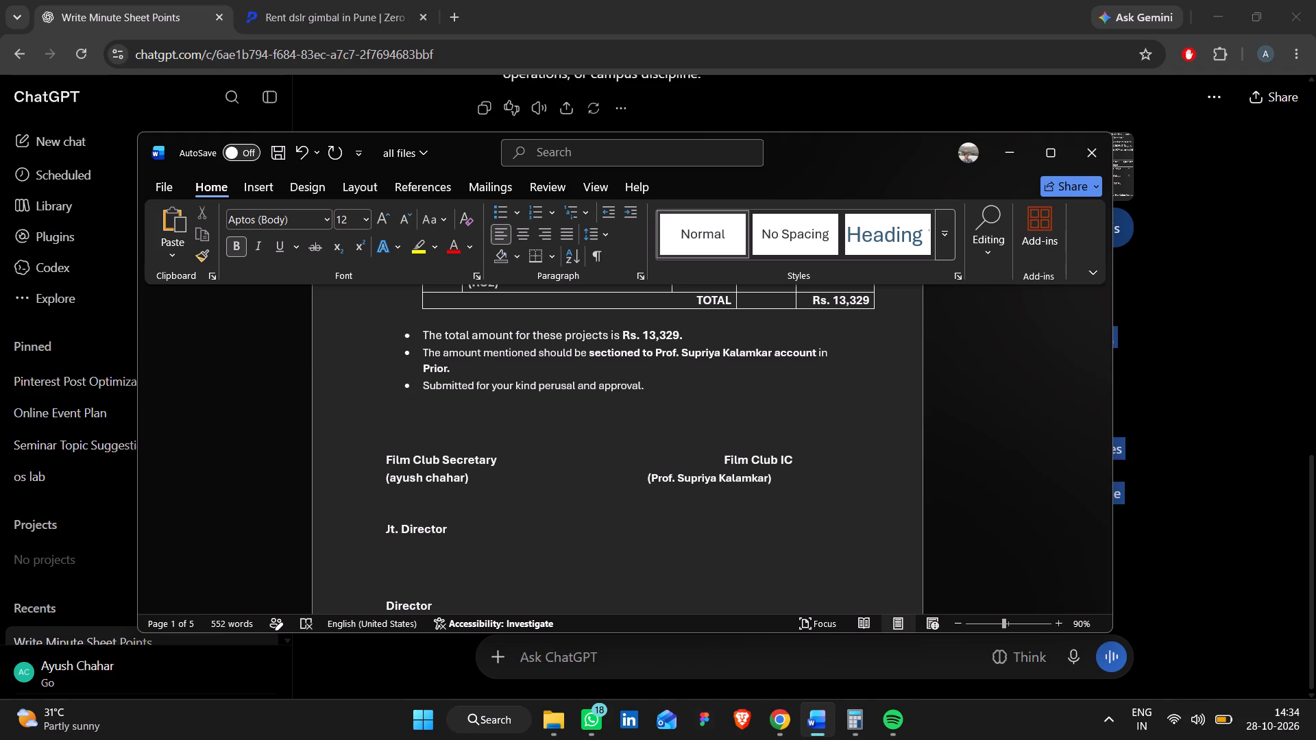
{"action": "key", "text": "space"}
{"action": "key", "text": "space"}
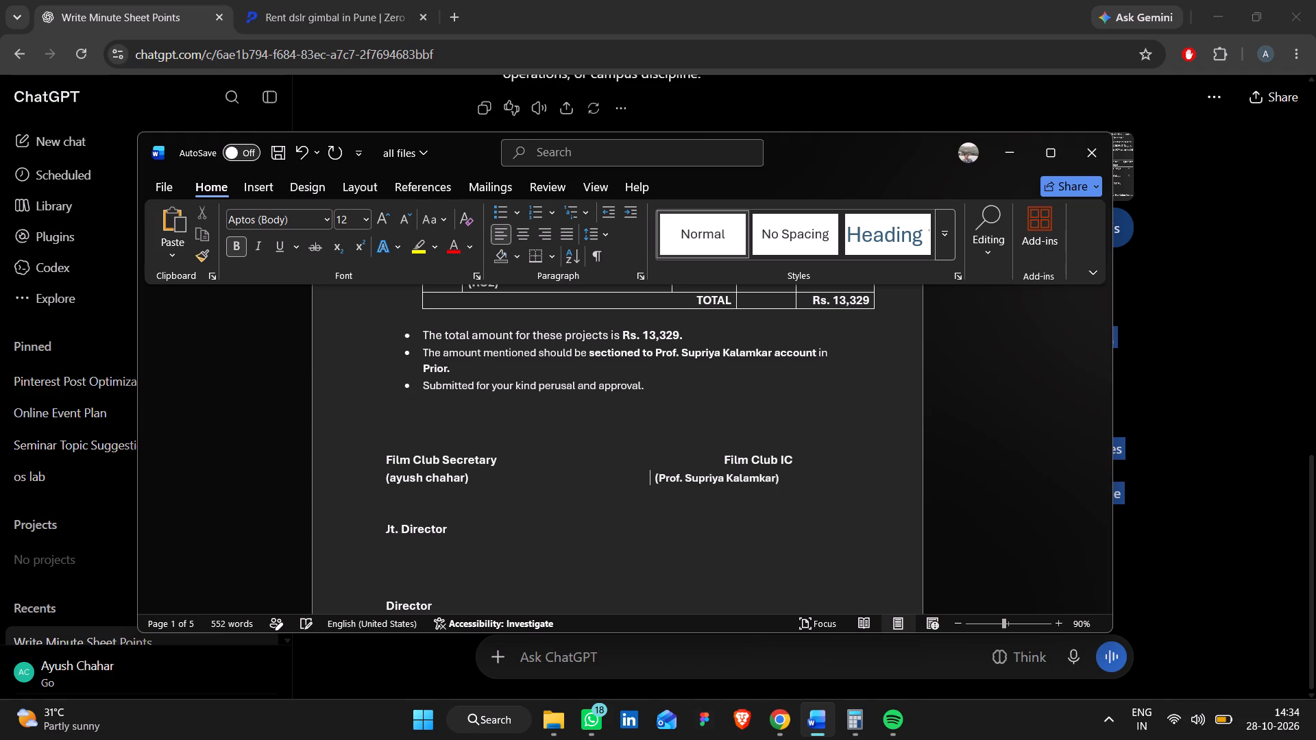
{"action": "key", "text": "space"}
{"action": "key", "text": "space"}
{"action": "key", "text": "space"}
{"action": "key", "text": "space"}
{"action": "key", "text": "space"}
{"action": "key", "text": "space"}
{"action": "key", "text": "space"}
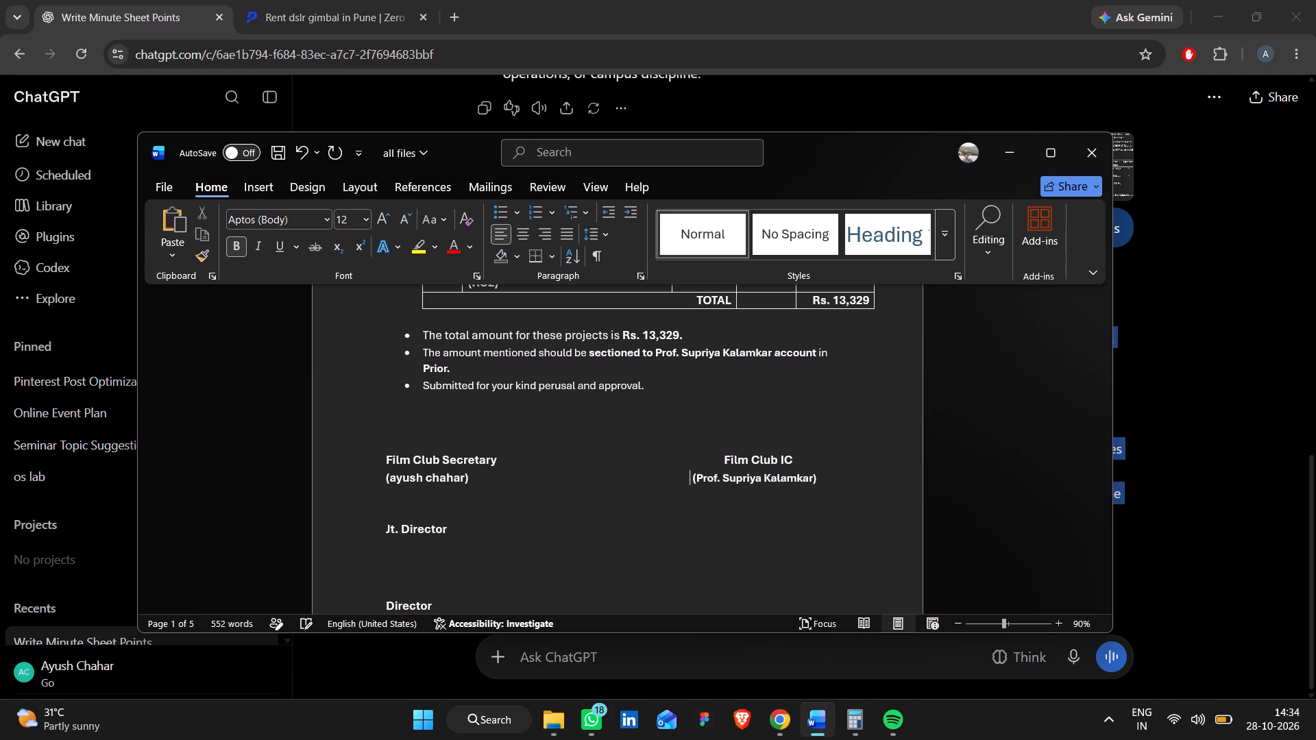
Try to indent the secretary's name with spaces so it sits centred beneath Film Club Secretary.
{"action": "left_click", "coordinate": [382, 477]}
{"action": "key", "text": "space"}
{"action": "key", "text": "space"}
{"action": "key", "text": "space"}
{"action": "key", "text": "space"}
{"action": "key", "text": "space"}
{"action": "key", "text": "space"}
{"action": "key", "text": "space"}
{"action": "key", "text": "Tab"}
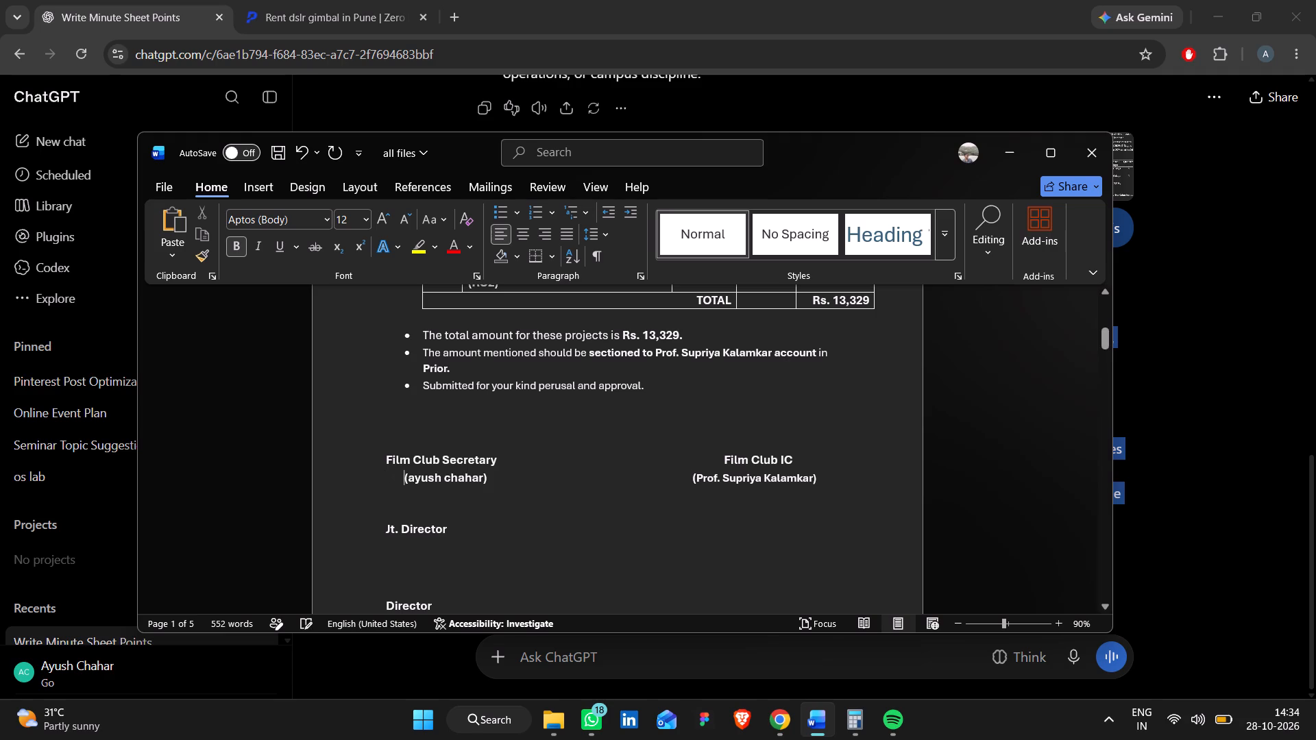
{"action": "key", "text": "BackSpace"}
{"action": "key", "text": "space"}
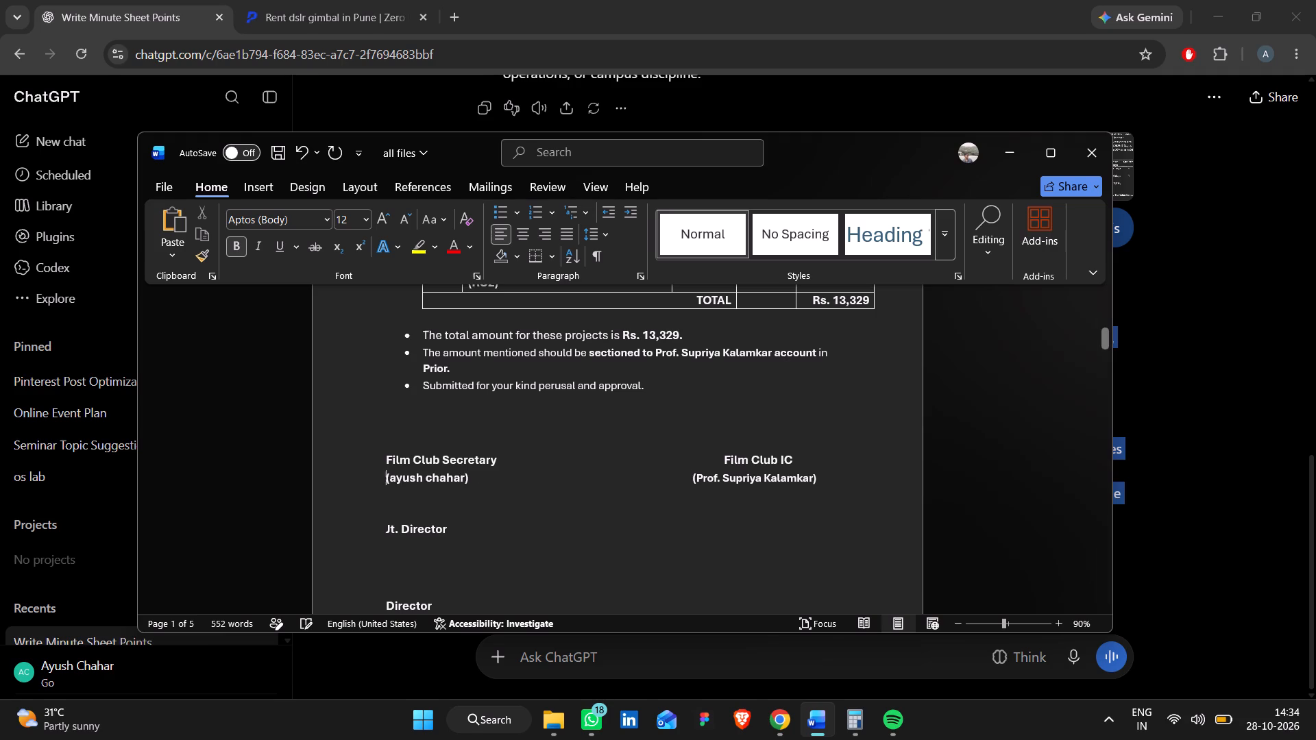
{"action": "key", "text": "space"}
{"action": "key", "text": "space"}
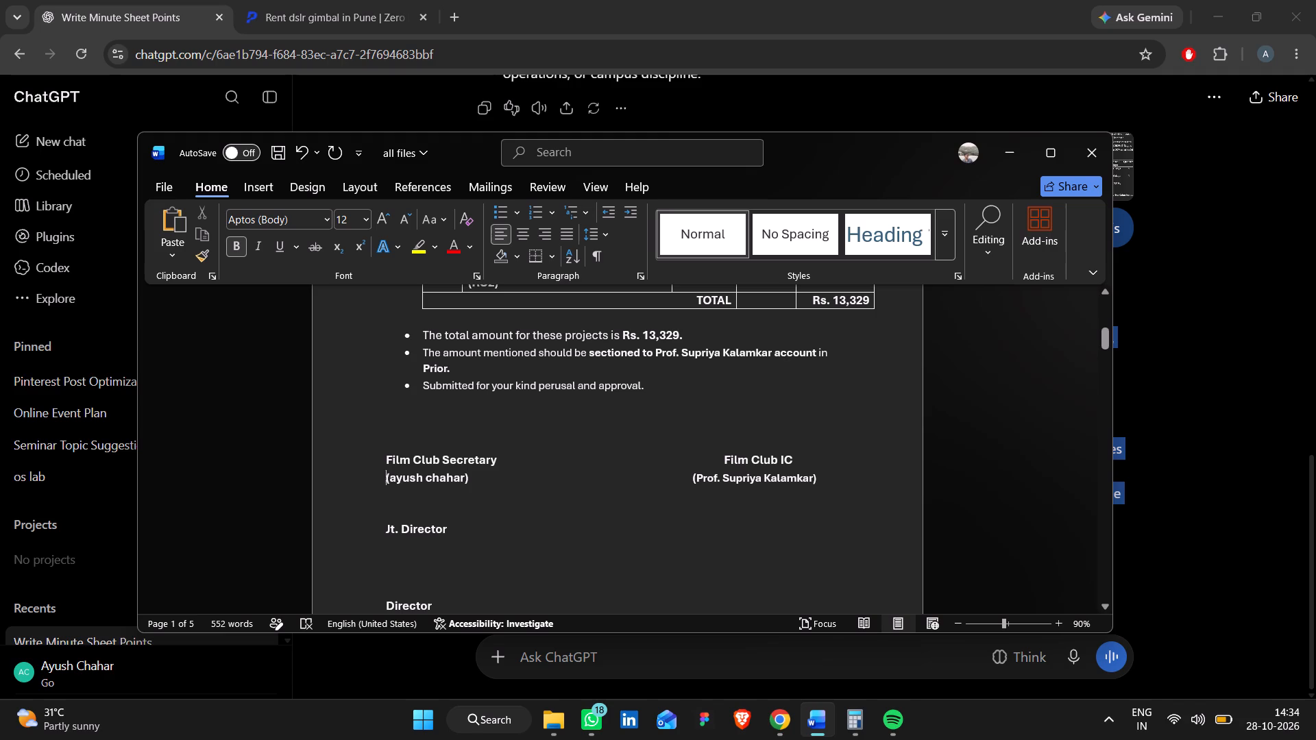
{"action": "left_click", "coordinate": [389, 481]}
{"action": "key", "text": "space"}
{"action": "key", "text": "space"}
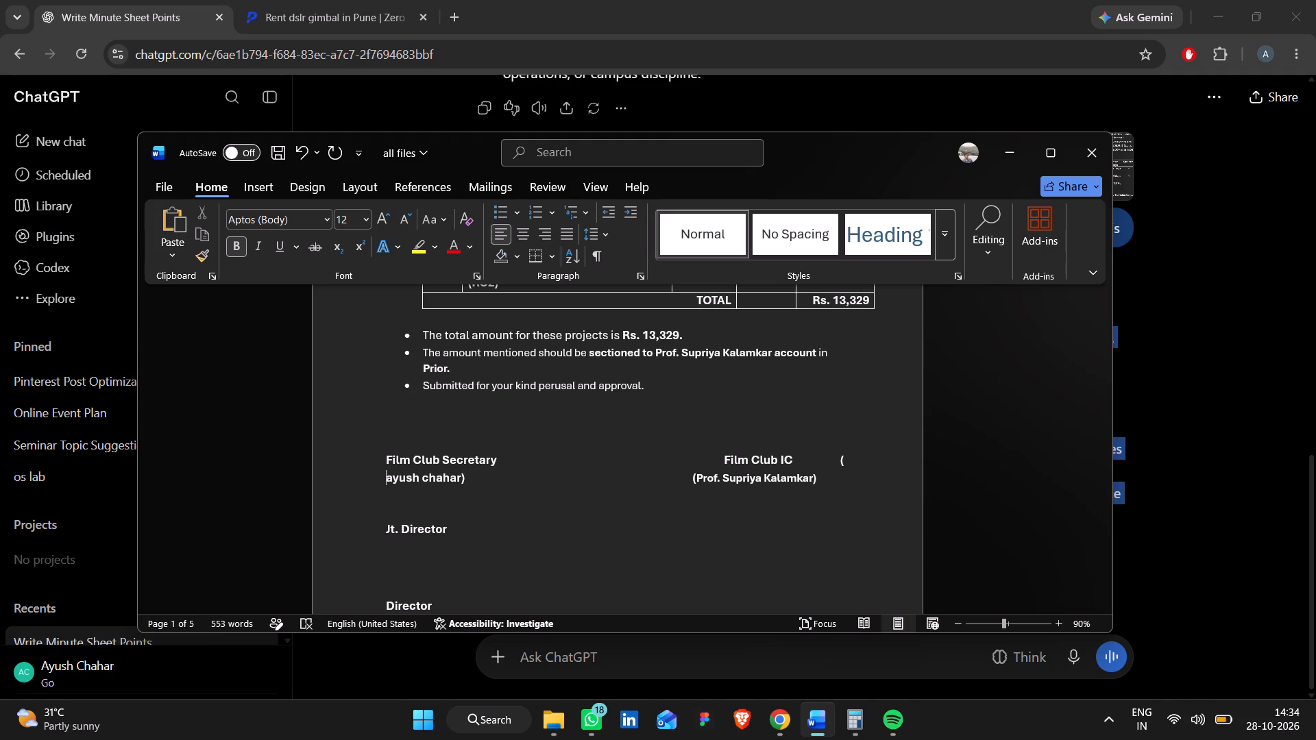
Pad the space before the stray opening parenthesis after Film Club IC to push it back down to the secretary's name.
{"action": "left_click", "coordinate": [837, 467]}
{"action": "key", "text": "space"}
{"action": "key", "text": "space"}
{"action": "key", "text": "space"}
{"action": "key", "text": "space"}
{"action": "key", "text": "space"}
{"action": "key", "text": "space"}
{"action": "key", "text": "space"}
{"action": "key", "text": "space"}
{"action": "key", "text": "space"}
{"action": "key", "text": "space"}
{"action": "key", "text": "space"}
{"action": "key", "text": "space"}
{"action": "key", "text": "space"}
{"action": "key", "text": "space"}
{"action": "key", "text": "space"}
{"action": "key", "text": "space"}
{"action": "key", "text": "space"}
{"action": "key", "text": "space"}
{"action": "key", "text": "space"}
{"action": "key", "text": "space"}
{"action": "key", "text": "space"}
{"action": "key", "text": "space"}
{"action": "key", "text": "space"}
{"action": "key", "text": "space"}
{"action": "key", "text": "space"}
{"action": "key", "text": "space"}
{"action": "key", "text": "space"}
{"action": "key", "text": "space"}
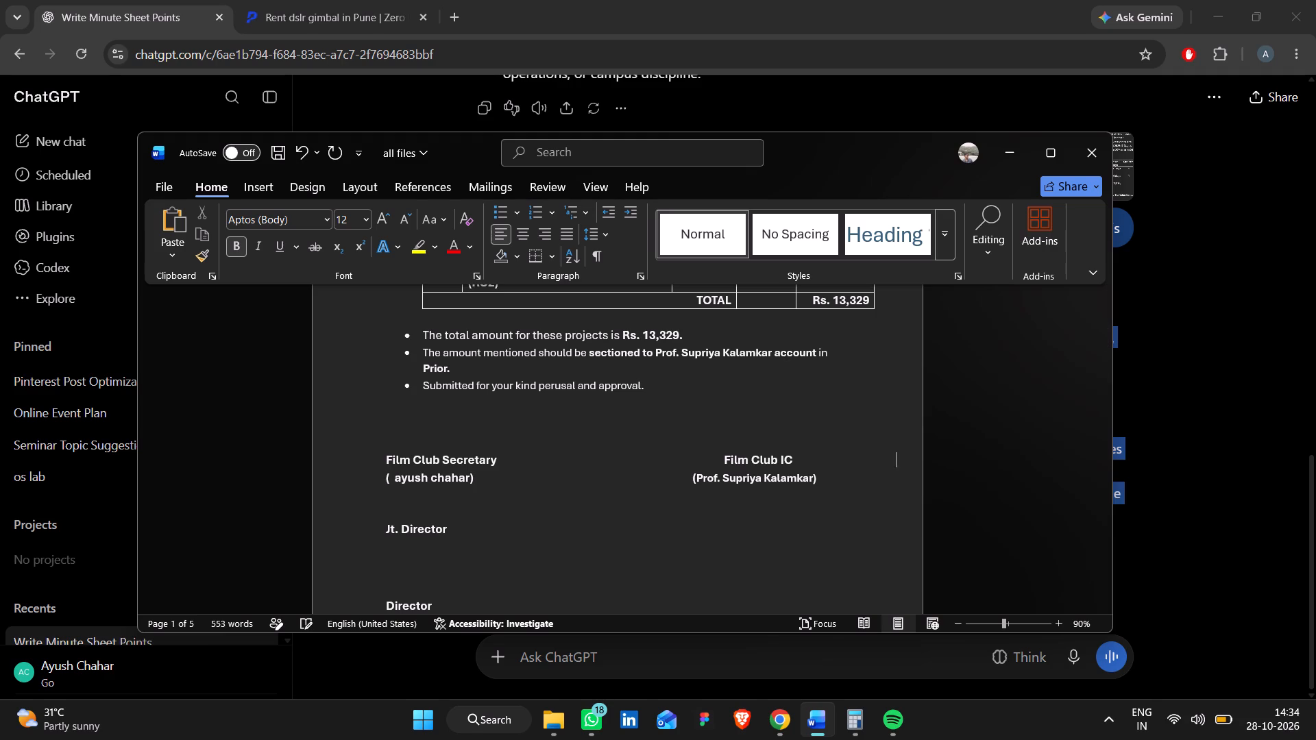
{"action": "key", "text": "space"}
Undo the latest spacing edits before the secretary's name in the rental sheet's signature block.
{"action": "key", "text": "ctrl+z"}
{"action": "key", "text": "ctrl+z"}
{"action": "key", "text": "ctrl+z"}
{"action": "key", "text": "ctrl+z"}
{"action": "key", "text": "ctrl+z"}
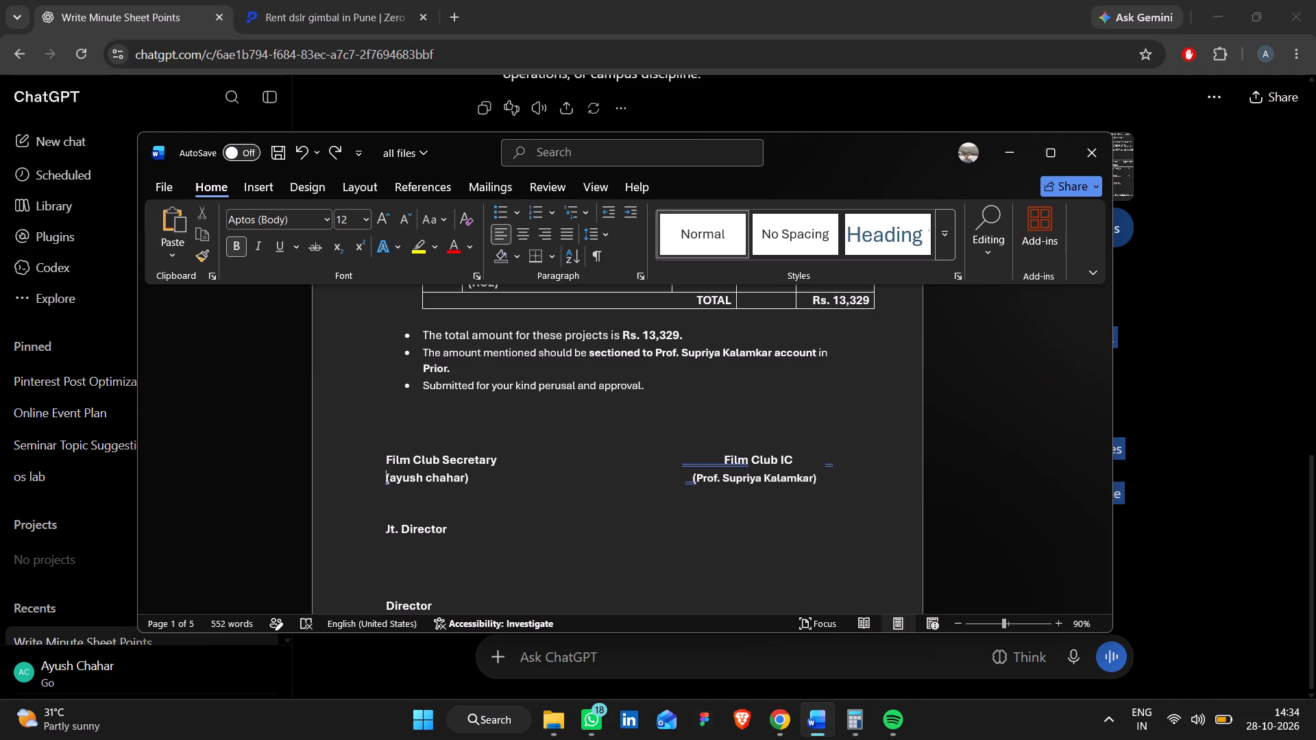
Remove the trailing spaces after Film Club IC and start a new paragraph for the line with the secretary's and professor's names.
{"action": "double_click", "coordinate": [837, 467]}
{"action": "left_click", "coordinate": [837, 467]}
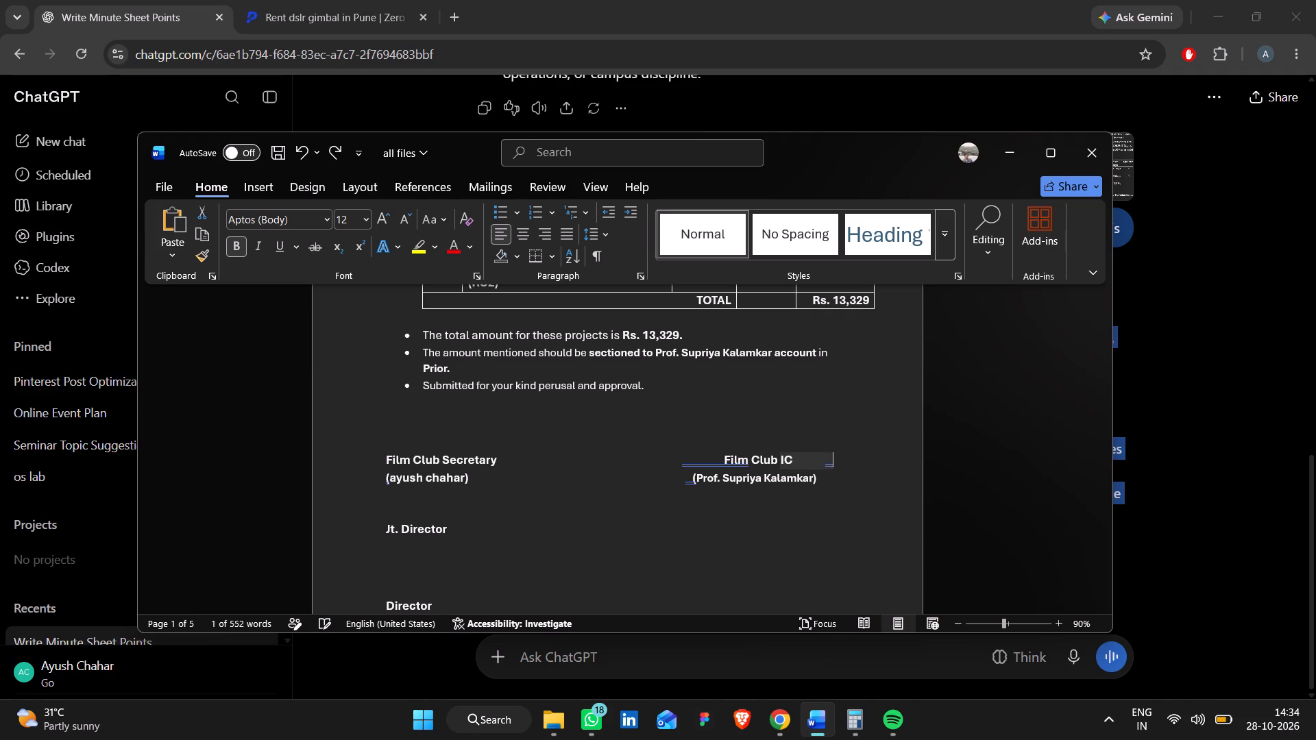
{"action": "key", "text": "BackSpace"}
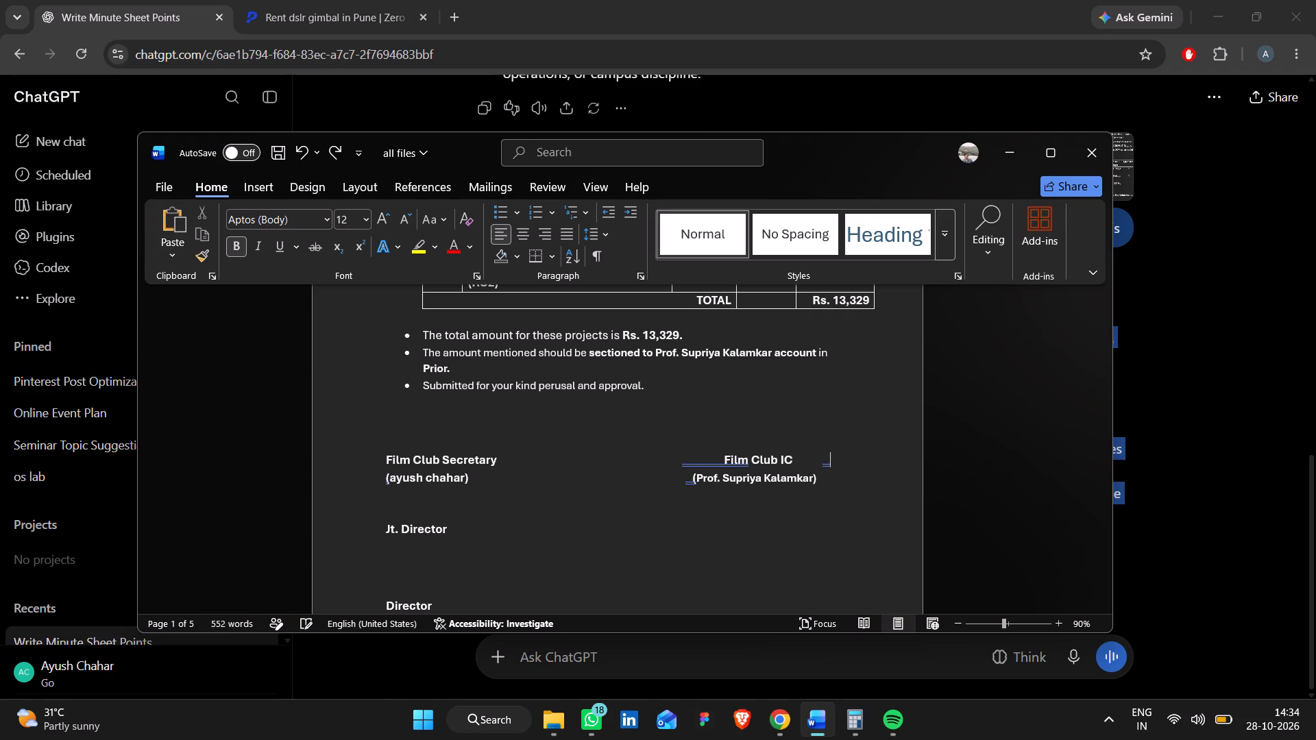
{"action": "key", "text": "BackSpace"}
{"action": "key", "text": "BackSpace"}
{"action": "key", "text": "BackSpace"}
{"action": "key", "text": "BackSpace"}
{"action": "key", "text": "BackSpace"}
{"action": "key", "text": "BackSpace"}
{"action": "key", "text": "BackSpace"}
{"action": "key", "text": "BackSpace"}
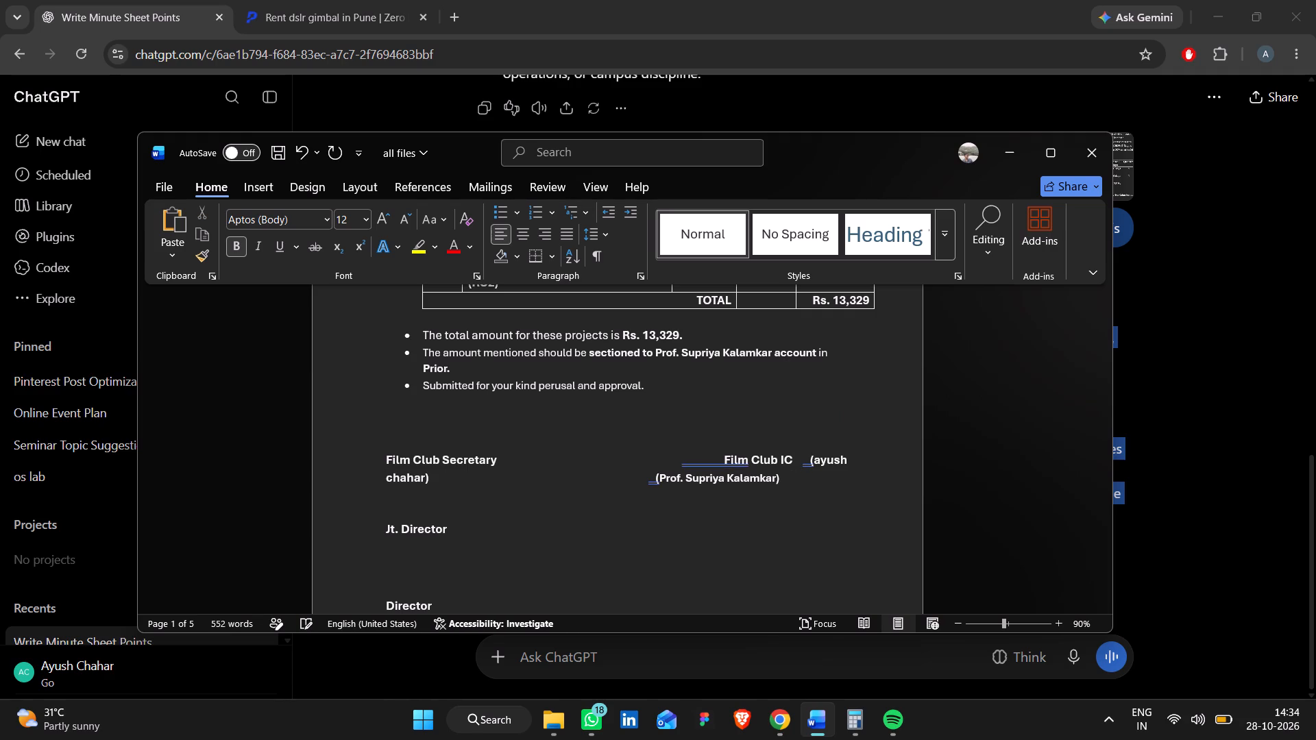
{"action": "key", "text": "Return"}
Indent the secretary's name by four spaces and add two spaces before the professor's name to centre both beneath their titles.
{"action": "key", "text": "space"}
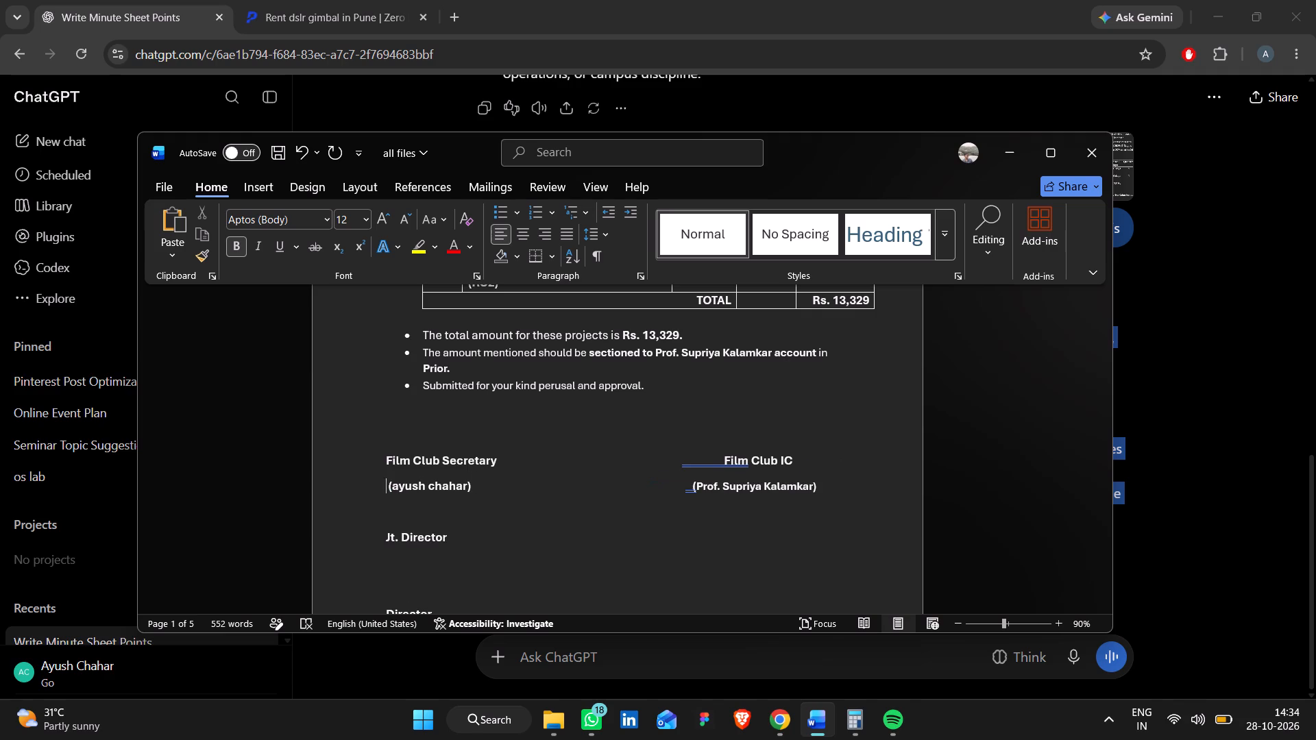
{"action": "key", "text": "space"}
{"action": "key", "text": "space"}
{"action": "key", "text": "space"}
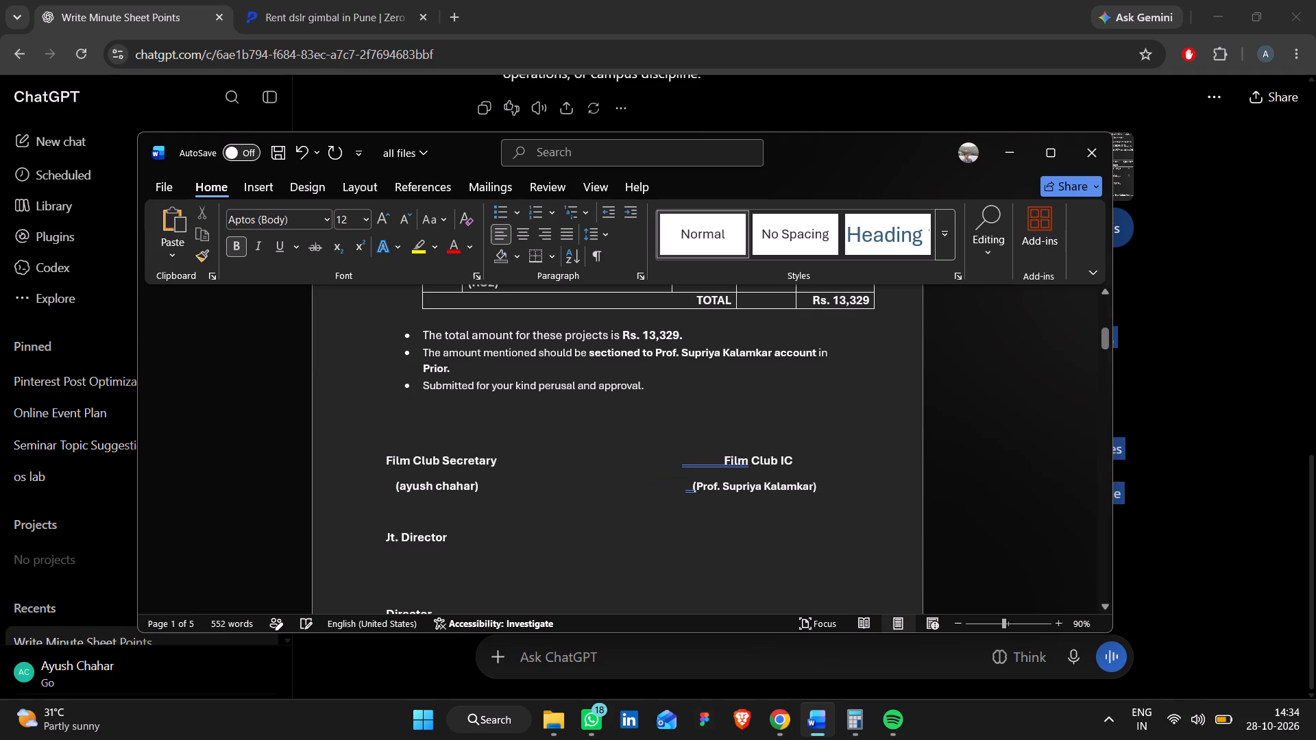
{"action": "left_click", "coordinate": [687, 484]}
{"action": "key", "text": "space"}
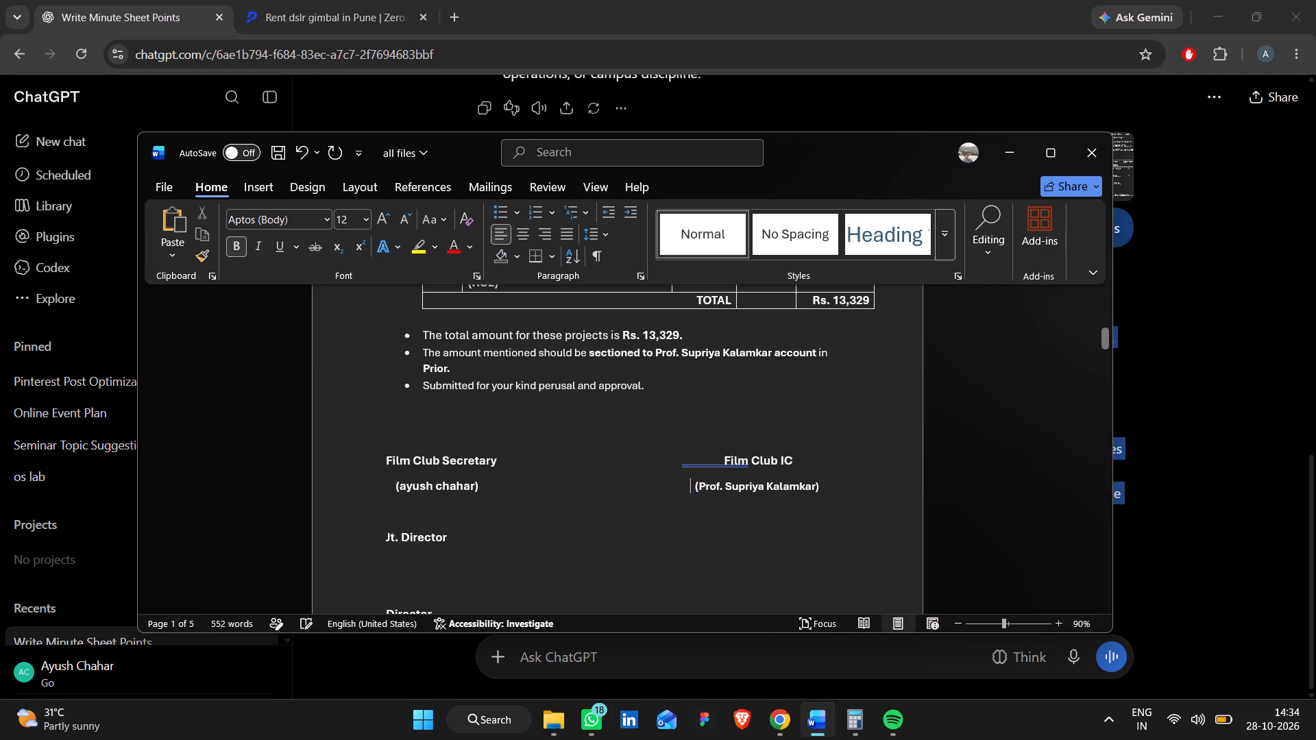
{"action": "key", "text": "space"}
Insert an extra blank line above Jt. Director in the rental sheet's signature block.
{"action": "scroll", "coordinate": [681, 486], "scroll_direction": "down", "scroll_amount": 1}
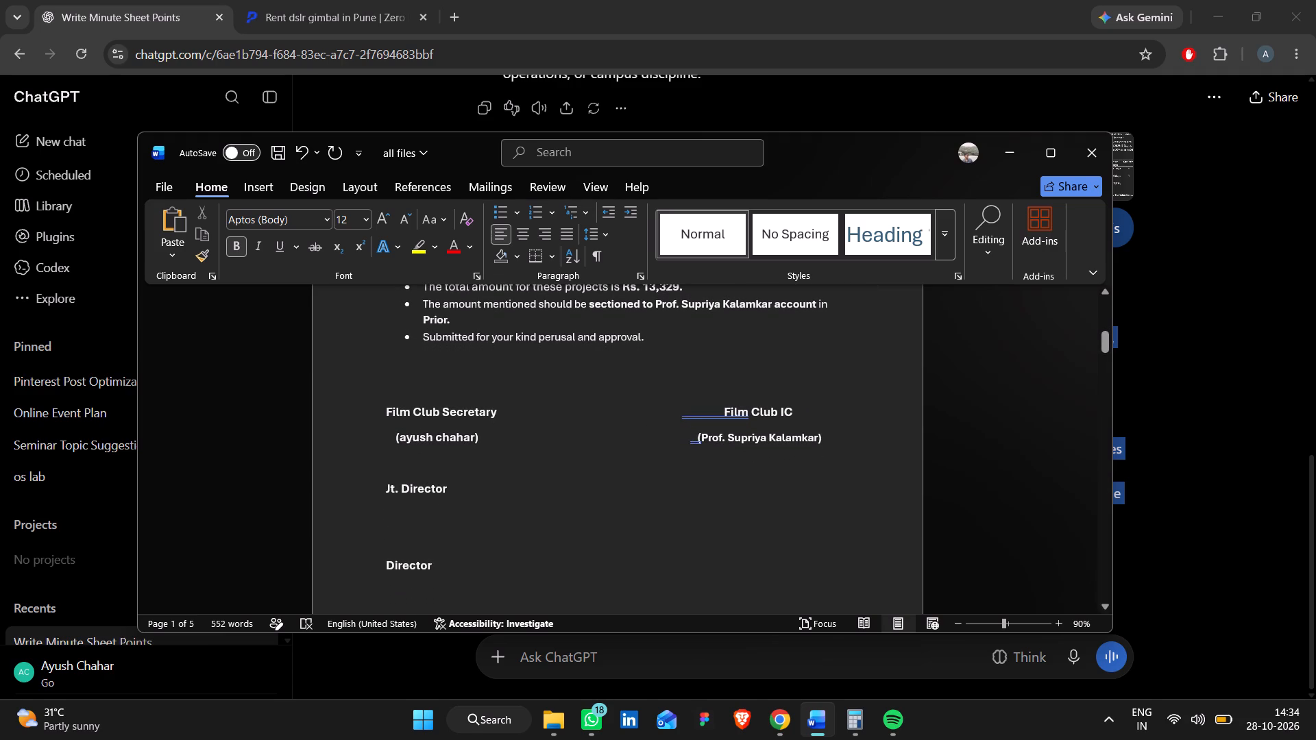
{"action": "left_click", "coordinate": [399, 467]}
{"action": "key", "text": "Return"}
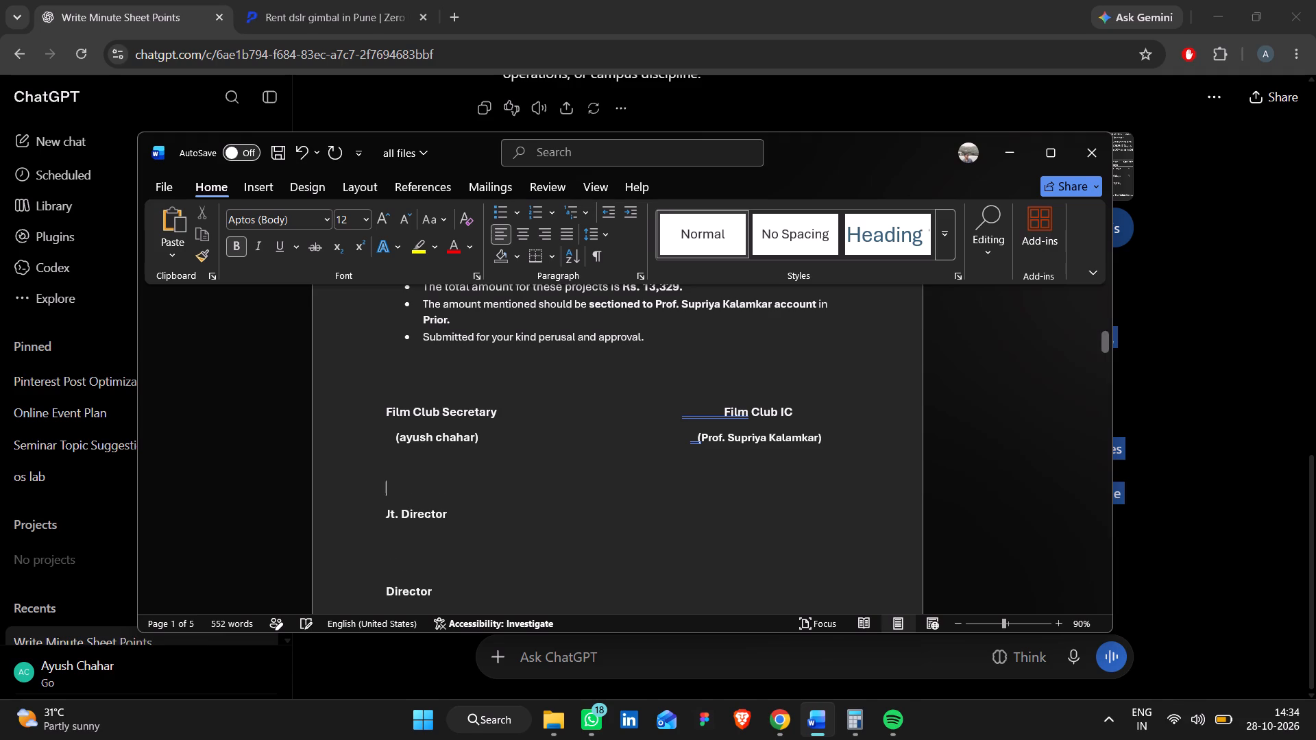
Review the document's layout from the rental sheet through to its last page.
{"action": "scroll", "coordinate": [402, 454], "scroll_direction": "down", "scroll_amount": 1}
{"action": "scroll", "coordinate": [402, 454], "scroll_direction": "up", "scroll_amount": 4}
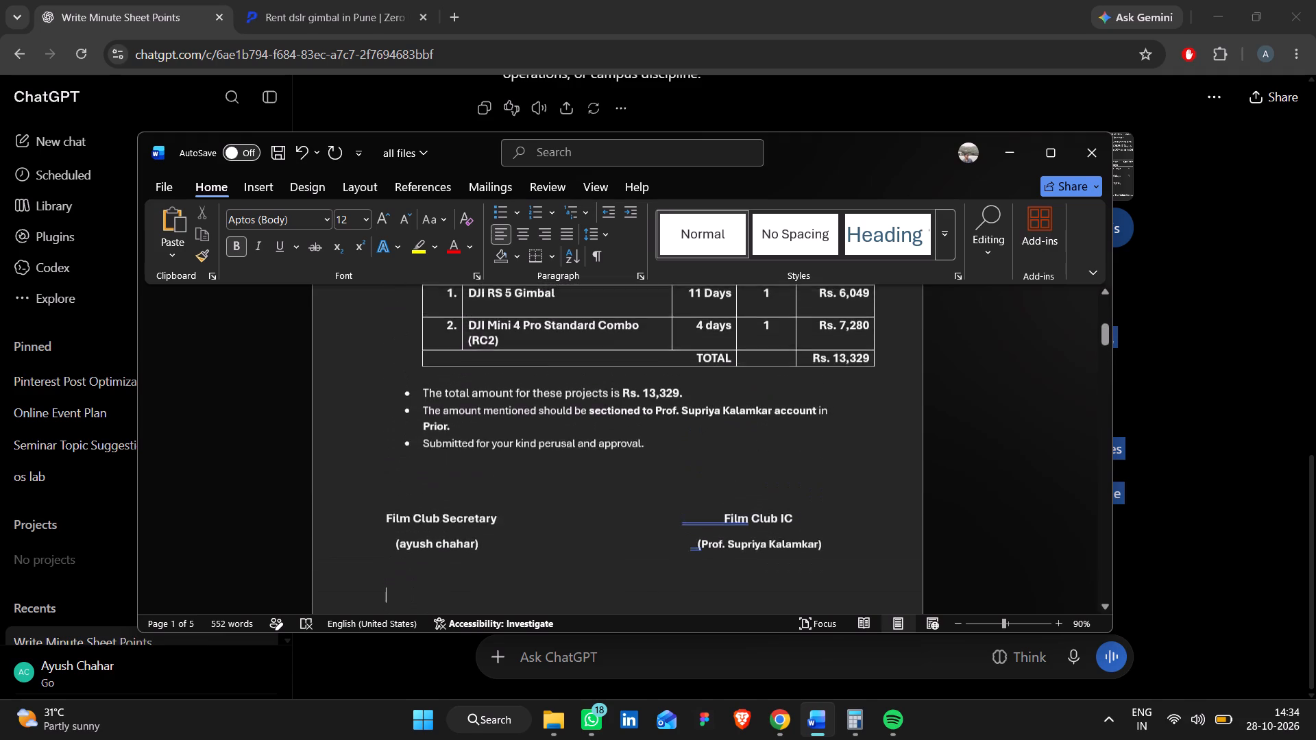
{"action": "scroll", "coordinate": [402, 454], "scroll_direction": "down", "scroll_amount": 7}
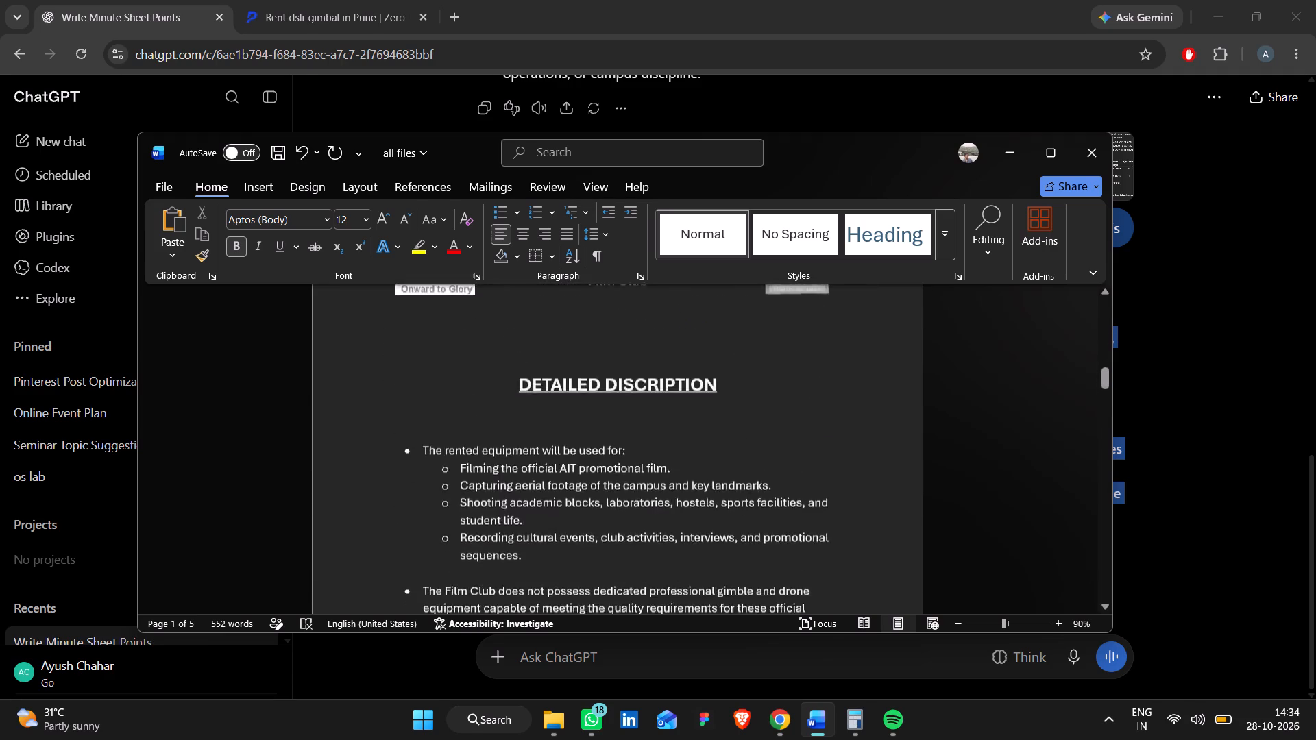
{"action": "scroll", "coordinate": [402, 454], "scroll_direction": "down", "scroll_amount": 10}
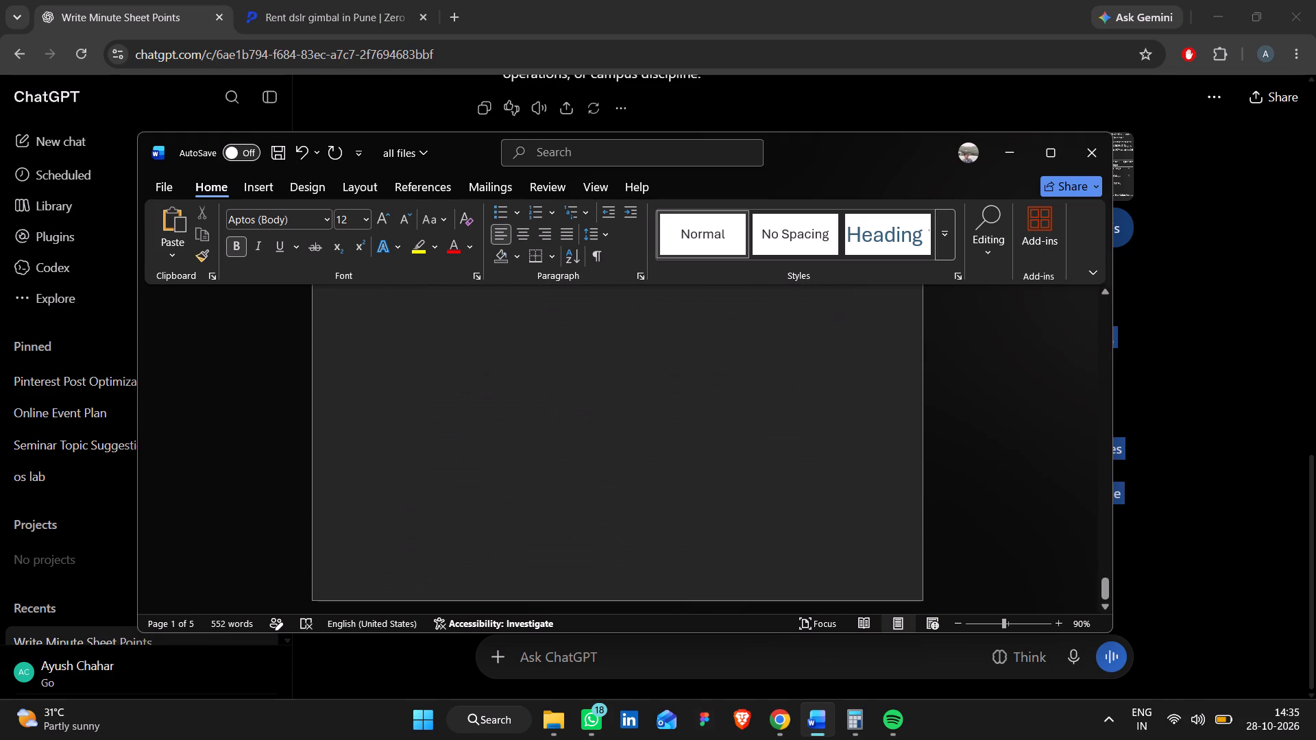
{"action": "scroll", "coordinate": [402, 454], "scroll_direction": "down", "scroll_amount": 1}
{"action": "scroll", "coordinate": [402, 454], "scroll_direction": "up", "scroll_amount": 7}
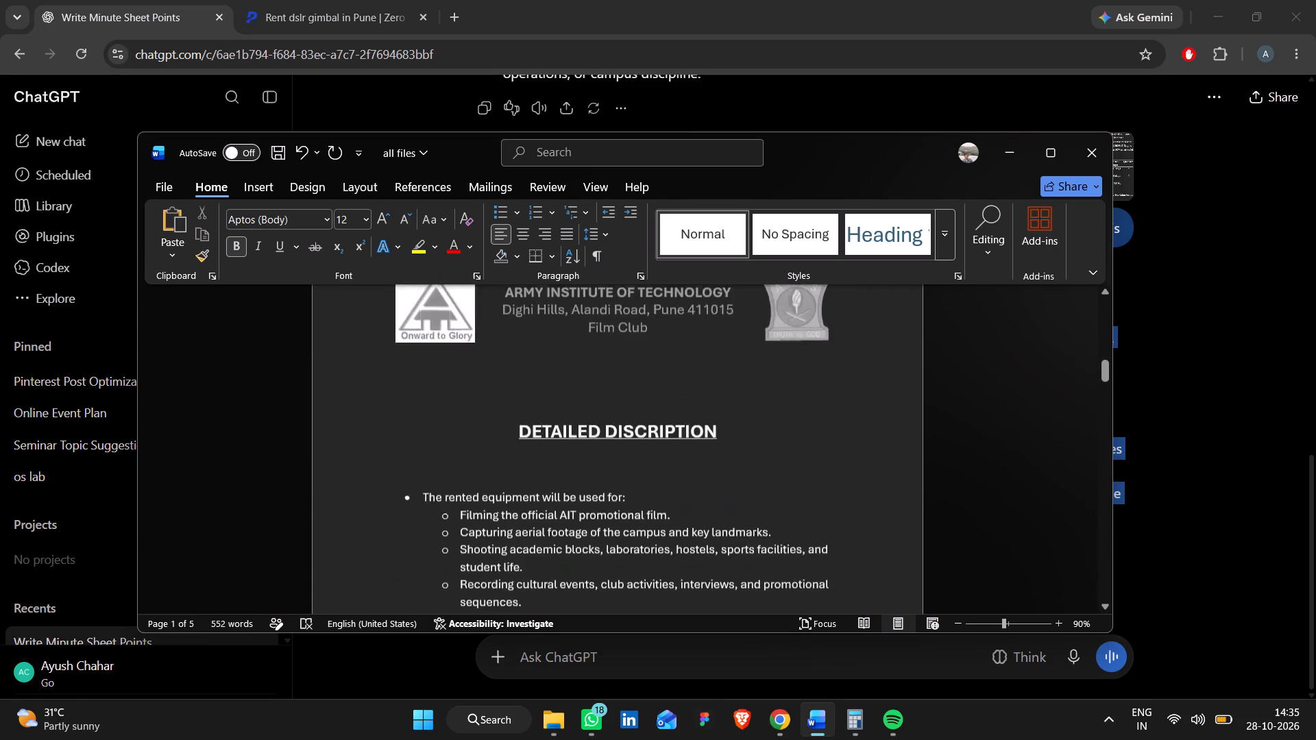
{"action": "scroll", "coordinate": [402, 454], "scroll_direction": "up", "scroll_amount": 6}
{"action": "scroll", "coordinate": [402, 454], "scroll_direction": "down", "scroll_amount": 2}
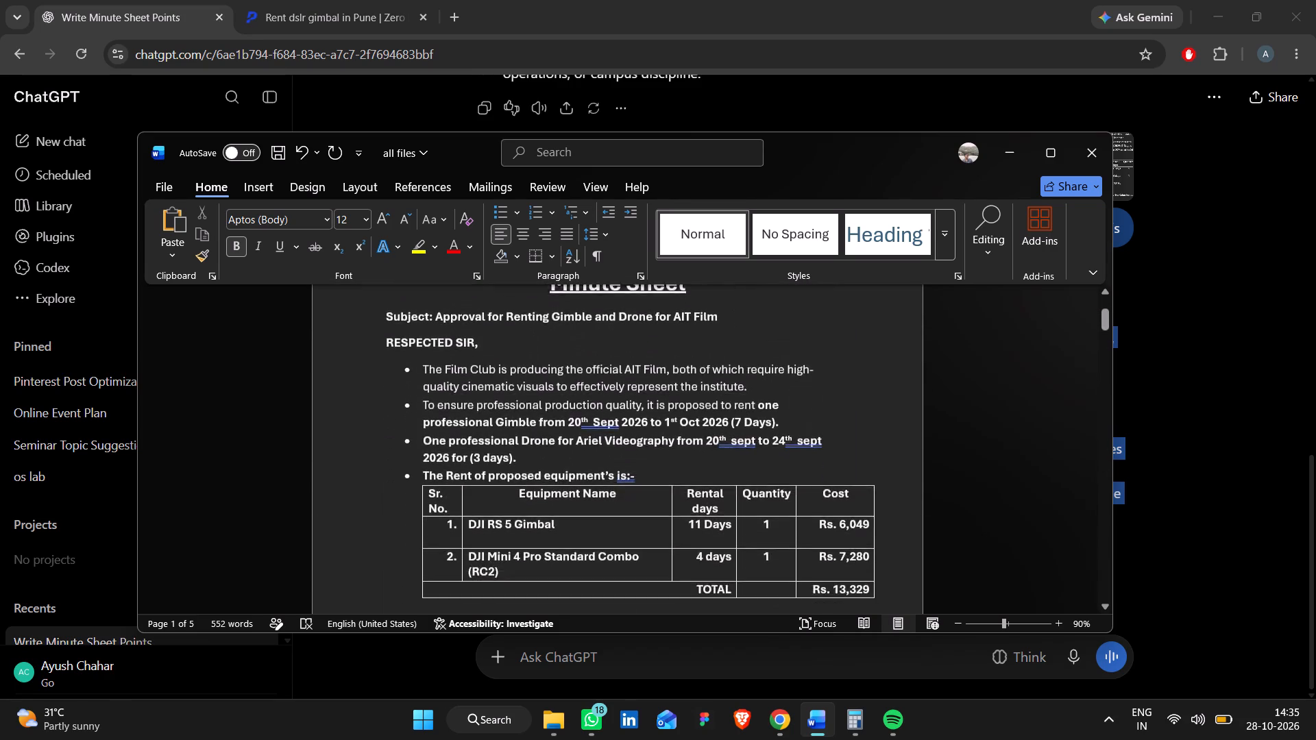
{"action": "scroll", "coordinate": [402, 454], "scroll_direction": "down", "scroll_amount": 1}
Copy the rental sheet's signature block, from Film Club Secretary to Director, below the last point of the filming-permission sheet, leaving blank lines between.
{"action": "scroll", "coordinate": [402, 454], "scroll_direction": "up", "scroll_amount": 4}
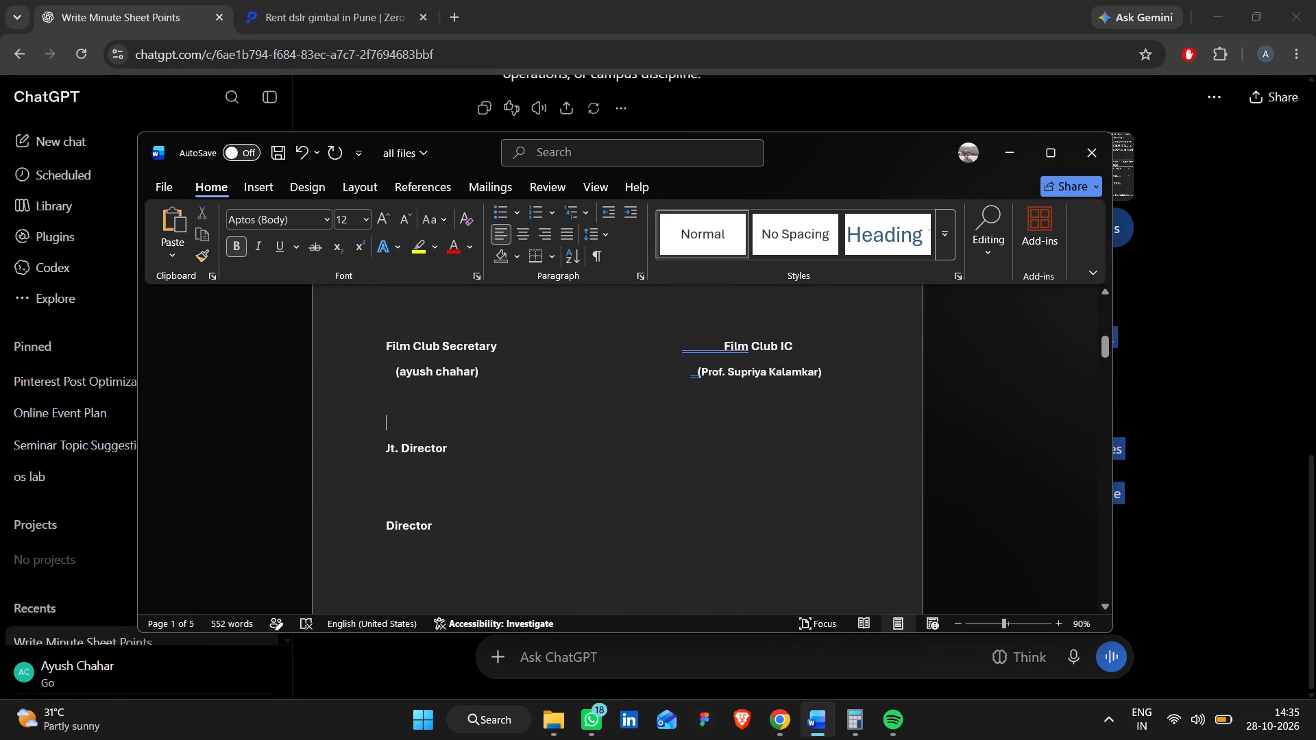
{"action": "scroll", "coordinate": [400, 375], "scroll_direction": "up", "scroll_amount": 1}
{"action": "left_click_drag", "start_coordinate": [379, 408], "coordinate": [457, 598]}
{"action": "key", "text": "ctrl+c"}
{"action": "scroll", "coordinate": [457, 598], "scroll_direction": "down", "scroll_amount": 7}
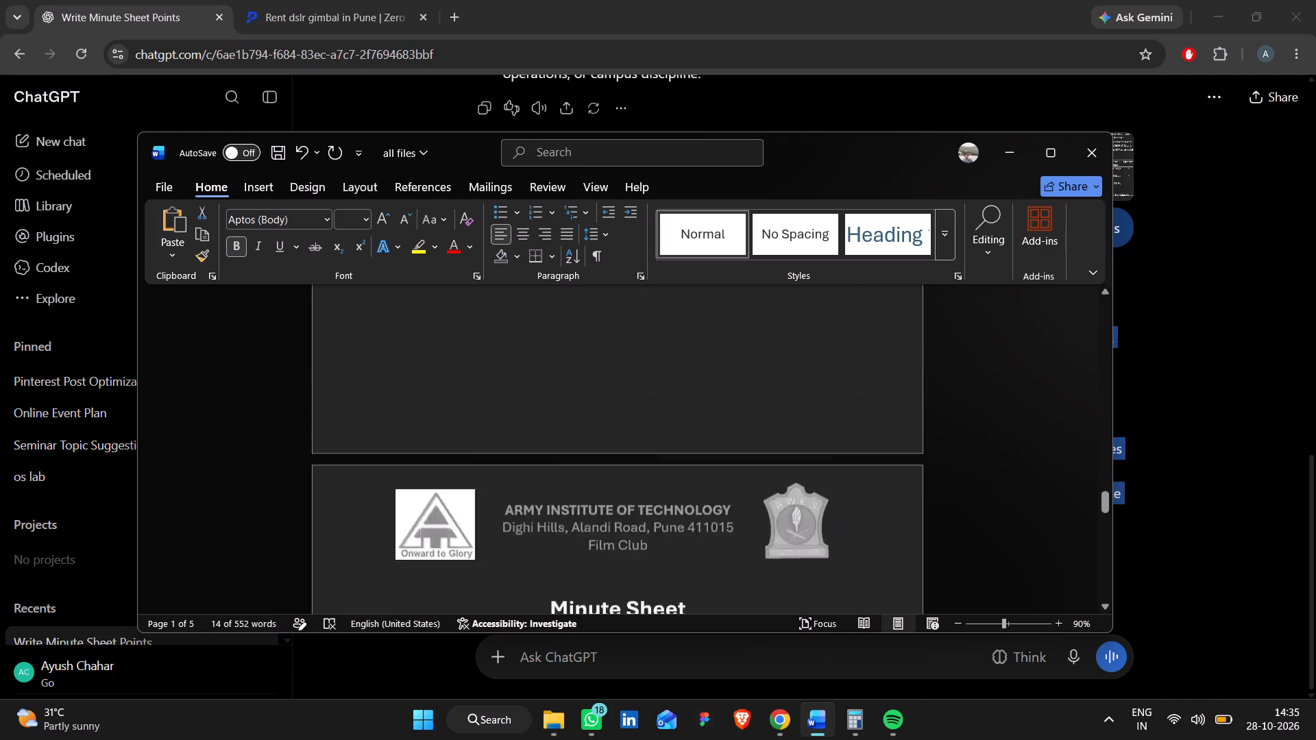
{"action": "scroll", "coordinate": [457, 598], "scroll_direction": "down", "scroll_amount": 9}
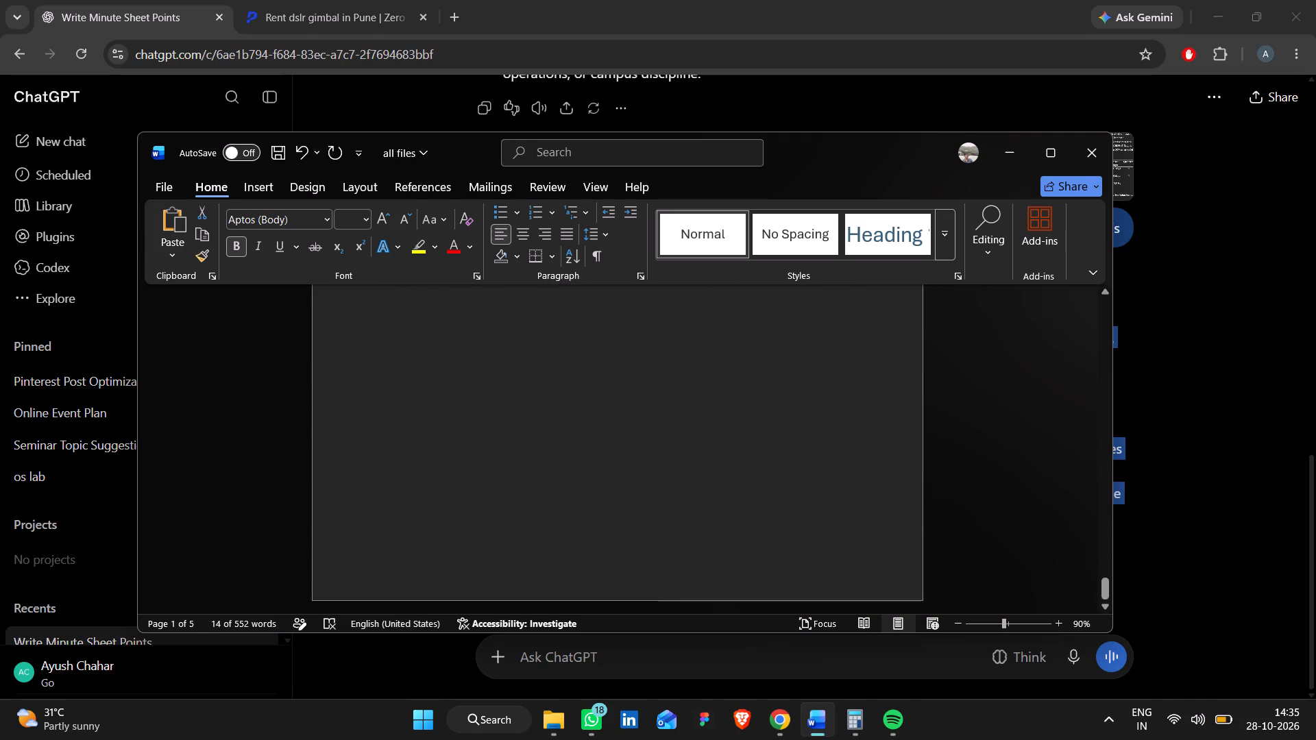
{"action": "scroll", "coordinate": [457, 598], "scroll_direction": "up", "scroll_amount": 1}
{"action": "left_click", "coordinate": [421, 452]}
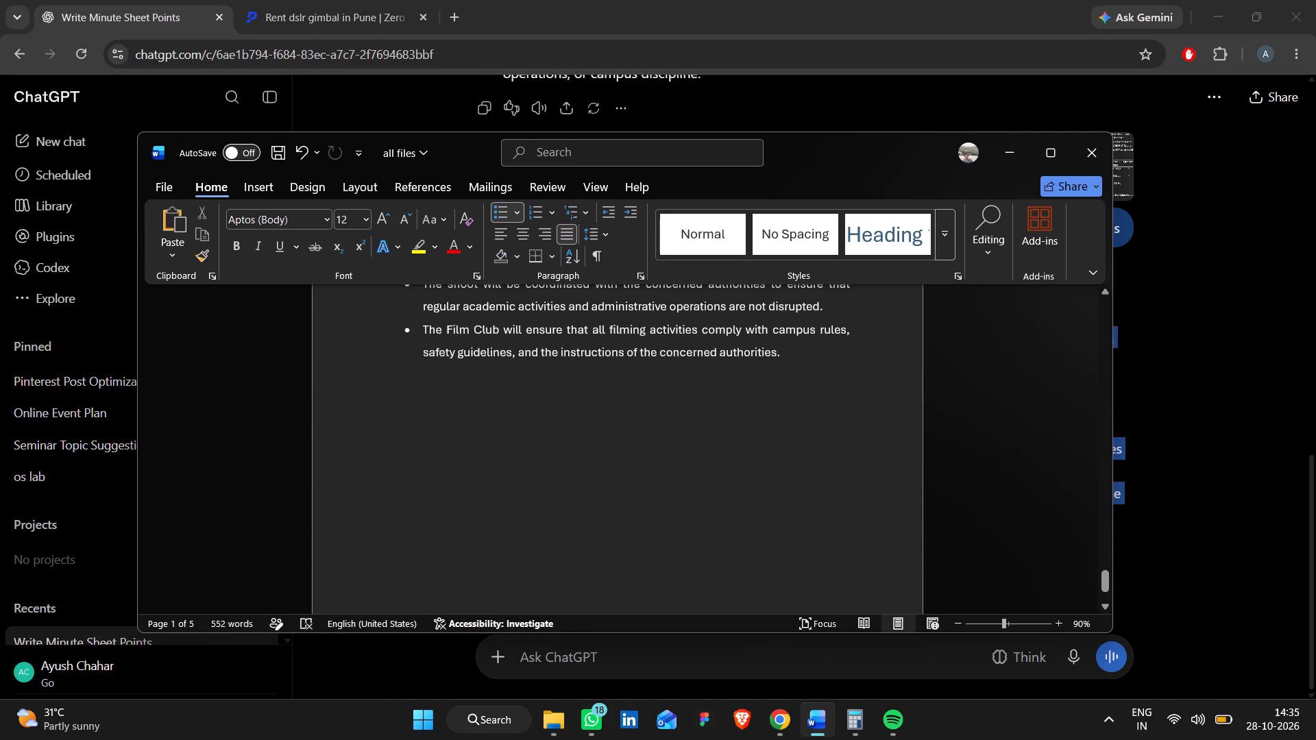
{"action": "left_click", "coordinate": [803, 369]}
{"action": "key", "text": "Return"}
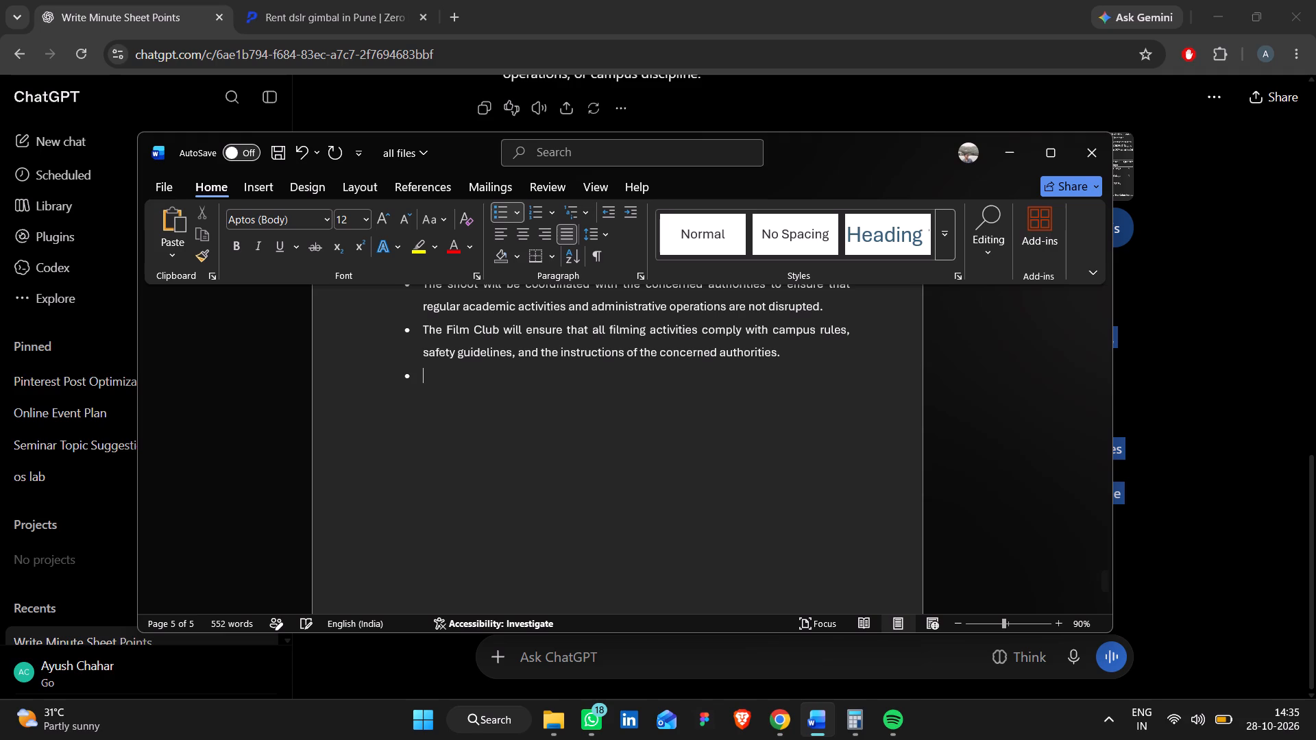
{"action": "key", "text": "Return"}
{"action": "key", "text": "Return"}
{"action": "key", "text": "Return"}
{"action": "key", "text": "ctrl+v"}
Delete one blank line above the pasted signature block on the filming-permission sheet.
{"action": "scroll", "coordinate": [525, 300], "scroll_direction": "up", "scroll_amount": 1}
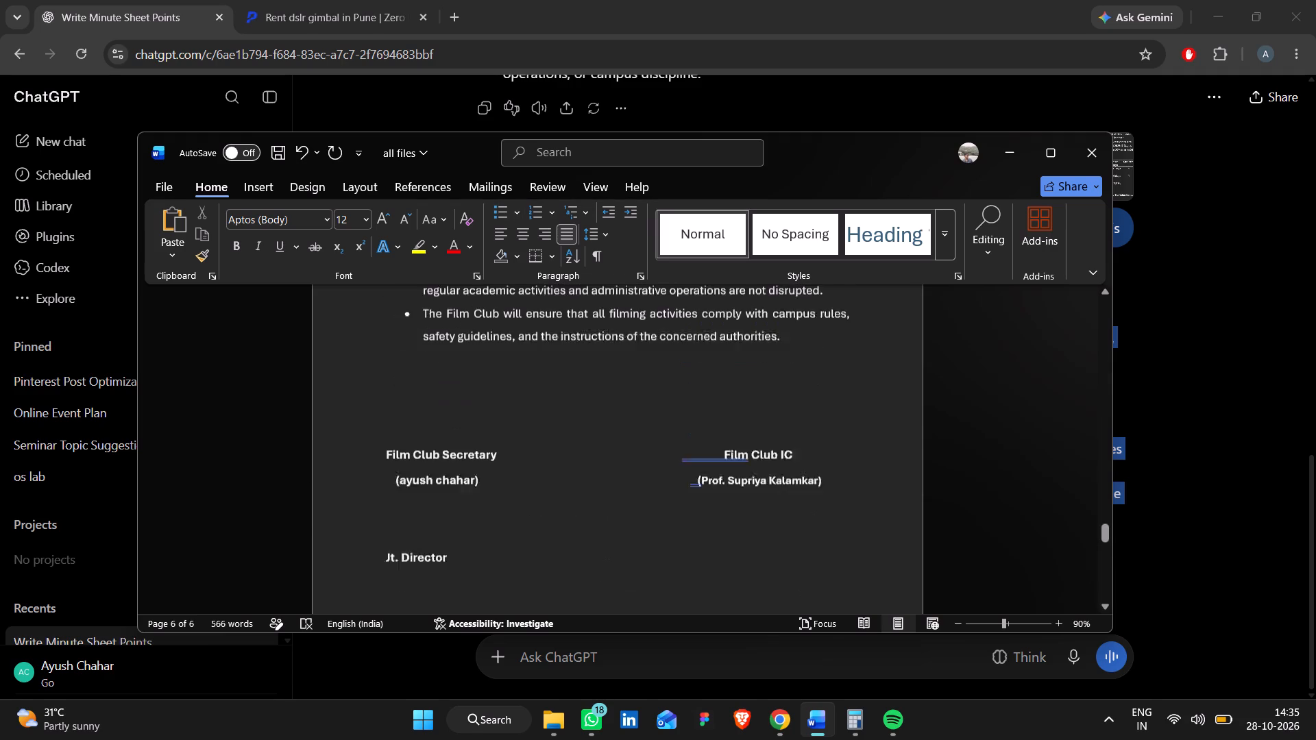
{"action": "scroll", "coordinate": [525, 300], "scroll_direction": "up", "scroll_amount": 1}
{"action": "left_click", "coordinate": [376, 430]}
{"action": "key", "text": "BackSpace"}
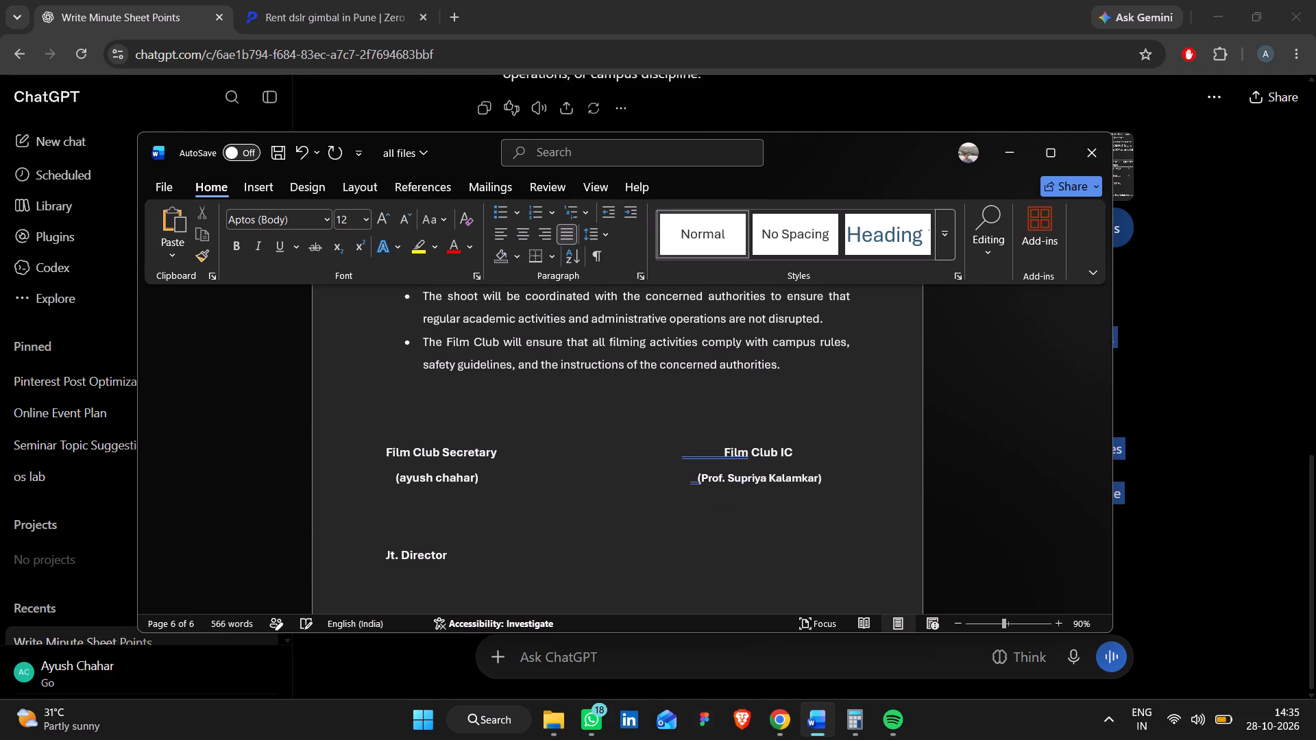
Remove the empty trailing paragraph that creates a blank page after the filming-permission sheet's signature block.
{"action": "scroll", "coordinate": [376, 430], "scroll_direction": "right", "scroll_amount": 1}
{"action": "scroll", "coordinate": [374, 452], "scroll_direction": "up", "scroll_amount": 3}
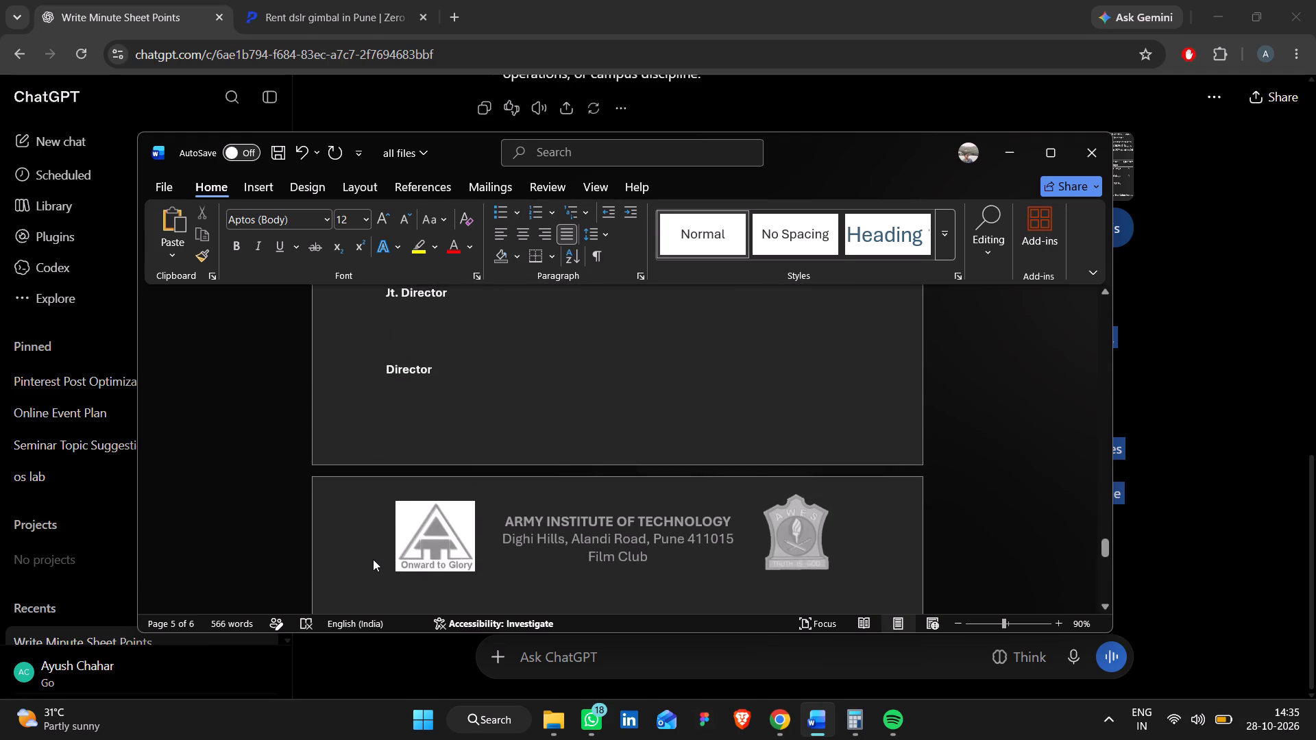
{"action": "scroll", "coordinate": [431, 575], "scroll_direction": "down", "scroll_amount": 1}
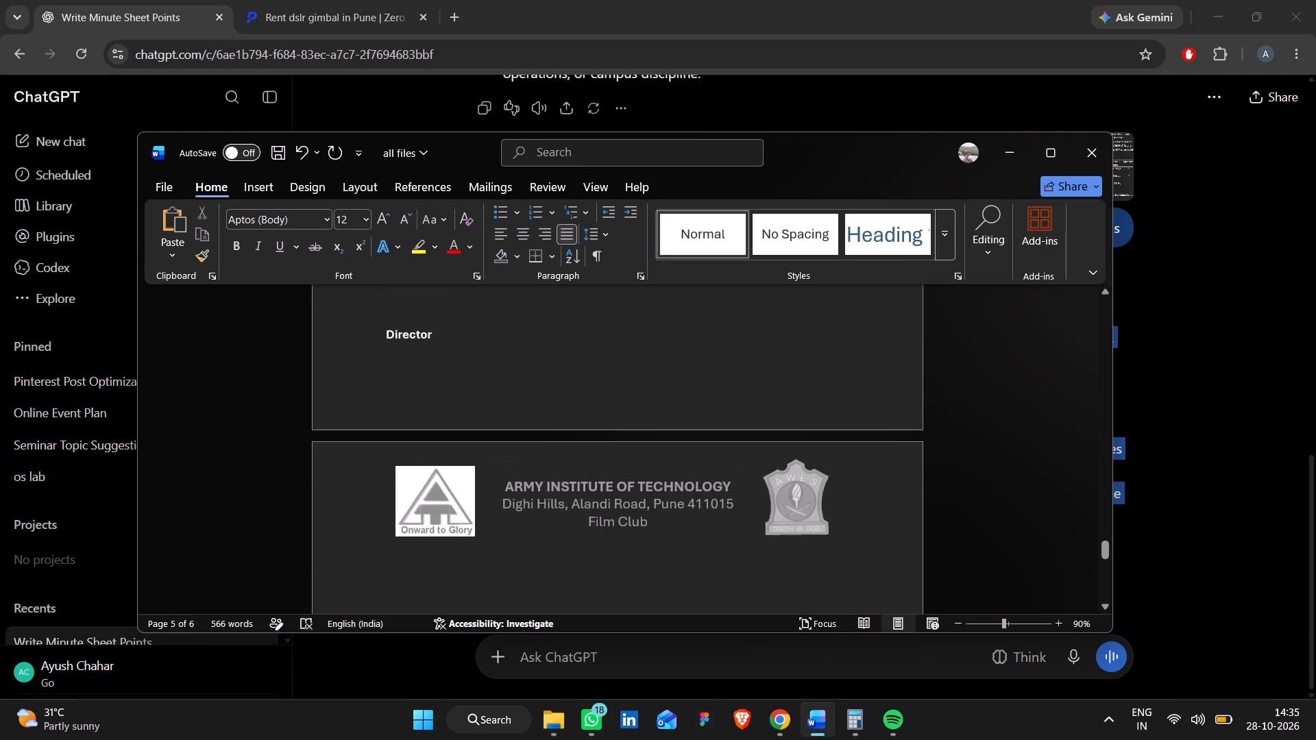
{"action": "left_click", "coordinate": [431, 575]}
{"action": "key", "text": "BackSpace"}
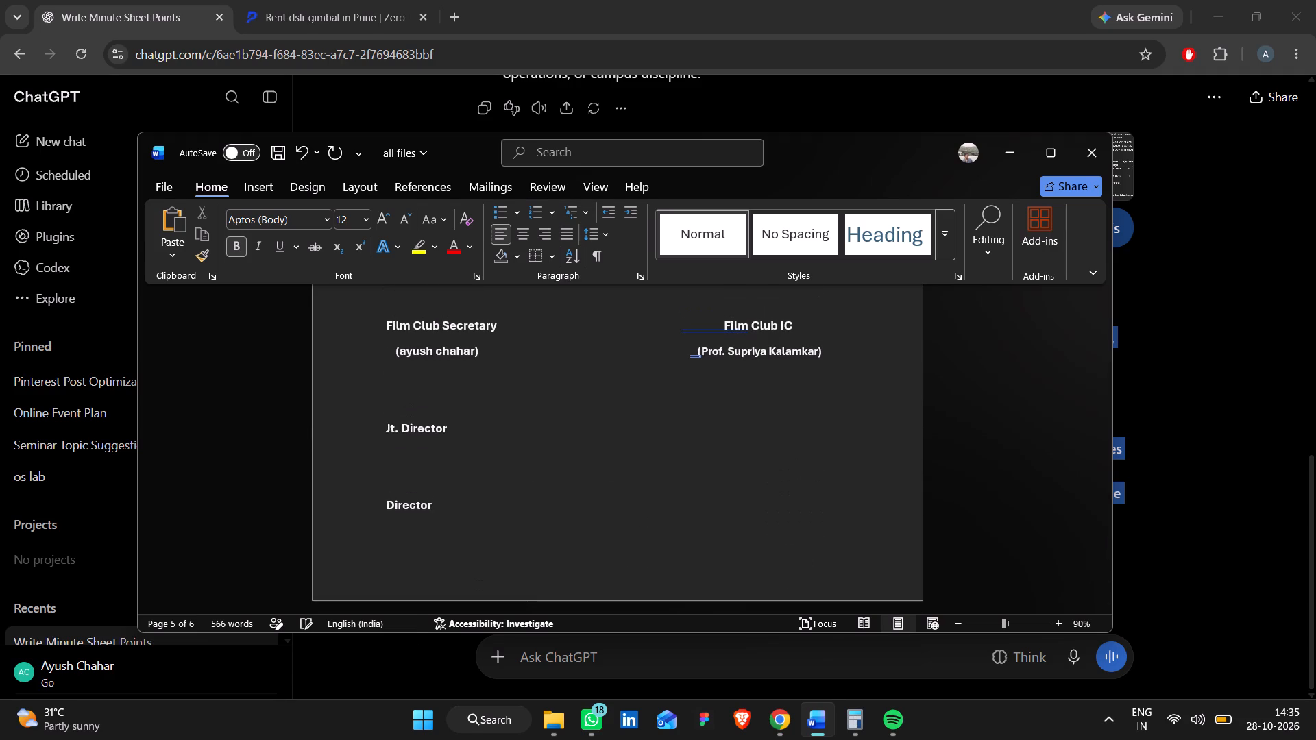
{"action": "scroll", "coordinate": [431, 575], "scroll_direction": "down", "scroll_amount": 2}
{"action": "scroll", "coordinate": [575, 487], "scroll_direction": "up", "scroll_amount": 5}
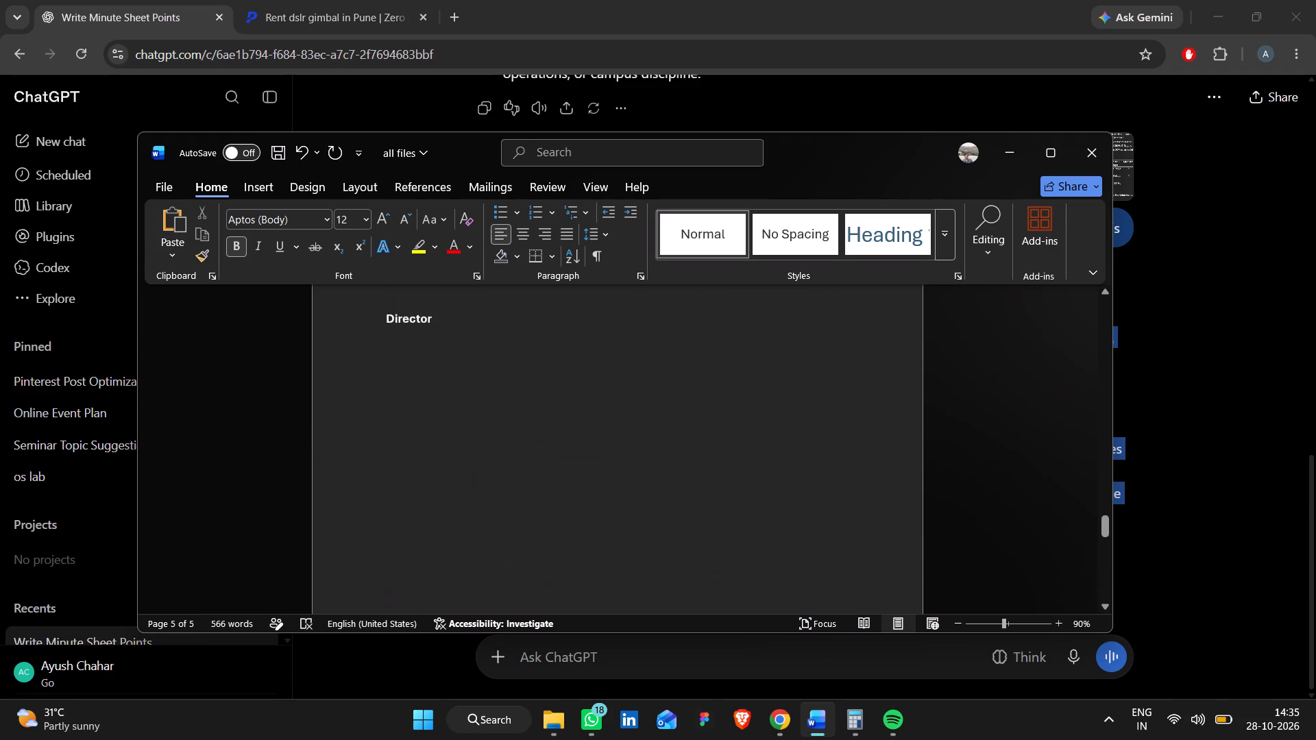
Save the "all files" document and return to the rental minute sheet's heading.
{"action": "key", "text": "ctrl+s"}
{"action": "key", "text": "ctrl+s"}
{"action": "key", "text": "ctrl+s"}
{"action": "key", "text": "ctrl+s"}
{"action": "key", "text": "ctrl+s"}
{"action": "key", "text": "ctrl+s"}
{"action": "key", "text": "ctrl+s"}
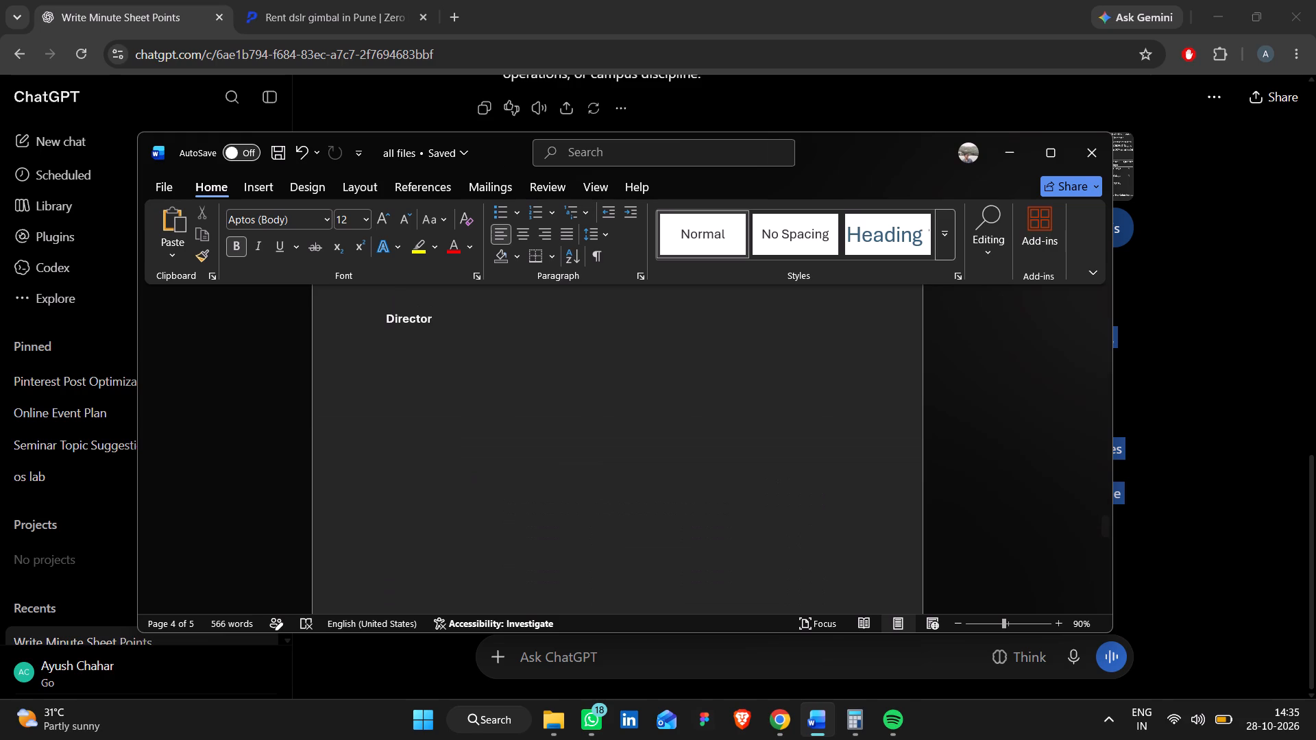
{"action": "key", "text": "ctrl+s"}
{"action": "scroll", "coordinate": [575, 487], "scroll_direction": "up", "scroll_amount": 3}
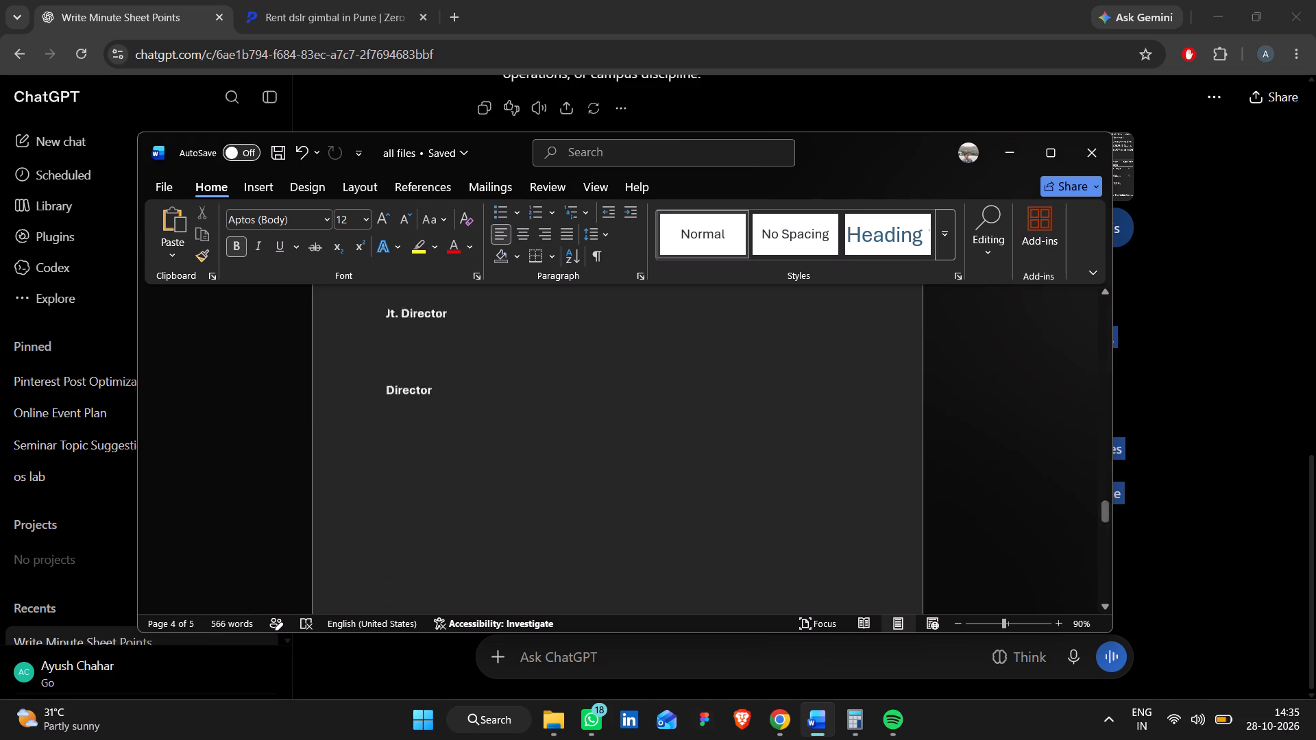
{"action": "scroll", "coordinate": [575, 487], "scroll_direction": "up", "scroll_amount": 20}
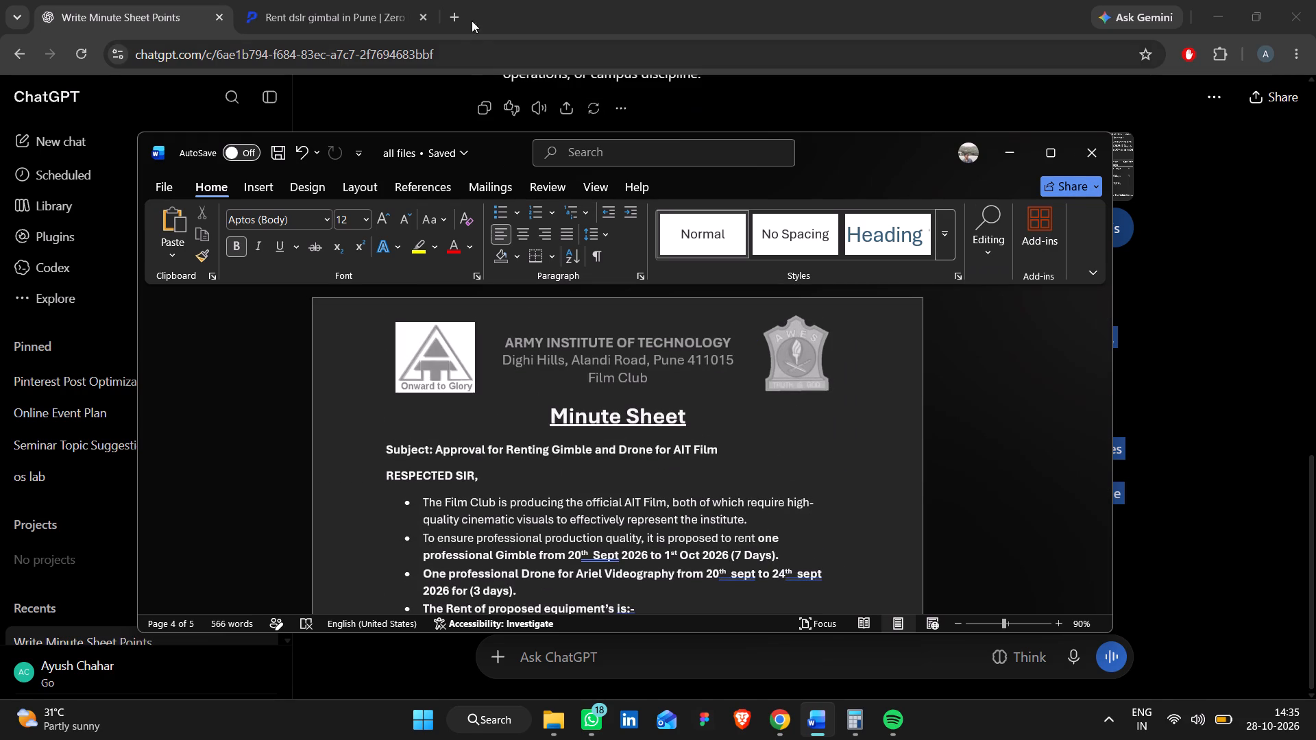
In Chrome, replace the DSLR gimbal rental tab with a new tab and search for "word to pdf converter".
{"action": "left_click", "coordinate": [449, 5]}
{"action": "left_click", "coordinate": [424, 15]}
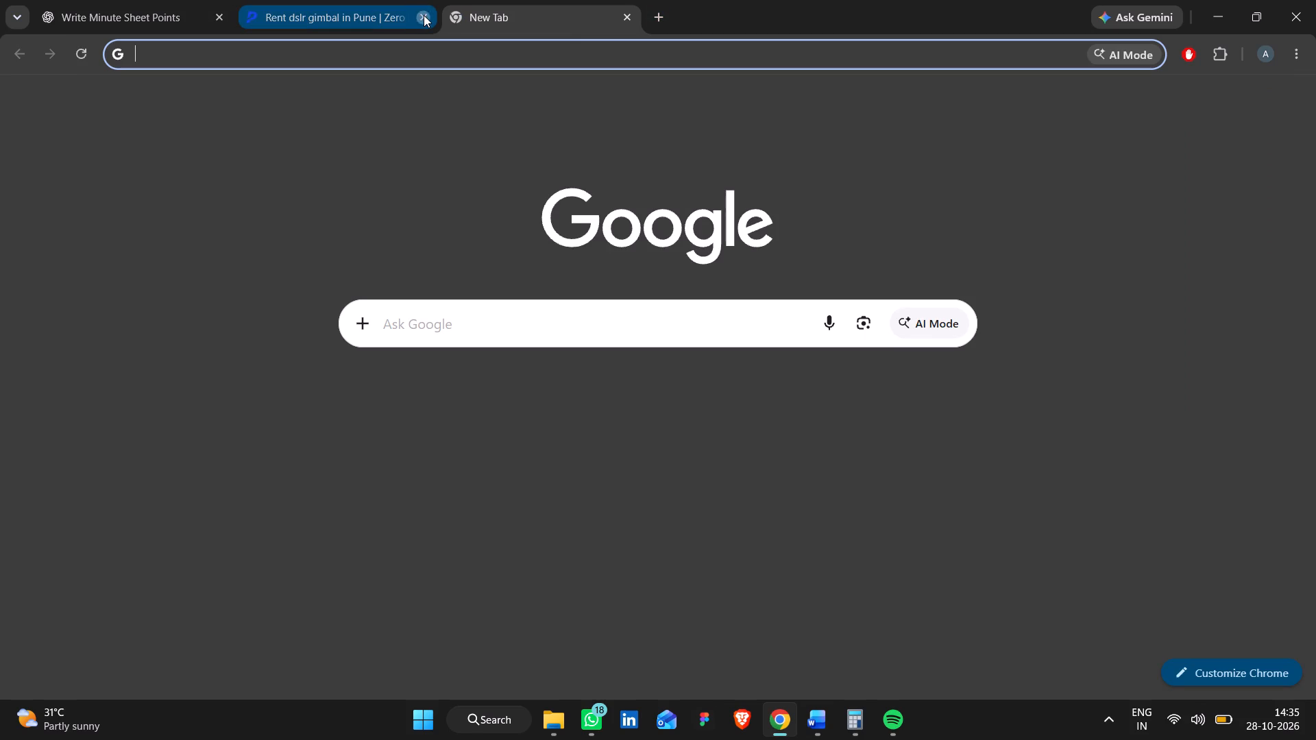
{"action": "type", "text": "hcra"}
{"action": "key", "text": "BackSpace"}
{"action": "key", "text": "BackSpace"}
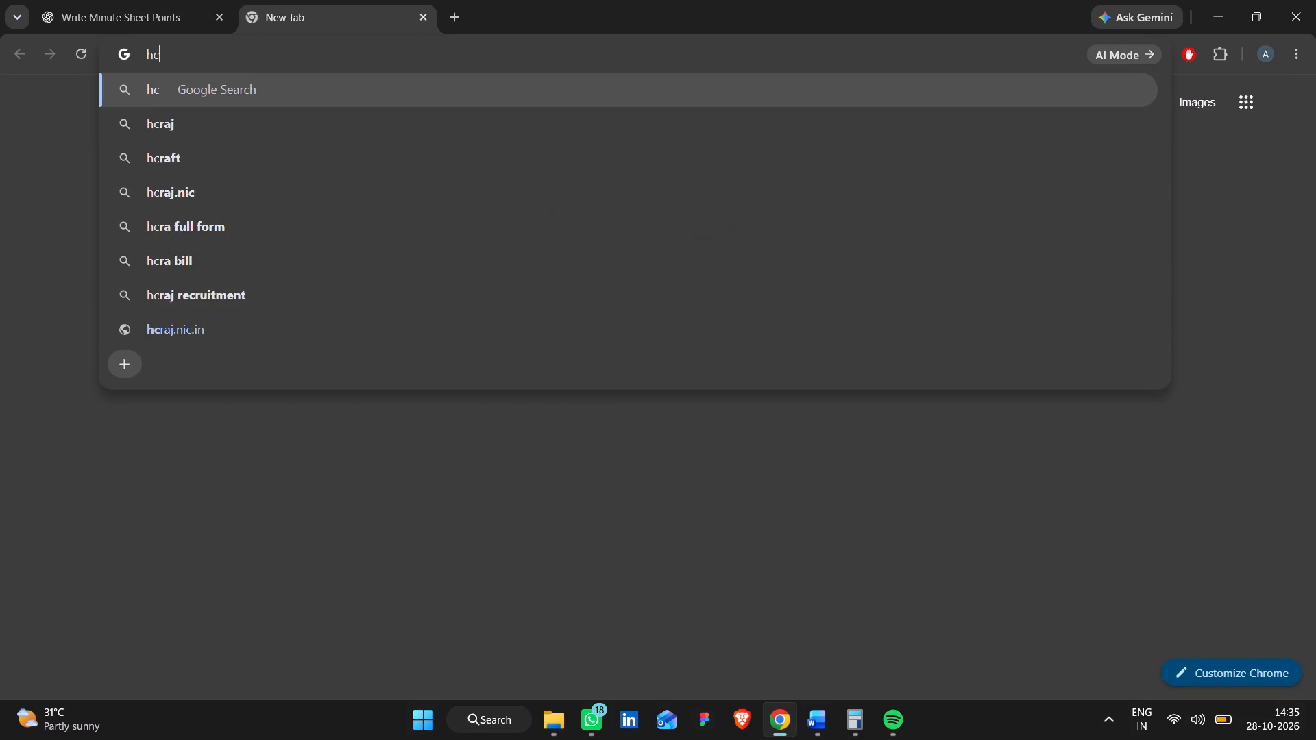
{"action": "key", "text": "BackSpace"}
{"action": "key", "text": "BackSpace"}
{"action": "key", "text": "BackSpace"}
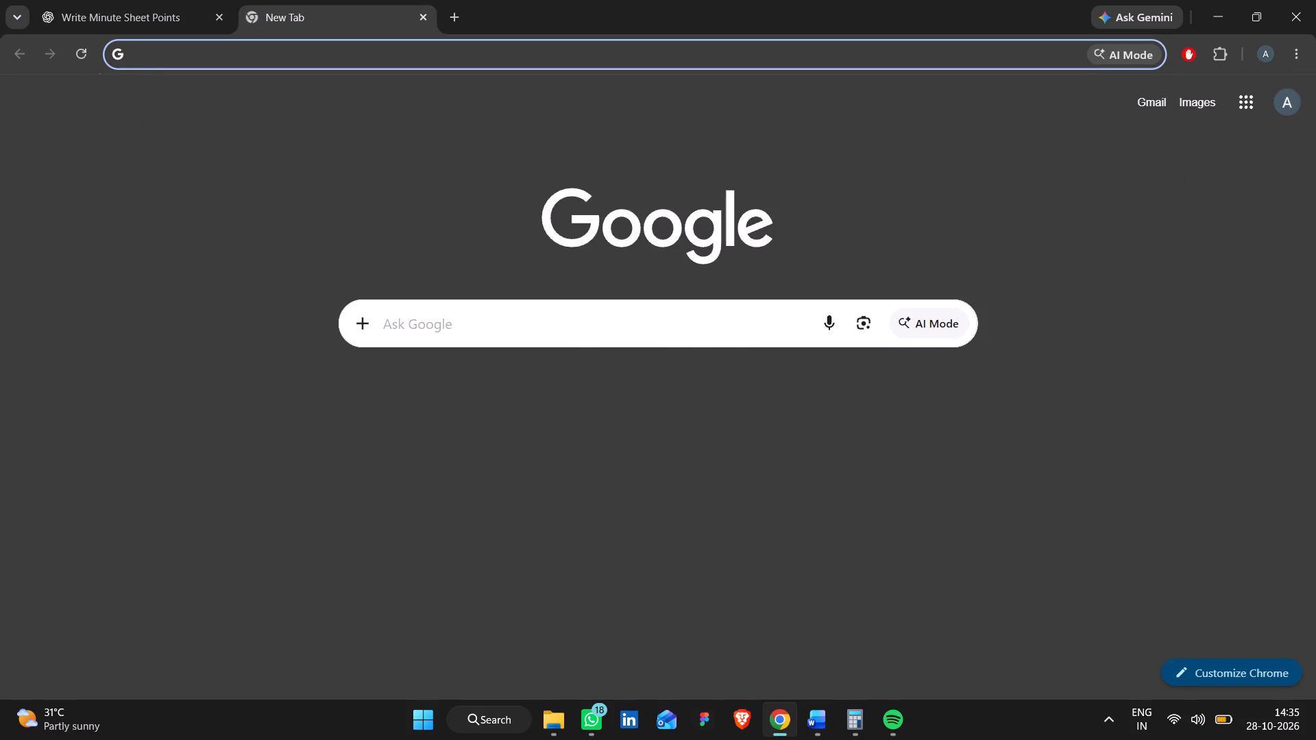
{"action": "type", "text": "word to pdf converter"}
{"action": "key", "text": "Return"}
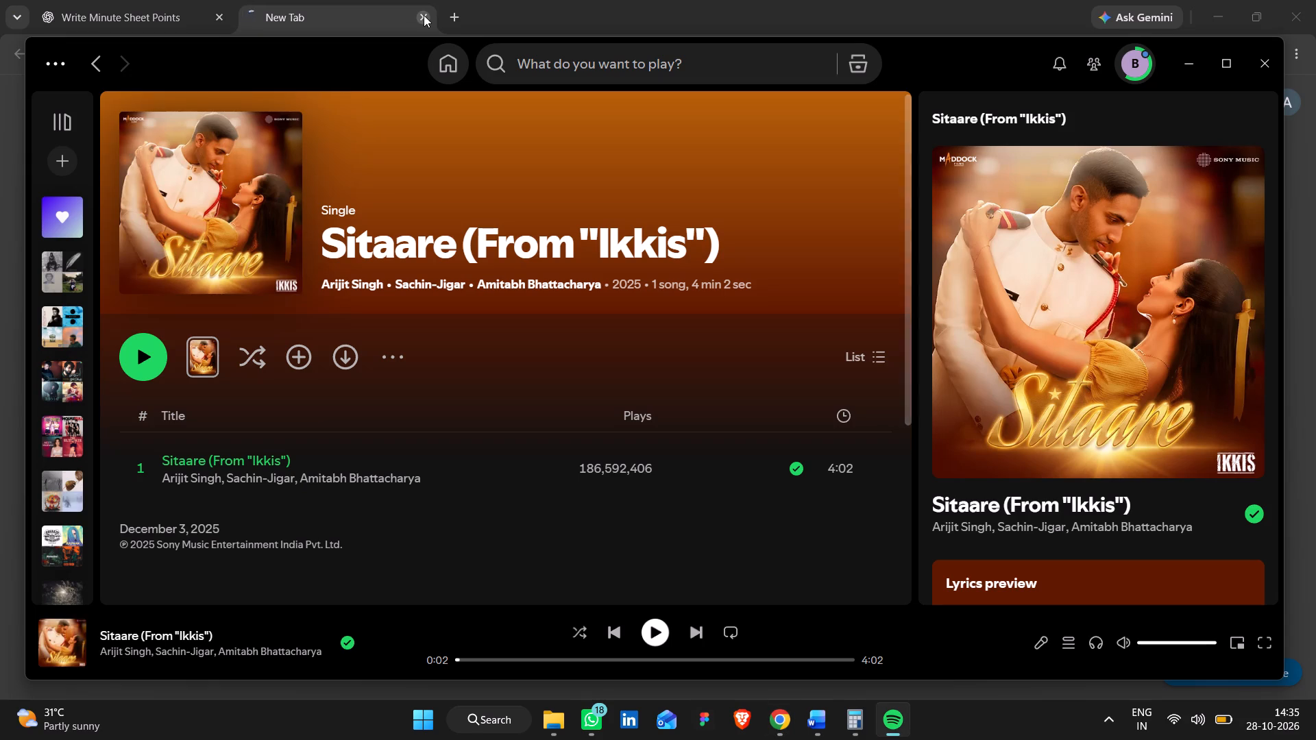
Turn on Bluetooth and raise the system volume to maximum in the Windows quick settings.
{"action": "left_click", "coordinate": [1197, 711]}
{"action": "left_click", "coordinate": [1145, 416]}
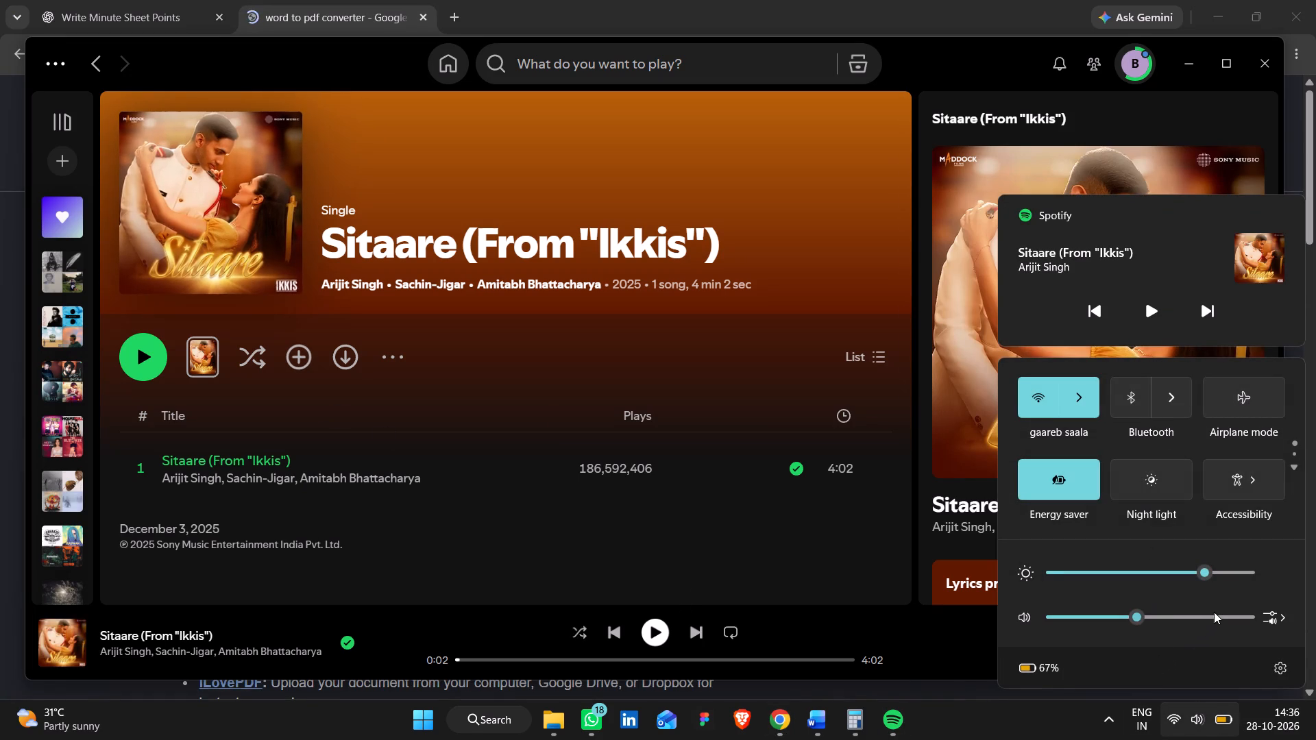
{"action": "left_click_drag", "start_coordinate": [1214, 612], "coordinate": [1293, 602]}
{"action": "left_click", "coordinate": [1127, 411]}
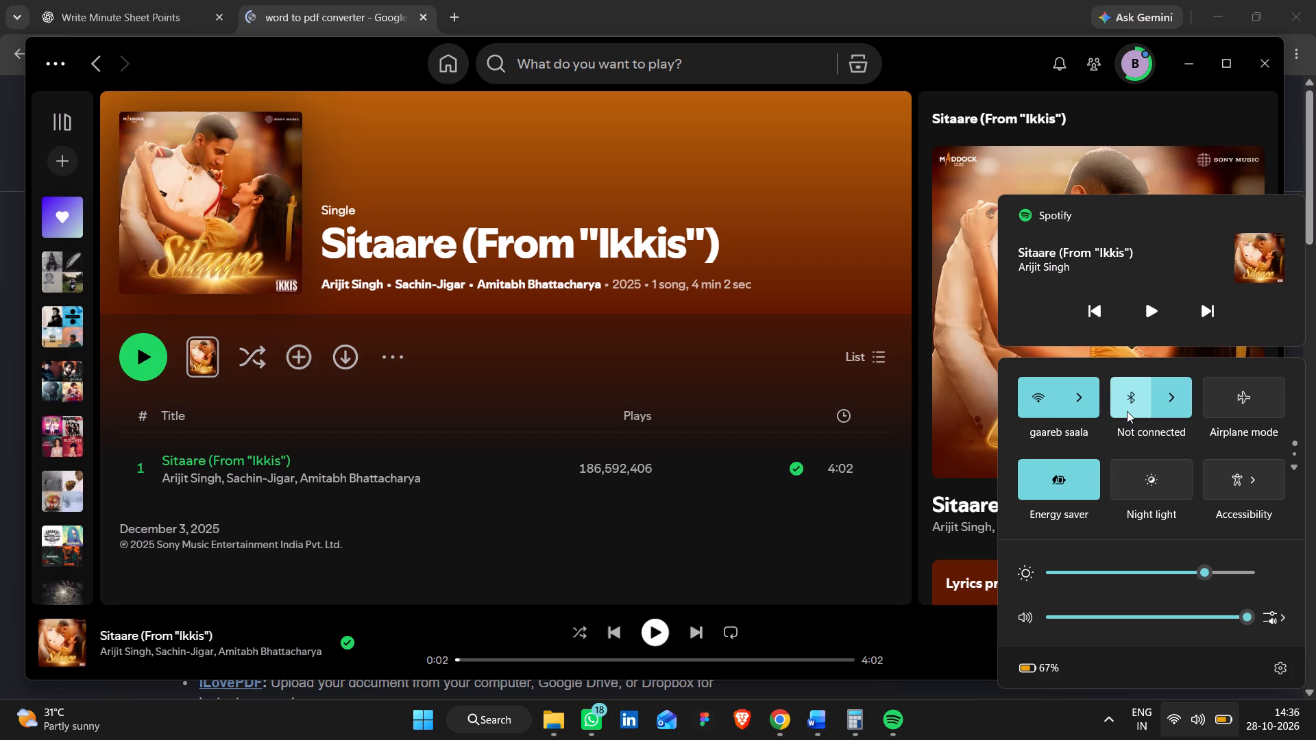
Switch to Chrome and open iLovePDF's "Convert Word to PDF" page from the search results.
{"action": "left_click", "coordinate": [732, 0]}
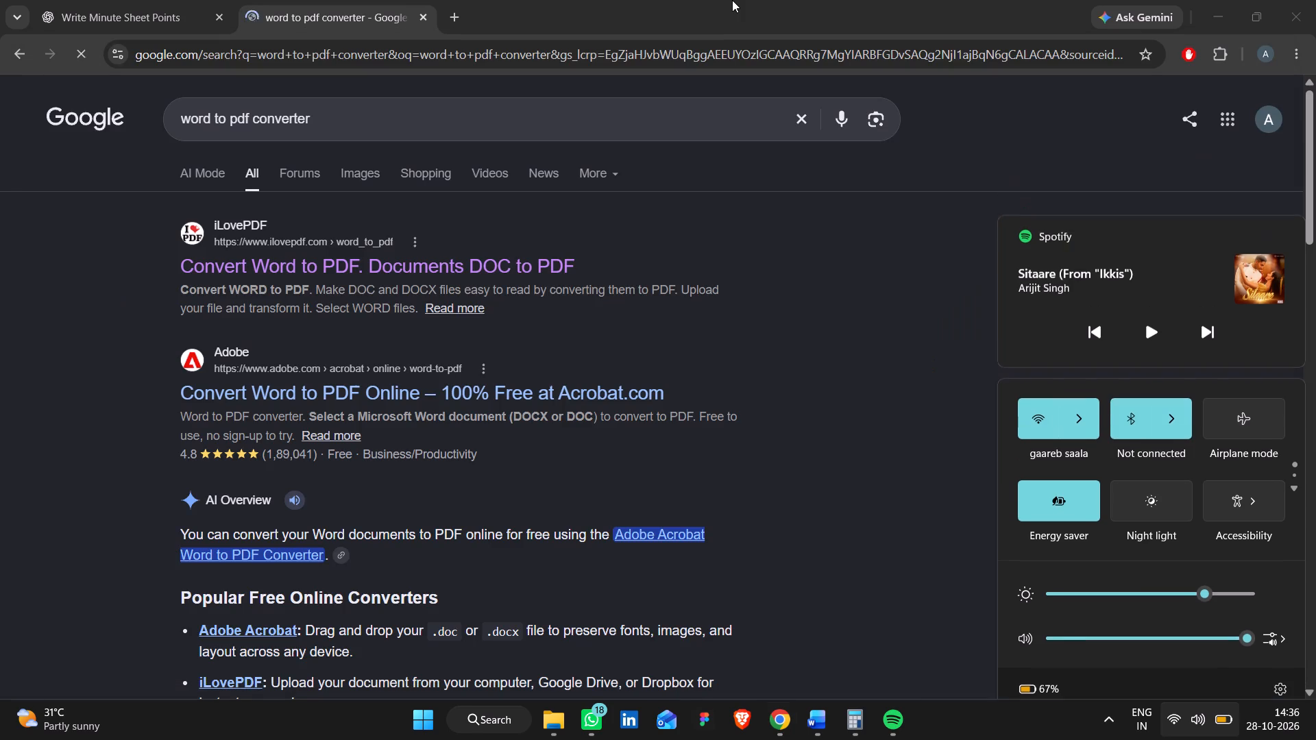
{"action": "left_click", "coordinate": [379, 266]}
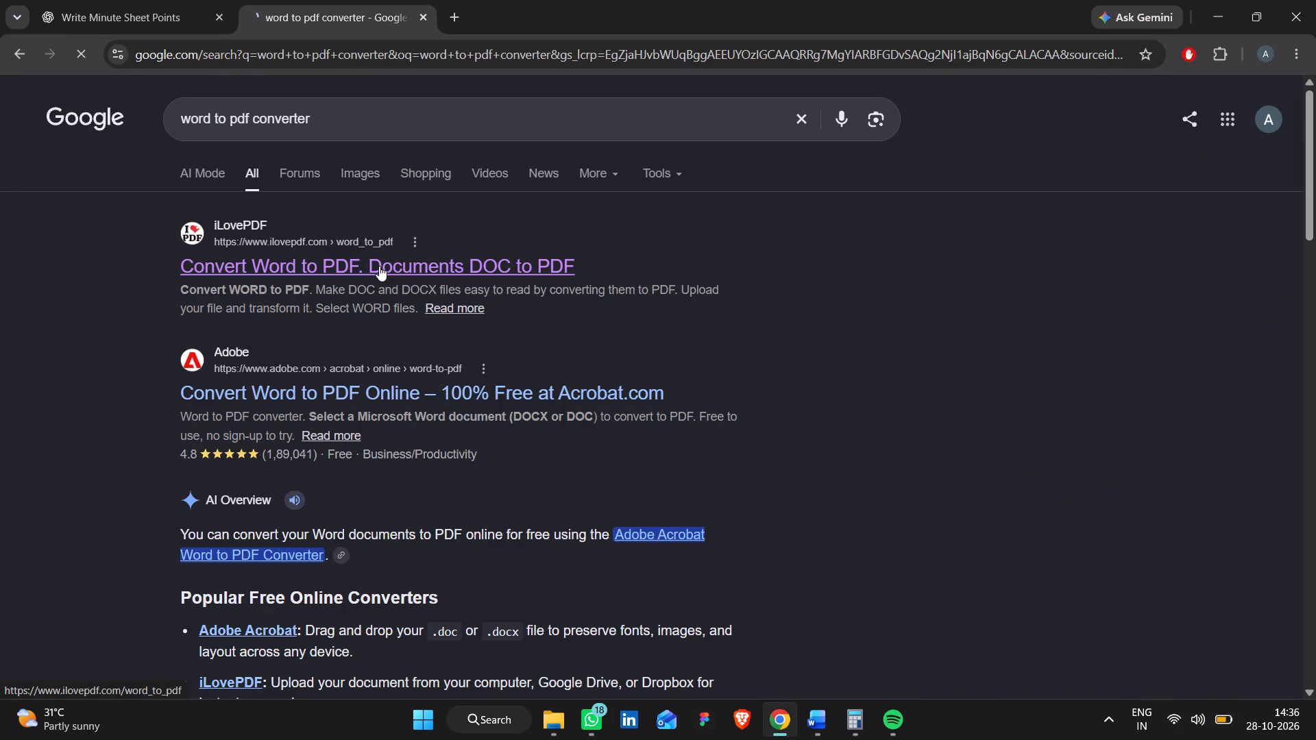
Open the Windows quick settings again.
{"action": "left_click", "coordinate": [1211, 739]}
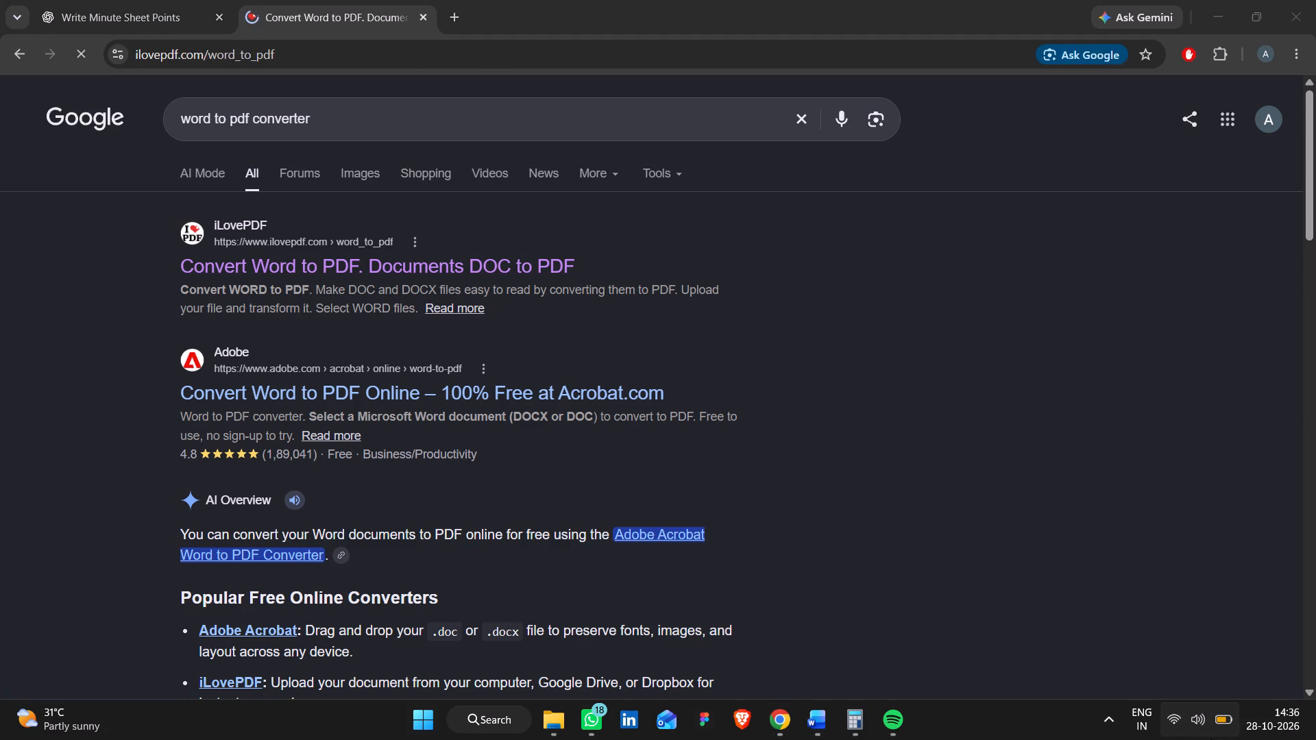
Connect the Nirvana Ion ANC Bluetooth headphones to the computer.
{"action": "left_click", "coordinate": [1189, 706]}
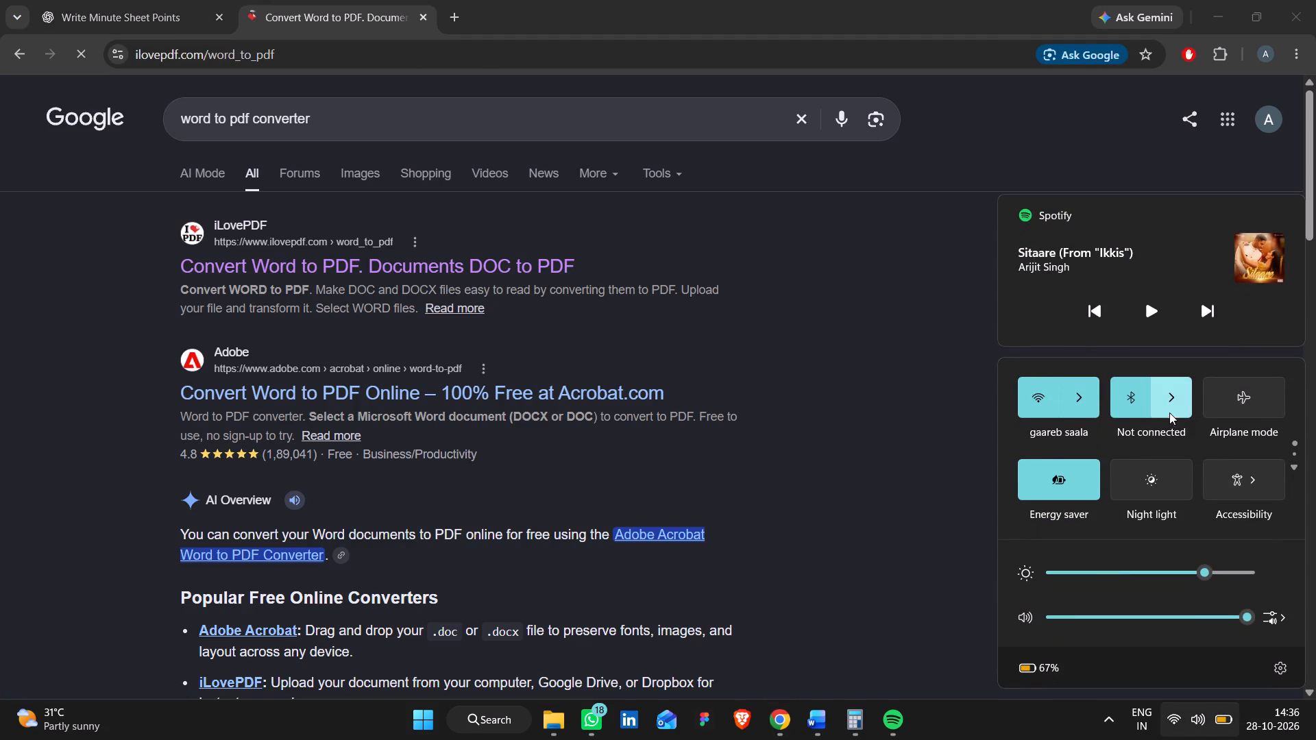
{"action": "left_click", "coordinate": [1167, 414]}
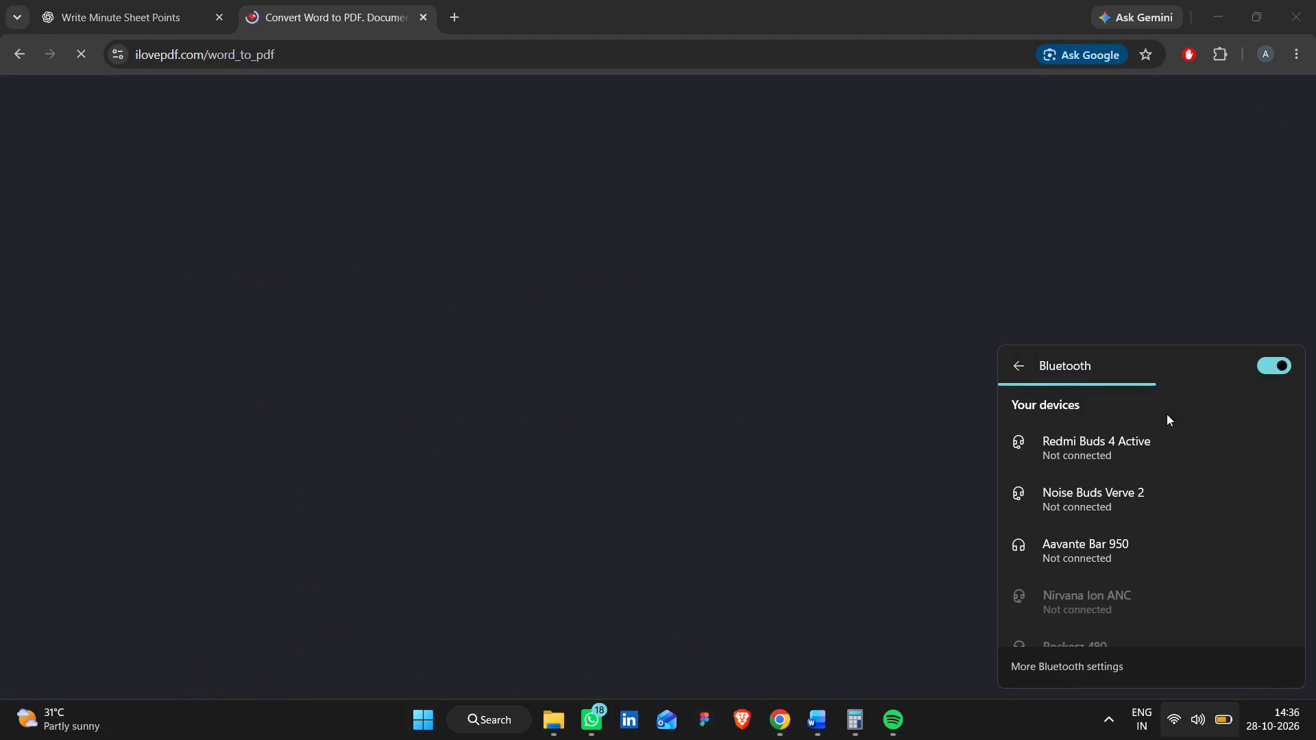
{"action": "left_click", "coordinate": [1143, 597]}
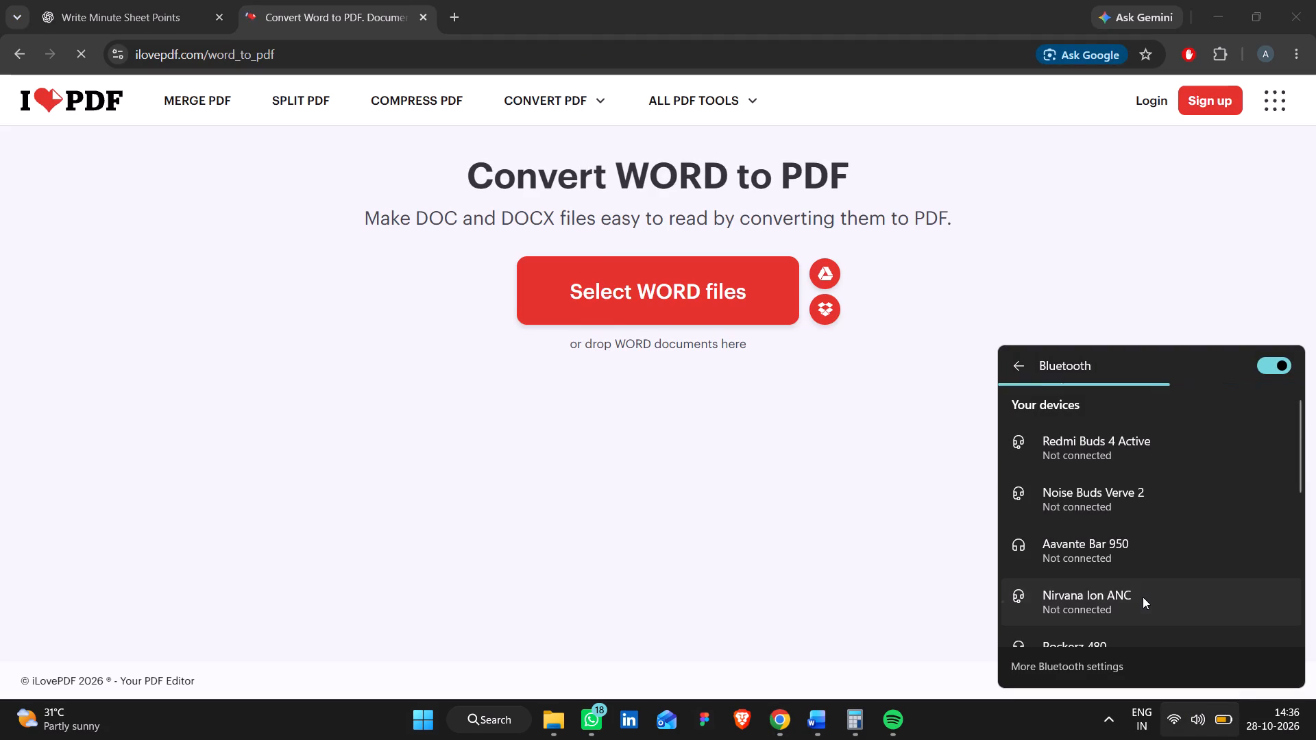
Save "all files" again in Word, and submit it from the AIT FILM folder to iLovePDF for conversion to PDF.
{"action": "left_click", "coordinate": [681, 321]}
{"action": "left_click", "coordinate": [695, 303]}
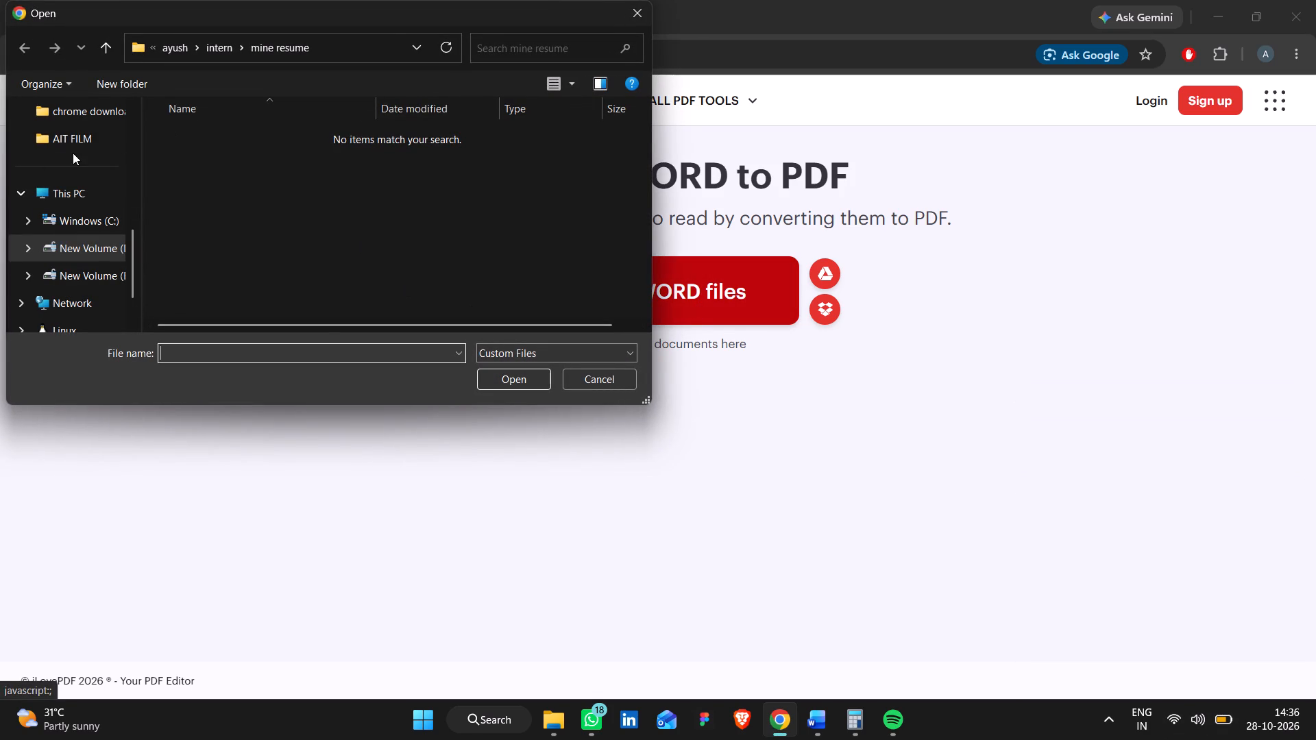
{"action": "left_click", "coordinate": [820, 726]}
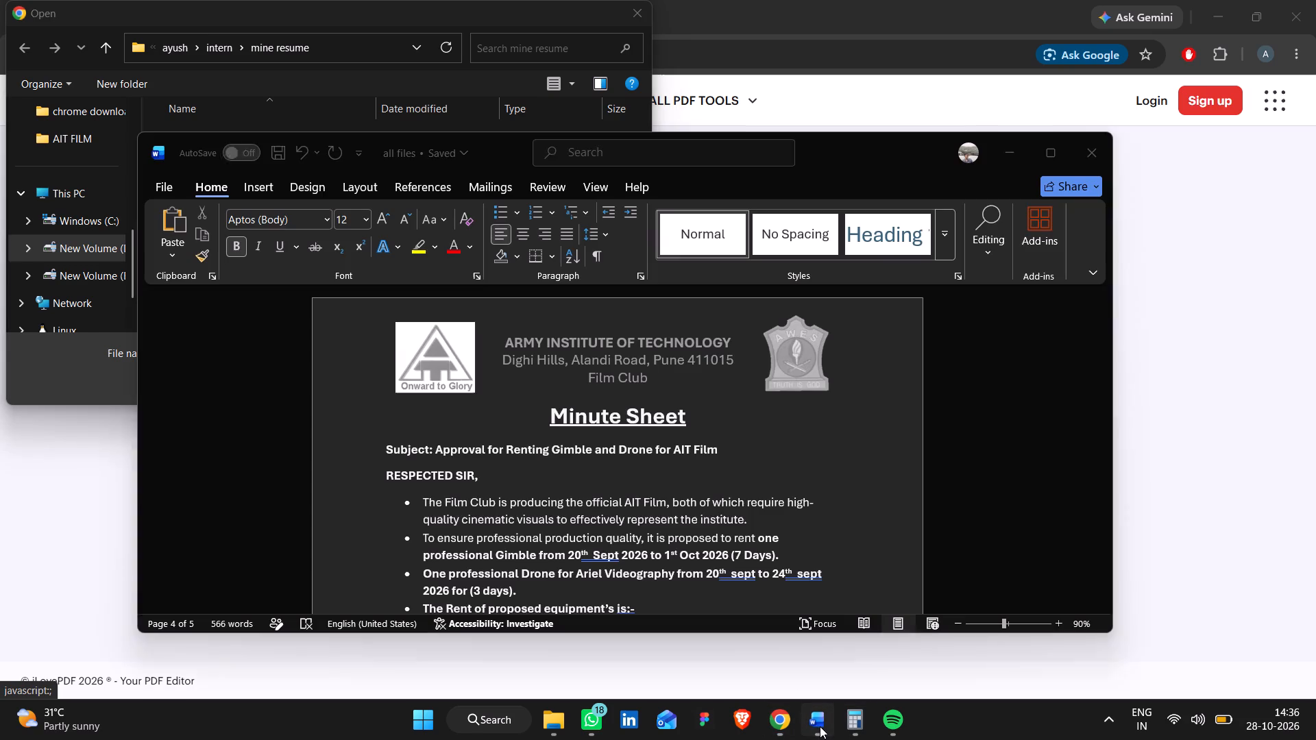
{"action": "key", "text": "ctrl+s"}
{"action": "left_click", "coordinate": [517, 0]}
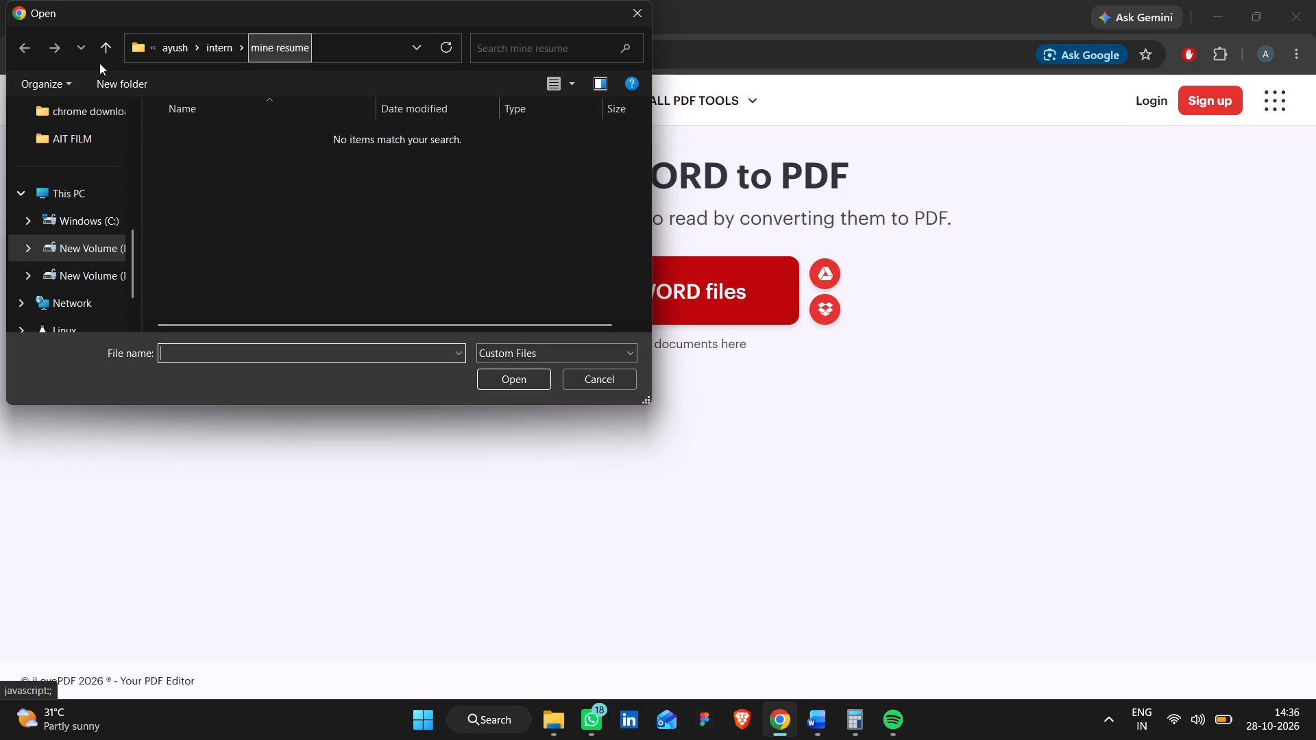
{"action": "left_click", "coordinate": [66, 219]}
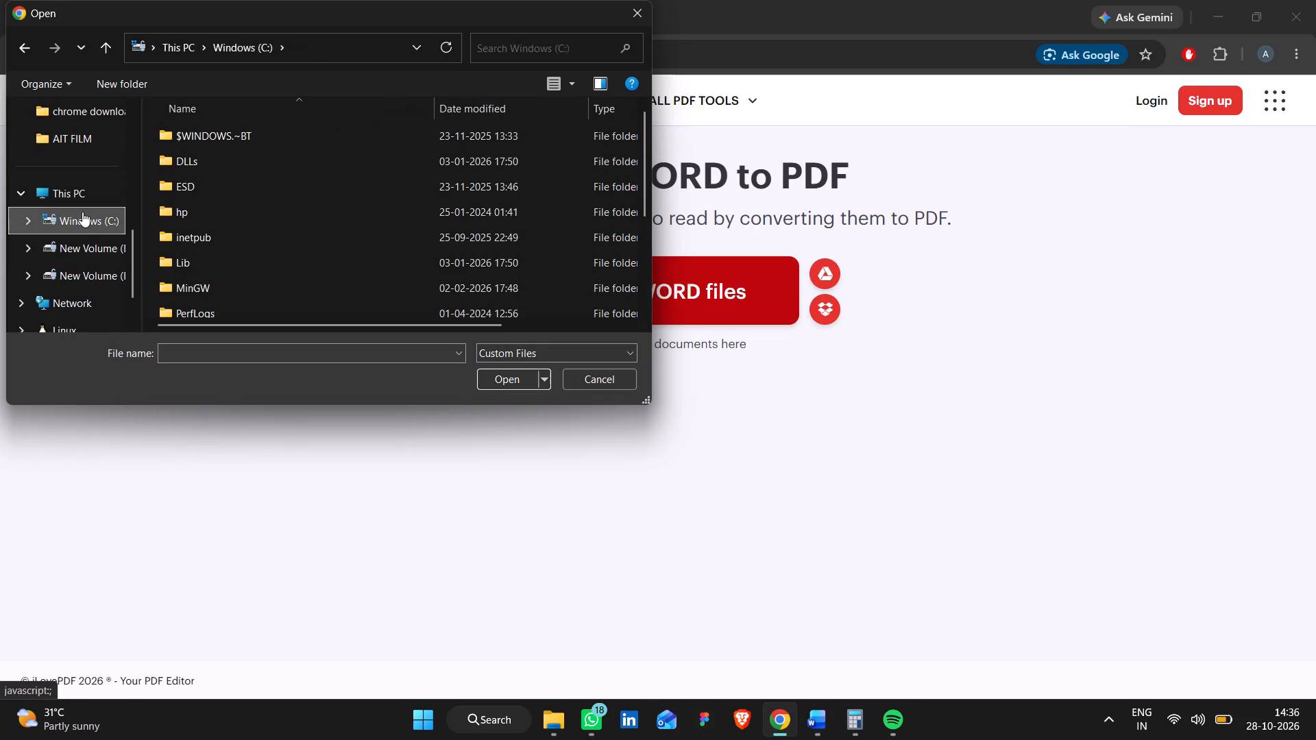
{"action": "left_click", "coordinate": [88, 138]}
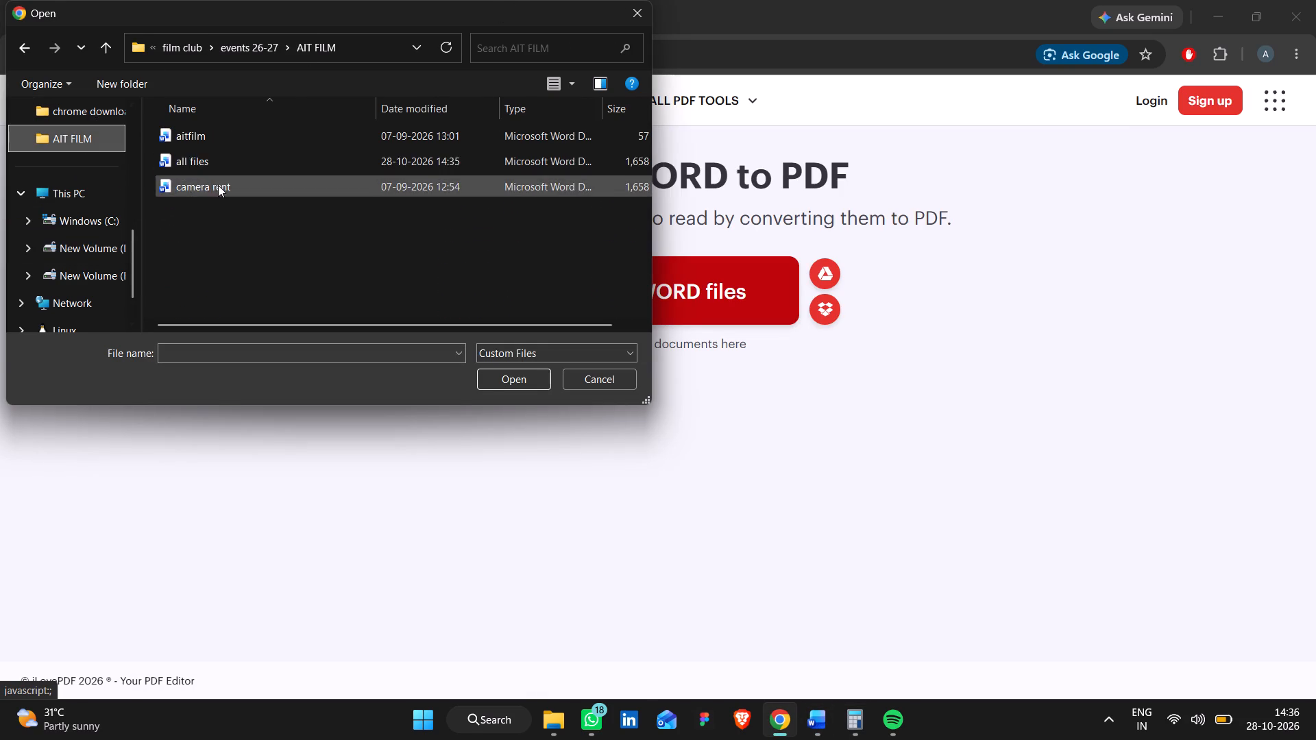
{"action": "left_click", "coordinate": [227, 169]}
{"action": "left_click", "coordinate": [509, 375]}
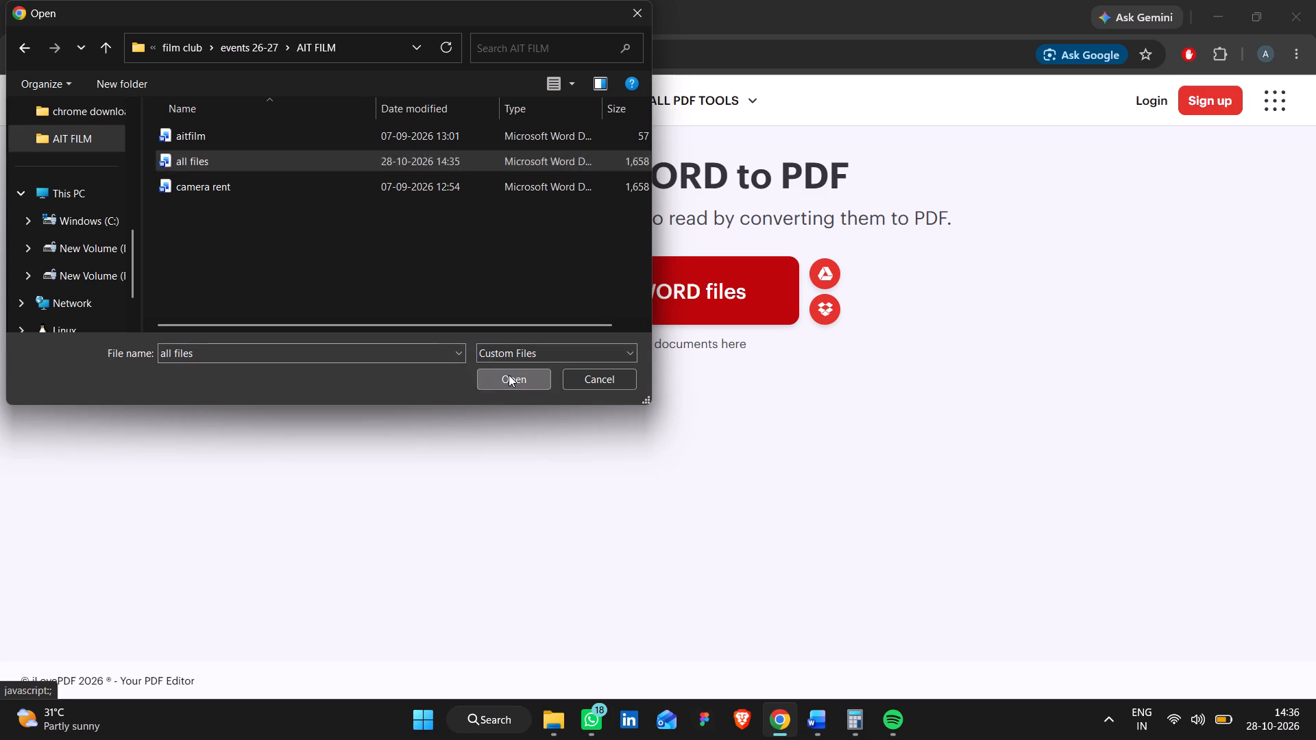
{"action": "left_click", "coordinate": [1071, 629]}
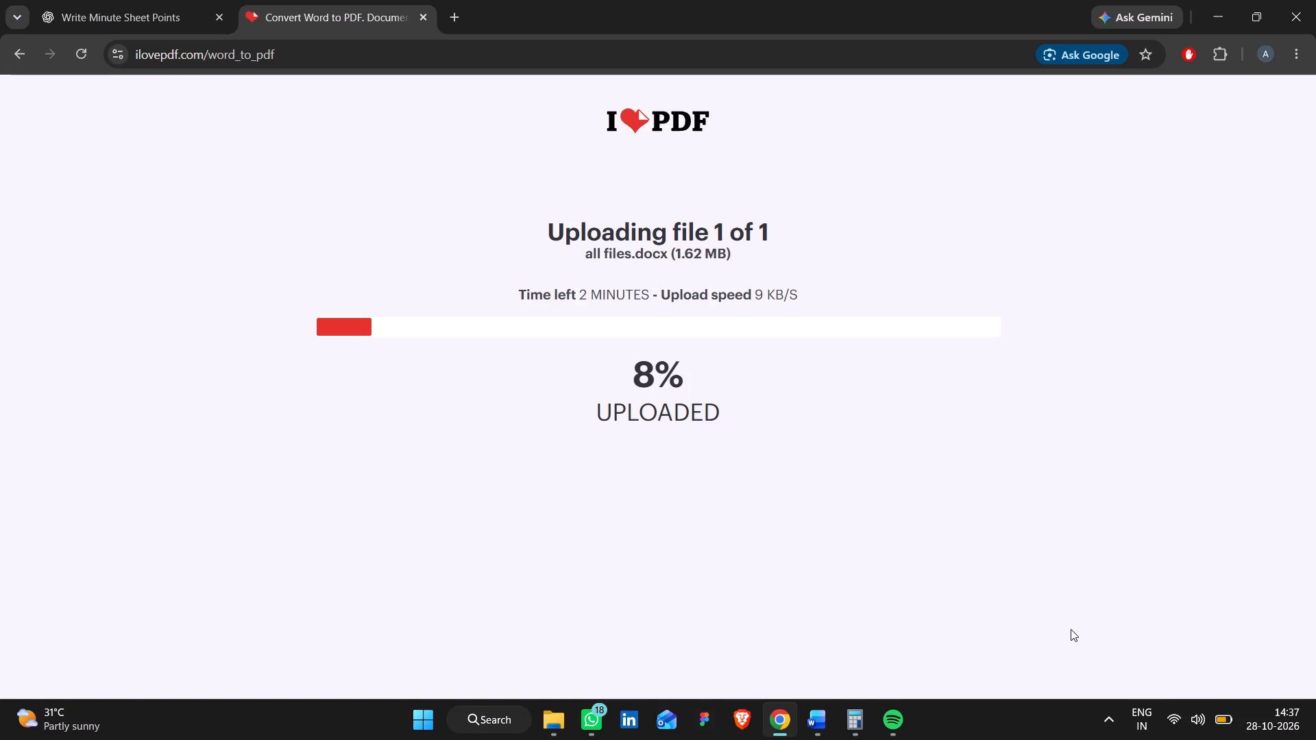
Switch to Spotify and start playing the song Sitaare (From "Ikkis").
{"action": "left_click", "coordinate": [908, 720]}
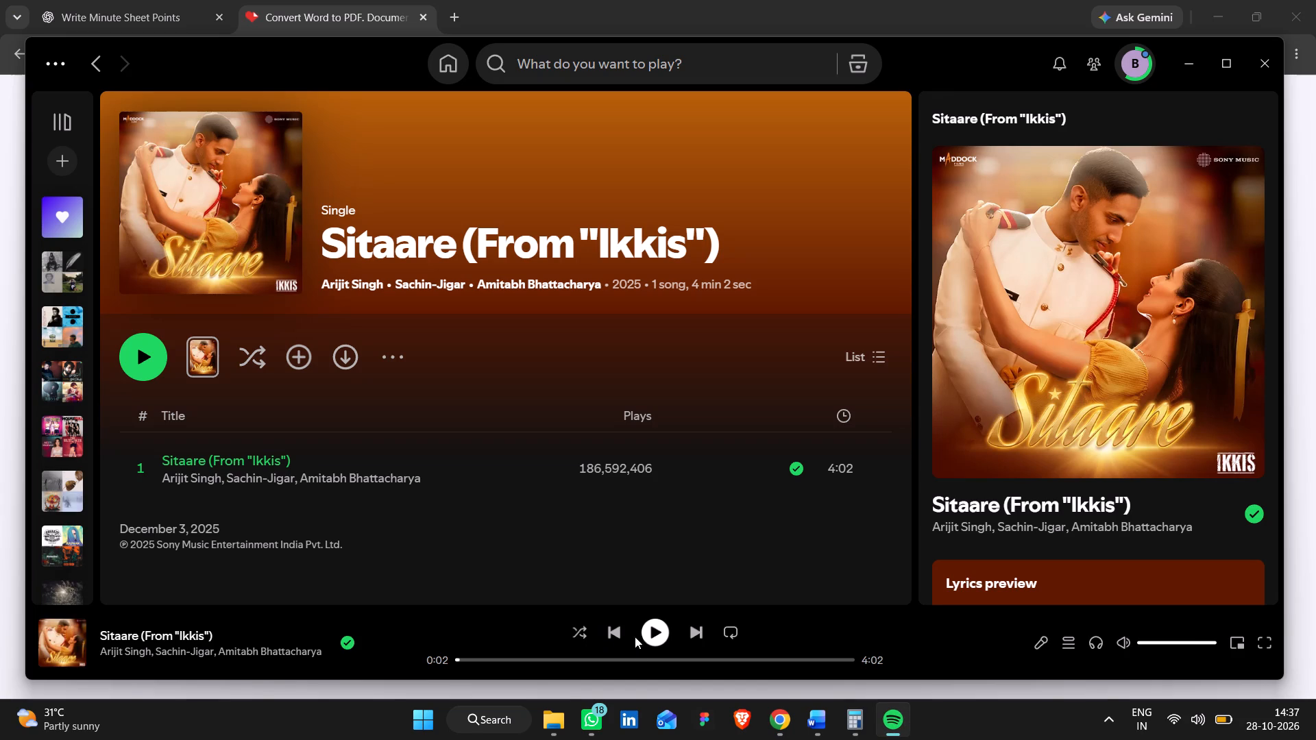
{"action": "left_click", "coordinate": [657, 635]}
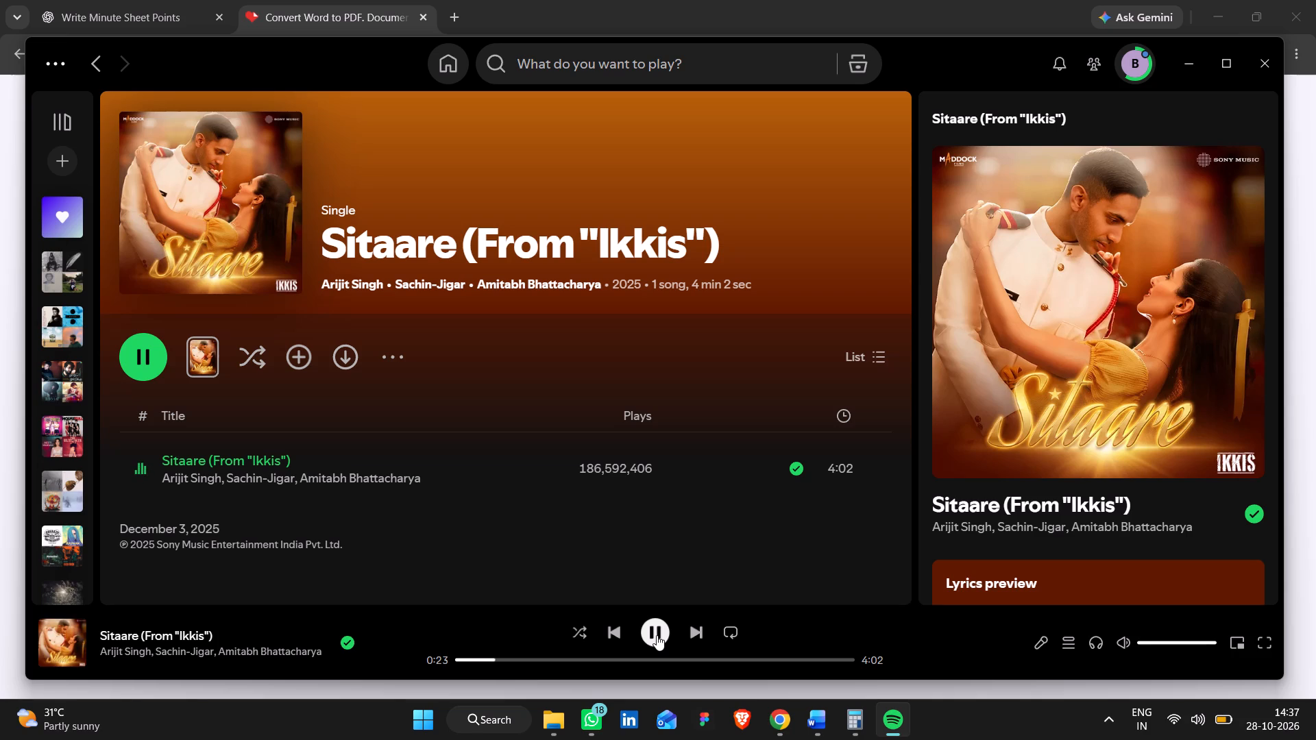
Switch to Chrome to check the upload progress of all files.docx on iLovePDF.
{"action": "left_click", "coordinate": [694, 0]}
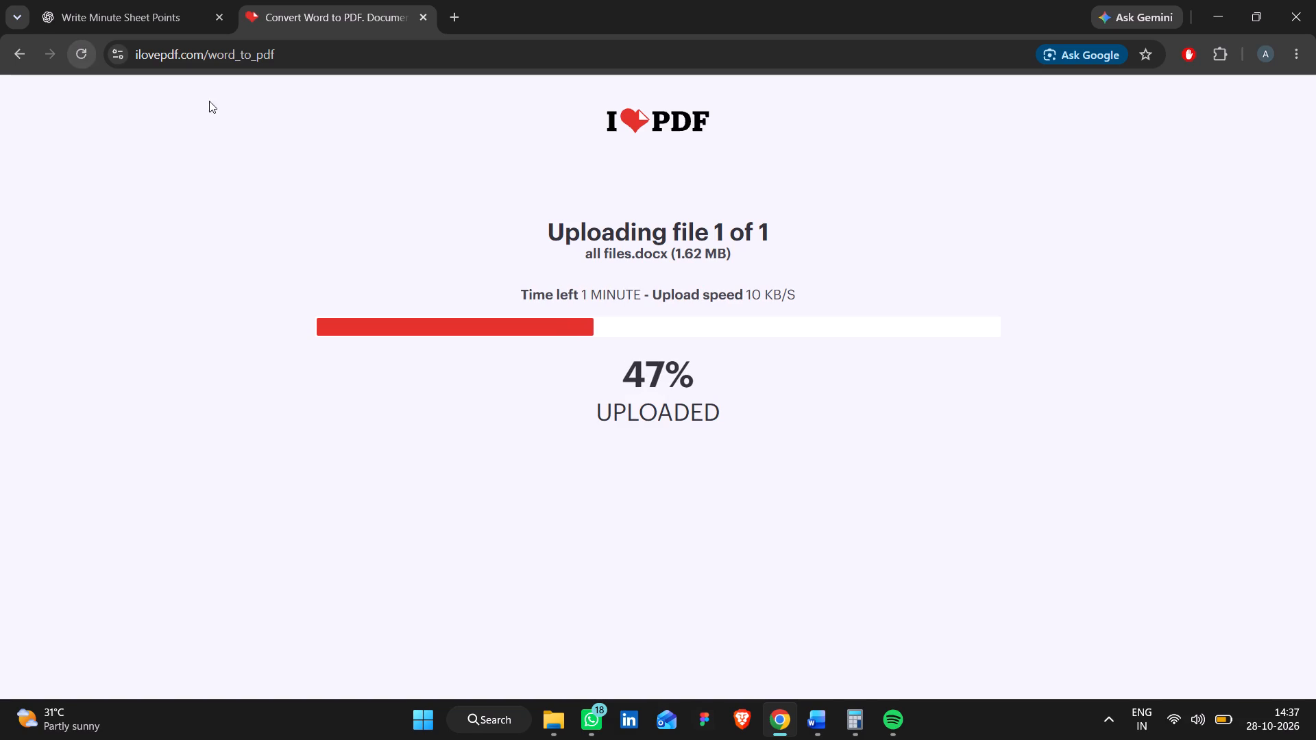
Pause the song Sitaare (From "Ikkis") in Spotify and return to the iLovePDF upload page in Chrome.
{"action": "left_click", "coordinate": [897, 730]}
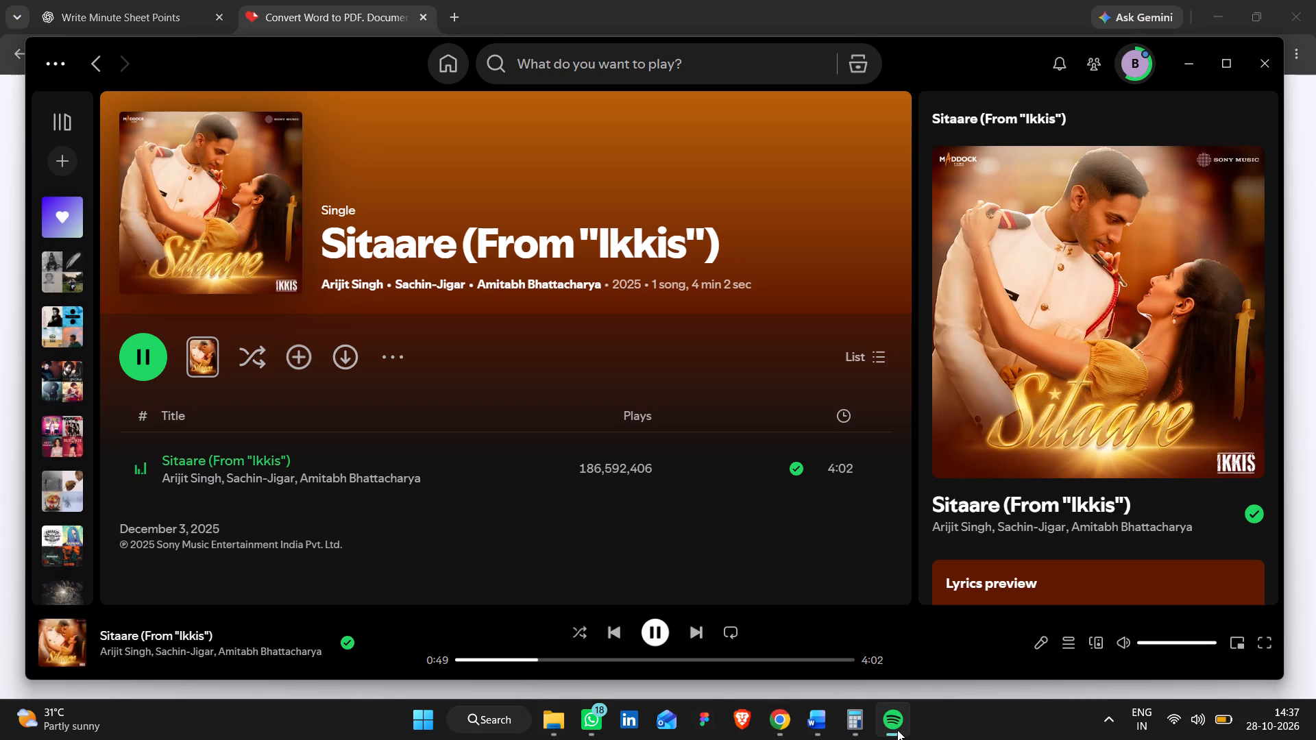
{"action": "left_click", "coordinate": [1174, 715]}
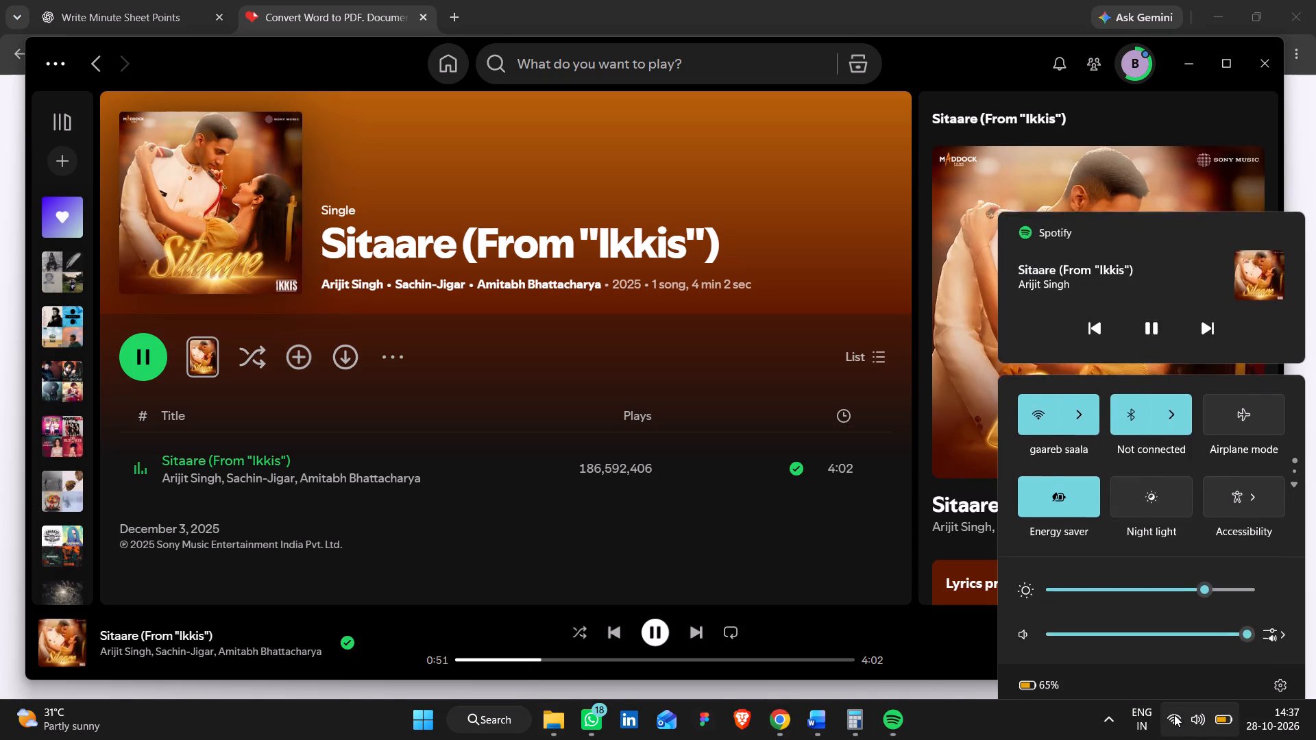
{"action": "left_click", "coordinate": [659, 624]}
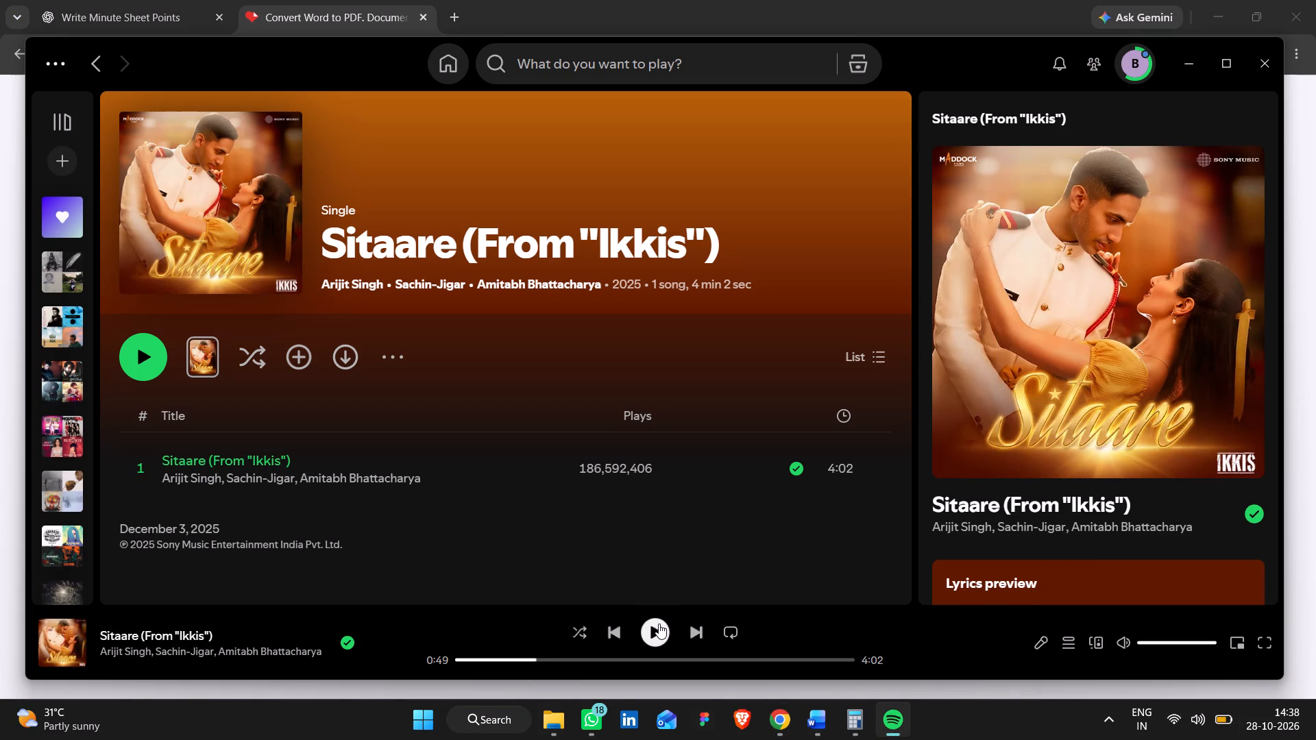
{"action": "left_click", "coordinate": [1023, 0]}
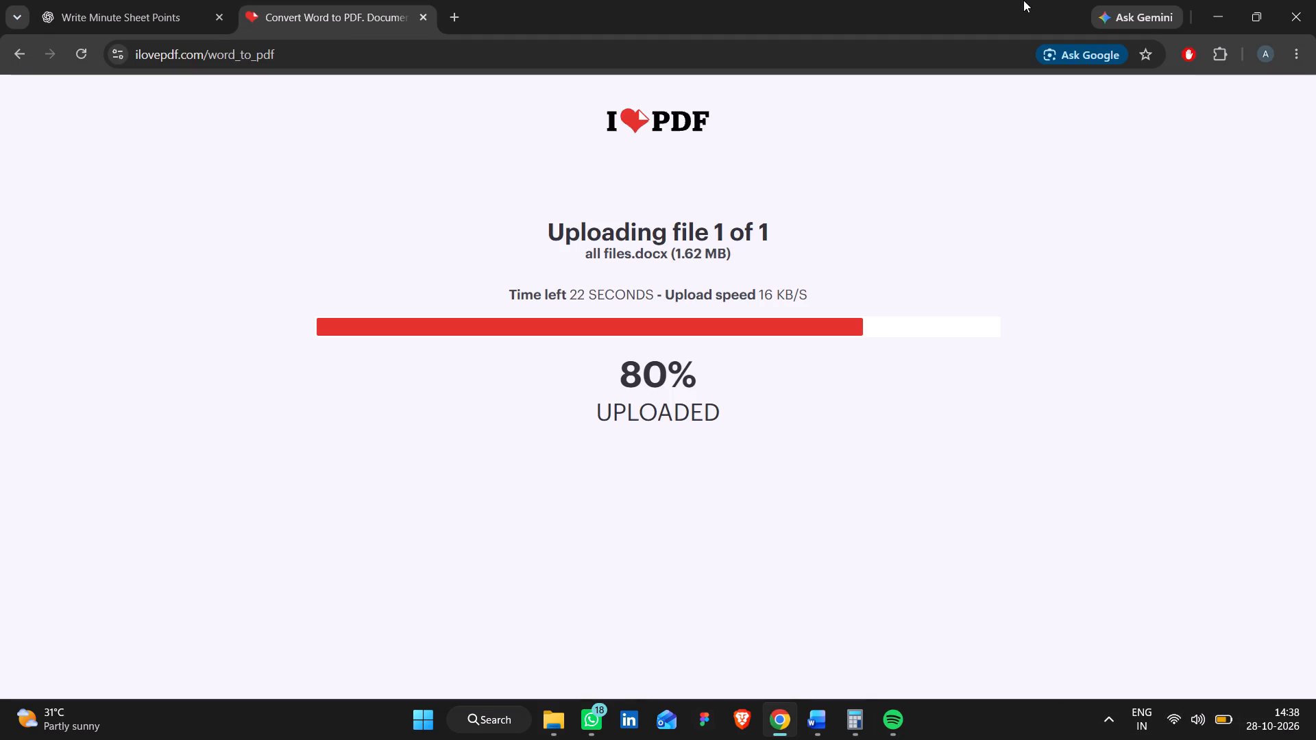
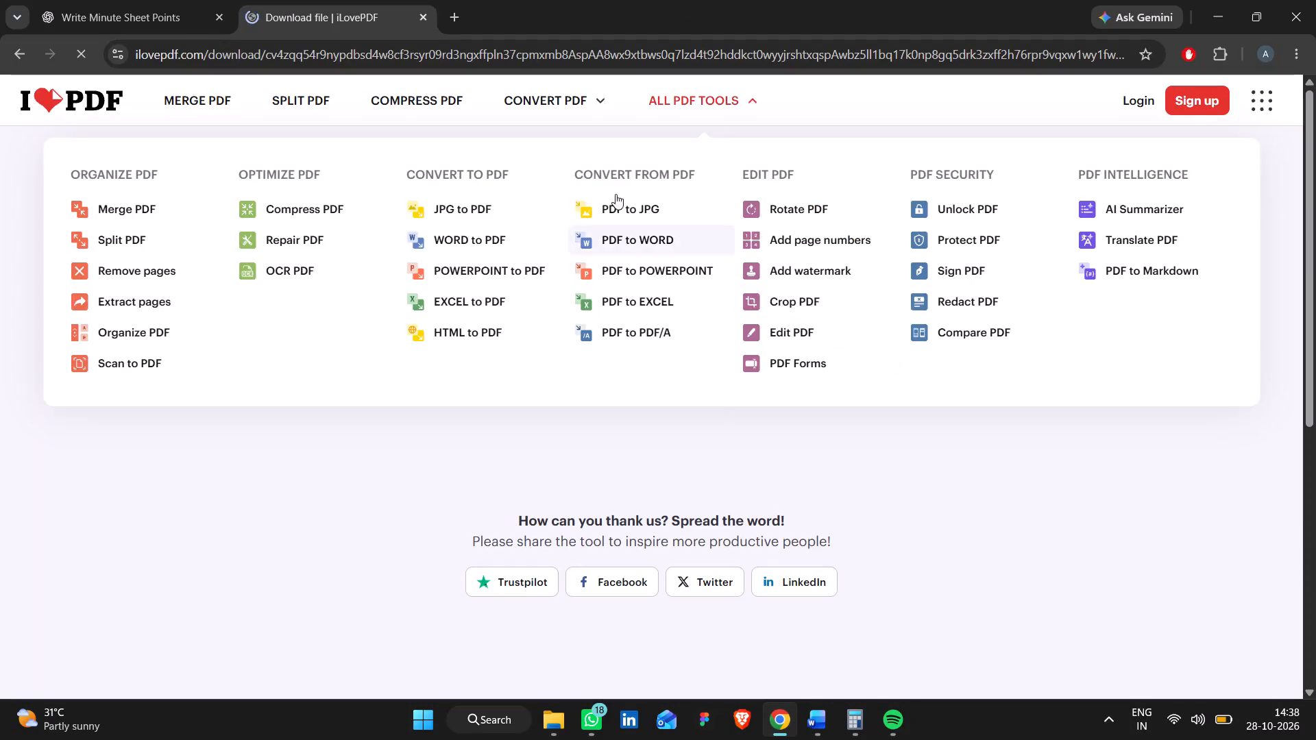
Download the converted PDF, open all files.pdf, and check its pages from the rental minute sheet through the filming-permission sheet's signature block.
{"action": "left_click", "coordinate": [653, 254]}
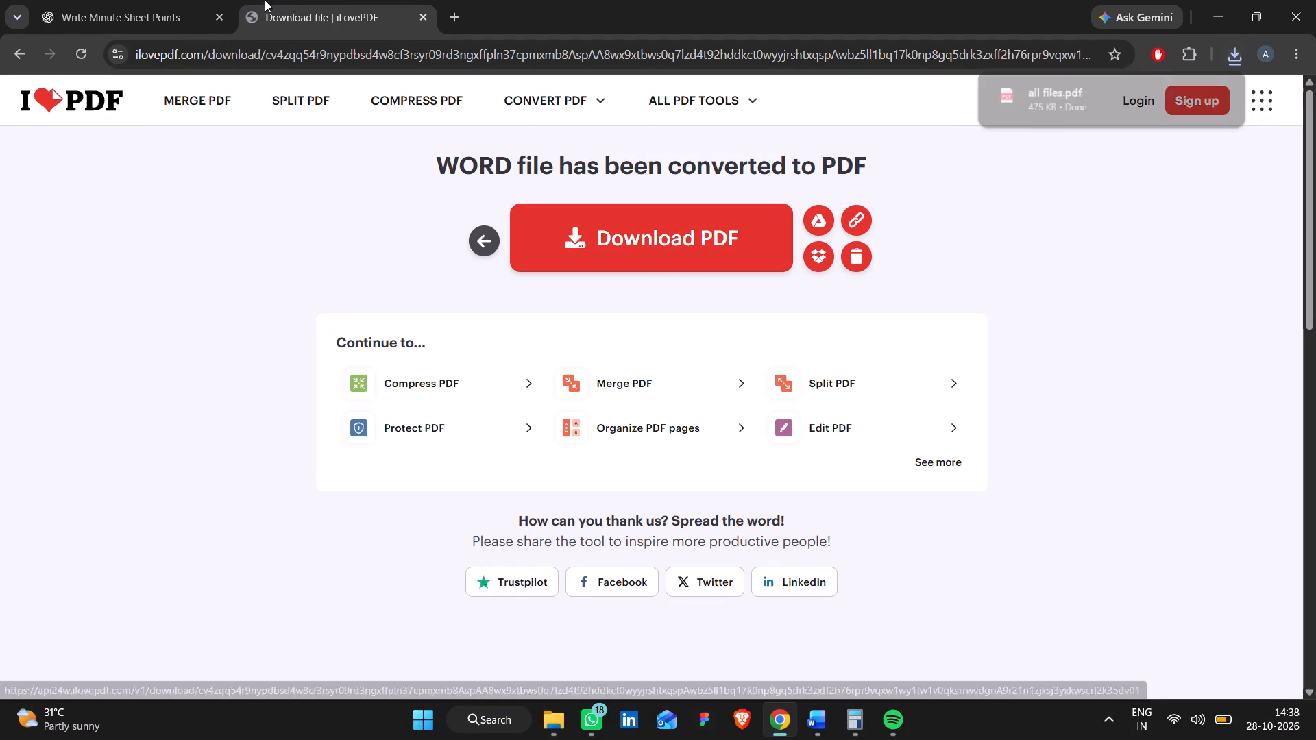
{"action": "left_click", "coordinate": [1074, 112]}
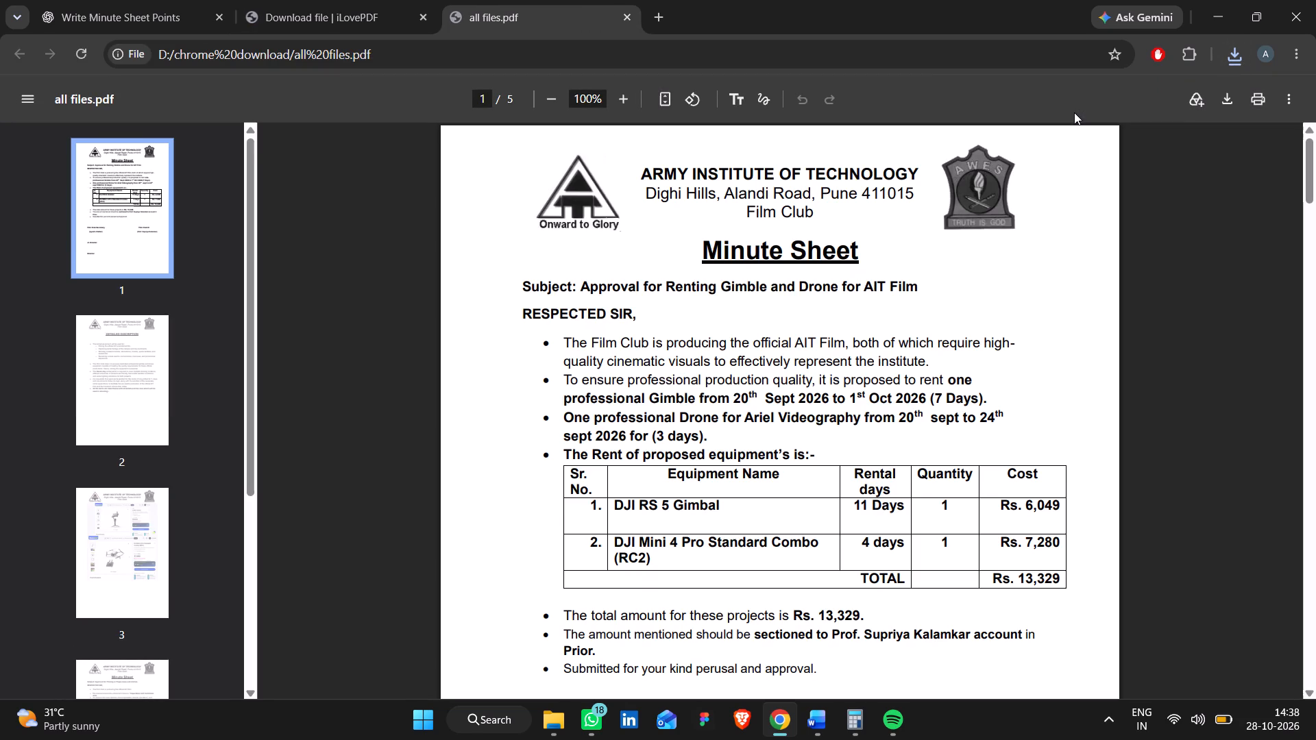
{"action": "scroll", "coordinate": [1001, 276], "scroll_direction": "down", "scroll_amount": 5}
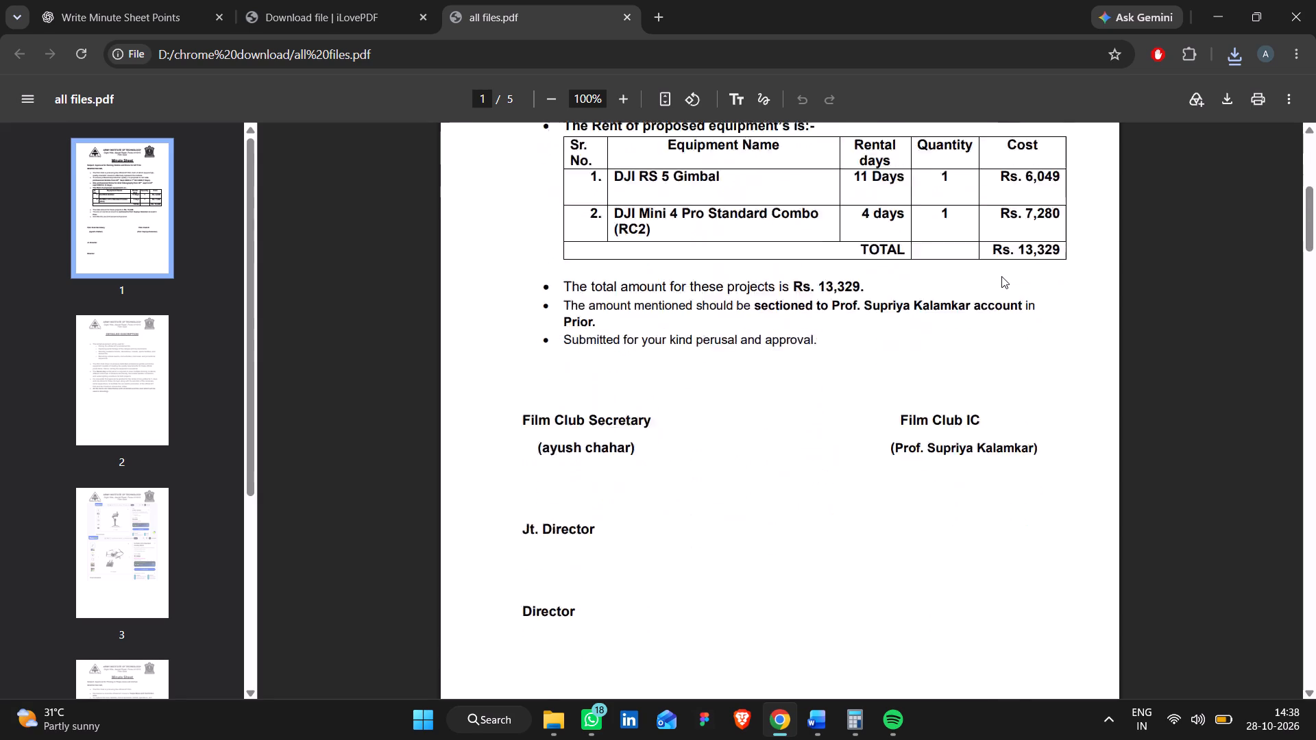
{"action": "scroll", "coordinate": [1001, 276], "scroll_direction": "down", "scroll_amount": 13}
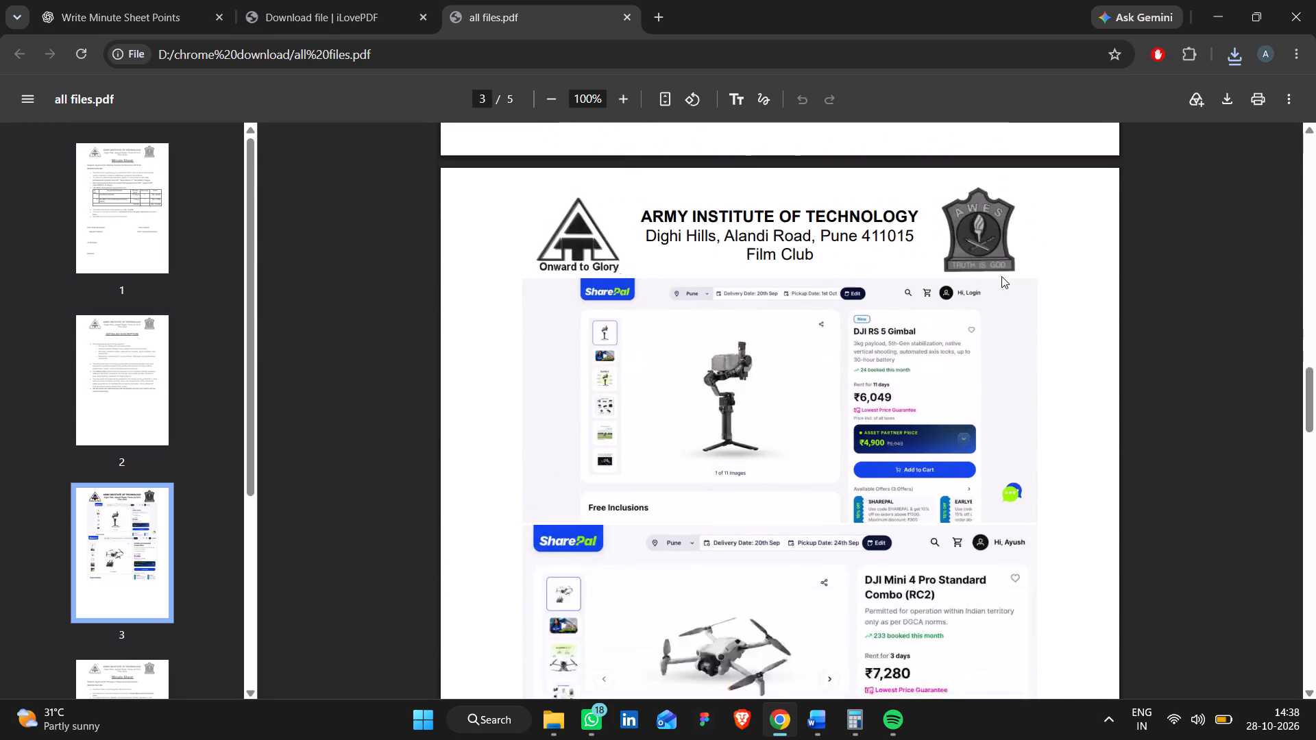
{"action": "scroll", "coordinate": [1001, 276], "scroll_direction": "down", "scroll_amount": 10}
{"action": "scroll", "coordinate": [1001, 276], "scroll_direction": "left", "scroll_amount": 1}
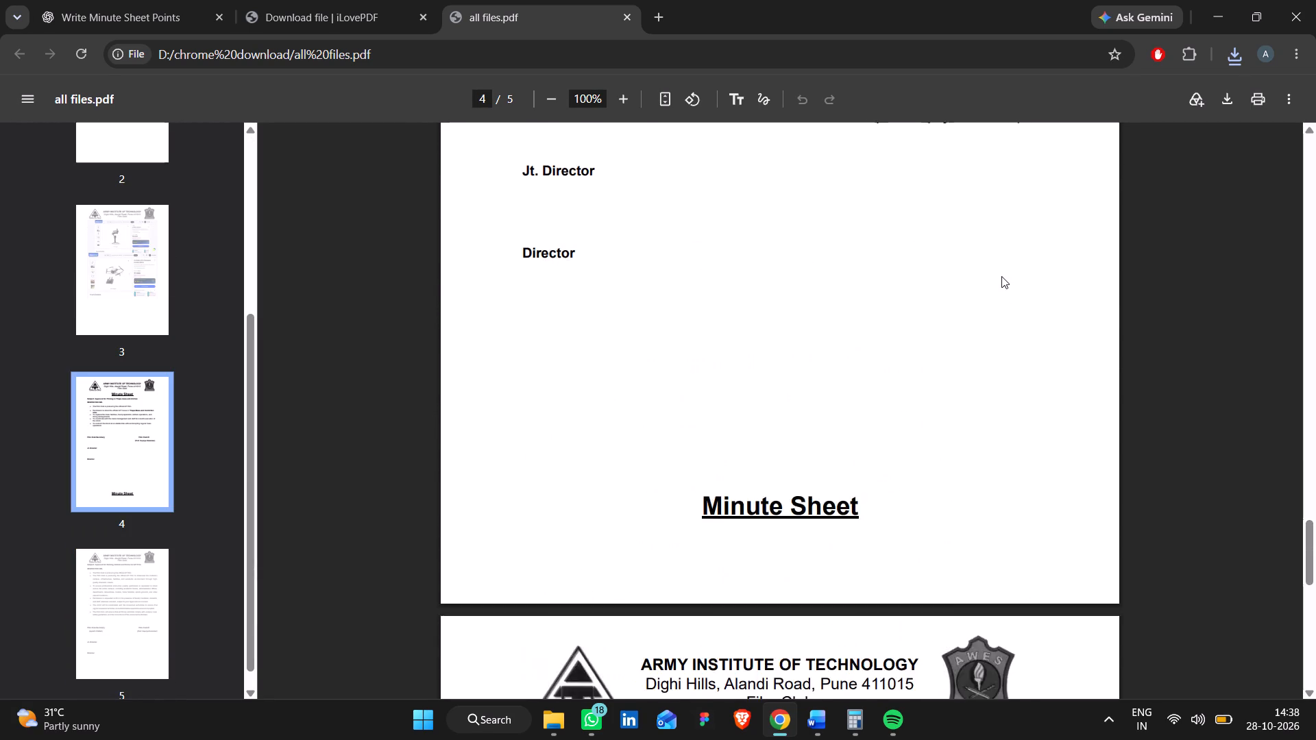
{"action": "scroll", "coordinate": [1001, 276], "scroll_direction": "left", "scroll_amount": 2}
{"action": "scroll", "coordinate": [1001, 276], "scroll_direction": "down", "scroll_amount": 2}
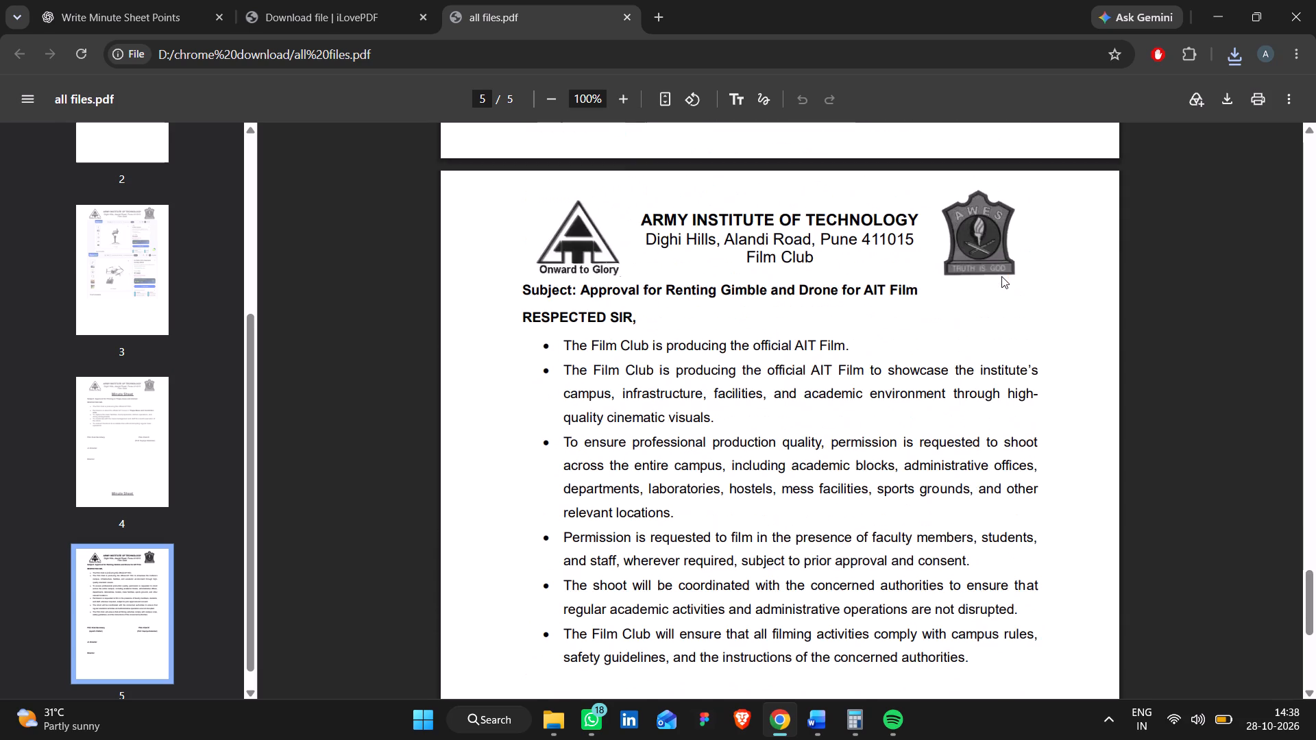
{"action": "scroll", "coordinate": [1001, 276], "scroll_direction": "down", "scroll_amount": 5}
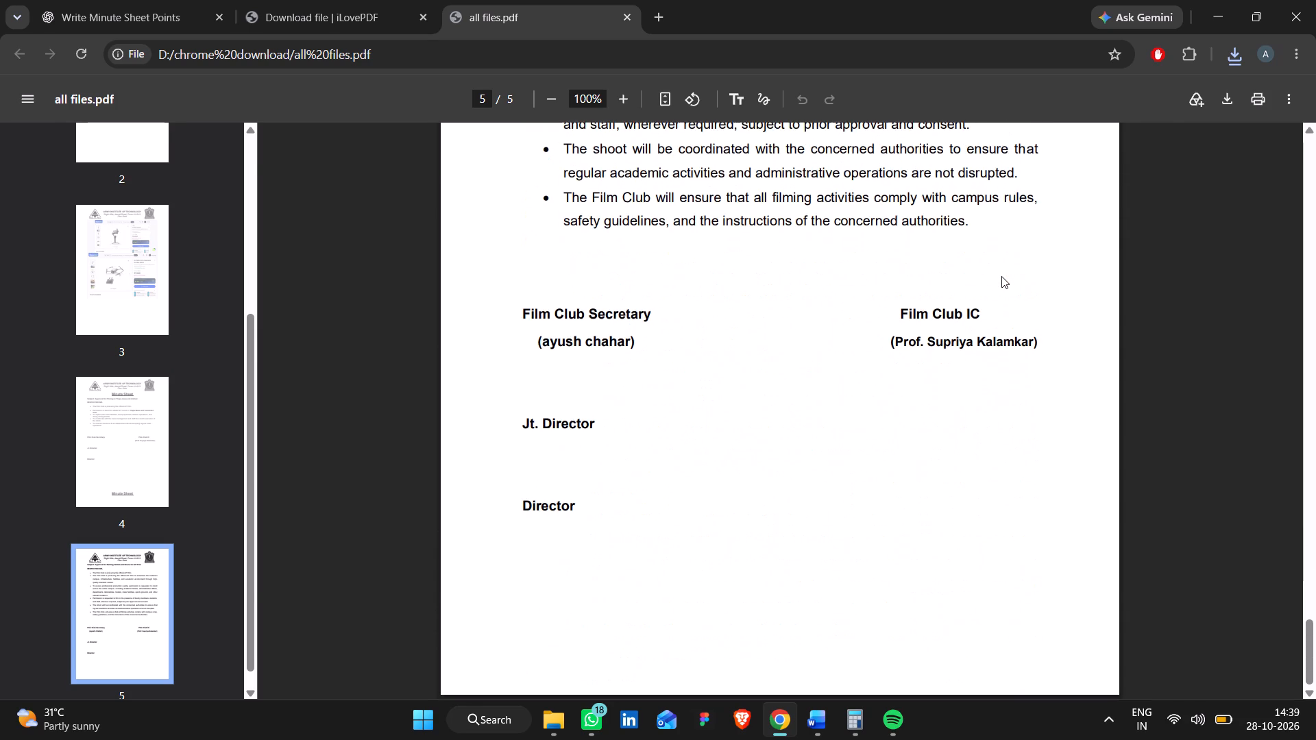
In Word, insert an empty line before the Minute Sheet heading of the campus filming-permission sheet and check the page layout.
{"action": "scroll", "coordinate": [1001, 276], "scroll_direction": "down", "scroll_amount": 4}
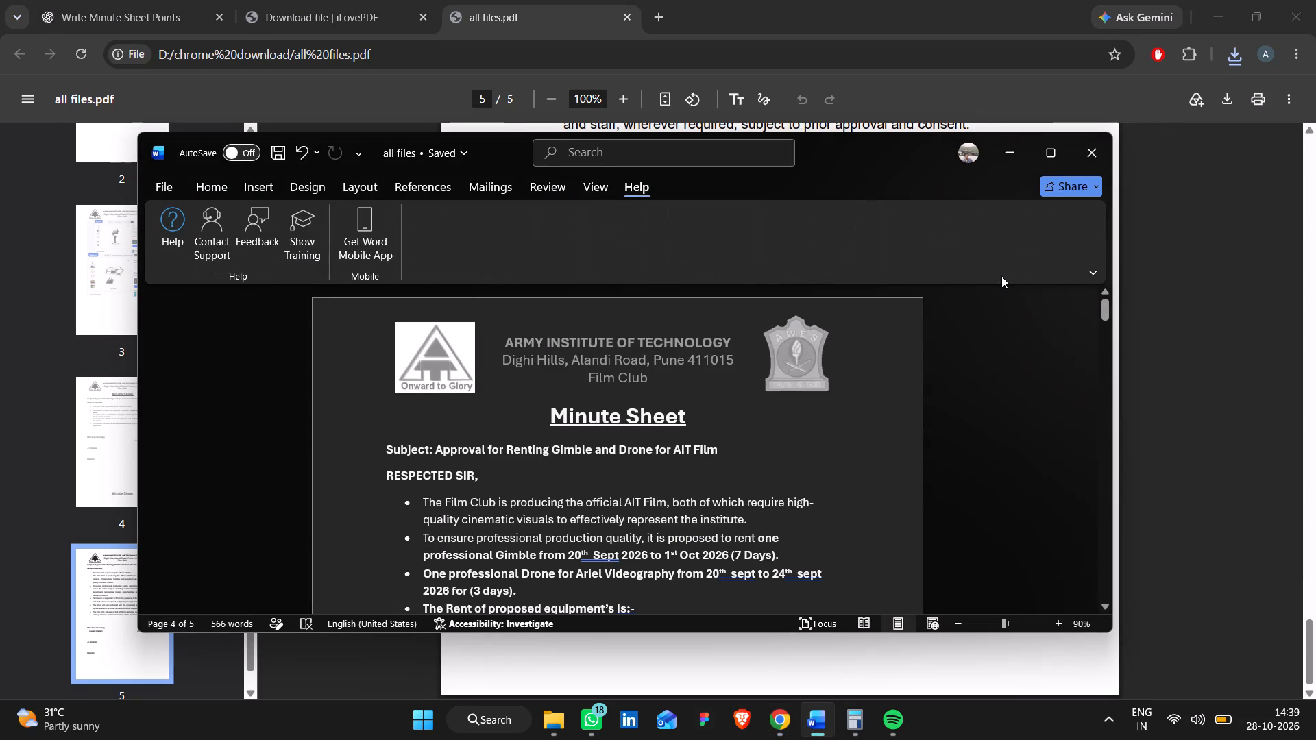
{"action": "scroll", "coordinate": [999, 513], "scroll_direction": "down", "scroll_amount": 10}
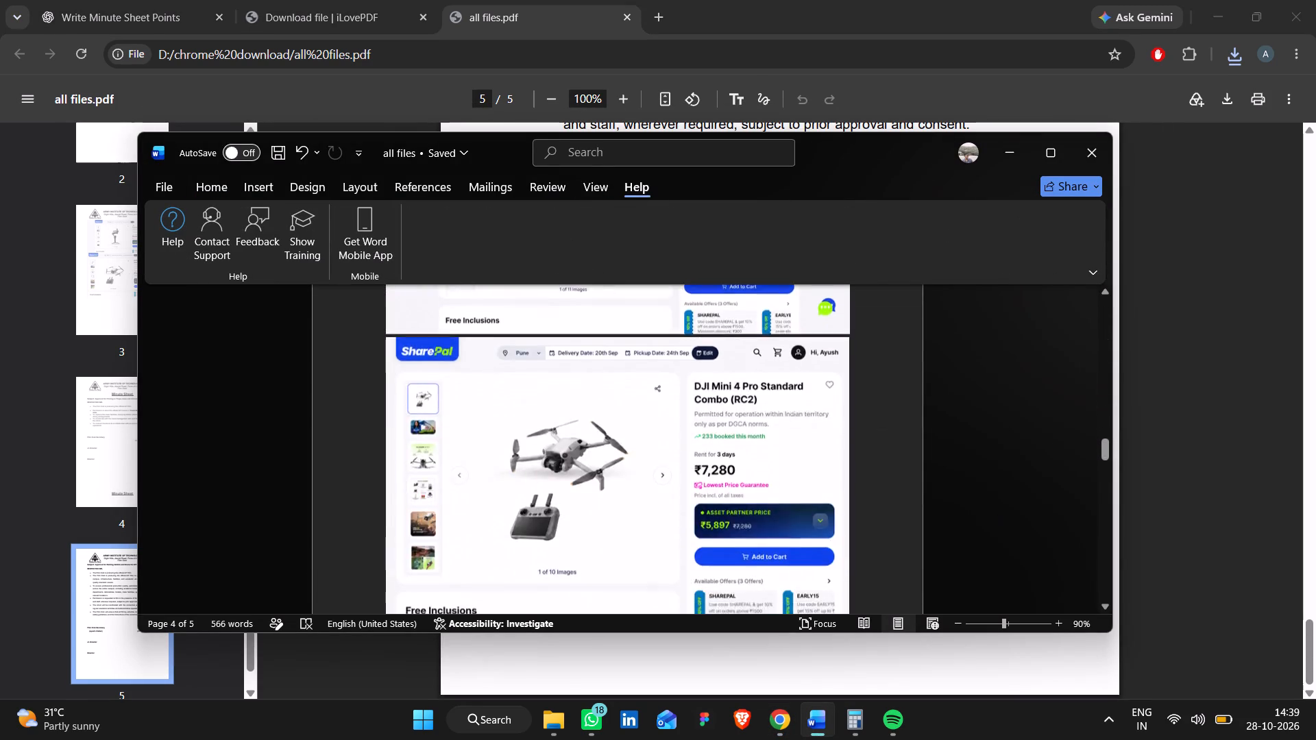
{"action": "scroll", "coordinate": [999, 513], "scroll_direction": "down", "scroll_amount": 11}
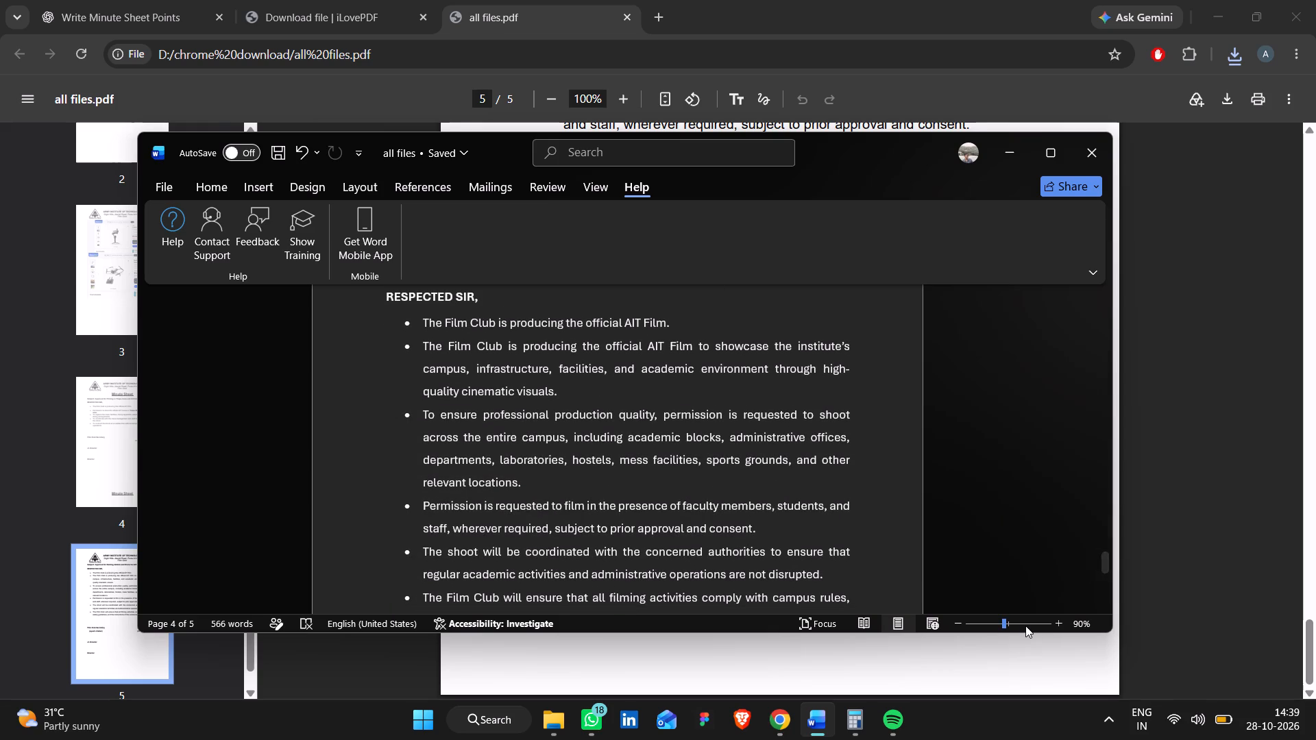
{"action": "scroll", "coordinate": [1025, 626], "scroll_direction": "up", "scroll_amount": 1}
{"action": "scroll", "coordinate": [1025, 626], "scroll_direction": "down", "scroll_amount": 2}
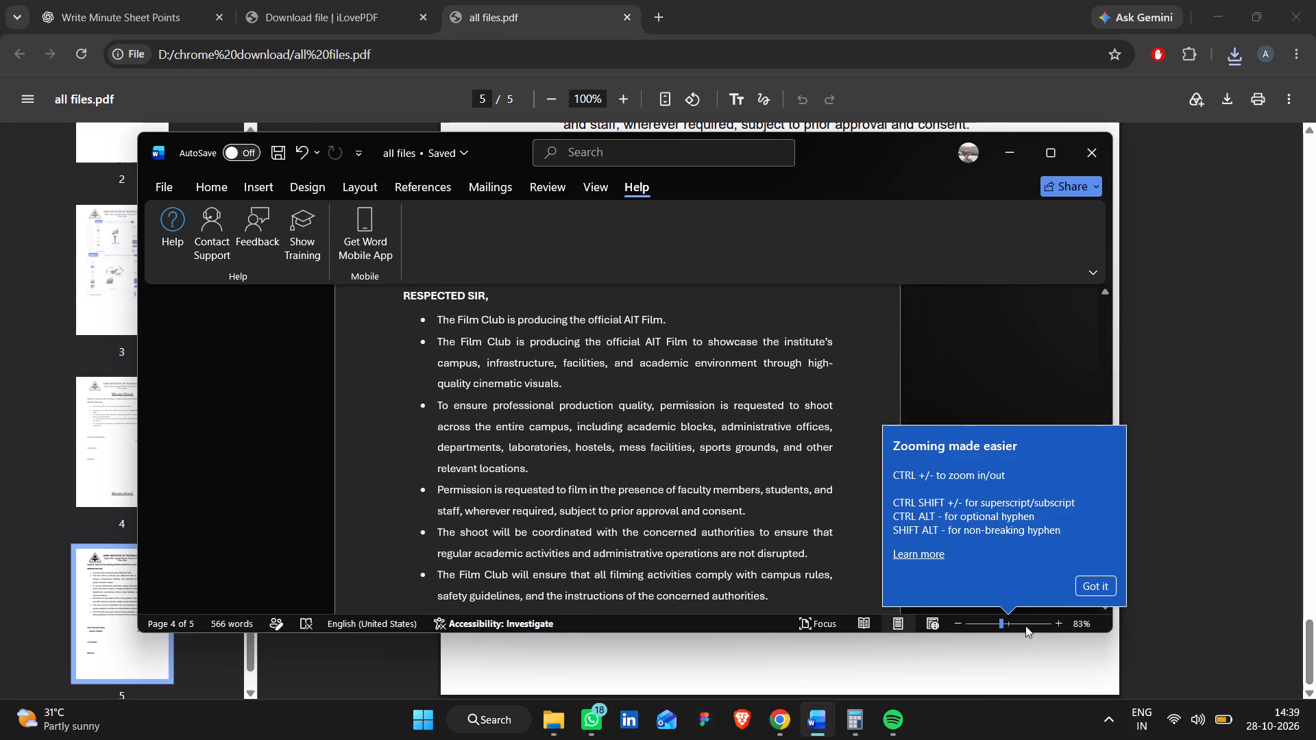
{"action": "scroll", "coordinate": [883, 360], "scroll_direction": "up", "scroll_amount": 1}
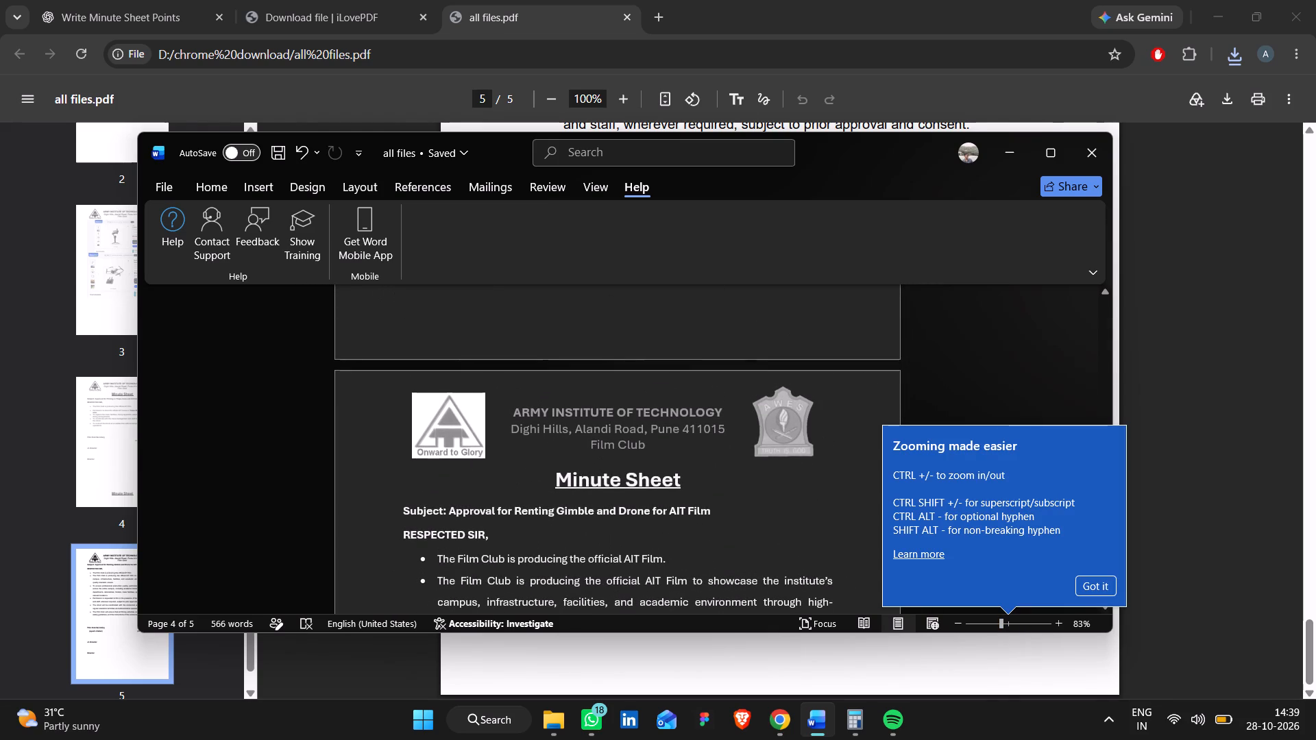
{"action": "left_click", "coordinate": [549, 476]}
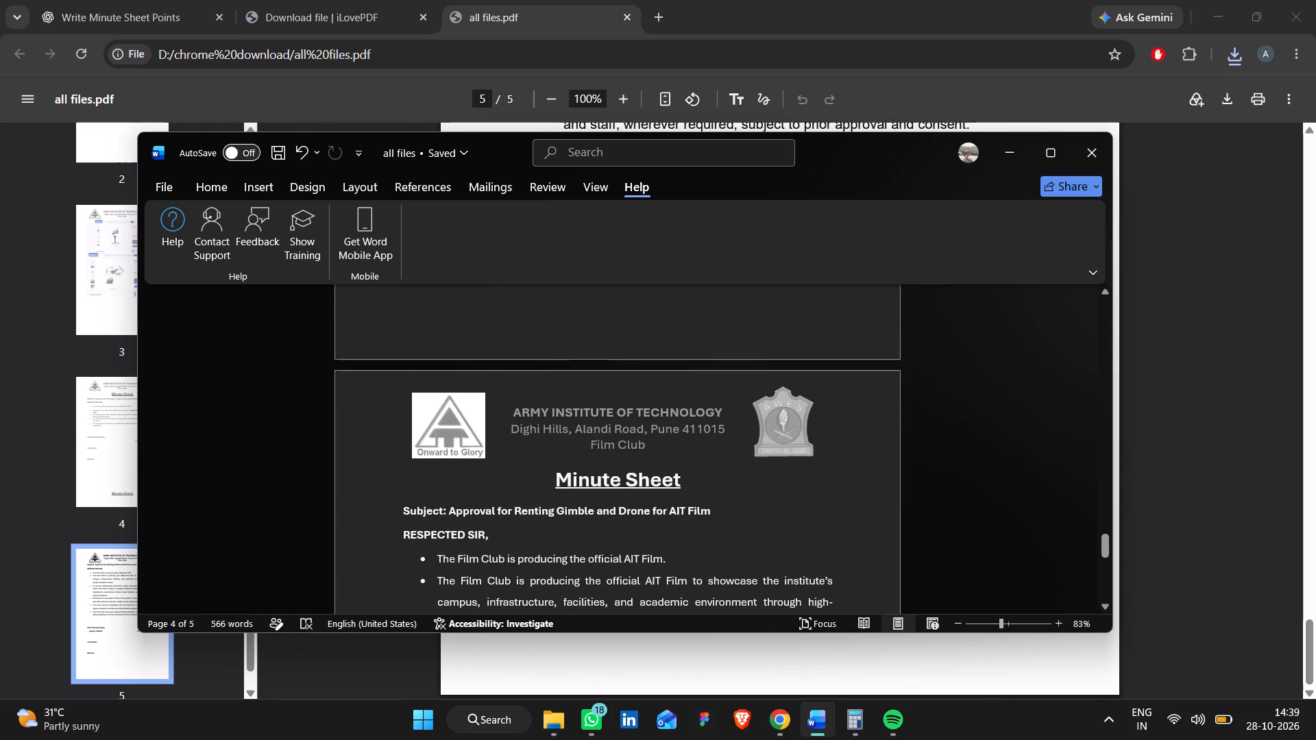
{"action": "key", "text": "Return"}
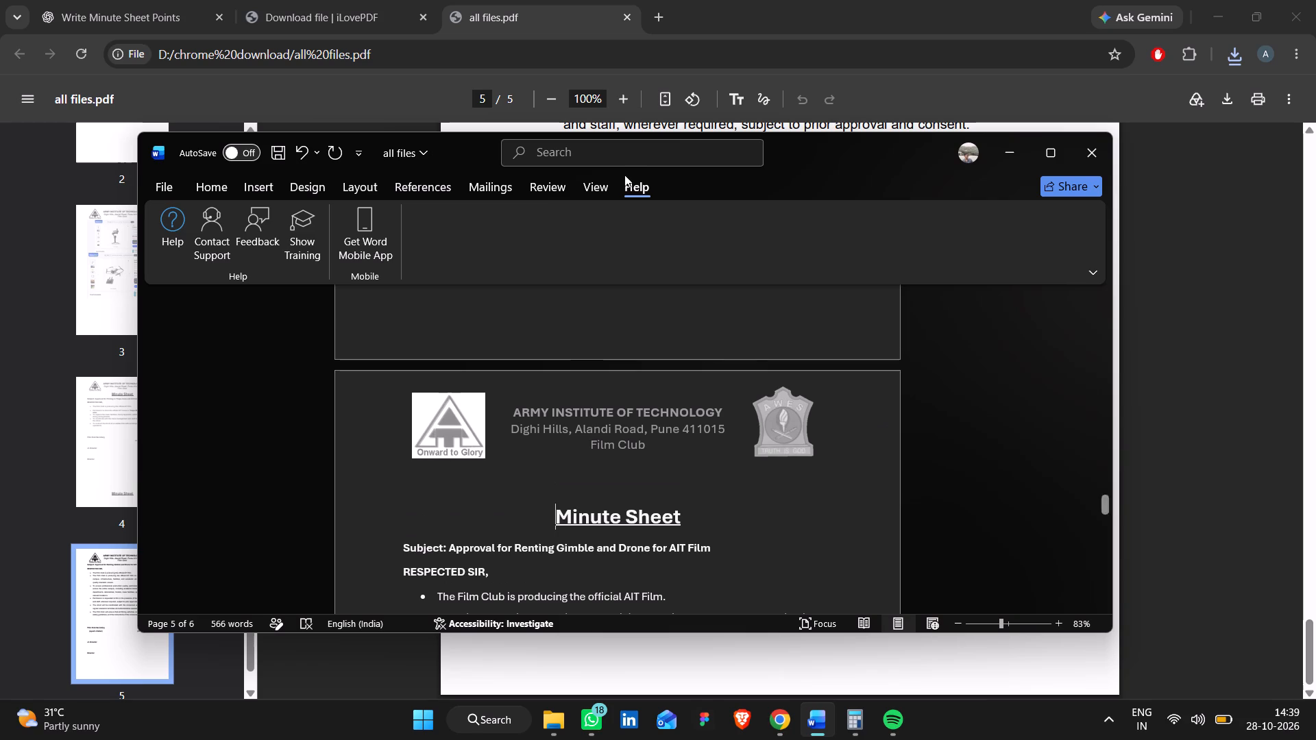
{"action": "scroll", "coordinate": [574, 339], "scroll_direction": "down", "scroll_amount": 5}
{"action": "scroll", "coordinate": [574, 339], "scroll_direction": "up", "scroll_amount": 1}
{"action": "scroll", "coordinate": [574, 339], "scroll_direction": "down", "scroll_amount": 1}
{"action": "scroll", "coordinate": [574, 339], "scroll_direction": "up", "scroll_amount": 1}
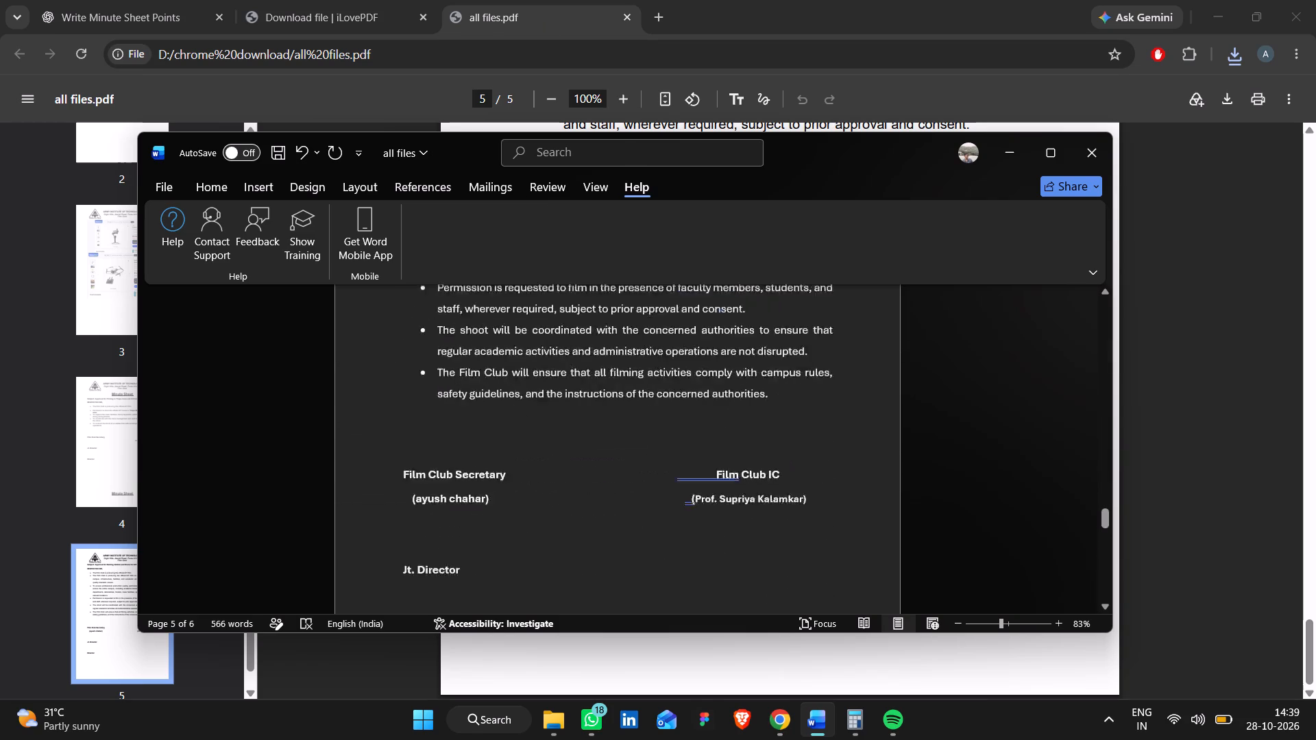
In Chrome, dismiss iLovePDF's multiple-download request and return to its Word-to-PDF file selection page.
{"action": "left_click", "coordinate": [394, 0]}
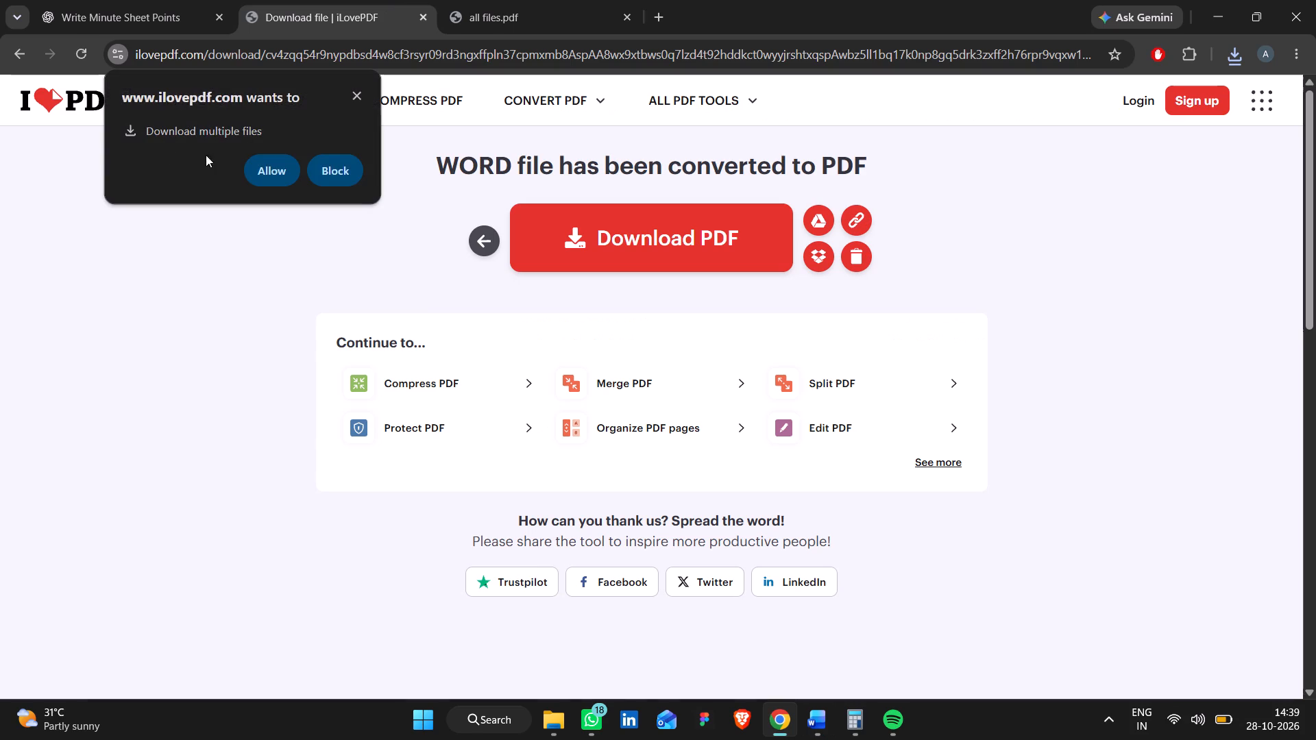
{"action": "left_click", "coordinate": [358, 89]}
{"action": "left_click", "coordinate": [18, 52]}
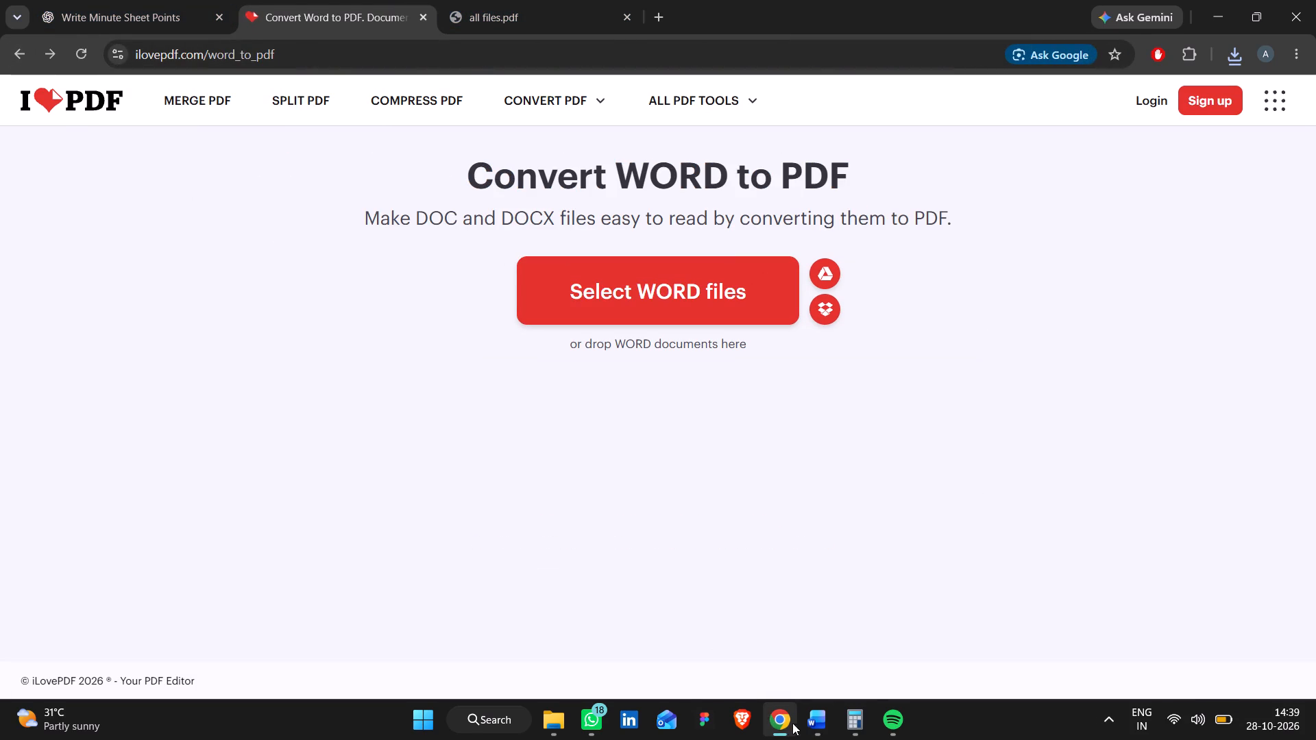
Switch back to Word and save "all files".
{"action": "left_click", "coordinate": [812, 714]}
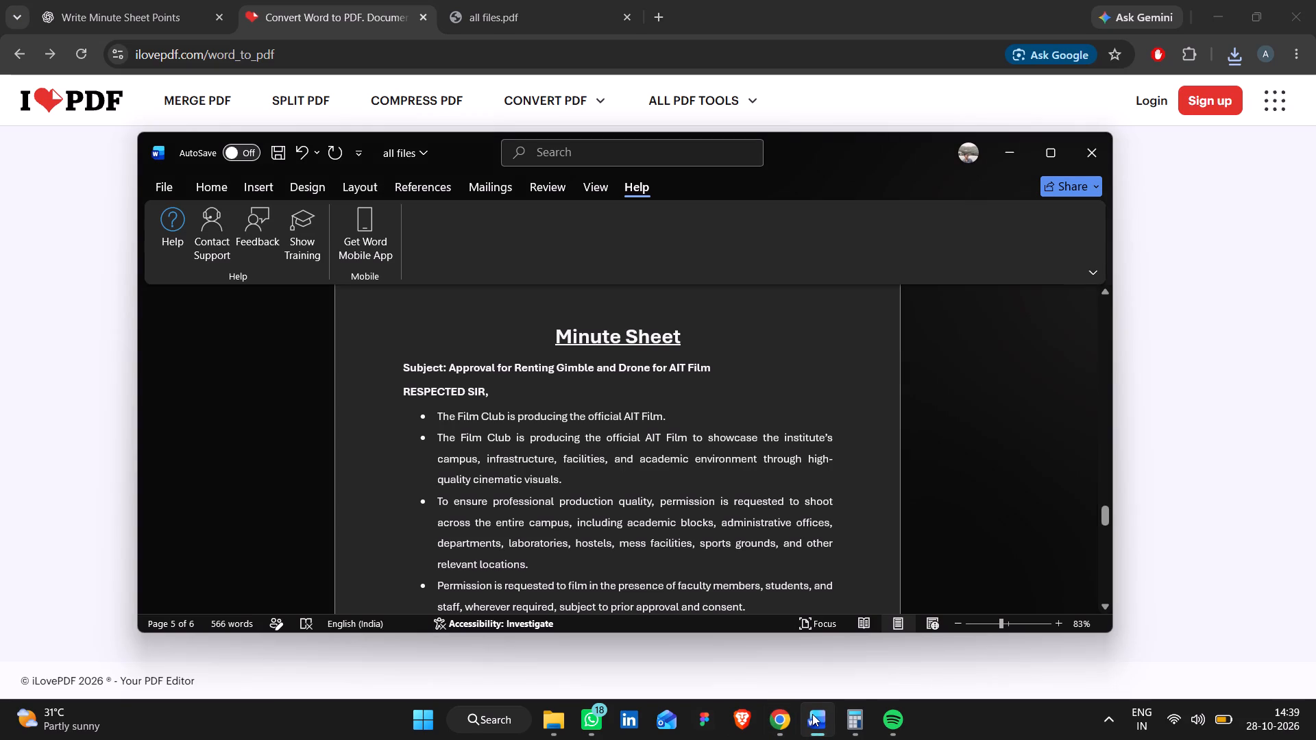
{"action": "key", "text": "ctrl+s"}
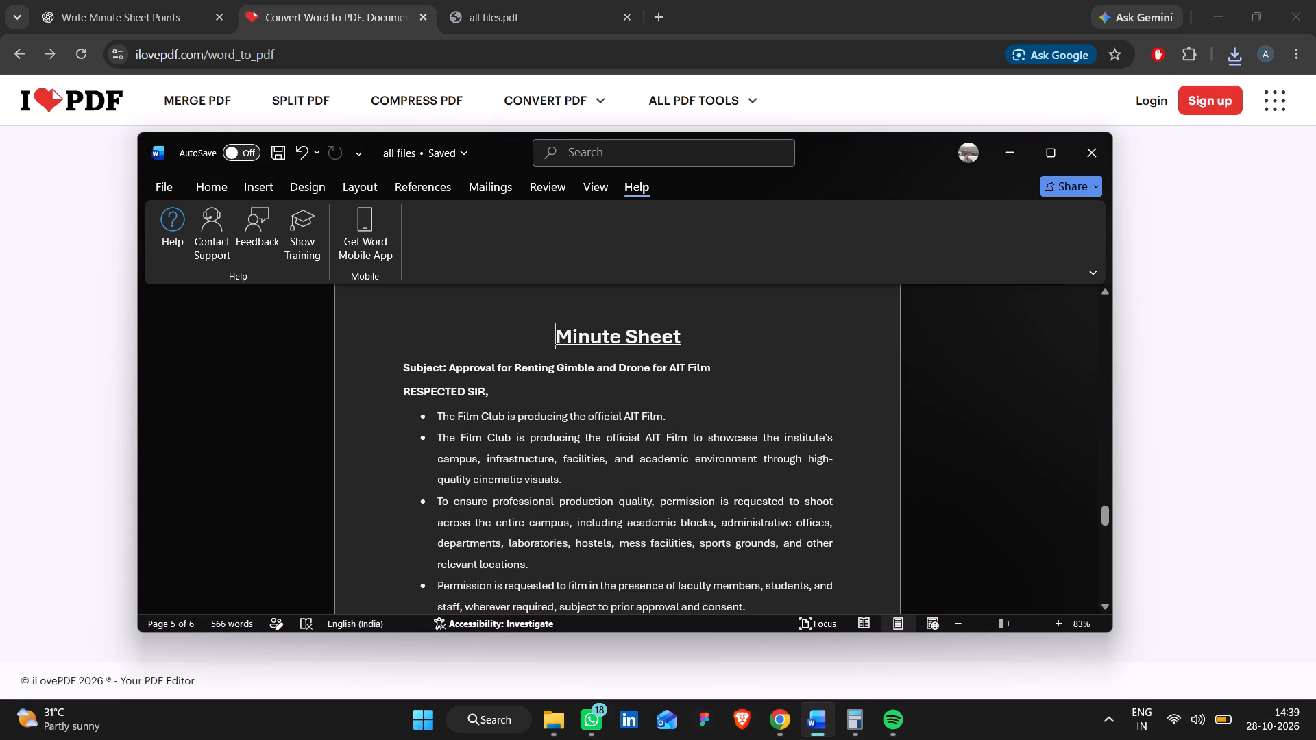
Bold "the institute's campus, infrastructure, facilities, and academic environment through high-quality cinematic visuals." in the filming-permission sheet's second bullet.
{"action": "left_click_drag", "start_coordinate": [779, 435], "coordinate": [616, 475]}
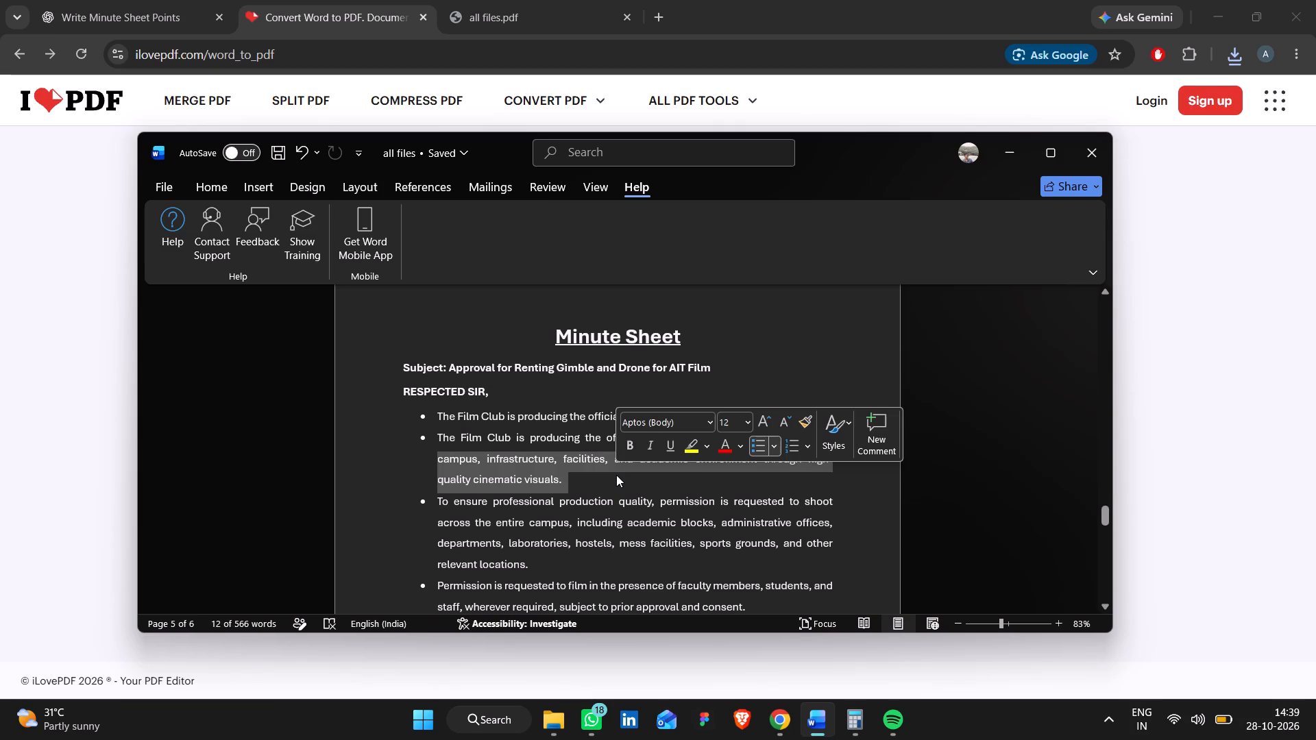
{"action": "left_click", "coordinate": [221, 182]}
{"action": "left_click", "coordinate": [236, 248]}
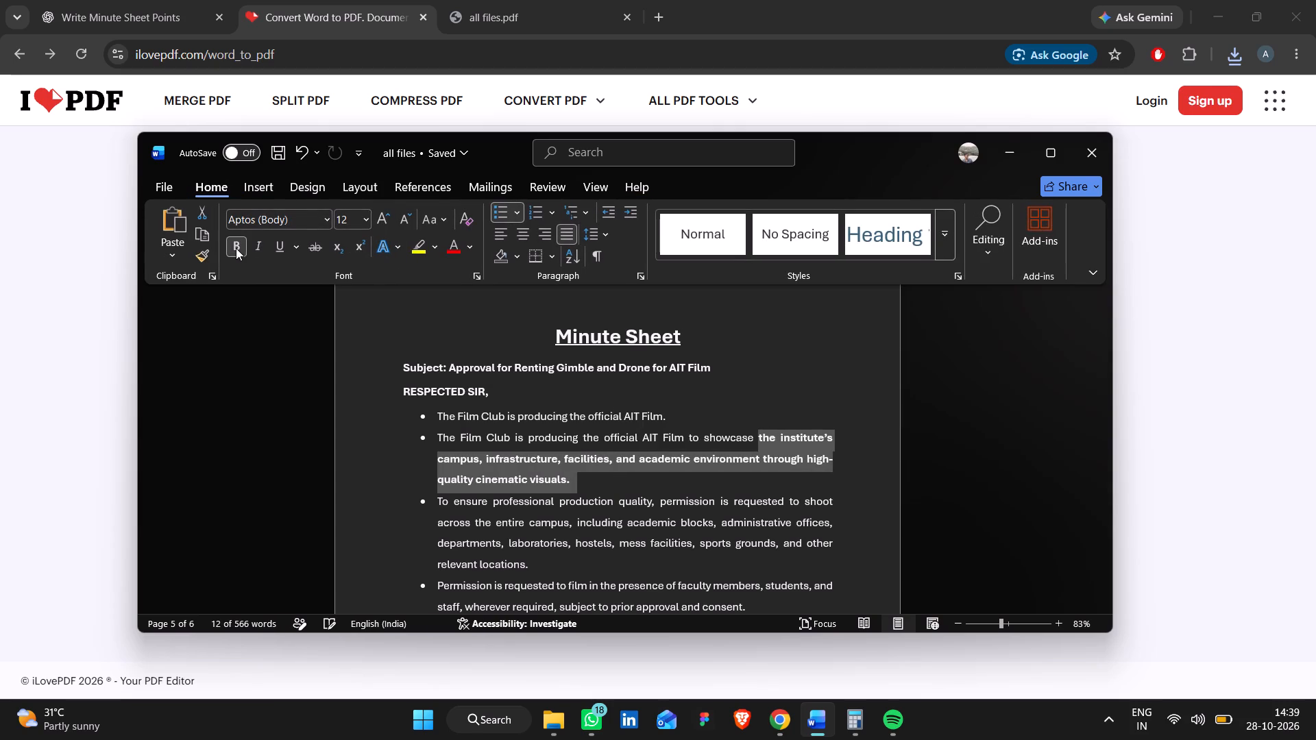
Bold the third bullet's text from "entire campus, including academic blocks" through "other relevant locations.".
{"action": "scroll", "coordinate": [477, 430], "scroll_direction": "down", "scroll_amount": 1}
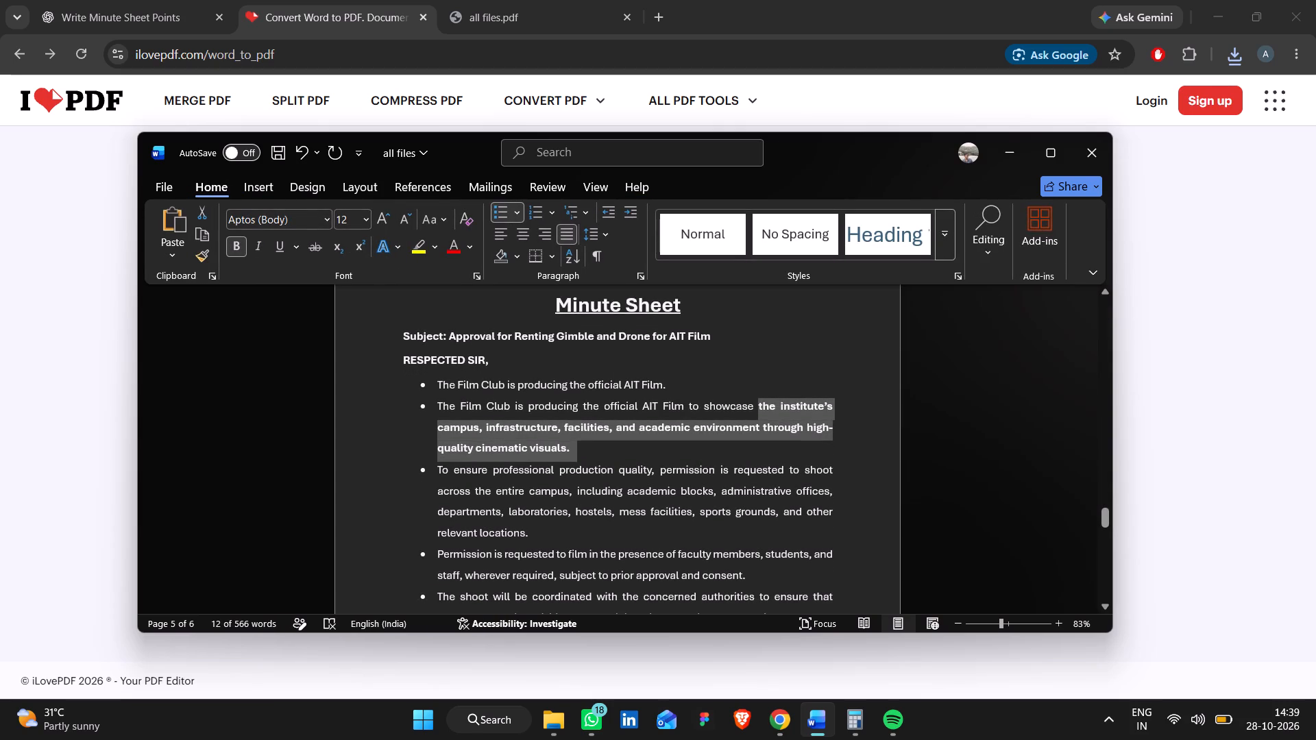
{"action": "left_click_drag", "start_coordinate": [495, 495], "coordinate": [677, 513]}
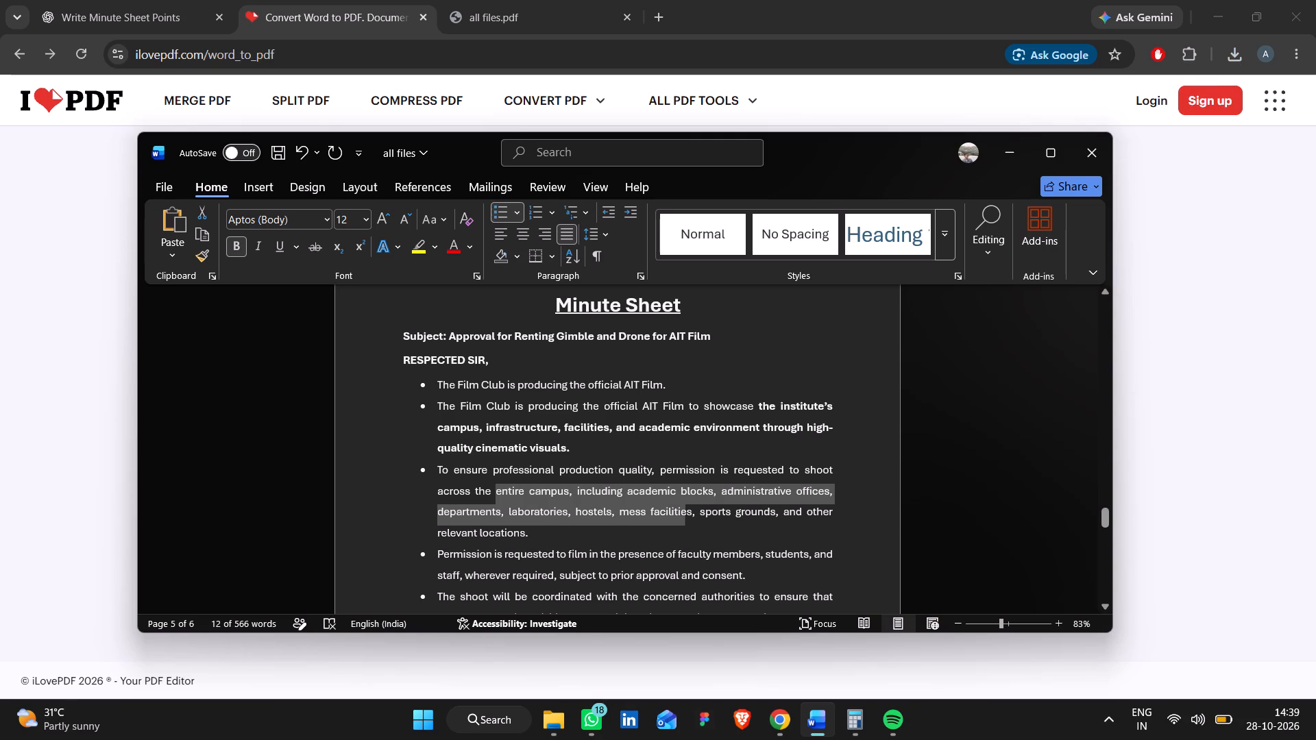
{"action": "left_click_drag", "start_coordinate": [677, 513], "coordinate": [534, 537]}
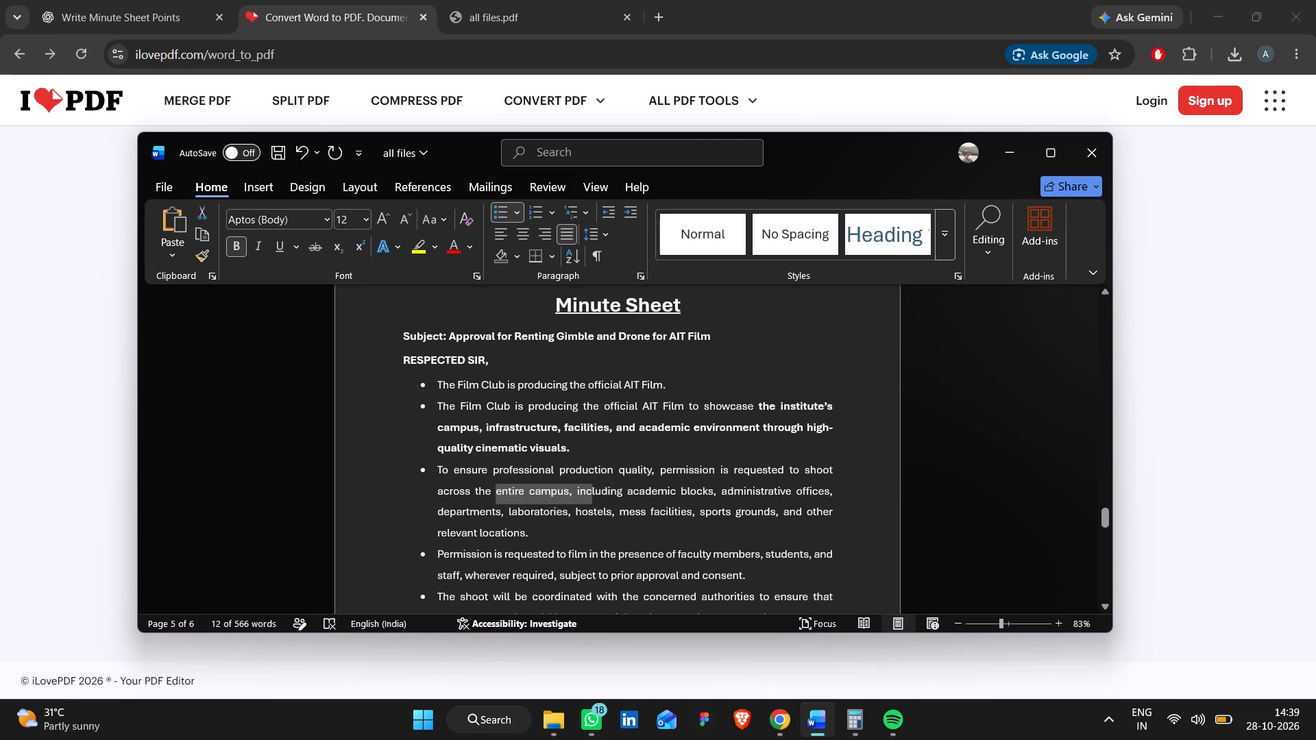
{"action": "left_click_drag", "start_coordinate": [534, 537], "coordinate": [530, 537]}
{"action": "left_click", "coordinate": [236, 250]}
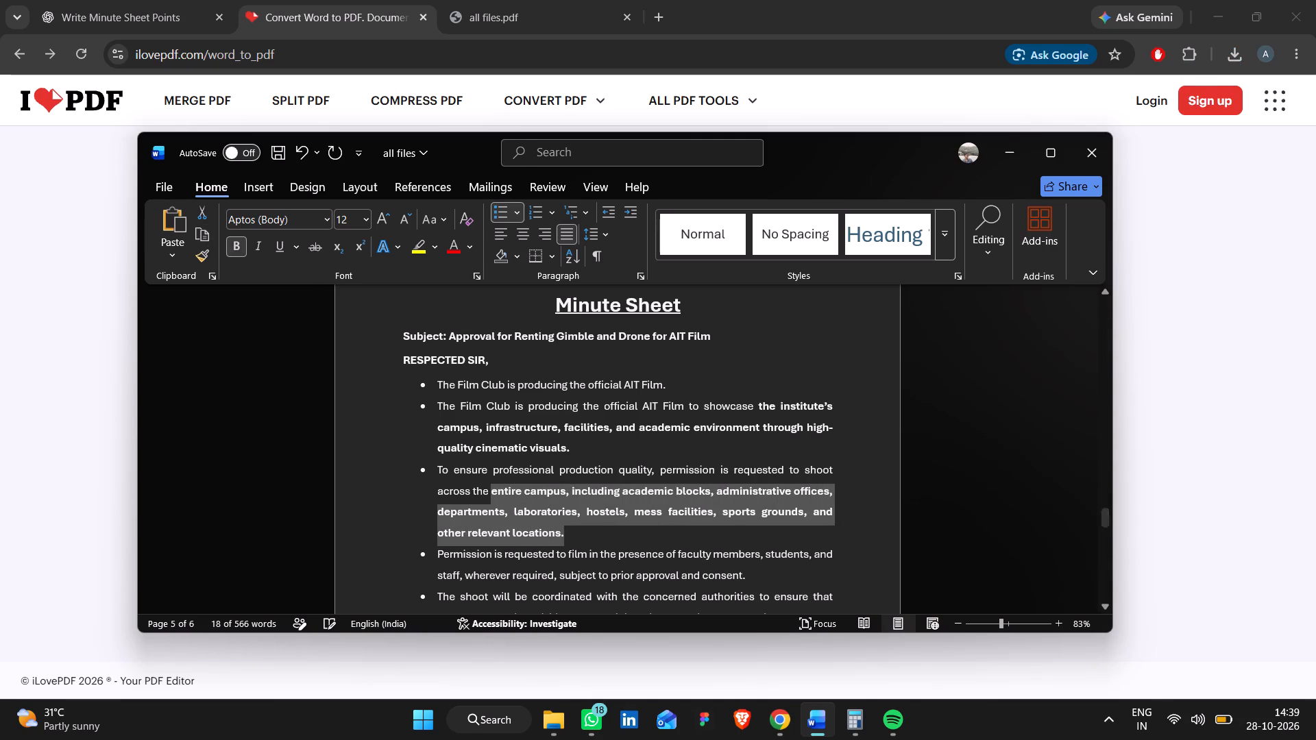
Bold "will ensure that all filming activities comply with campus rules, safety guidelines" in the last bullet.
{"action": "scroll", "coordinate": [542, 486], "scroll_direction": "down", "scroll_amount": 2}
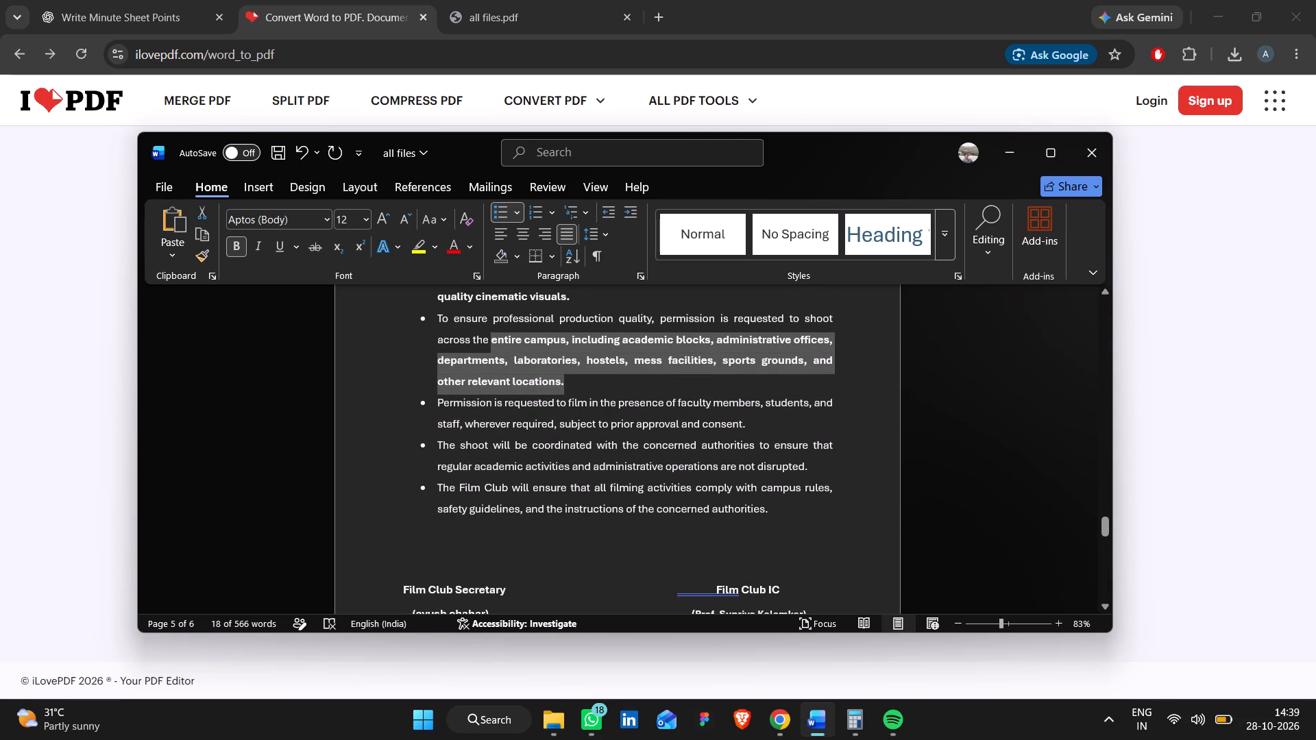
{"action": "left_click_drag", "start_coordinate": [517, 486], "coordinate": [813, 489]}
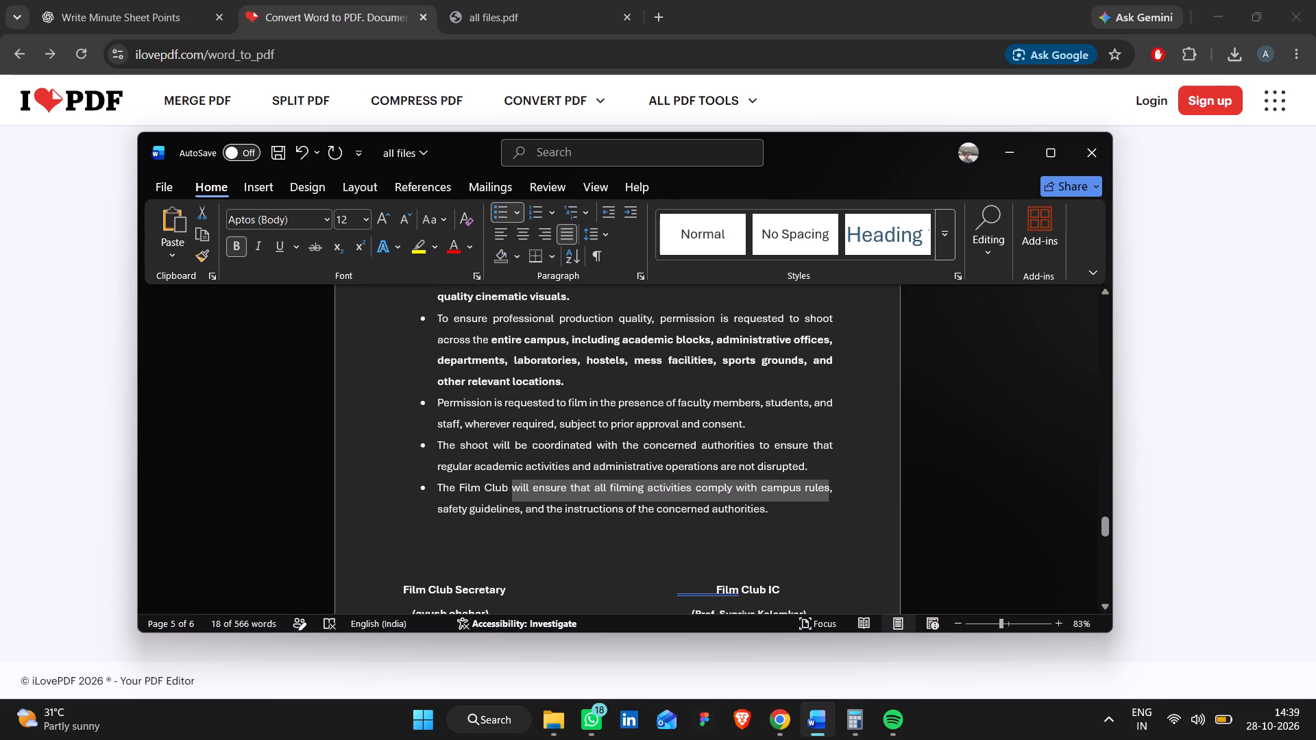
{"action": "left_click_drag", "start_coordinate": [813, 489], "coordinate": [520, 515]}
{"action": "left_click", "coordinate": [234, 247]}
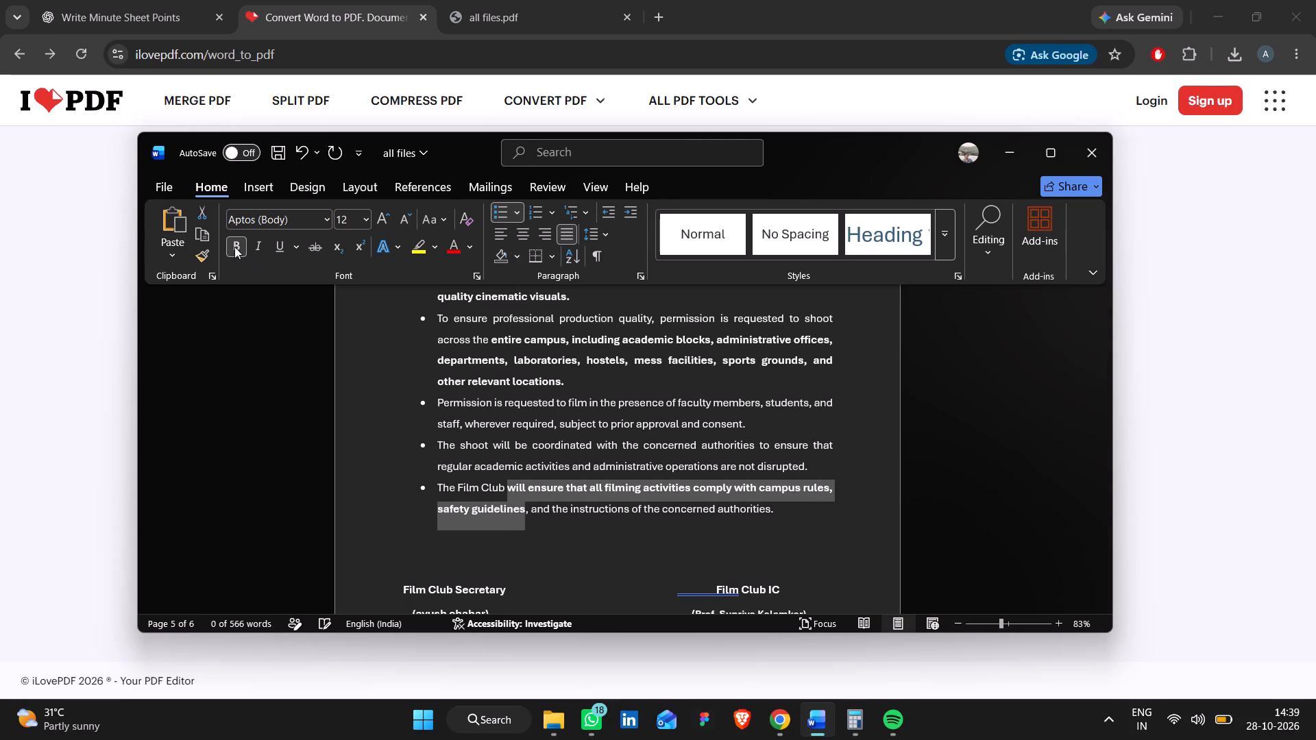
{"action": "left_click", "coordinate": [351, 472]}
{"action": "left_click", "coordinate": [466, 515]}
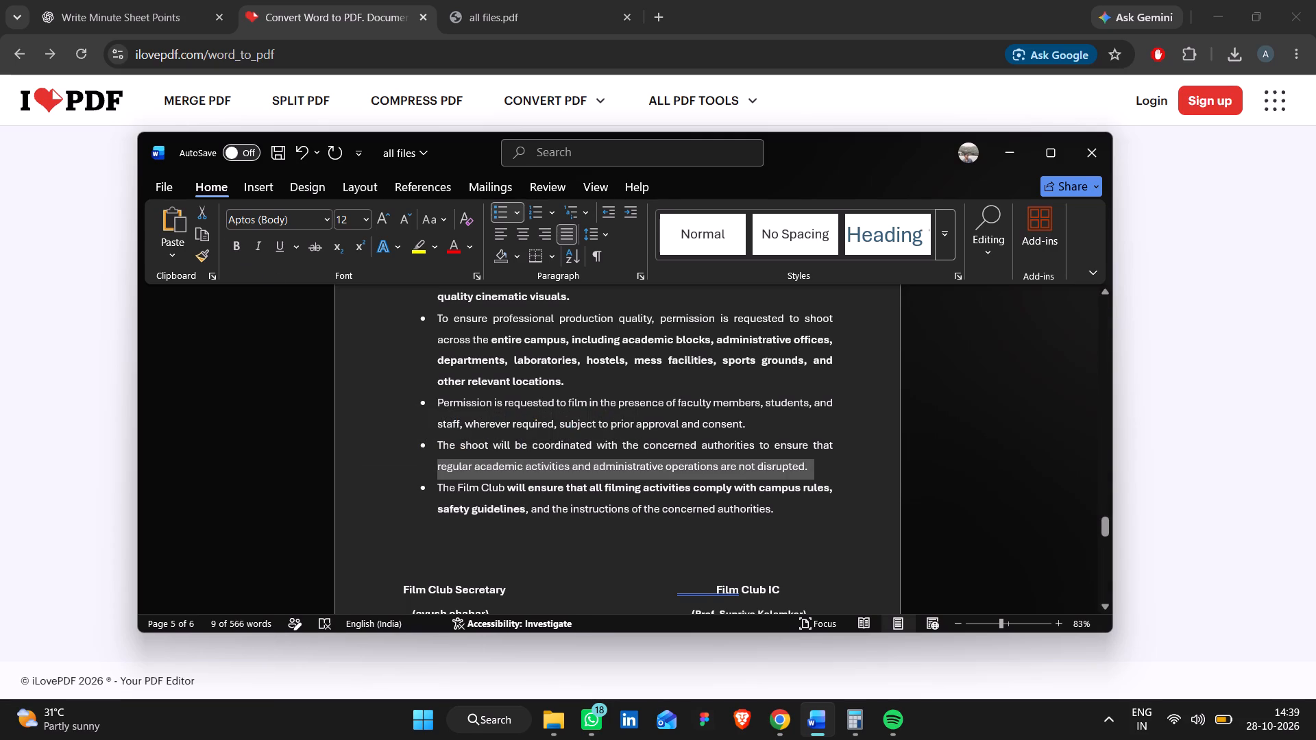
Save "all files" with the bold formatting and close the Word document.
{"action": "key", "text": "ctrl+s"}
{"action": "key", "text": "ctrl+s"}
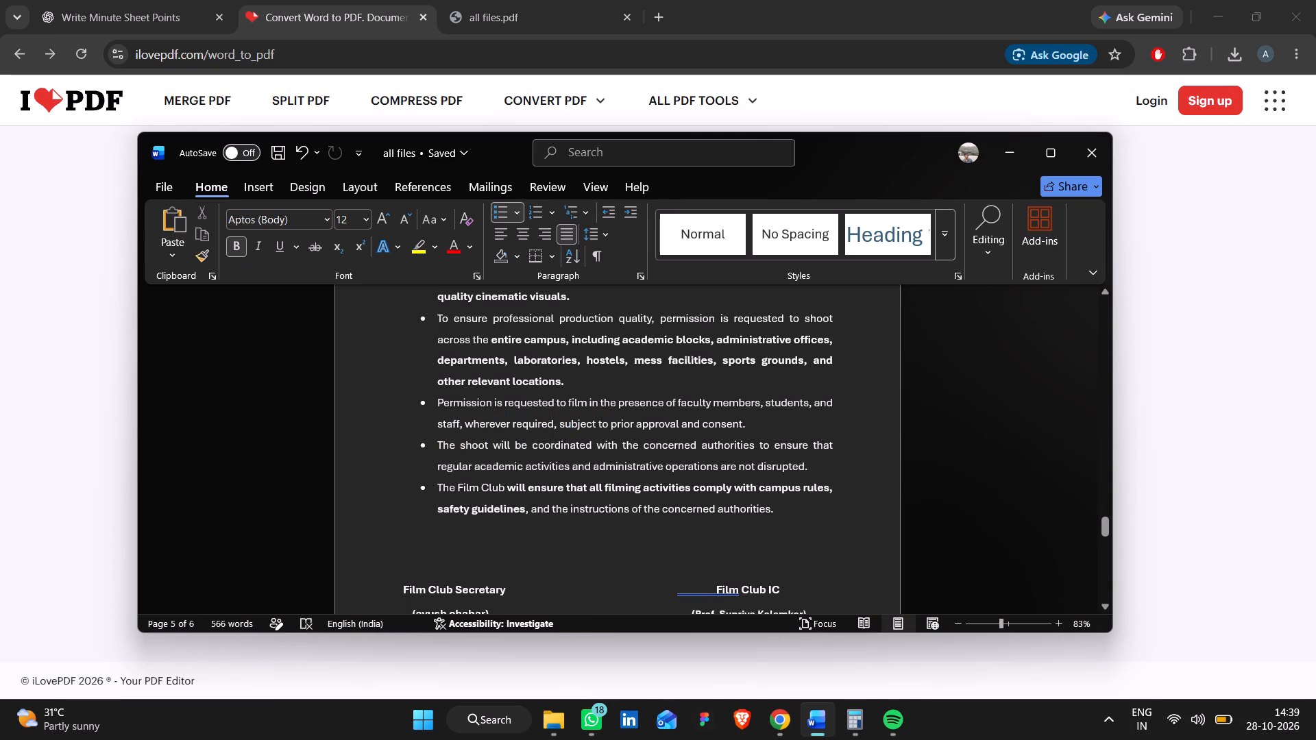
{"action": "key", "text": "ctrl+s"}
{"action": "key", "text": "ctrl+s"}
{"action": "left_click", "coordinate": [1106, 154]}
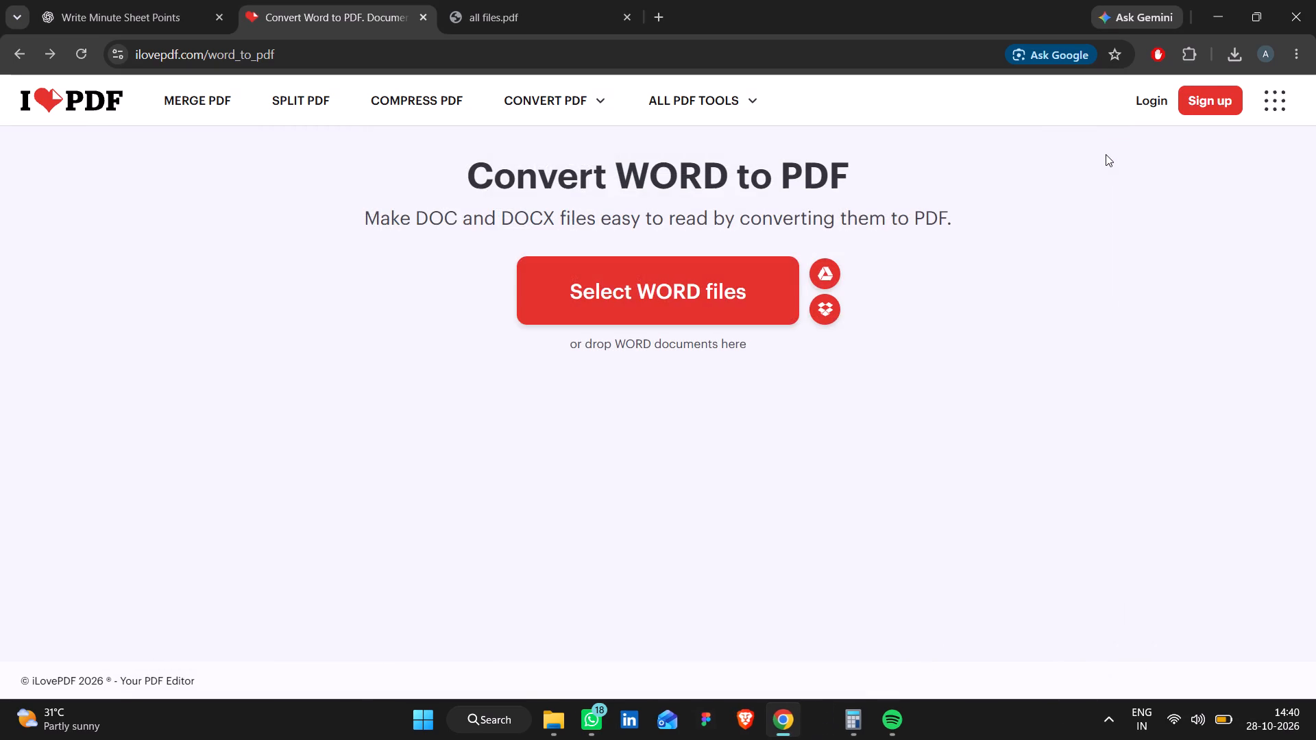
Select "all files" from the AIT FILM folder in iLovePDF and submit it for conversion to PDF.
{"action": "left_click", "coordinate": [632, 308]}
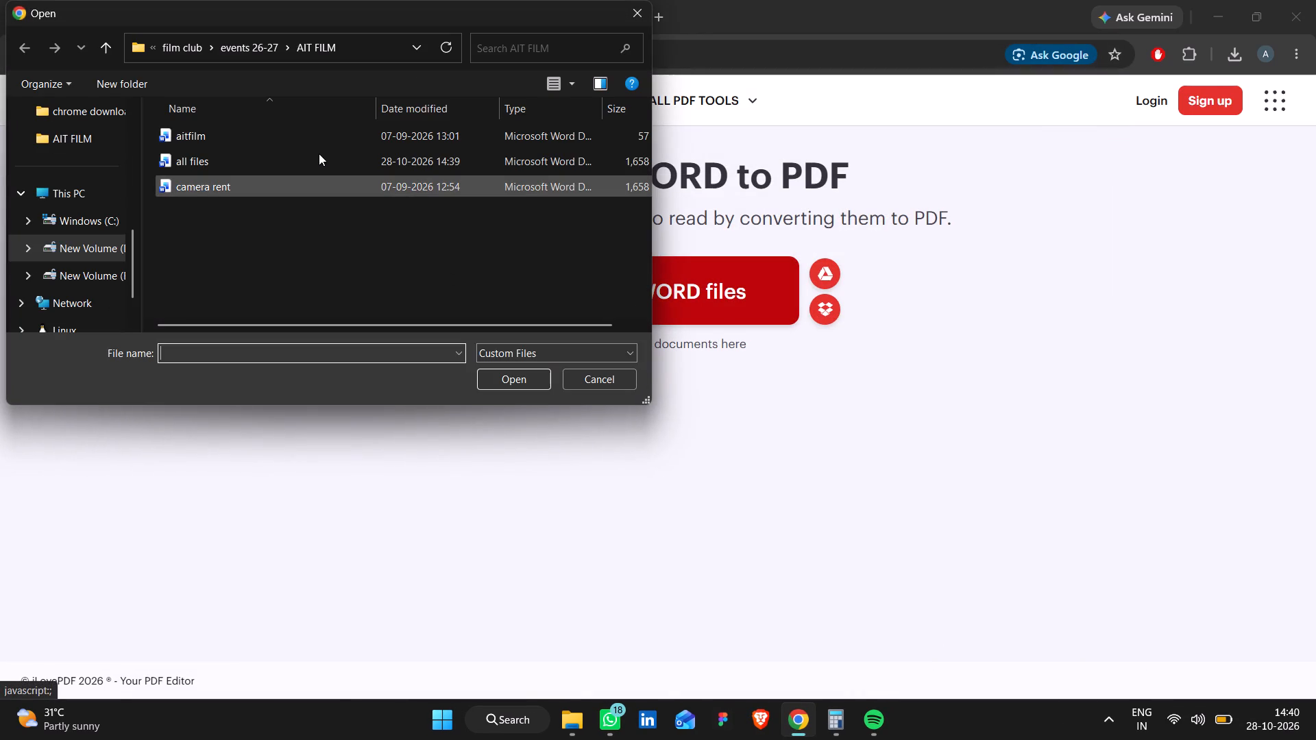
{"action": "left_click", "coordinate": [321, 170]}
{"action": "left_click", "coordinate": [500, 382]}
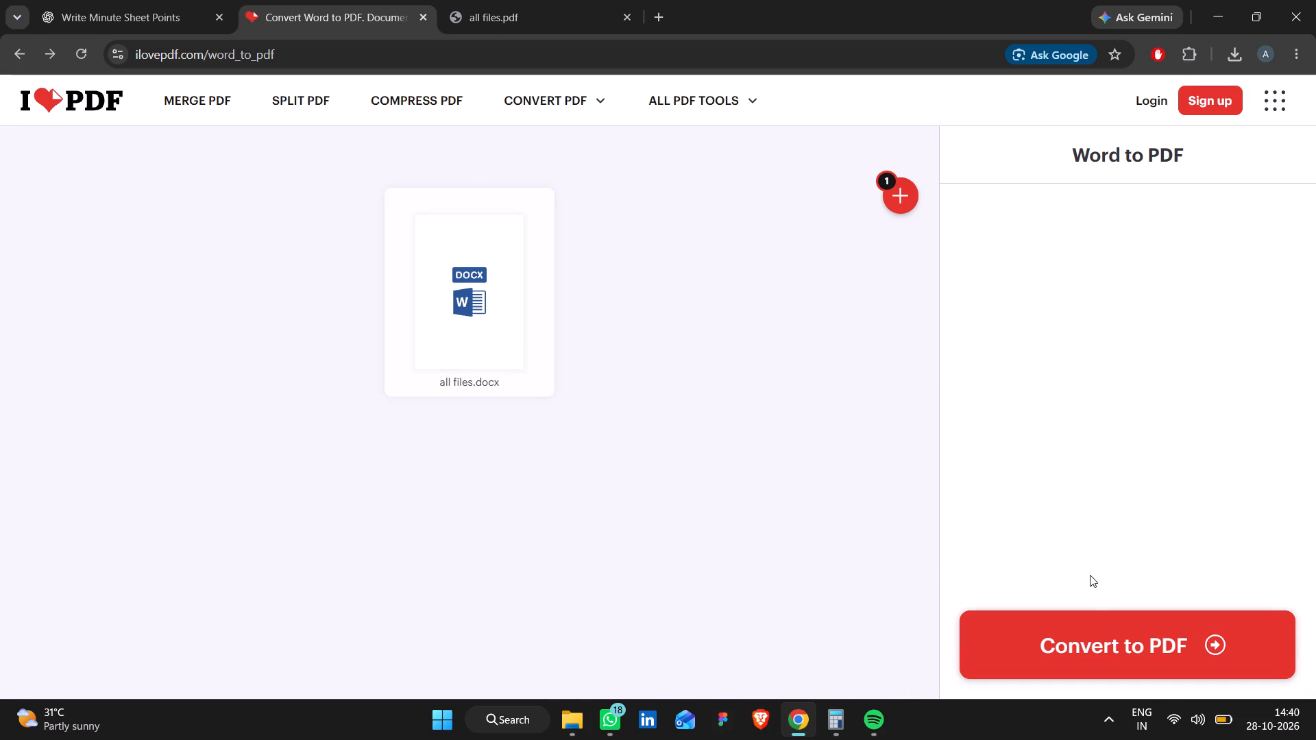
{"action": "left_click", "coordinate": [1080, 634]}
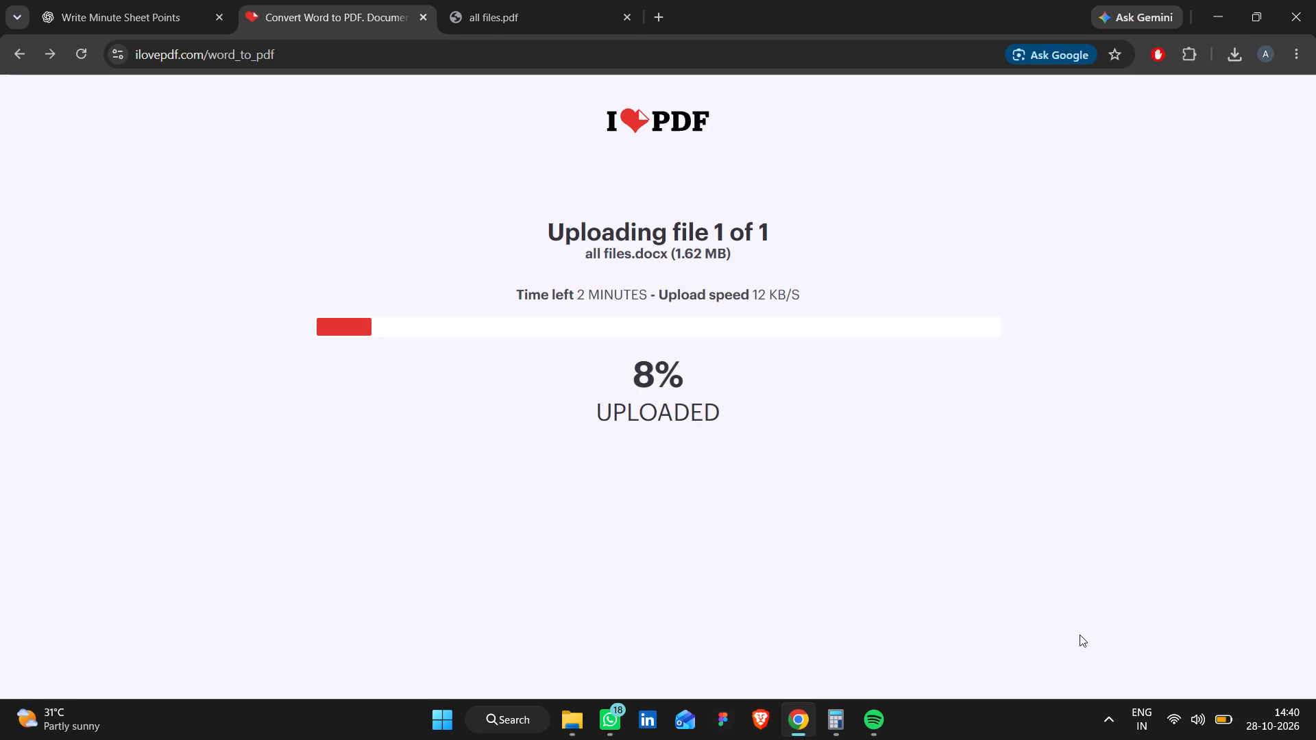
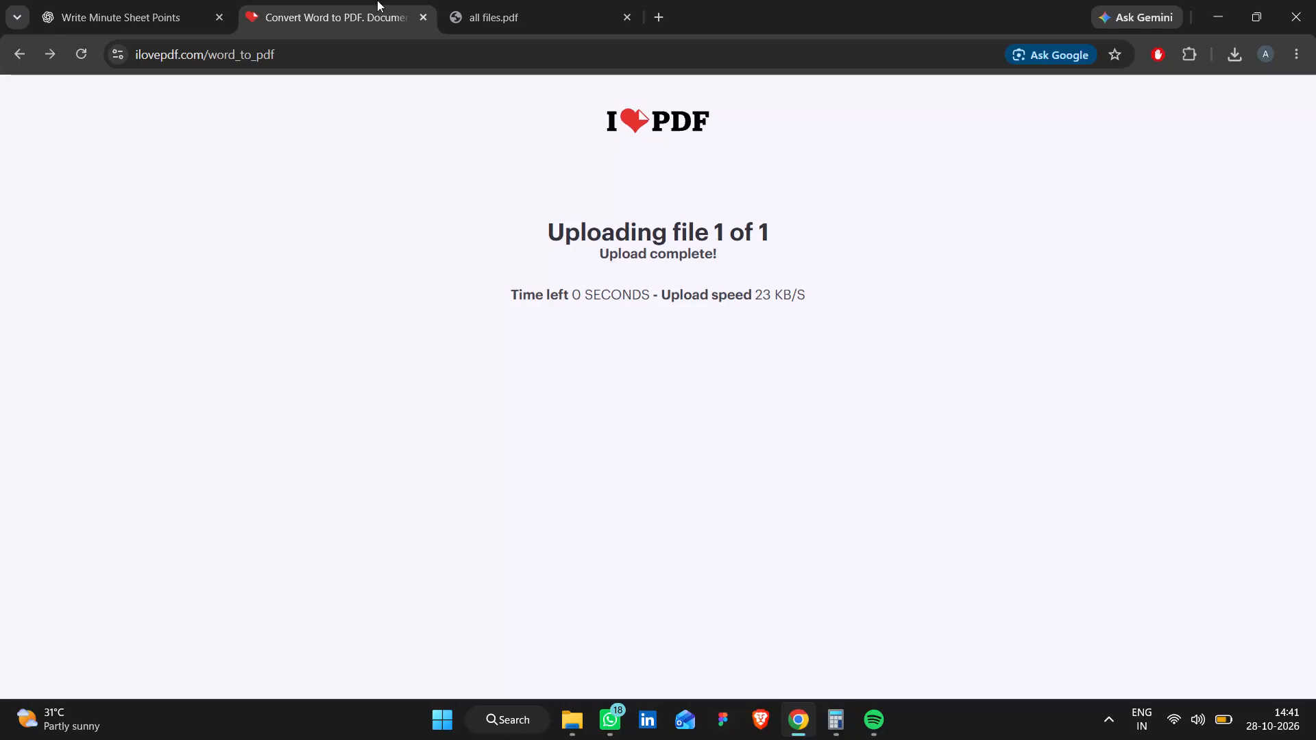
Close the current iLovePDF upload page and reopen its Word to PDF converter through a new web search for "word to pdf converter".
{"action": "left_click", "coordinate": [427, 20]}
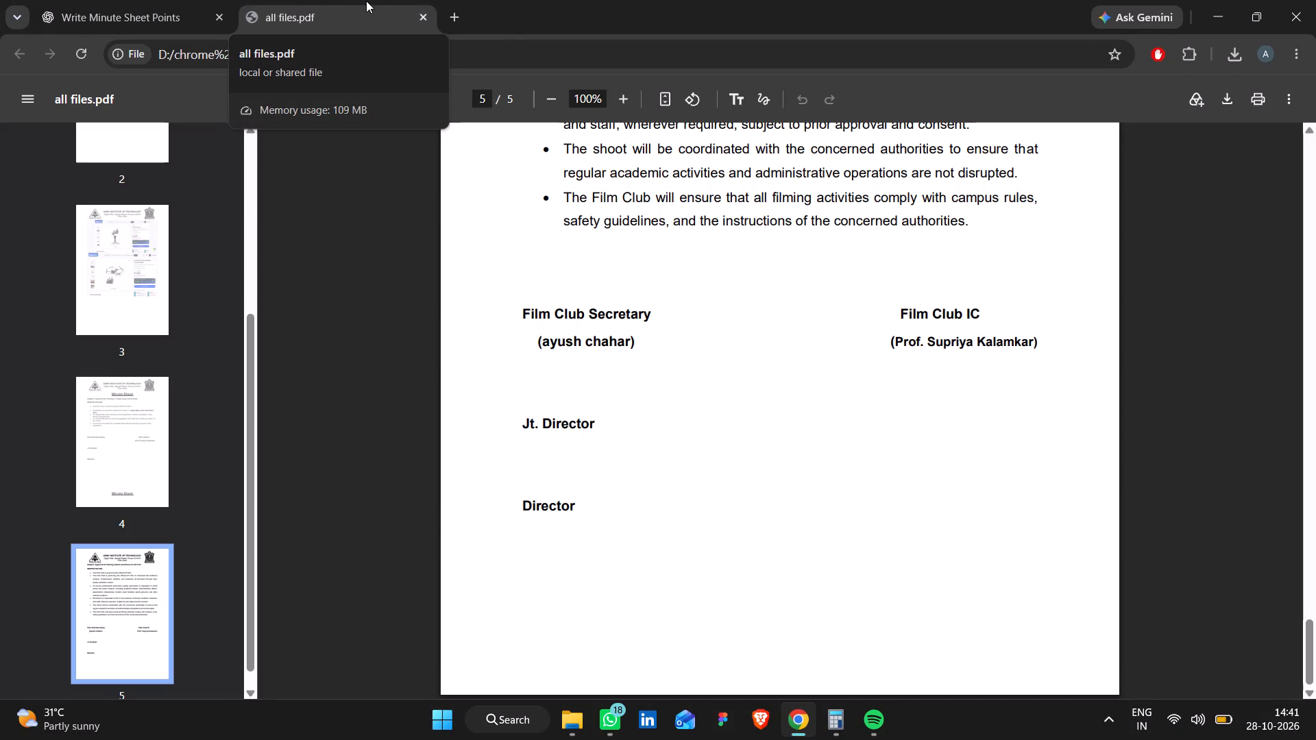
{"action": "left_click", "coordinate": [460, 14]}
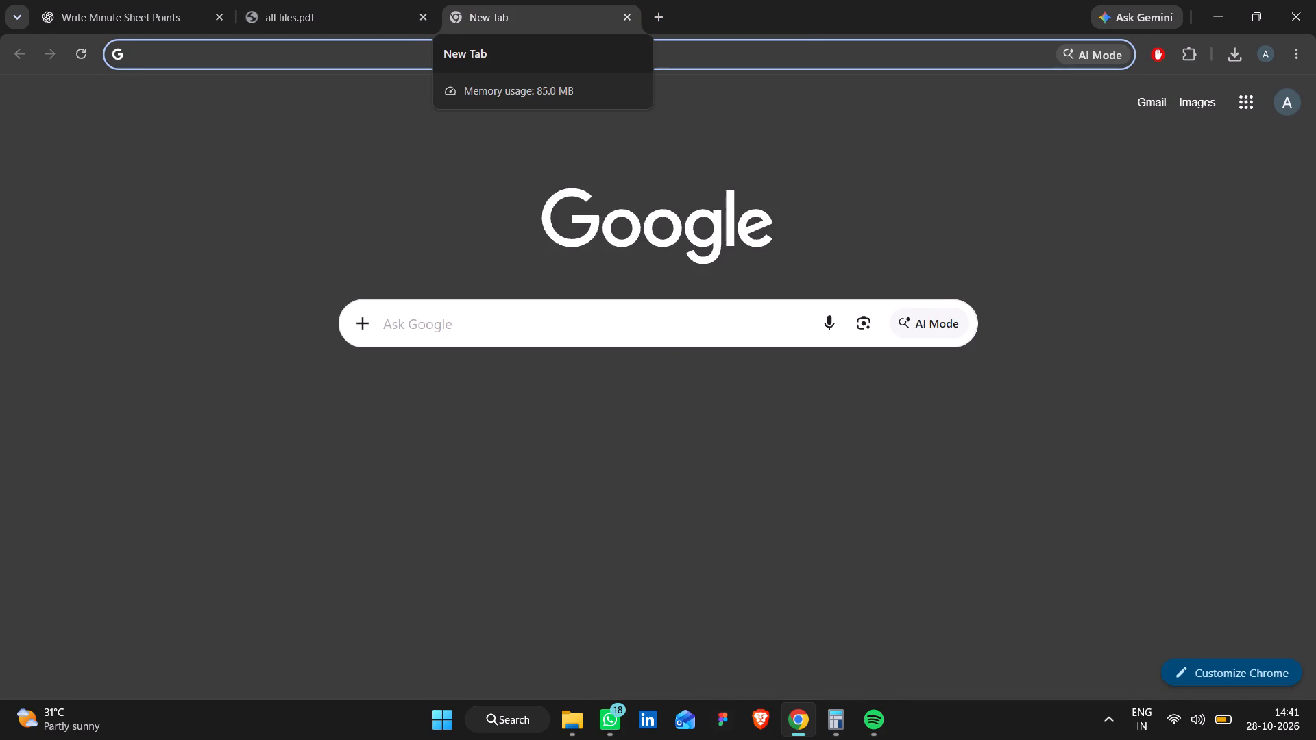
{"action": "type", "text": "word"}
{"action": "key", "text": "Return"}
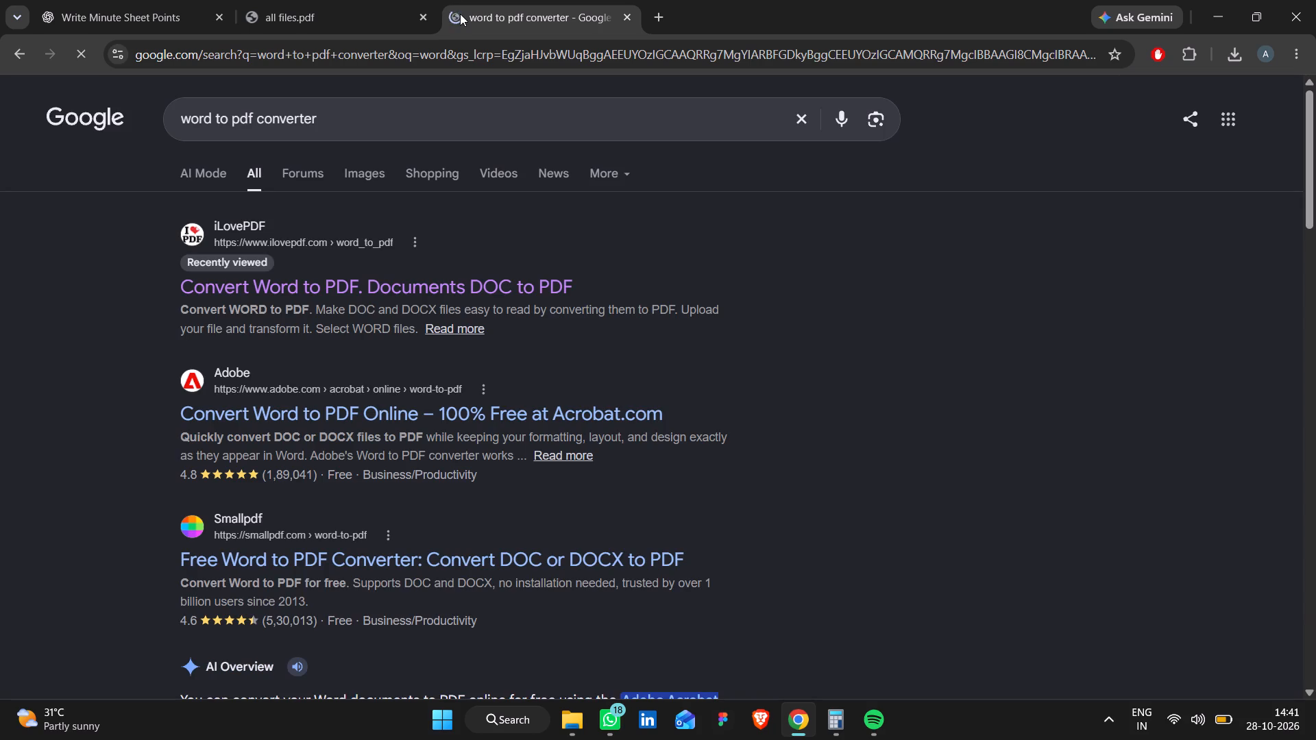
{"action": "left_click", "coordinate": [471, 274]}
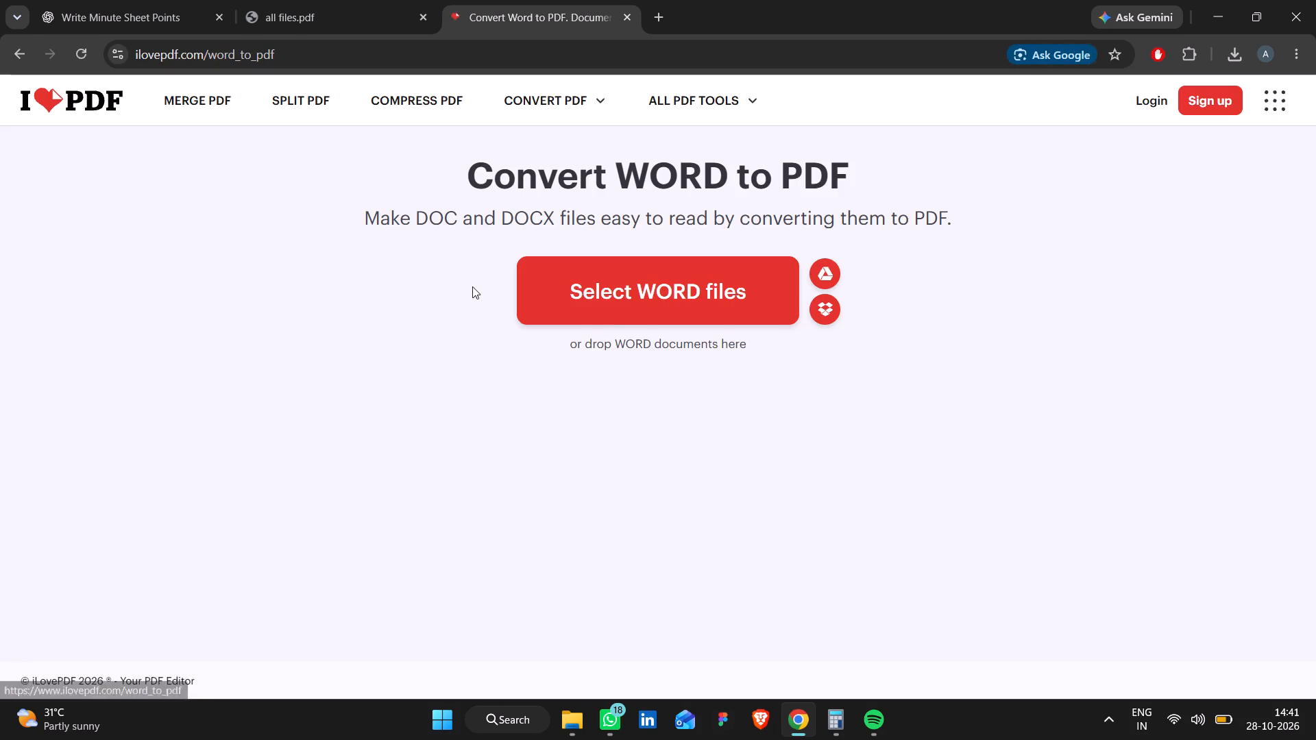
Select "all files" from the AIT FILM folder in the reopened converter and submit it for conversion to PDF.
{"action": "left_click", "coordinate": [645, 310]}
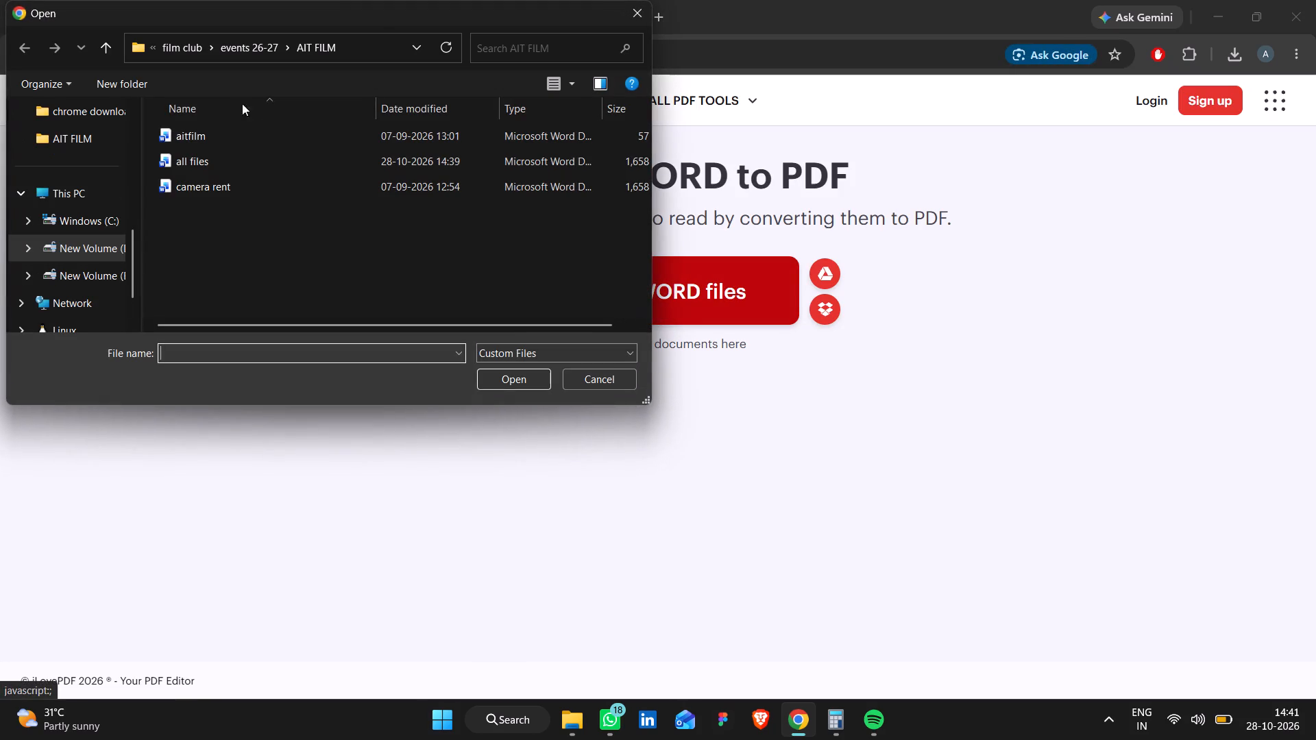
{"action": "left_click", "coordinate": [264, 167]}
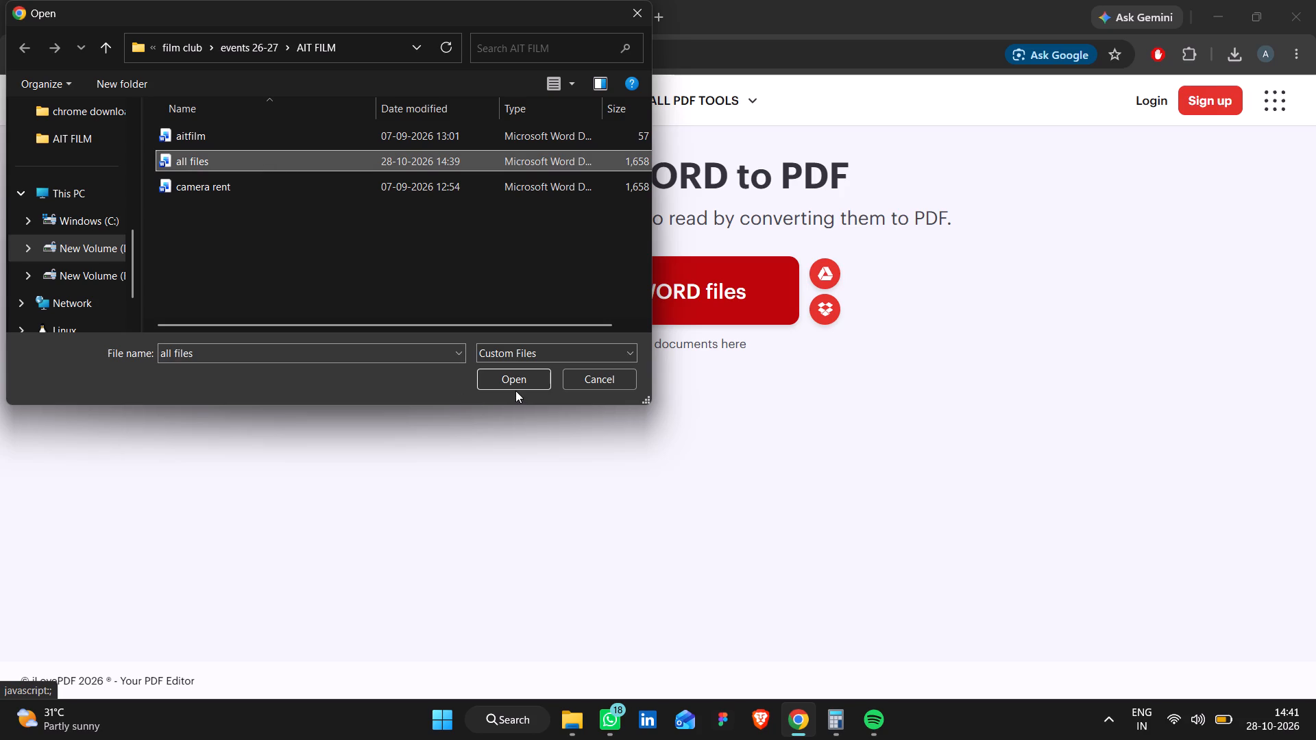
{"action": "left_click_drag", "start_coordinate": [515, 391], "coordinate": [511, 380]}
{"action": "left_click", "coordinate": [511, 380]}
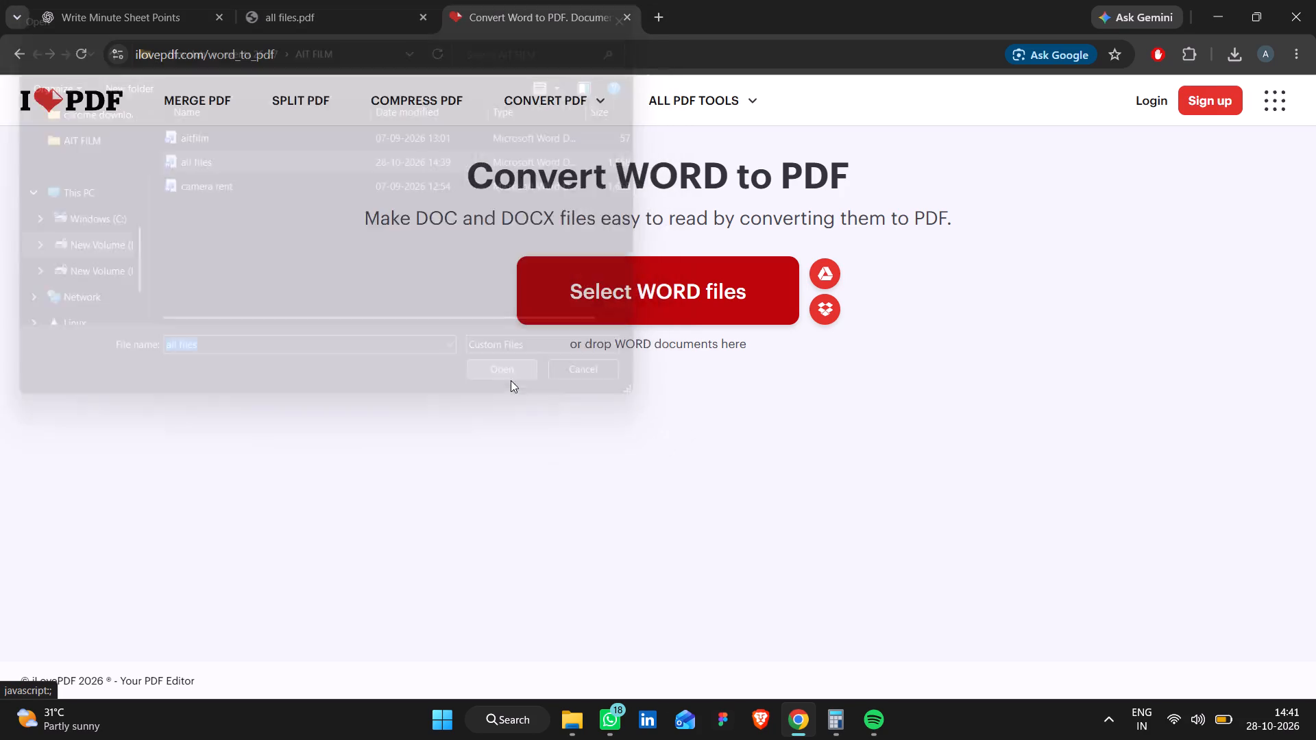
{"action": "left_click", "coordinate": [1194, 661]}
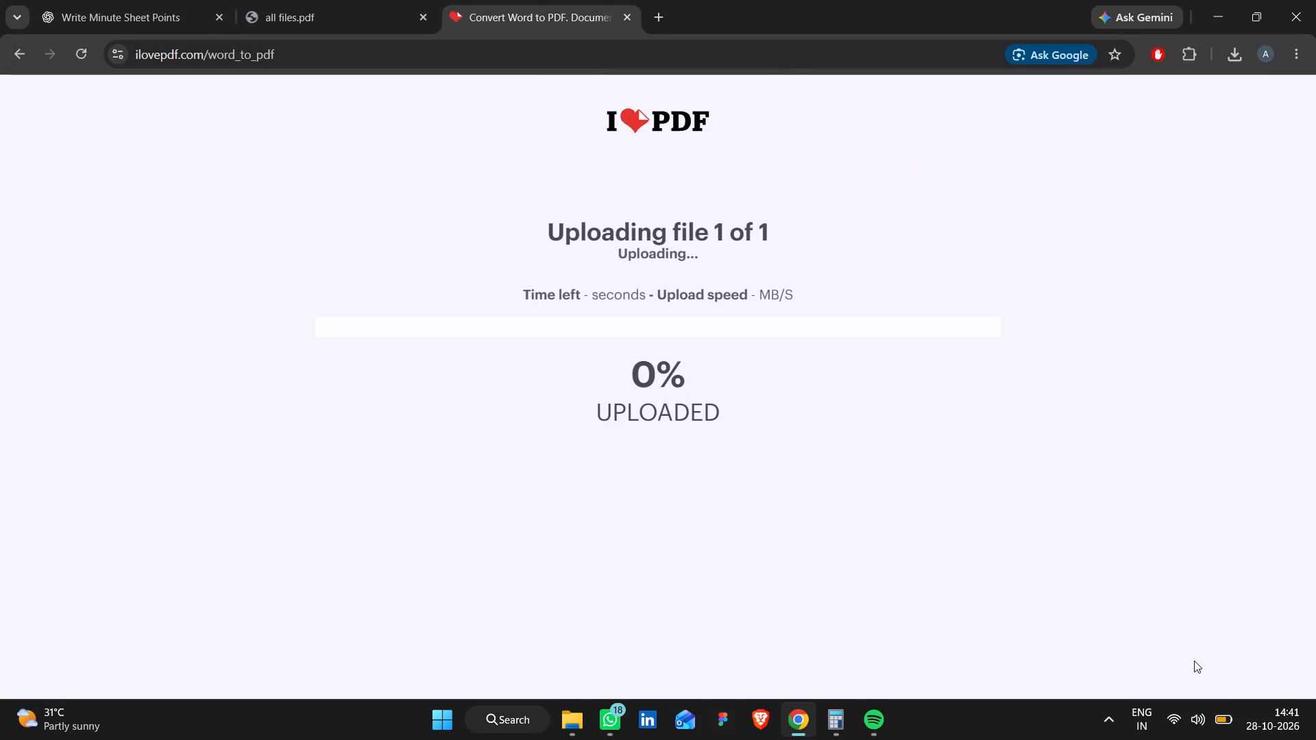
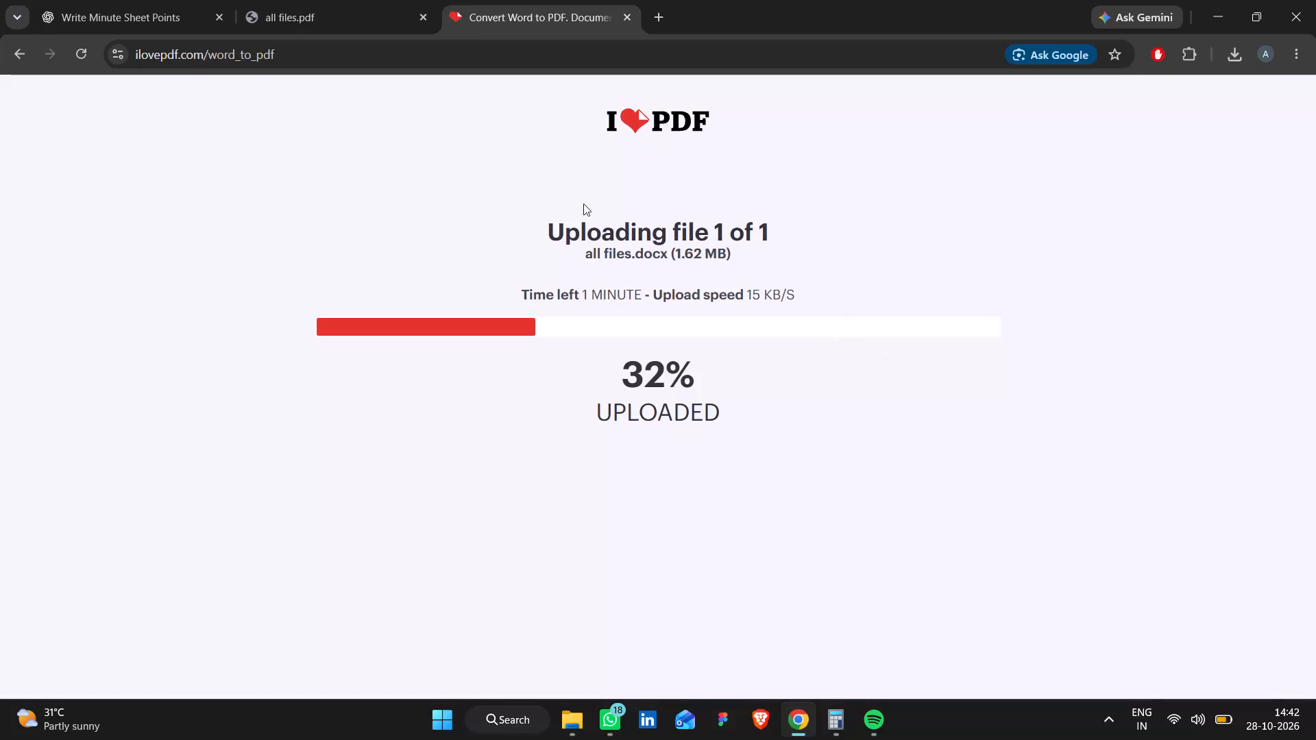
Reload the stalled Word to PDF page, convert "all files" from the AIT FILM folder again, and download the PDF.
{"action": "left_click", "coordinate": [93, 63]}
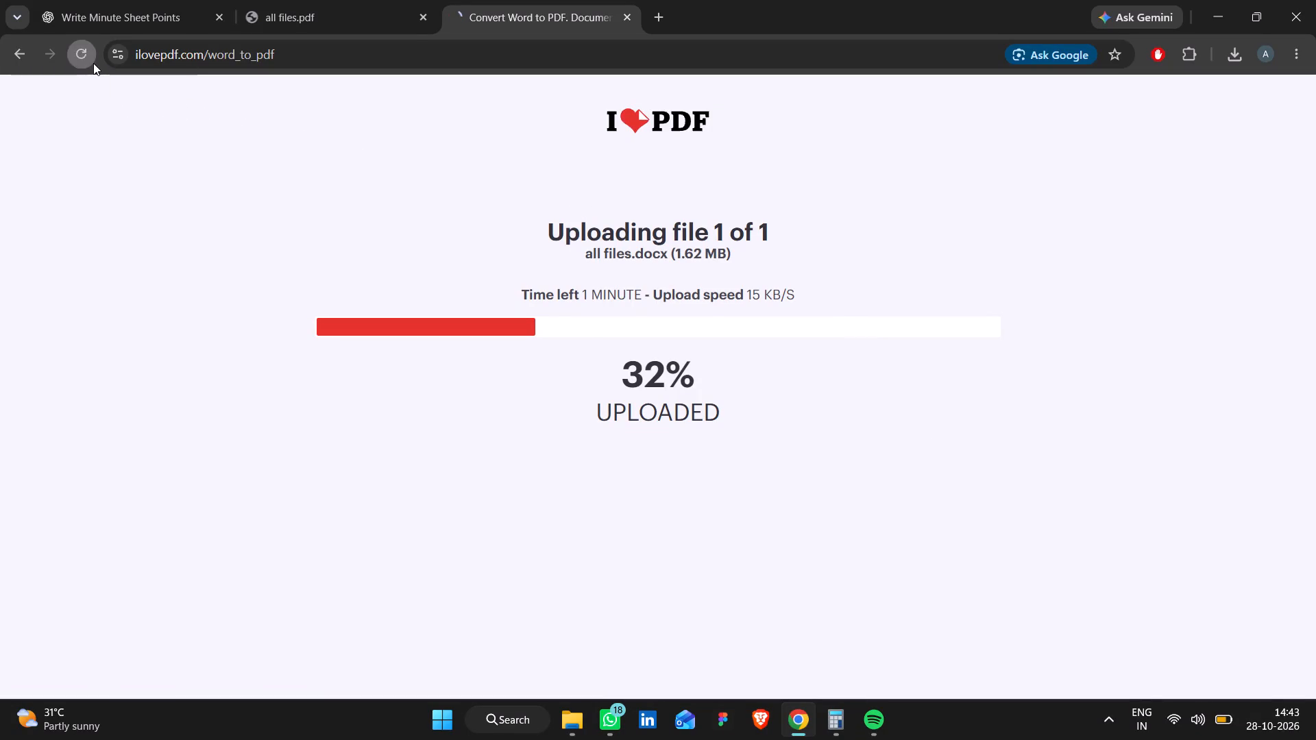
{"action": "left_click", "coordinate": [645, 286]}
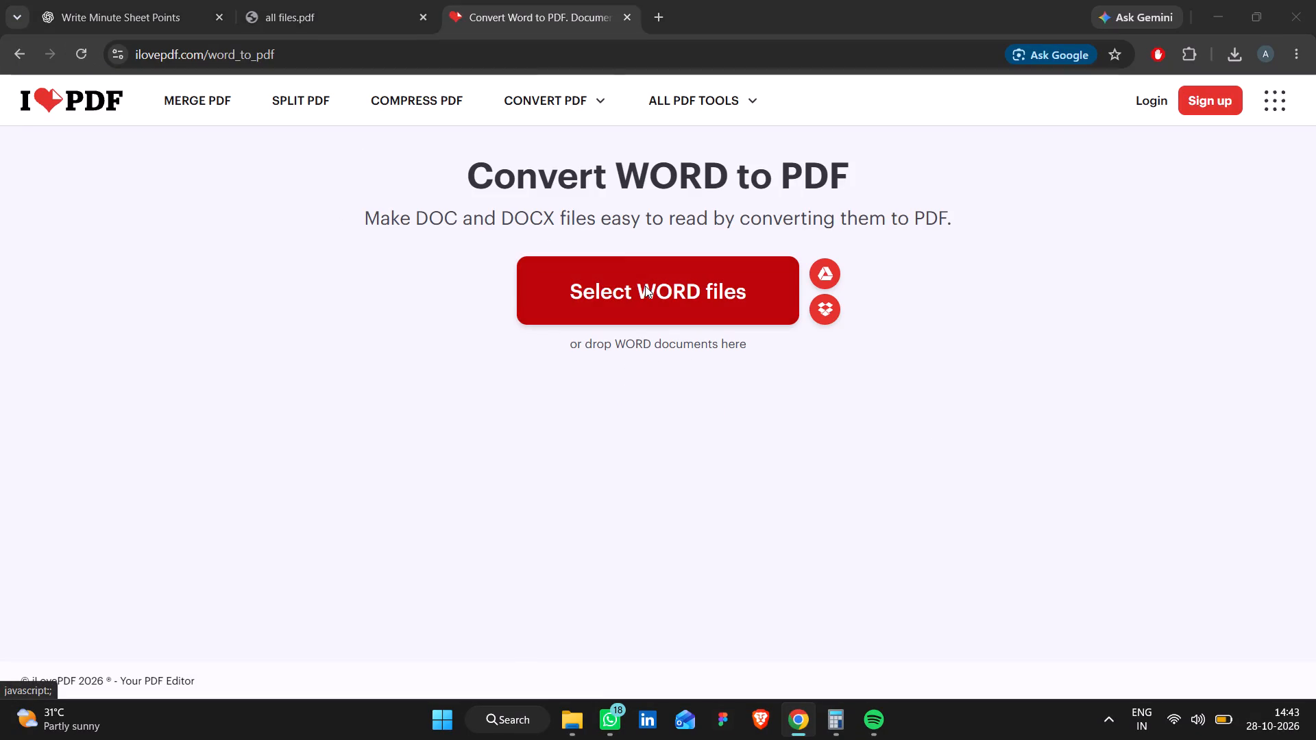
{"action": "left_click", "coordinate": [564, 155]}
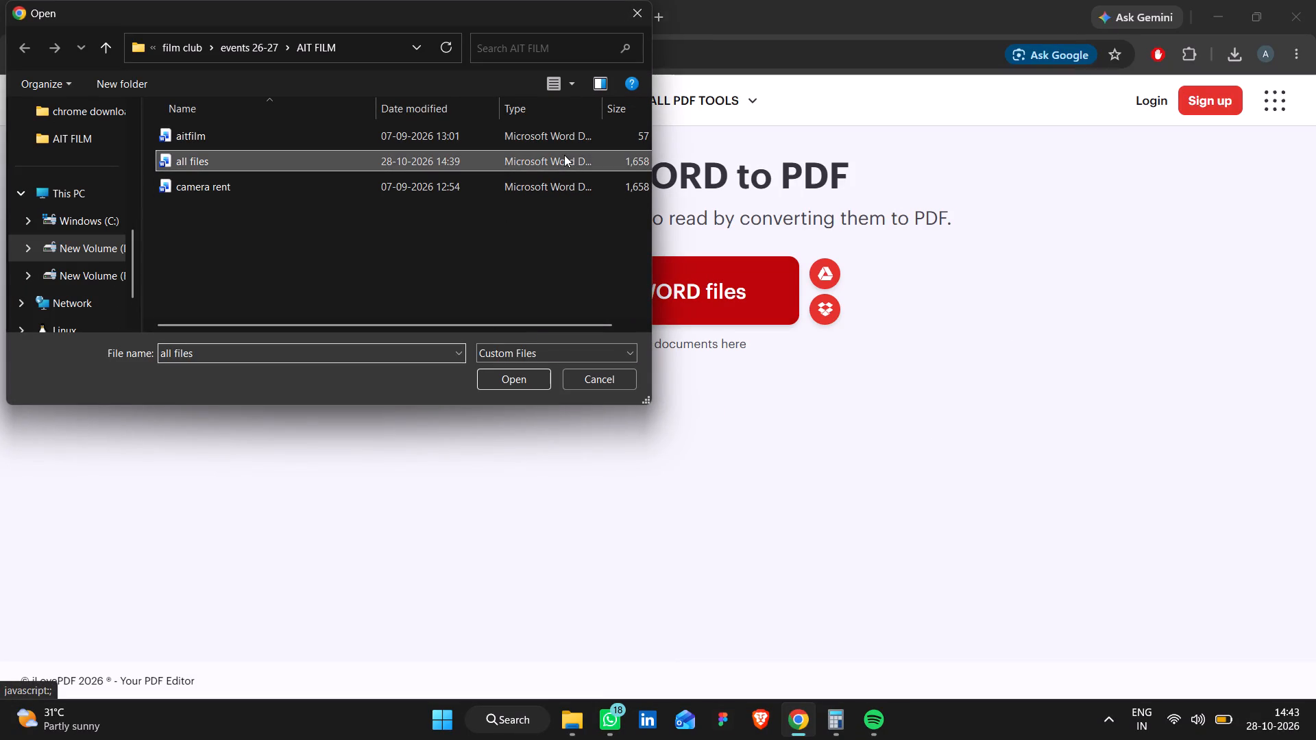
{"action": "left_click", "coordinate": [507, 378]}
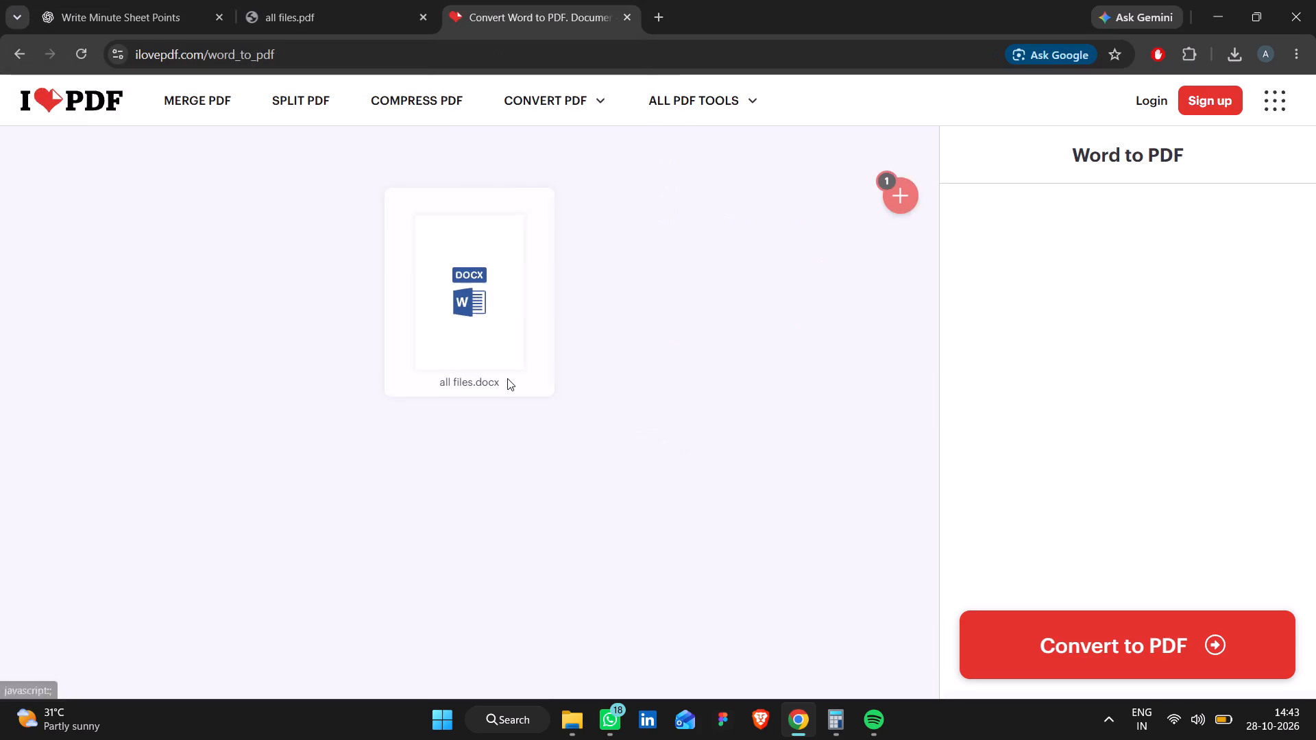
{"action": "left_click", "coordinate": [1165, 625]}
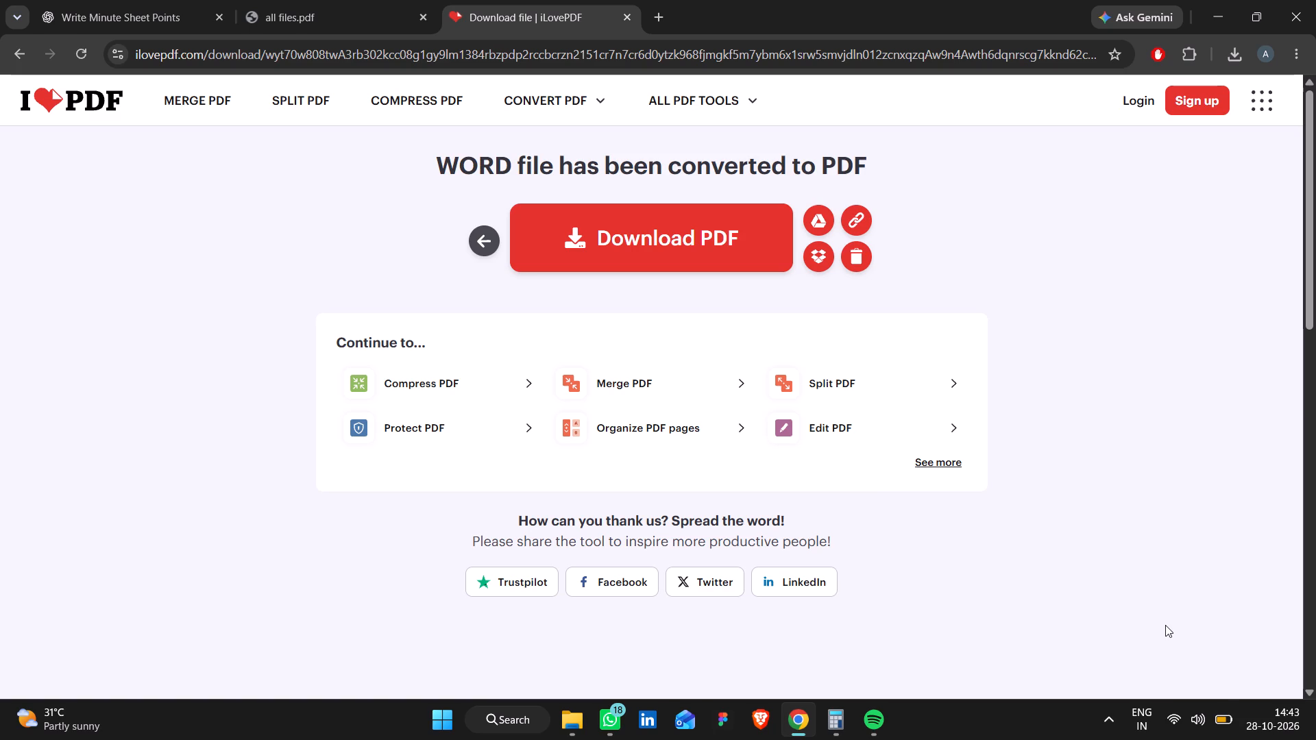
{"action": "left_click", "coordinate": [693, 221]}
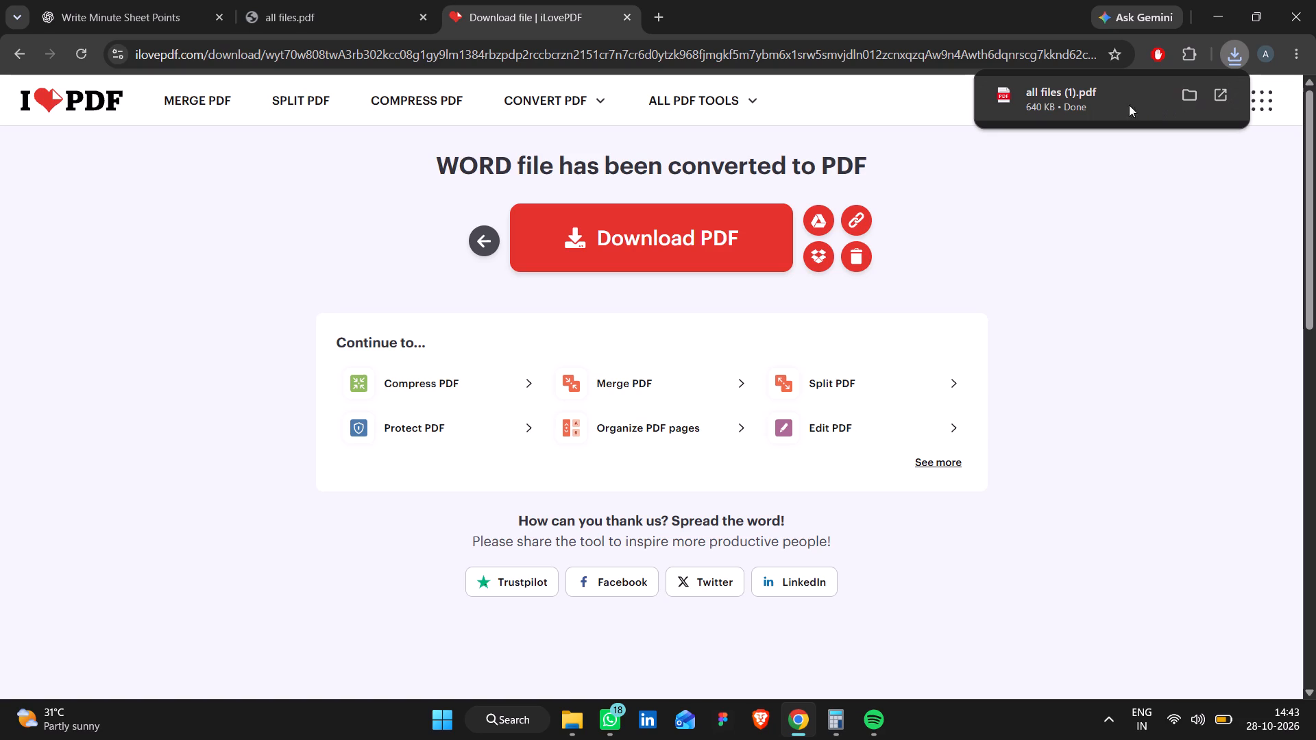
Open the downloaded "all files (1).pdf" and examine the page layout and signature blocks of its minute sheets.
{"action": "left_click", "coordinate": [1112, 95]}
{"action": "scroll", "coordinate": [786, 362], "scroll_direction": "down", "scroll_amount": 3}
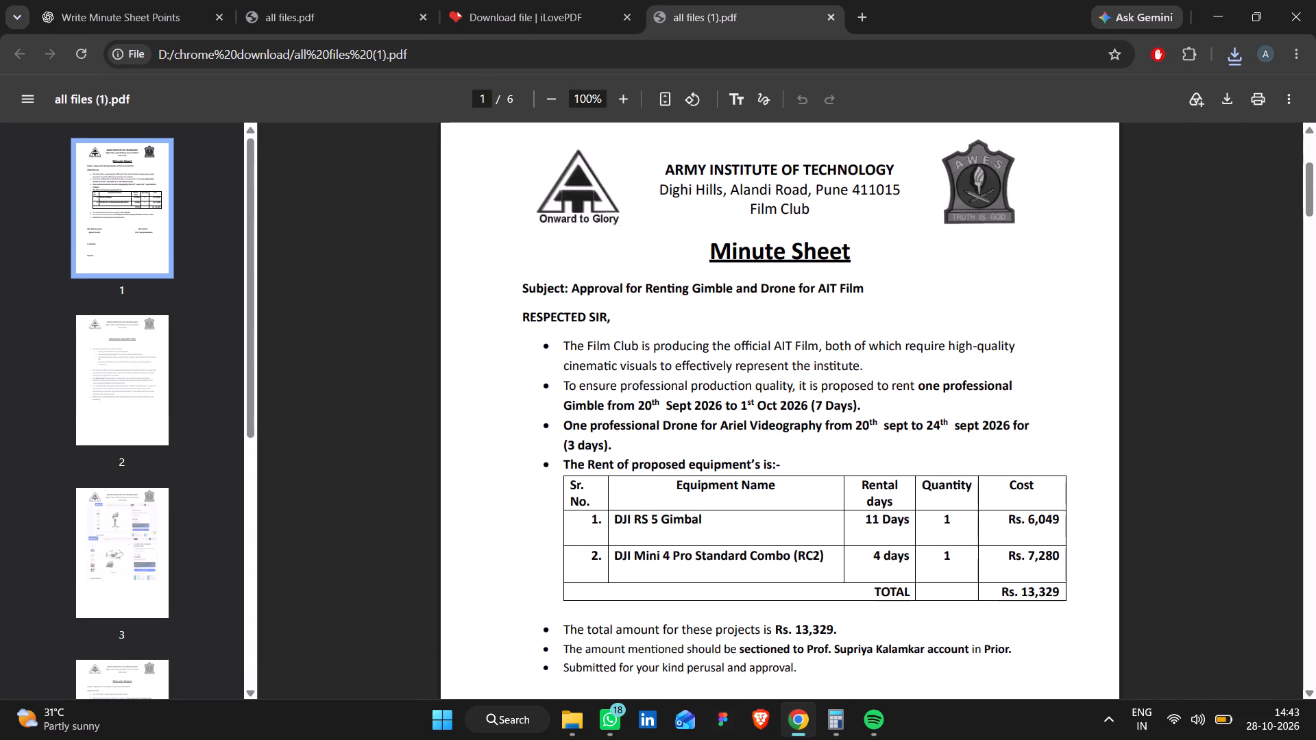
{"action": "scroll", "coordinate": [786, 362], "scroll_direction": "down", "scroll_amount": 16}
{"action": "scroll", "coordinate": [786, 362], "scroll_direction": "up", "scroll_amount": 2}
{"action": "scroll", "coordinate": [786, 362], "scroll_direction": "down", "scroll_amount": 1}
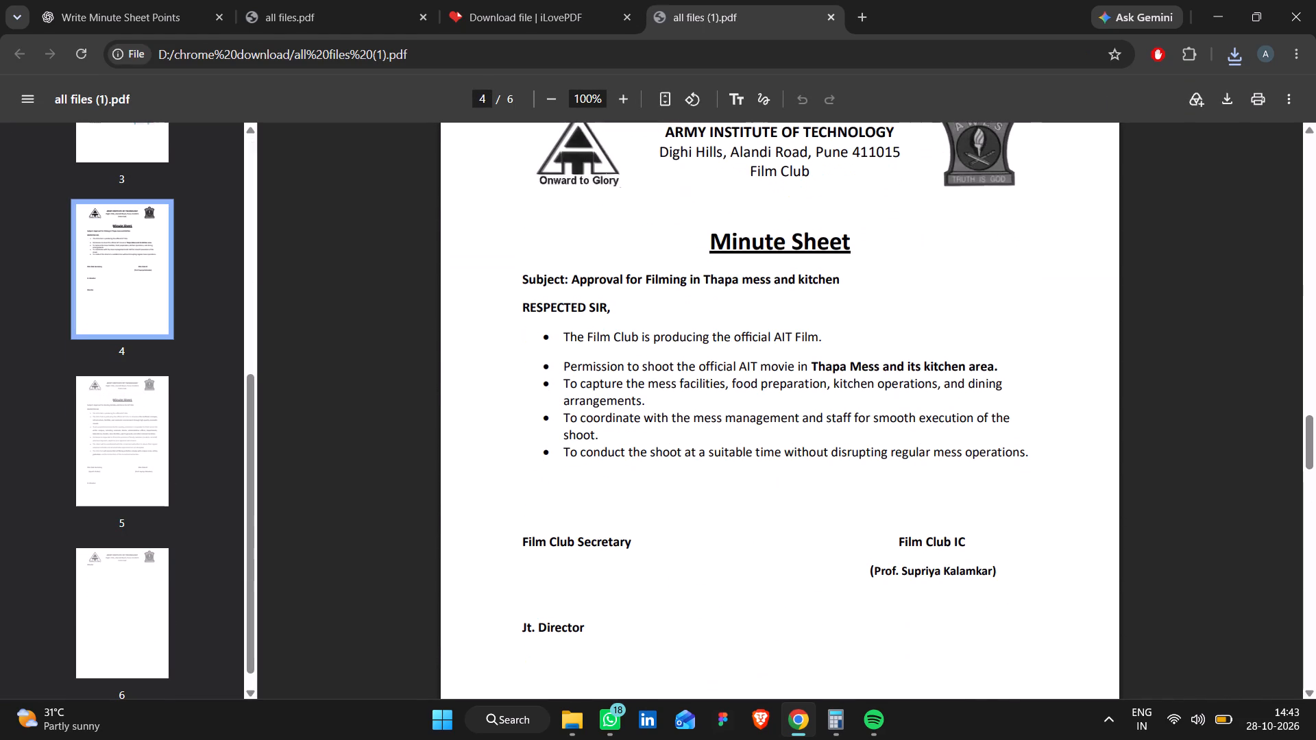
{"action": "scroll", "coordinate": [786, 362], "scroll_direction": "down", "scroll_amount": 6}
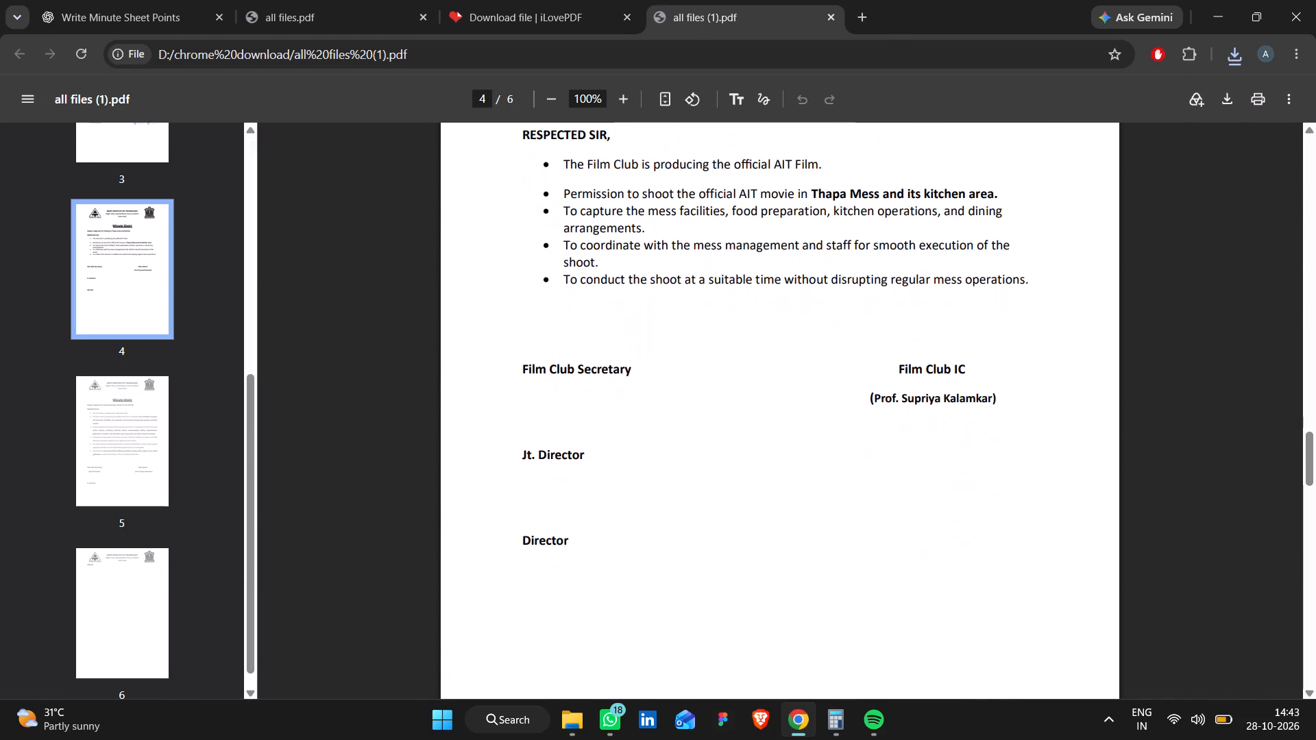
{"action": "scroll", "coordinate": [786, 362], "scroll_direction": "down", "scroll_amount": 7}
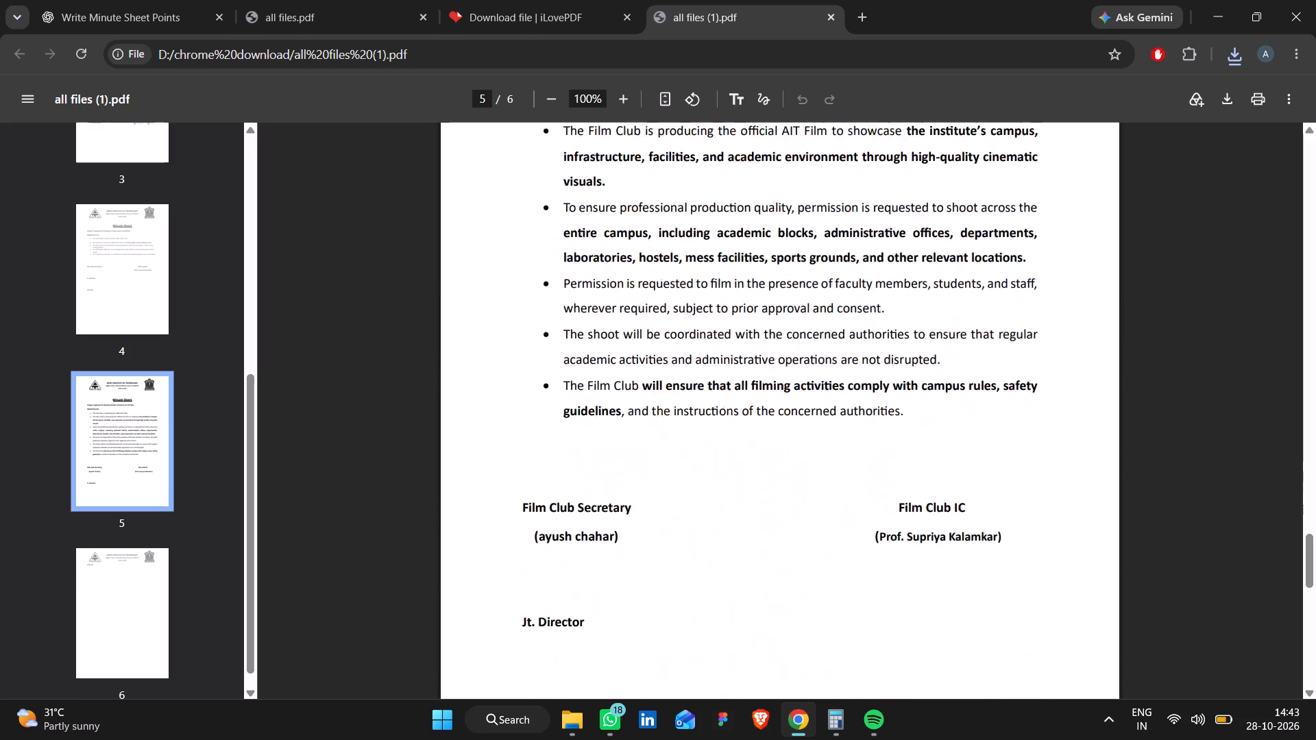
{"action": "scroll", "coordinate": [786, 362], "scroll_direction": "down", "scroll_amount": 4}
{"action": "scroll", "coordinate": [786, 362], "scroll_direction": "up", "scroll_amount": 1}
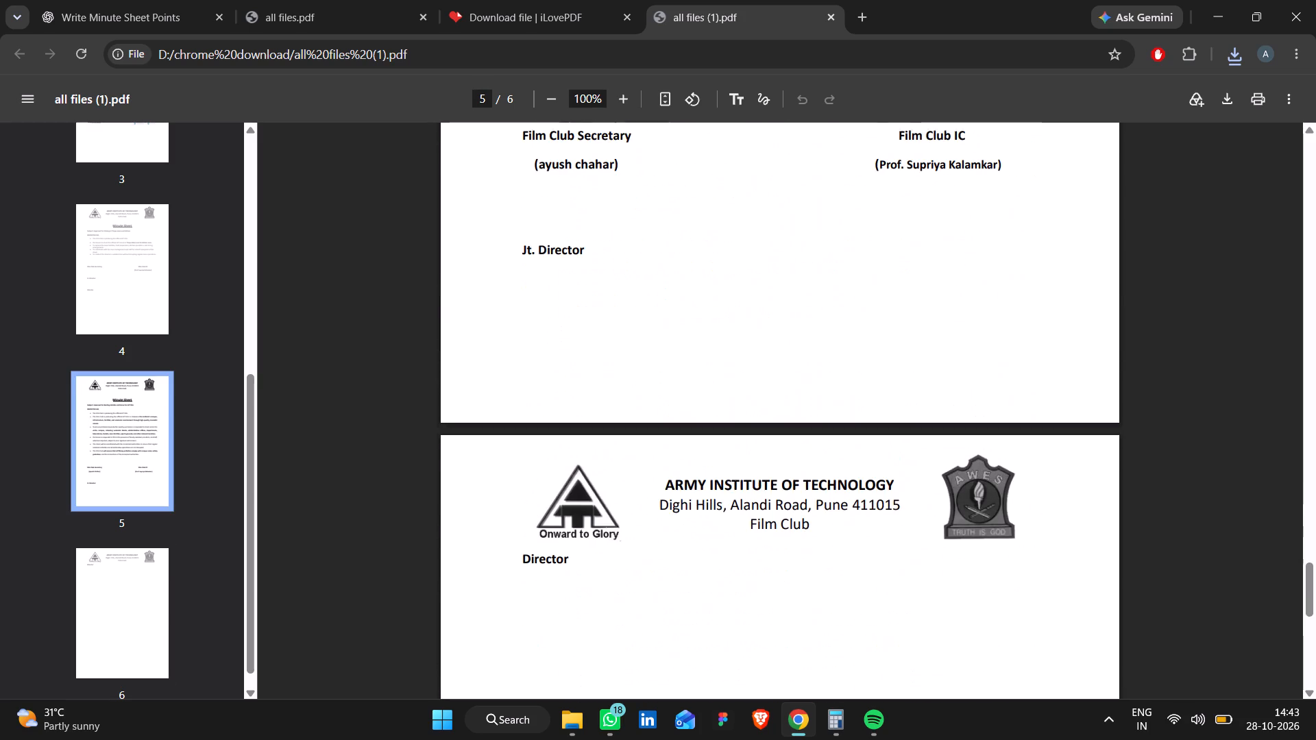
{"action": "scroll", "coordinate": [786, 362], "scroll_direction": "up", "scroll_amount": 4}
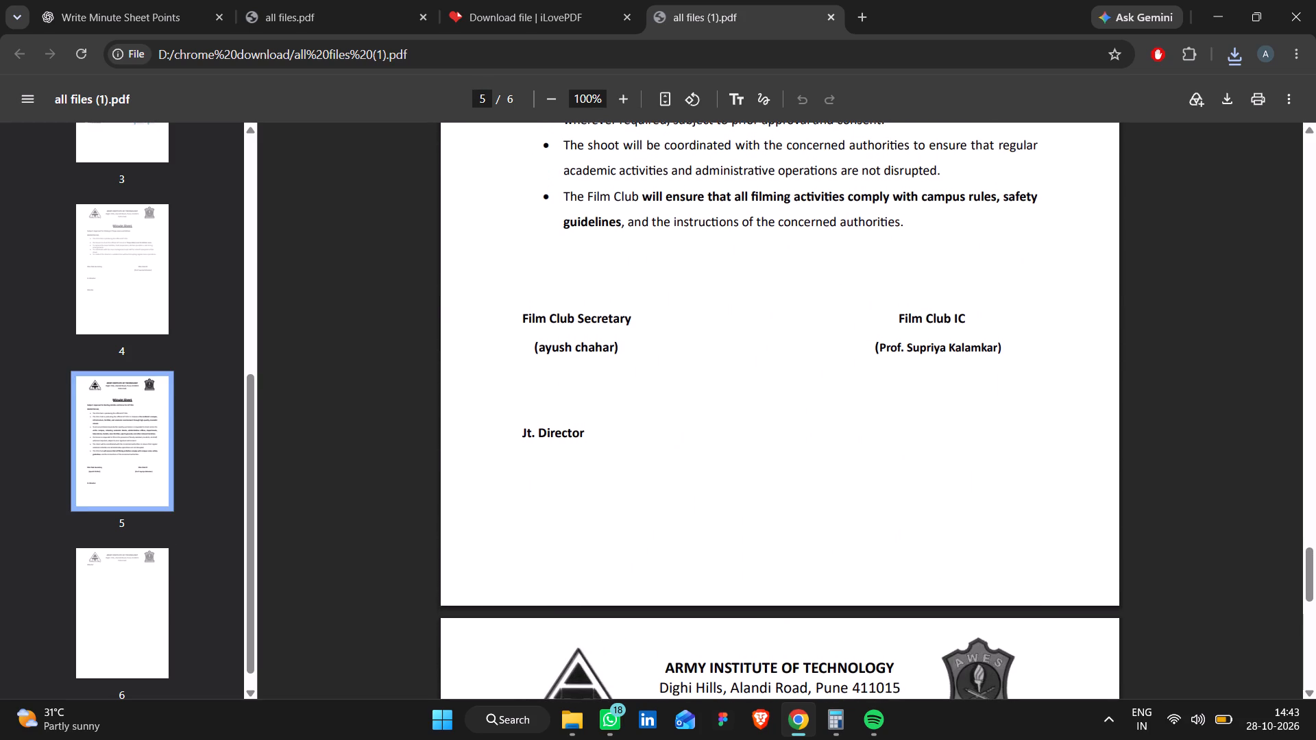
{"action": "scroll", "coordinate": [786, 362], "scroll_direction": "up", "scroll_amount": 7}
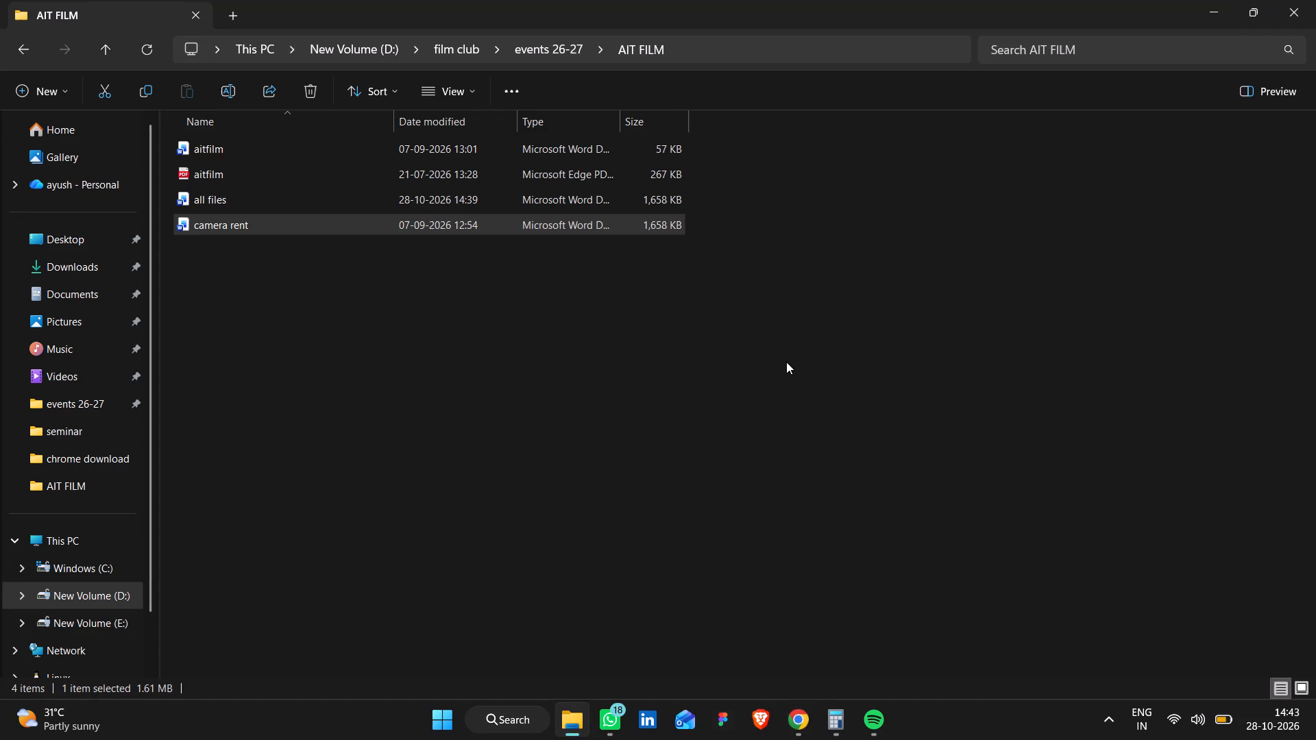
In the Word document "all files", set the blank line above the campus filming sheet's "Minute Sheet" heading to font size 9 and save.
{"action": "double_click", "coordinate": [513, 197]}
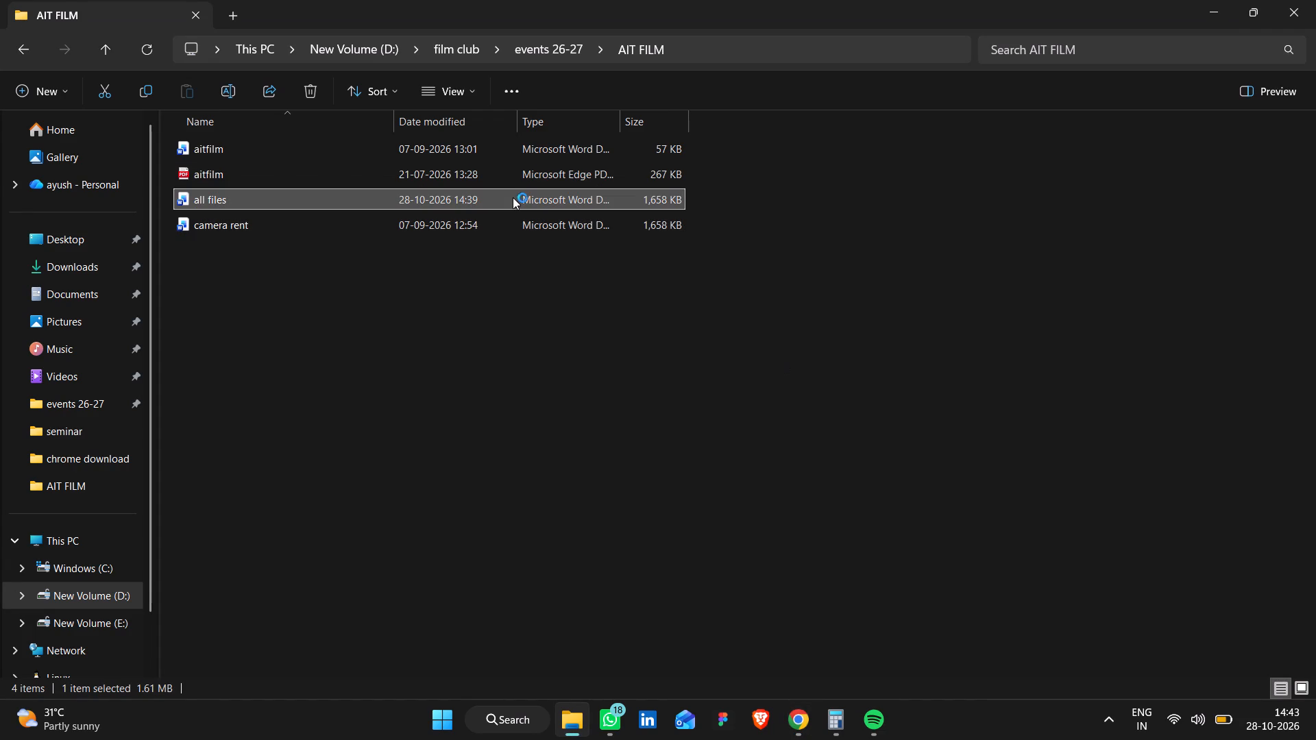
{"action": "scroll", "coordinate": [557, 370], "scroll_direction": "down", "scroll_amount": 7}
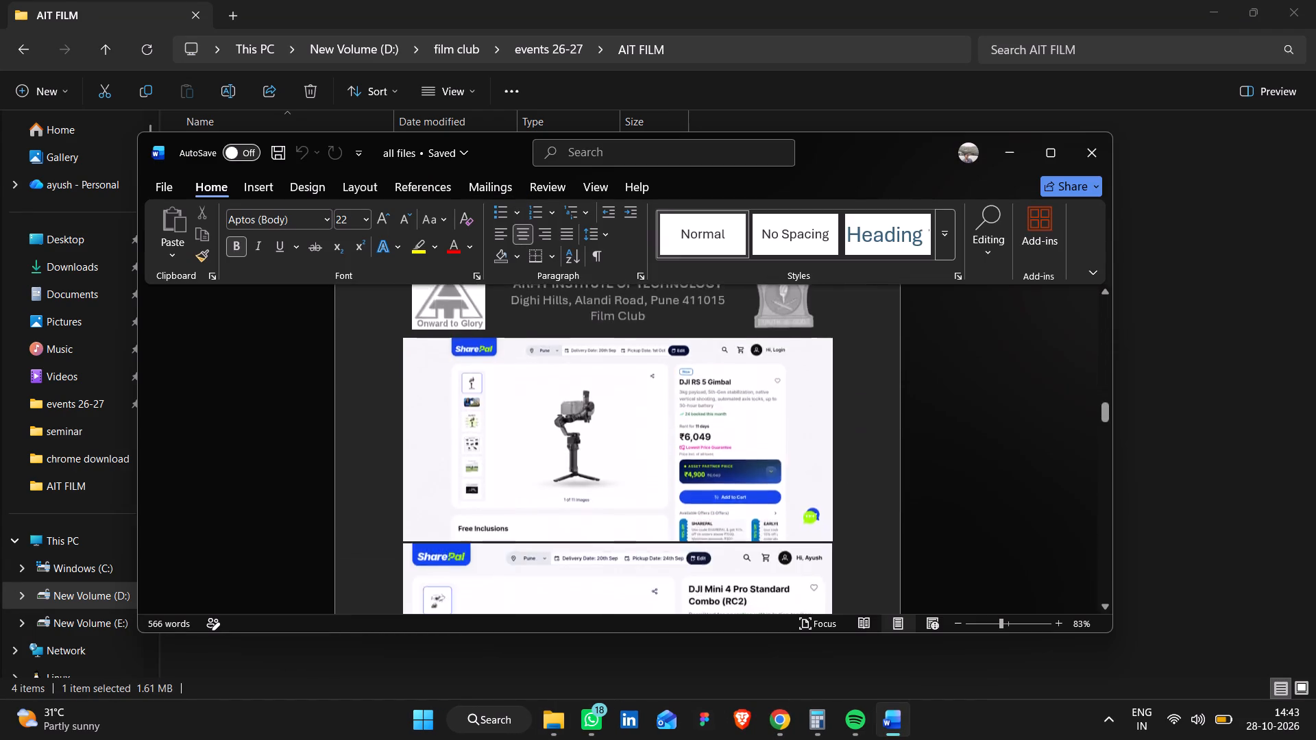
{"action": "scroll", "coordinate": [557, 370], "scroll_direction": "down", "scroll_amount": 12}
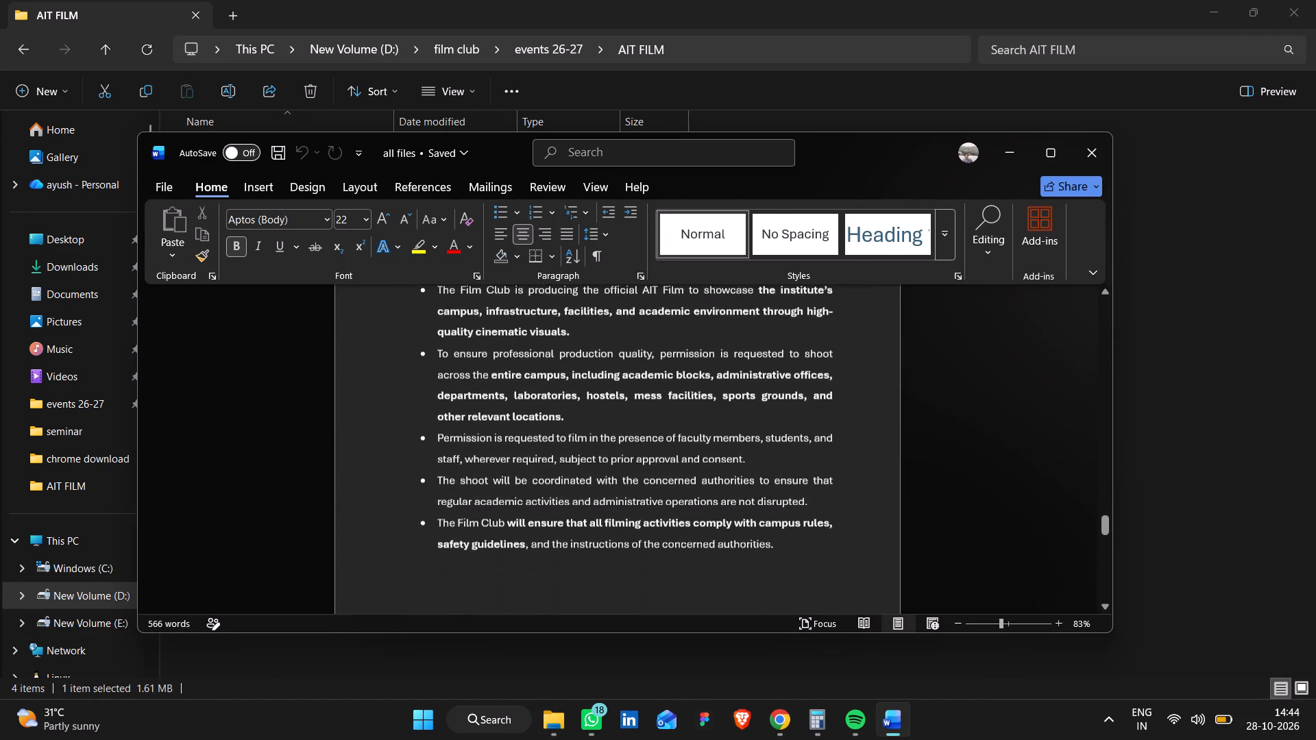
{"action": "scroll", "coordinate": [557, 370], "scroll_direction": "up", "scroll_amount": 2}
{"action": "left_click", "coordinate": [565, 362]}
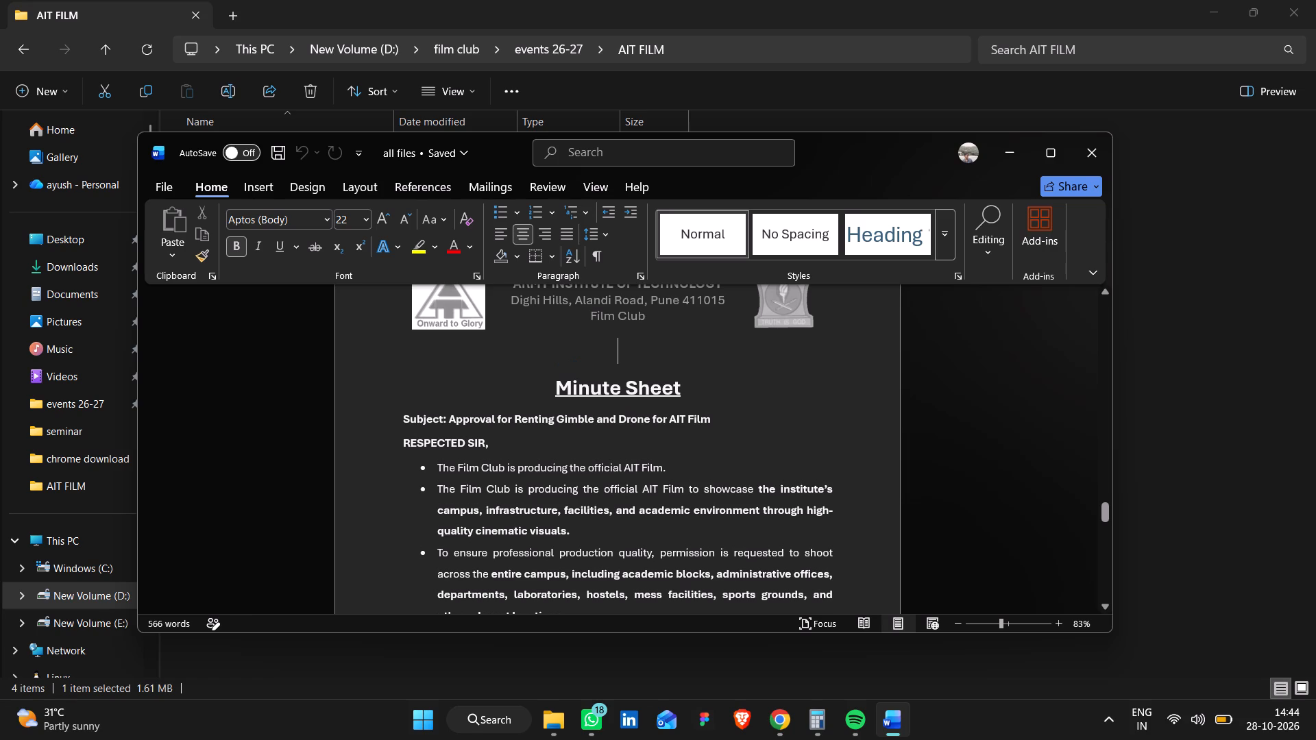
{"action": "left_click", "coordinate": [367, 222]}
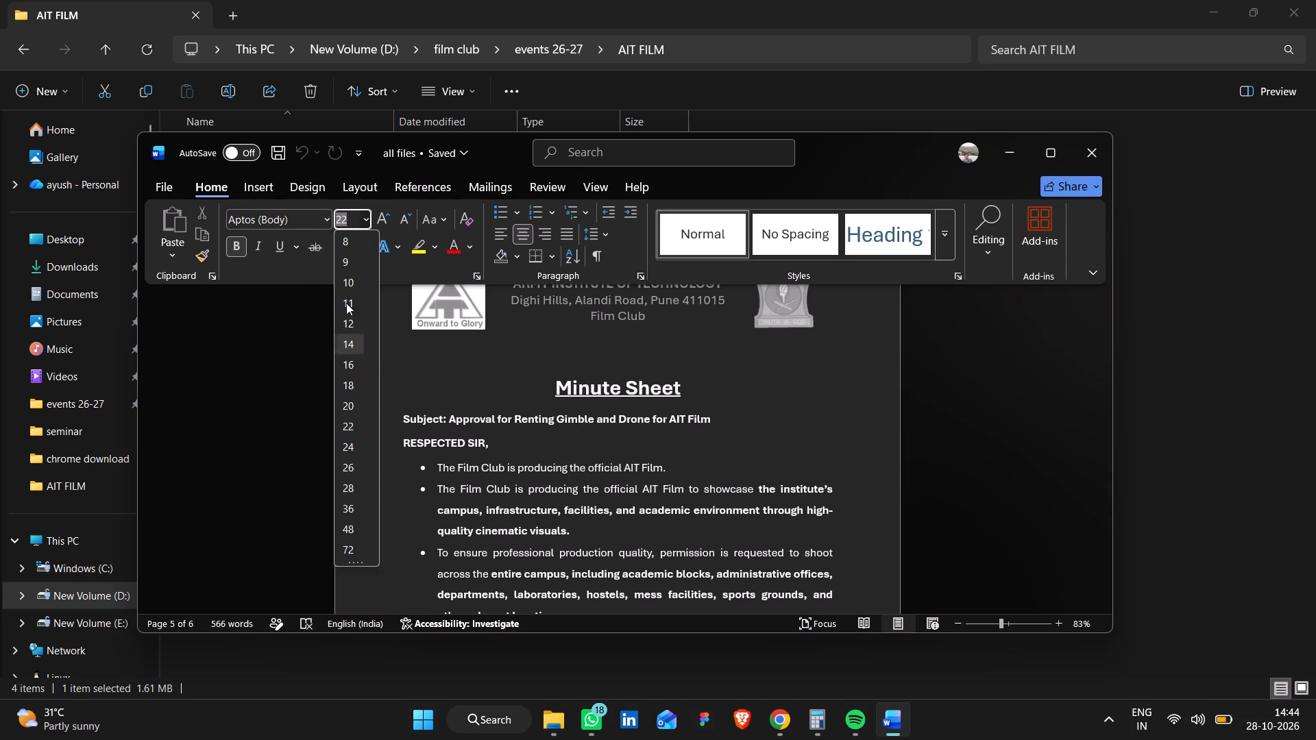
{"action": "left_click", "coordinate": [352, 255]}
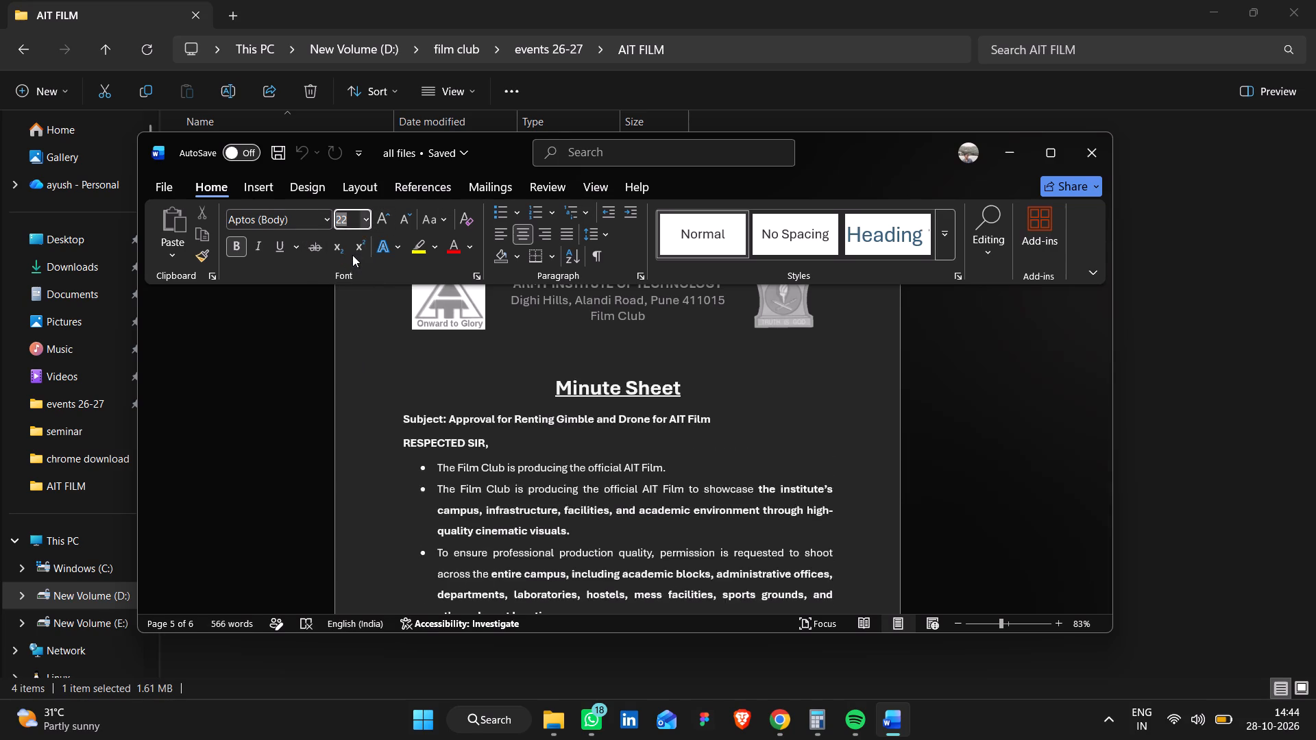
{"action": "scroll", "coordinate": [584, 524], "scroll_direction": "down", "scroll_amount": 2}
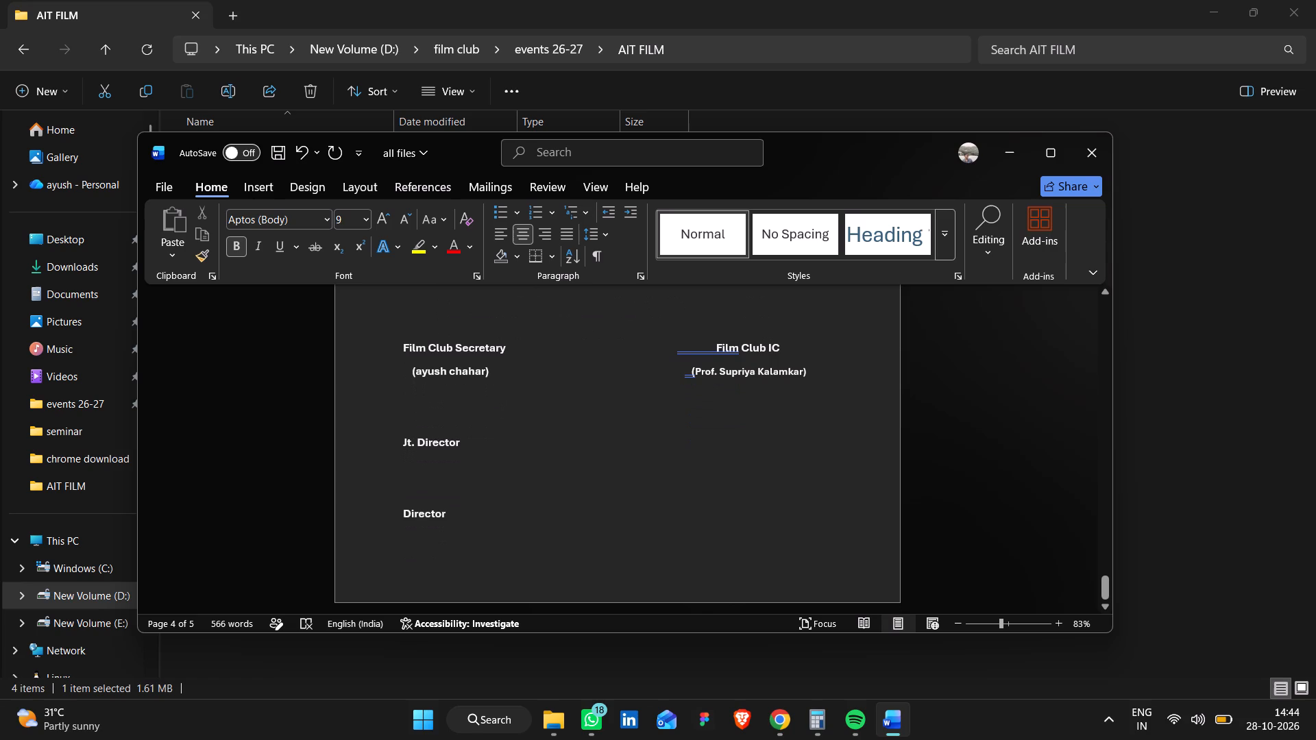
{"action": "key", "text": "ctrl+s"}
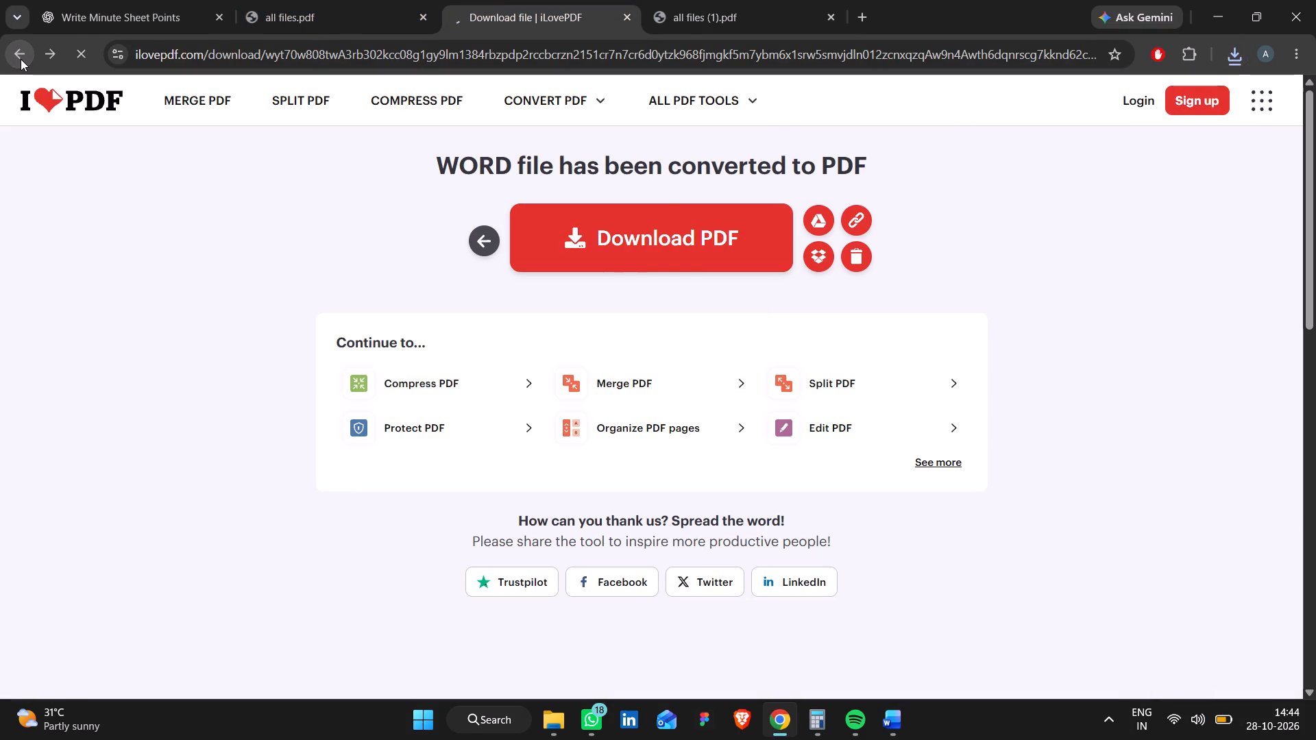
{"action": "left_click", "coordinate": [578, 268]}
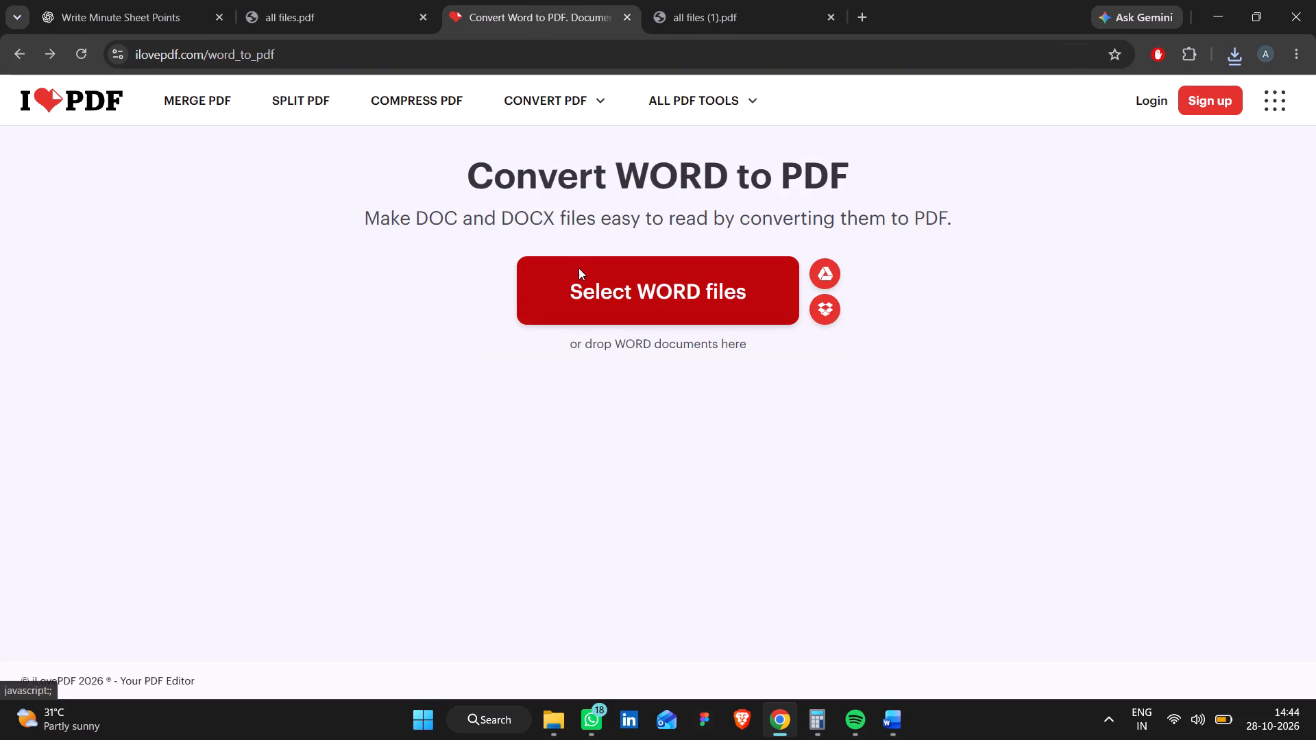
{"action": "left_click", "coordinate": [477, 168]}
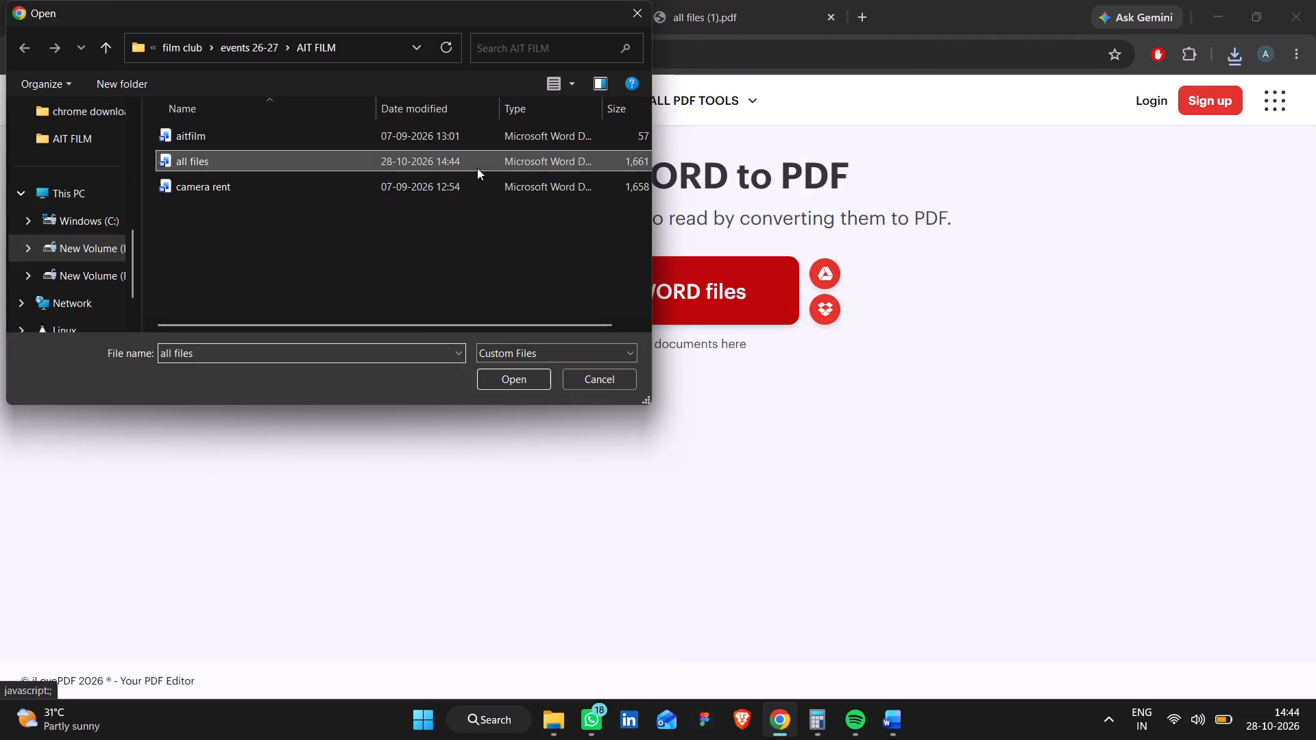
{"action": "key", "text": "Return"}
{"action": "left_click", "coordinate": [1073, 637]}
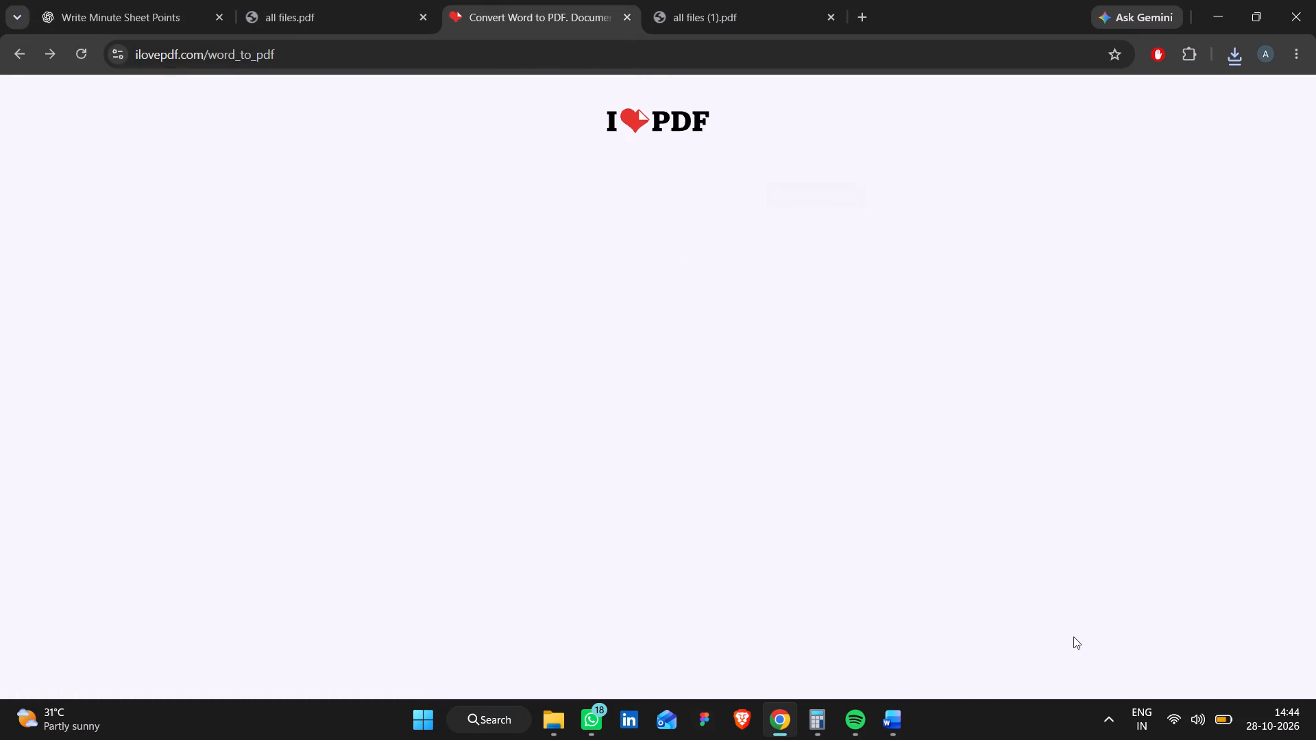
Save "all files" in Word once more and close the document.
{"action": "left_click", "coordinate": [894, 725]}
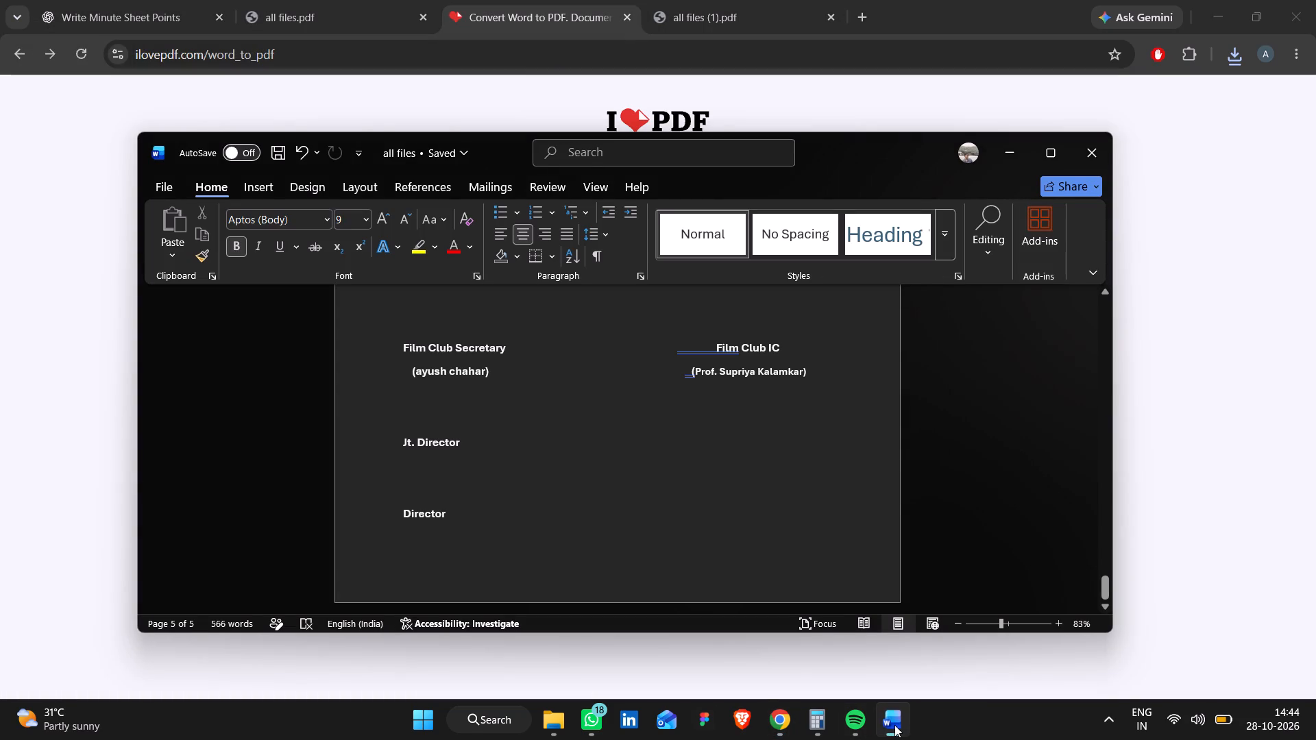
{"action": "key", "text": "ctrl+s"}
{"action": "left_click", "coordinate": [1075, 151]}
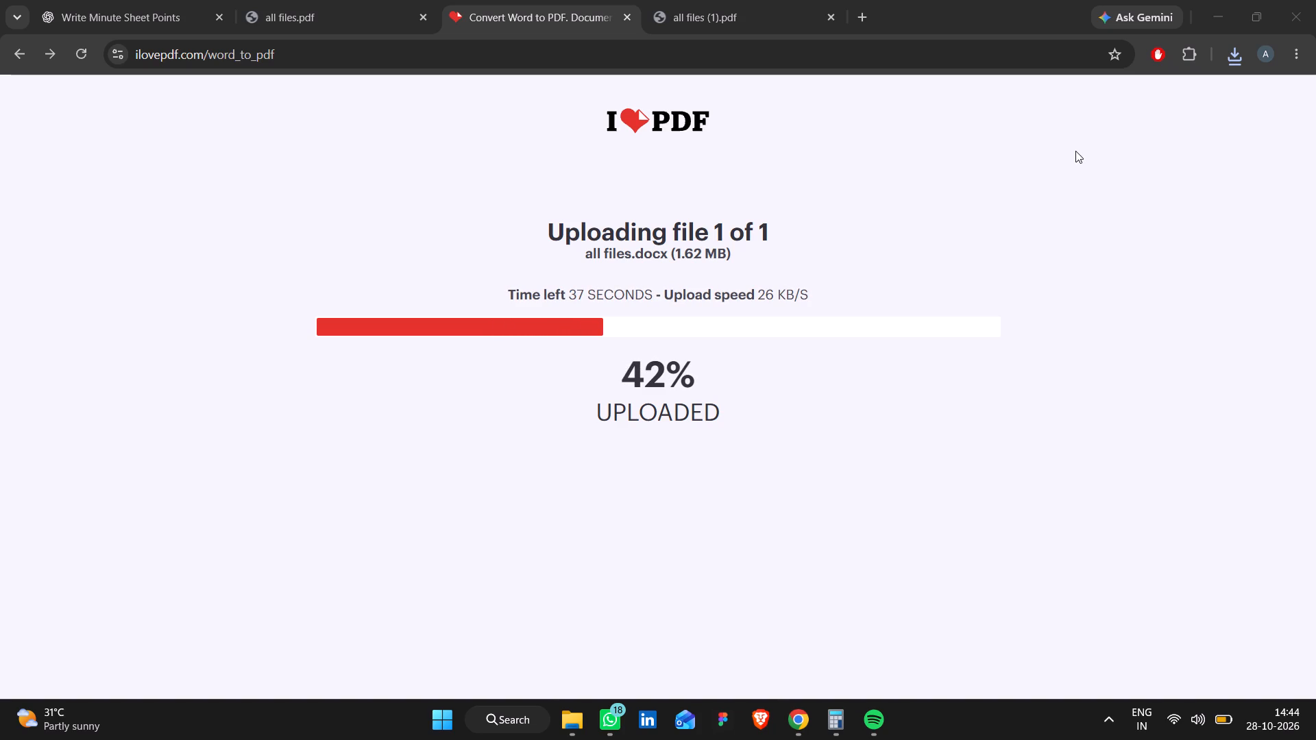
Search Windows for "cam", open the Camera app to view the webcam preview, and close it.
{"action": "left_click", "coordinate": [528, 723]}
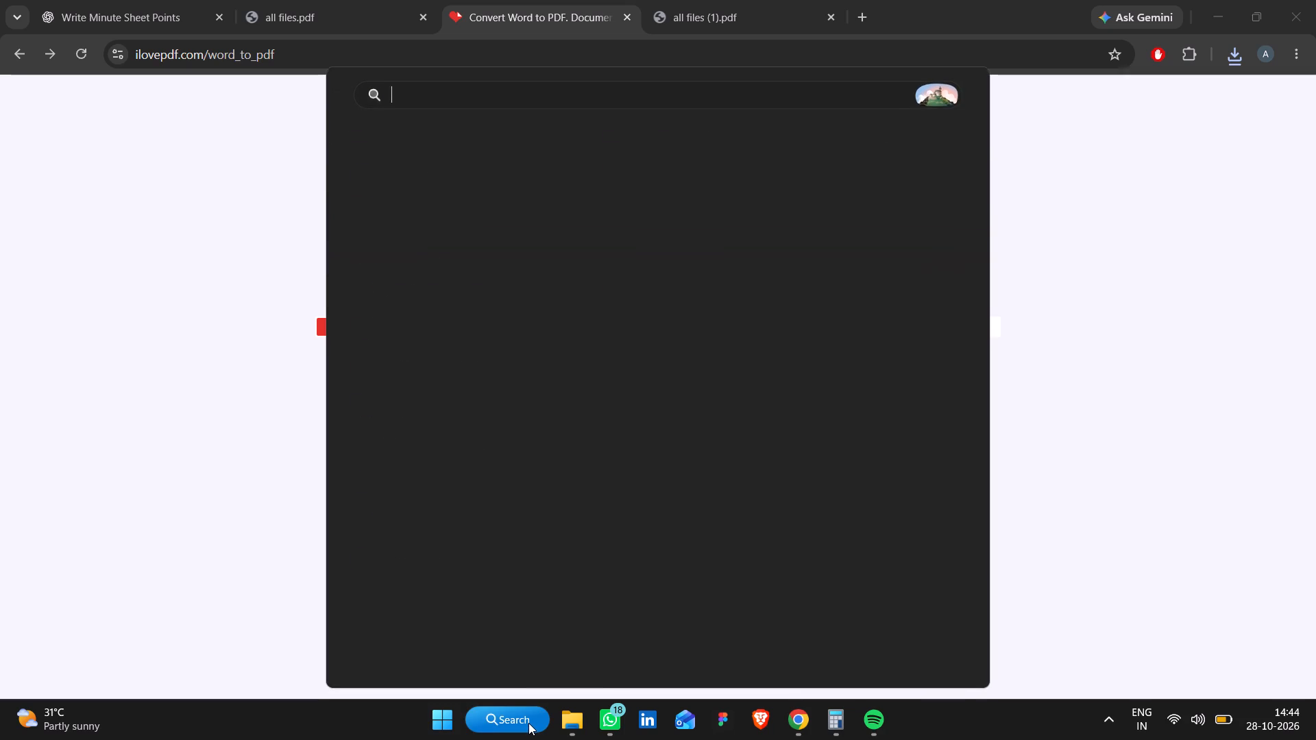
{"action": "type", "text": "cma"}
{"action": "key", "text": "BackSpace"}
{"action": "key", "text": "BackSpace"}
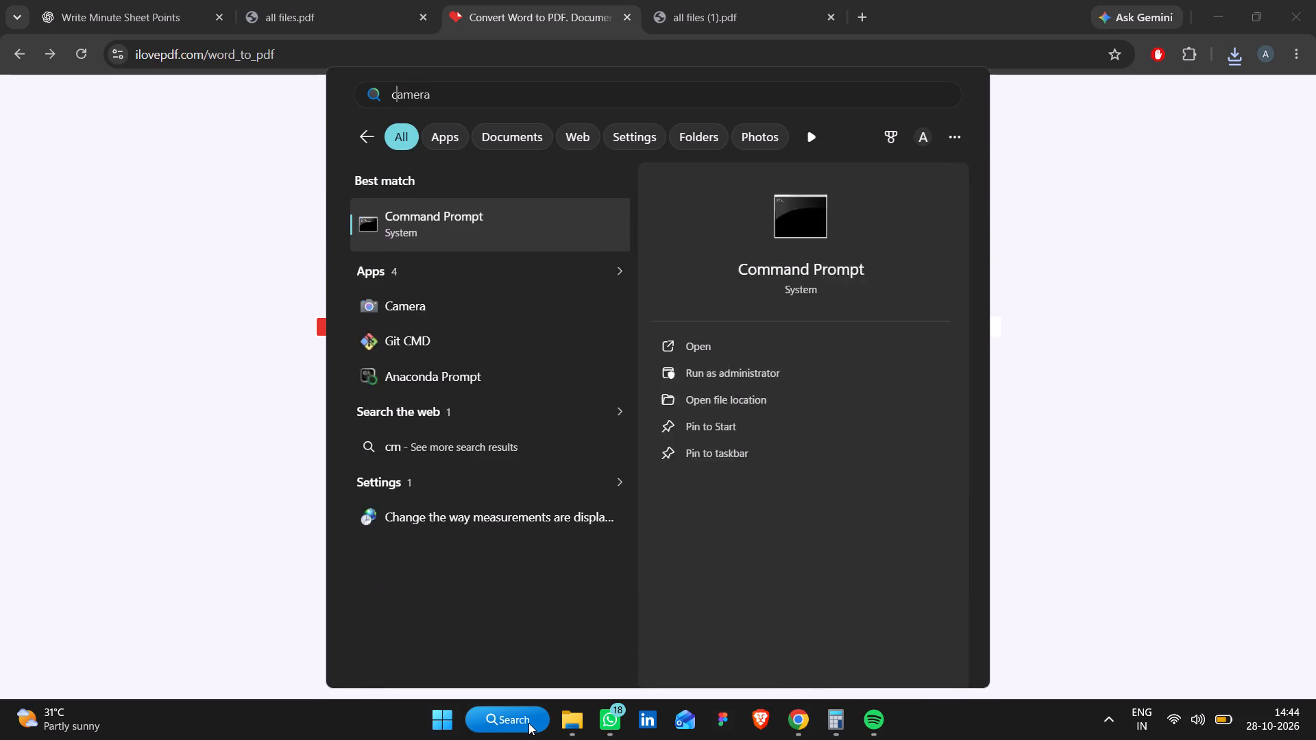
{"action": "type", "text": "am"}
{"action": "key", "text": "Return"}
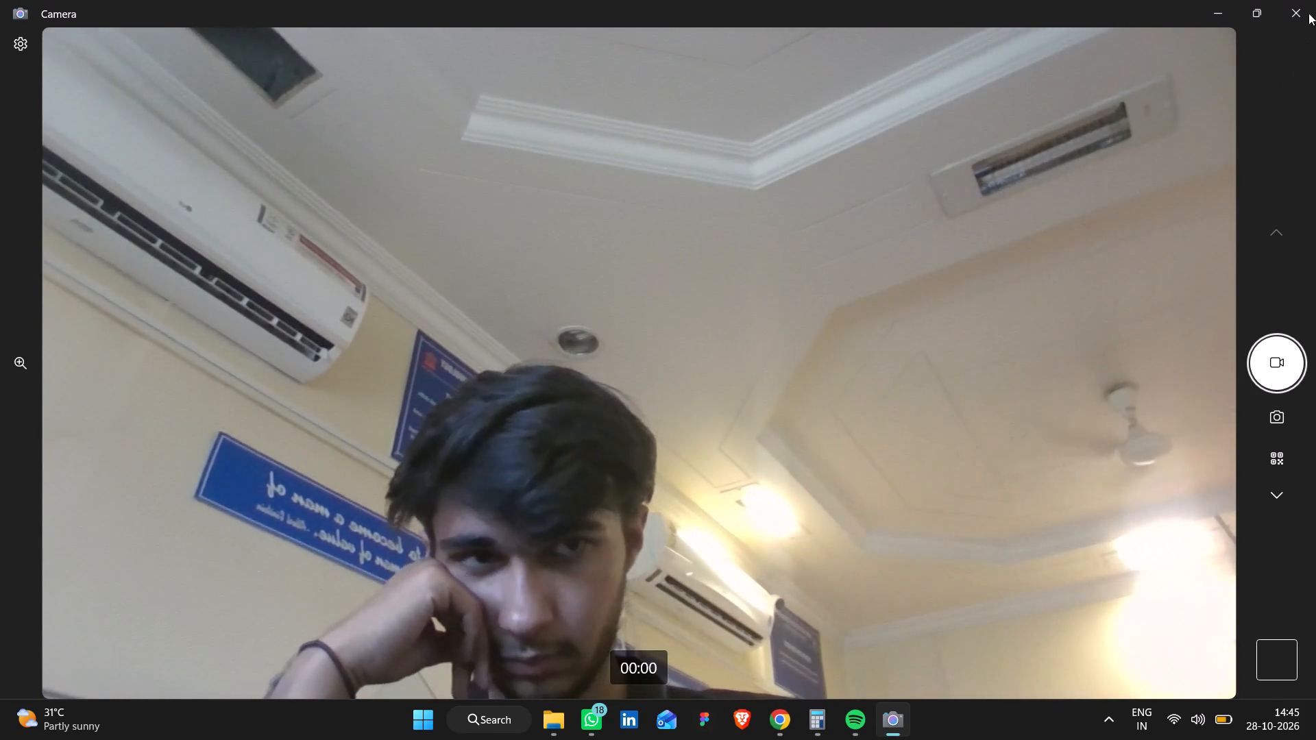
{"action": "left_click", "coordinate": [1306, 5]}
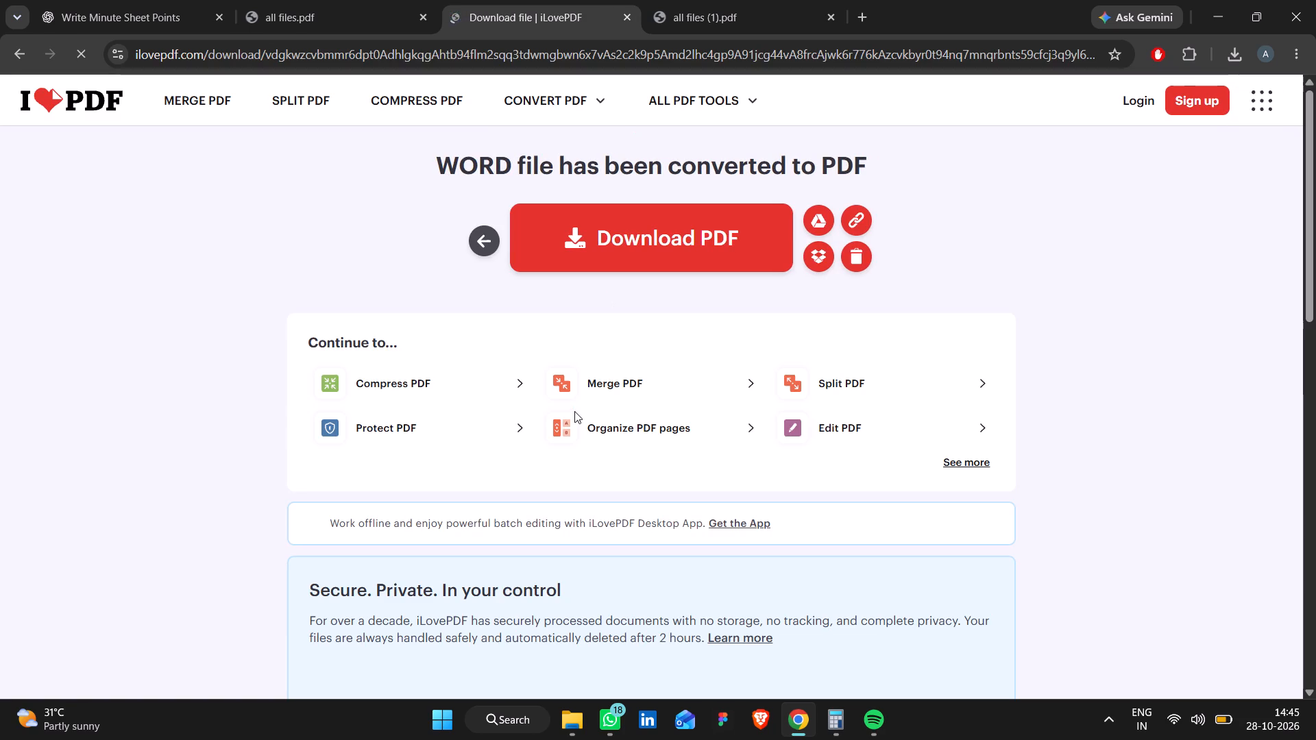
{"action": "left_click", "coordinate": [601, 232]}
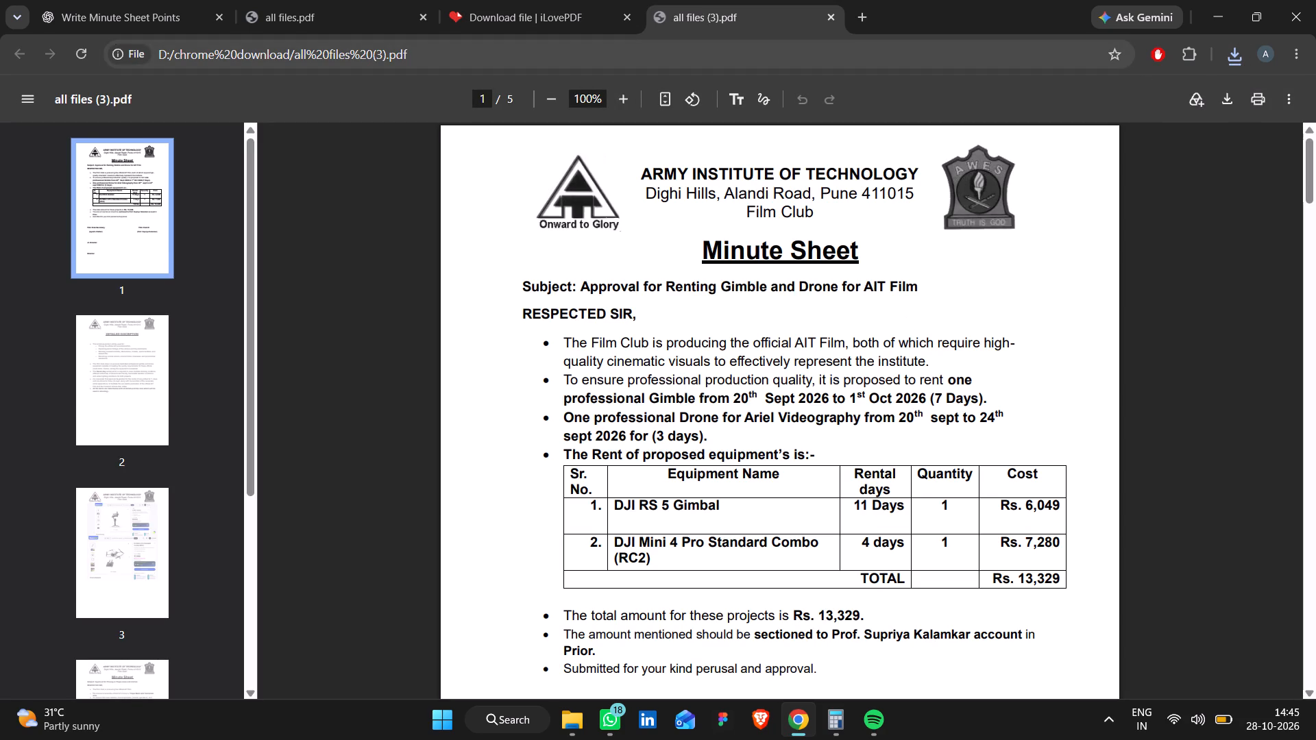
{"action": "scroll", "coordinate": [790, 459], "scroll_direction": "down", "scroll_amount": 15}
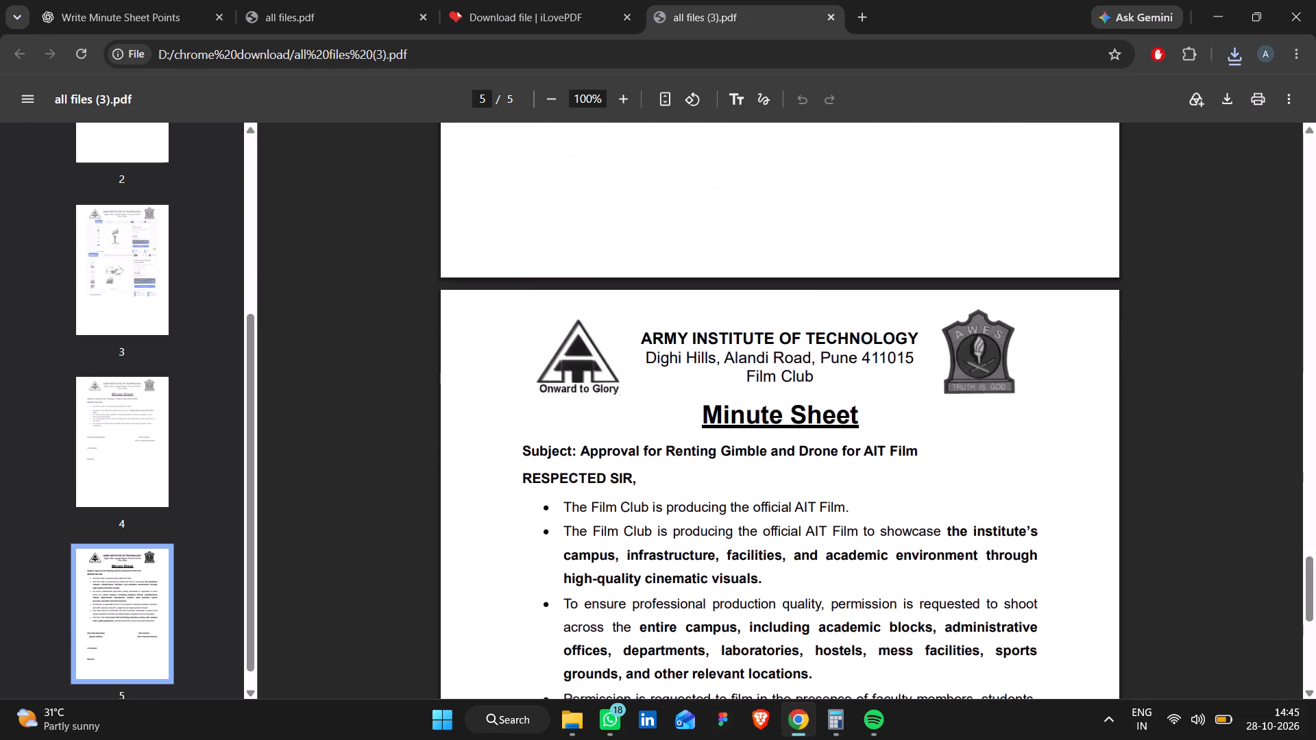
{"action": "scroll", "coordinate": [790, 459], "scroll_direction": "down", "scroll_amount": 2}
{"action": "scroll", "coordinate": [790, 459], "scroll_direction": "up", "scroll_amount": 3}
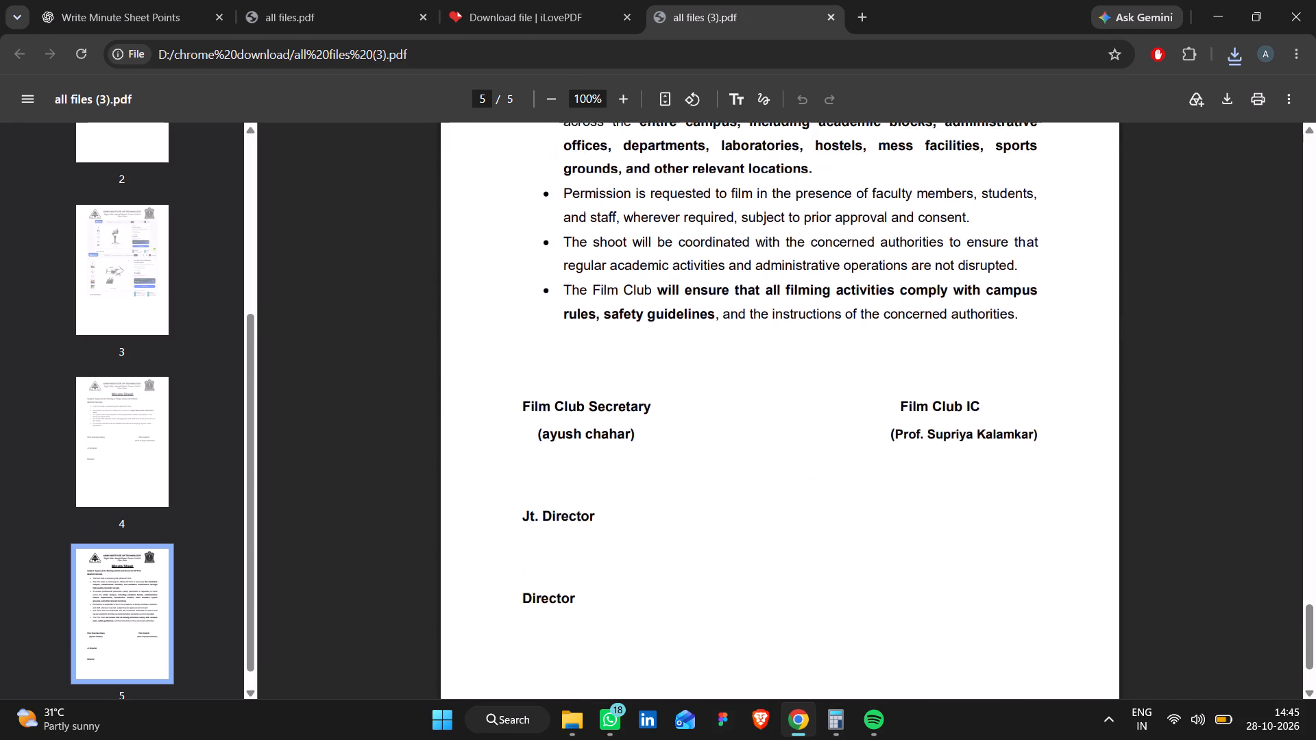
{"action": "scroll", "coordinate": [790, 459], "scroll_direction": "up", "scroll_amount": 3}
{"action": "scroll", "coordinate": [790, 459], "scroll_direction": "down", "scroll_amount": 1}
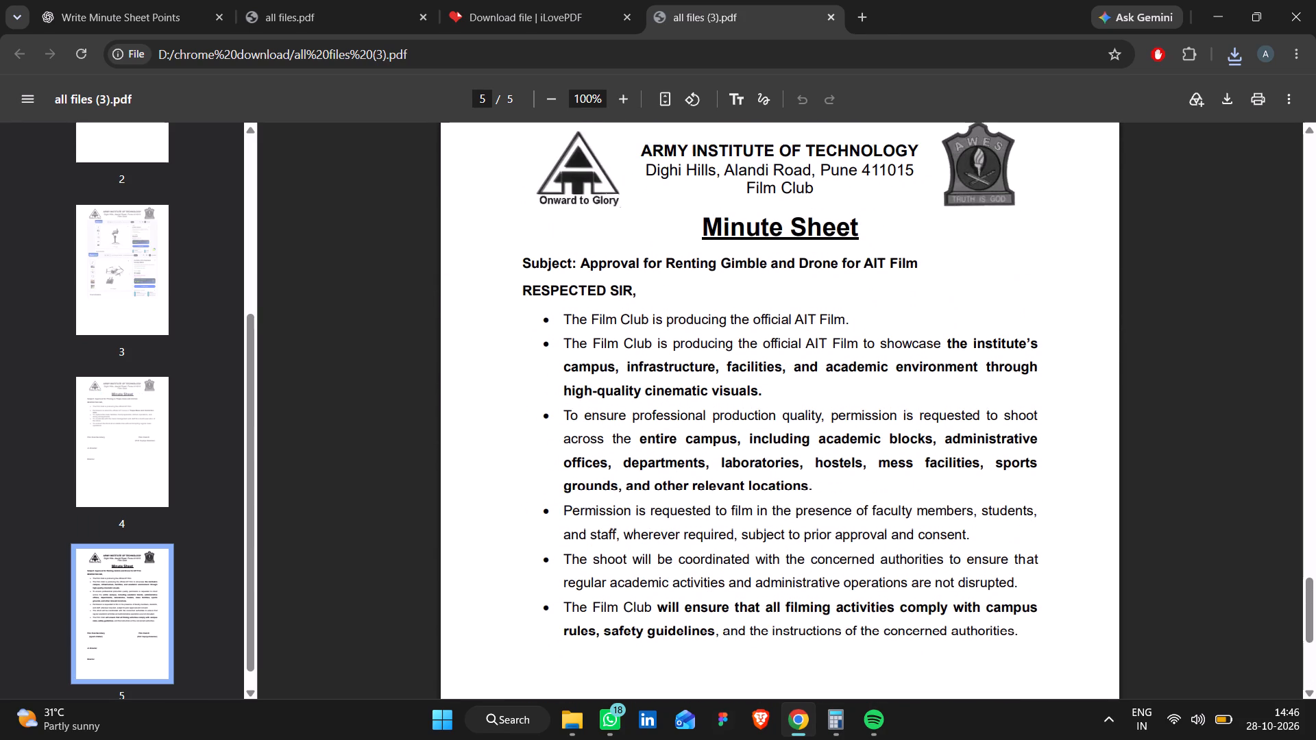
{"action": "scroll", "coordinate": [790, 459], "scroll_direction": "down", "scroll_amount": 1}
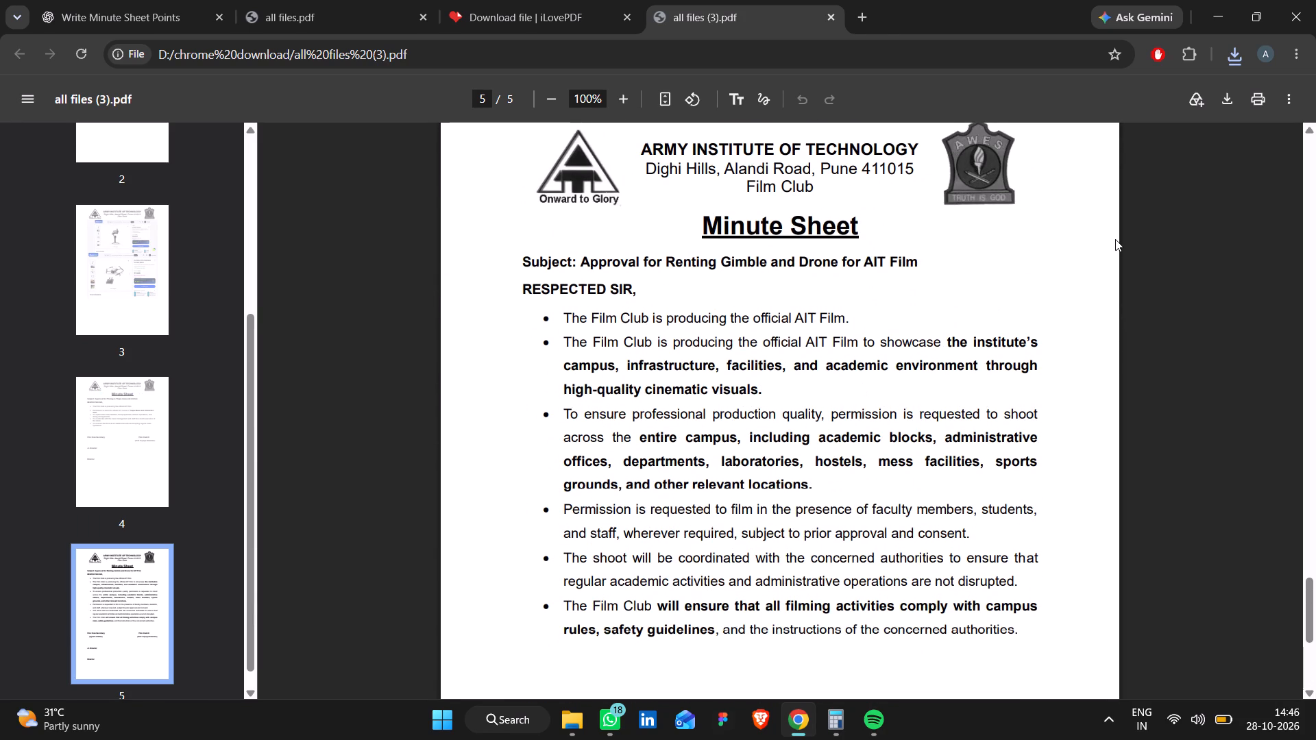
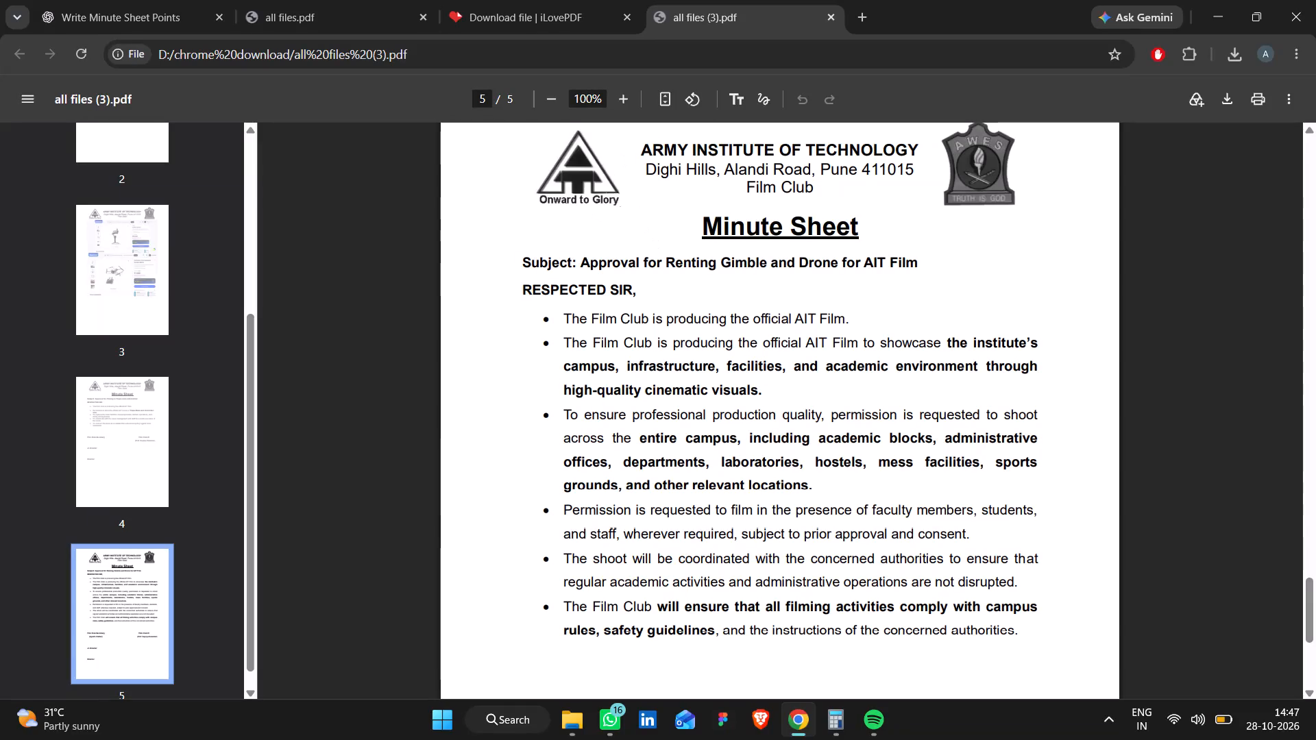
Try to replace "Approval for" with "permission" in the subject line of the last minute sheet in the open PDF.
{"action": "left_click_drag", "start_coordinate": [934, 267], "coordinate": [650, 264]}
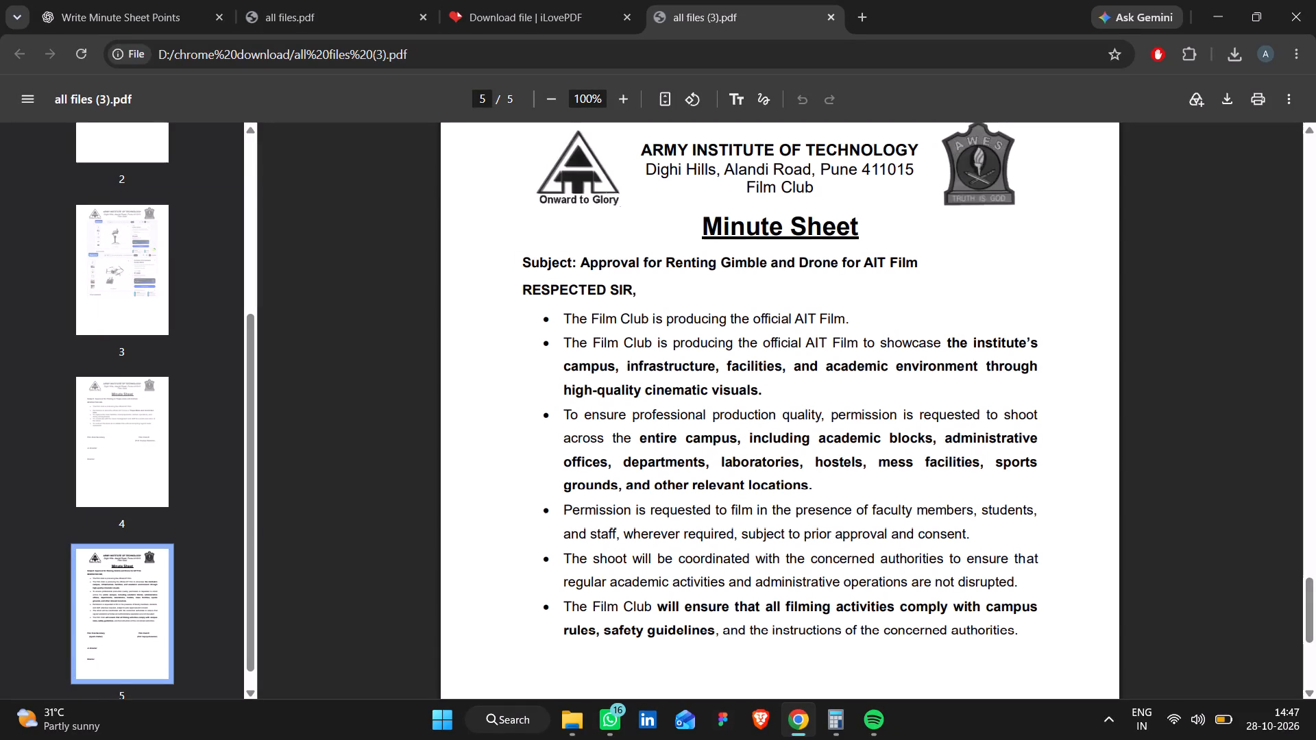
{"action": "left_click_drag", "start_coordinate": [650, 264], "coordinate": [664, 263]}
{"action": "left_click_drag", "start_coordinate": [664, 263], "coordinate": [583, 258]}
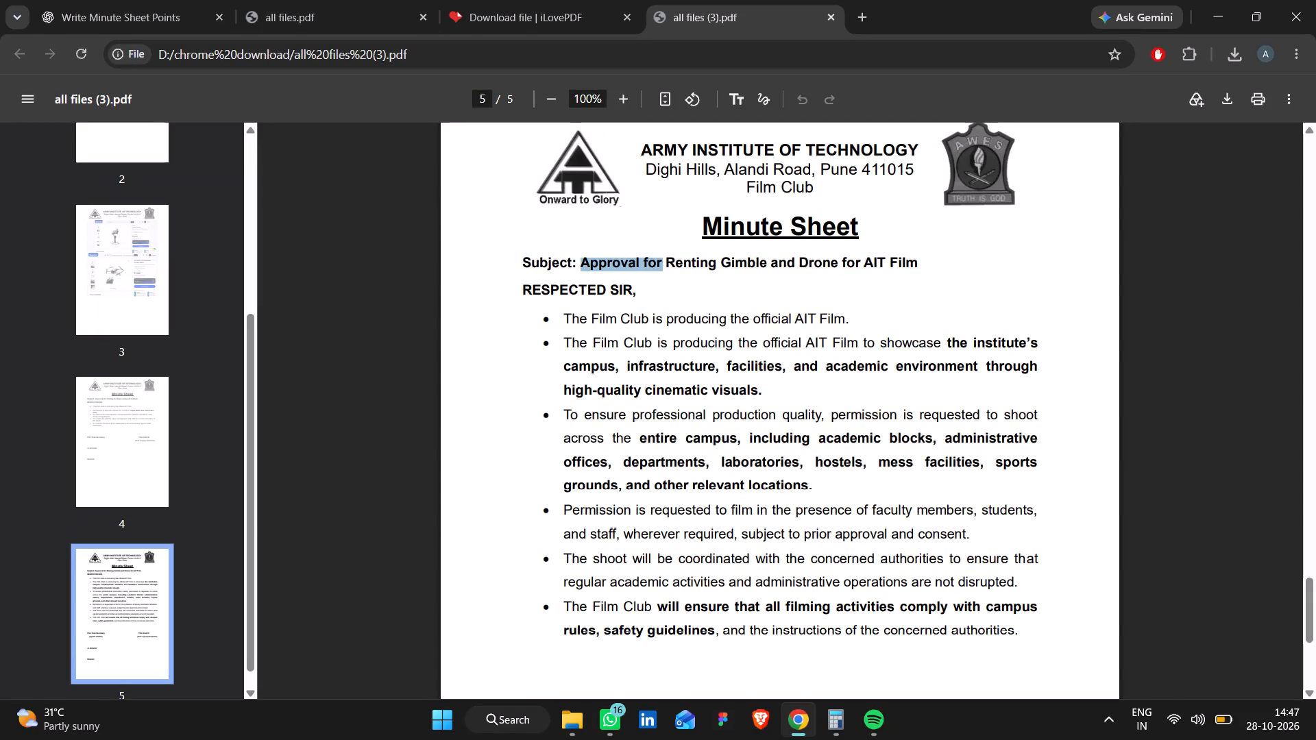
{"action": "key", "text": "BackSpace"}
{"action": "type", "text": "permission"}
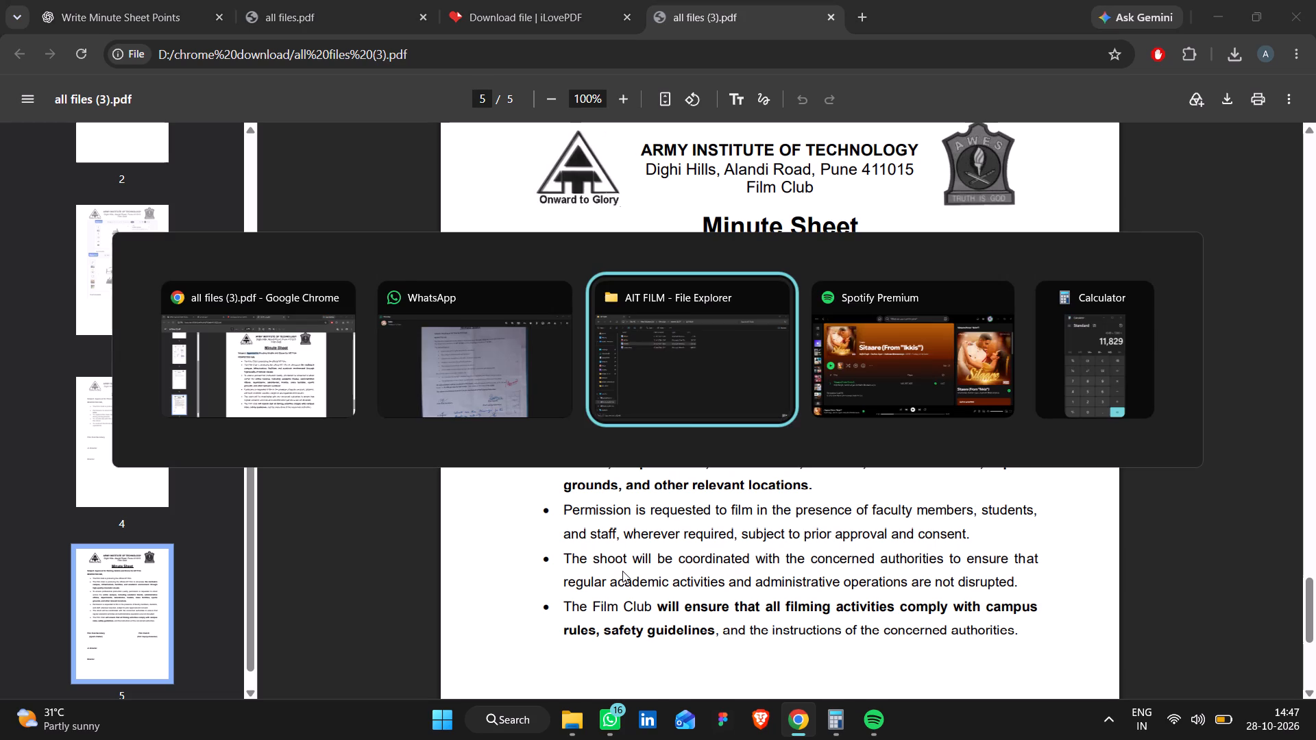
{"action": "double_click", "coordinate": [495, 200]}
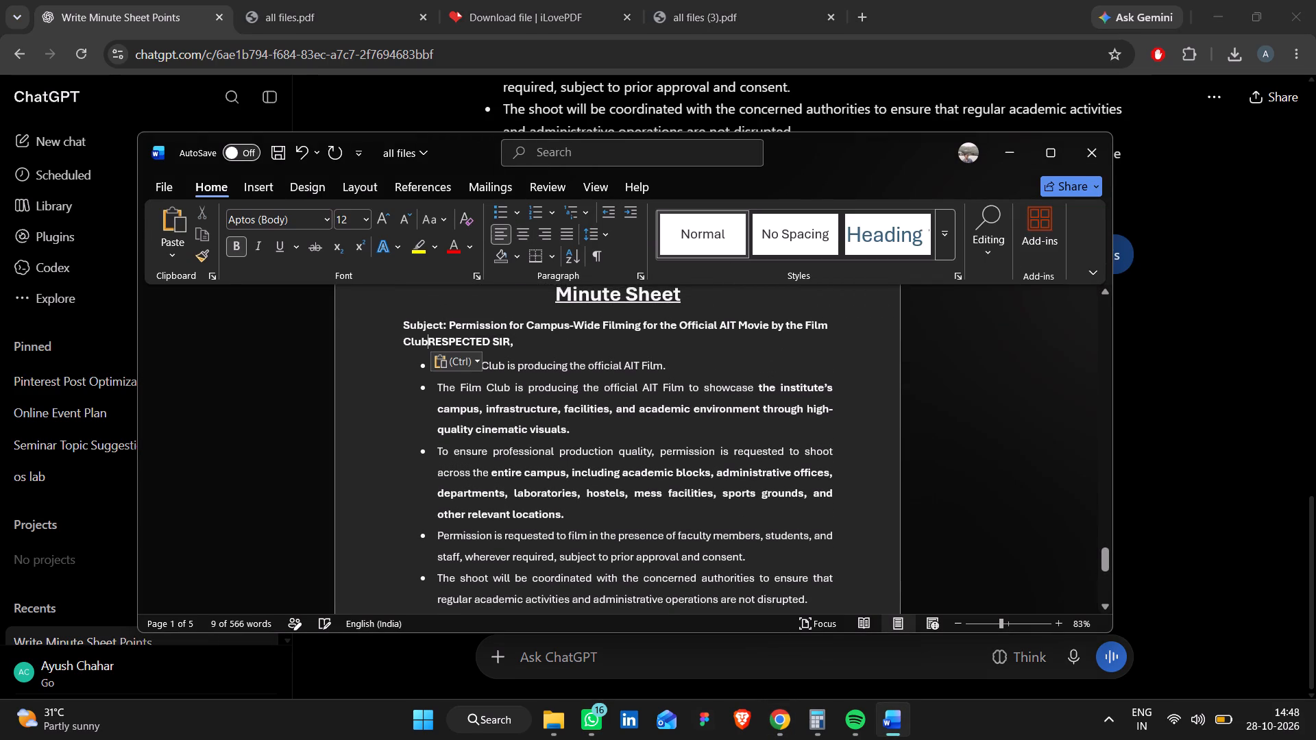
{"action": "key", "text": "Return"}
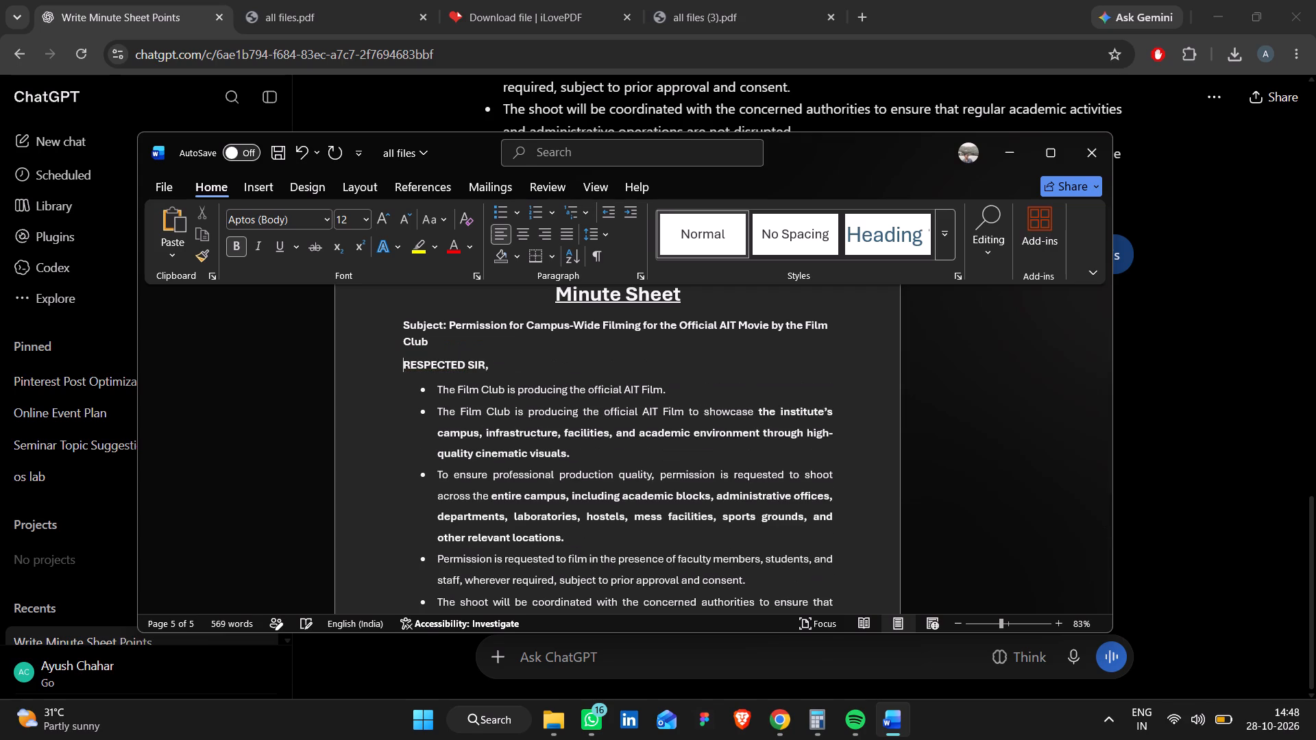
Adjust the blank lines in the final sheet's signature block, leaving two between Jt. Director and Director and removing one above Film Club Secretary.
{"action": "scroll", "coordinate": [742, 436], "scroll_direction": "down", "scroll_amount": 2}
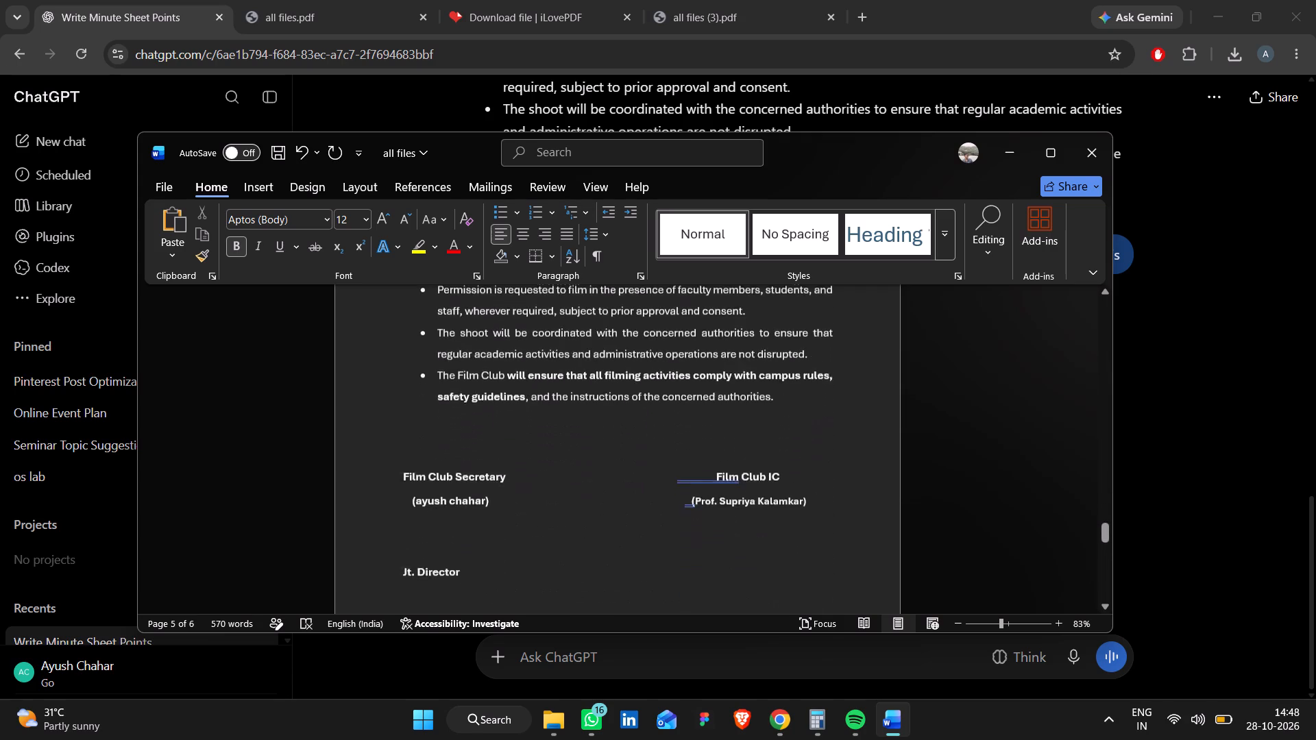
{"action": "scroll", "coordinate": [742, 436], "scroll_direction": "down", "scroll_amount": 1}
{"action": "scroll", "coordinate": [742, 436], "scroll_direction": "up", "scroll_amount": 4}
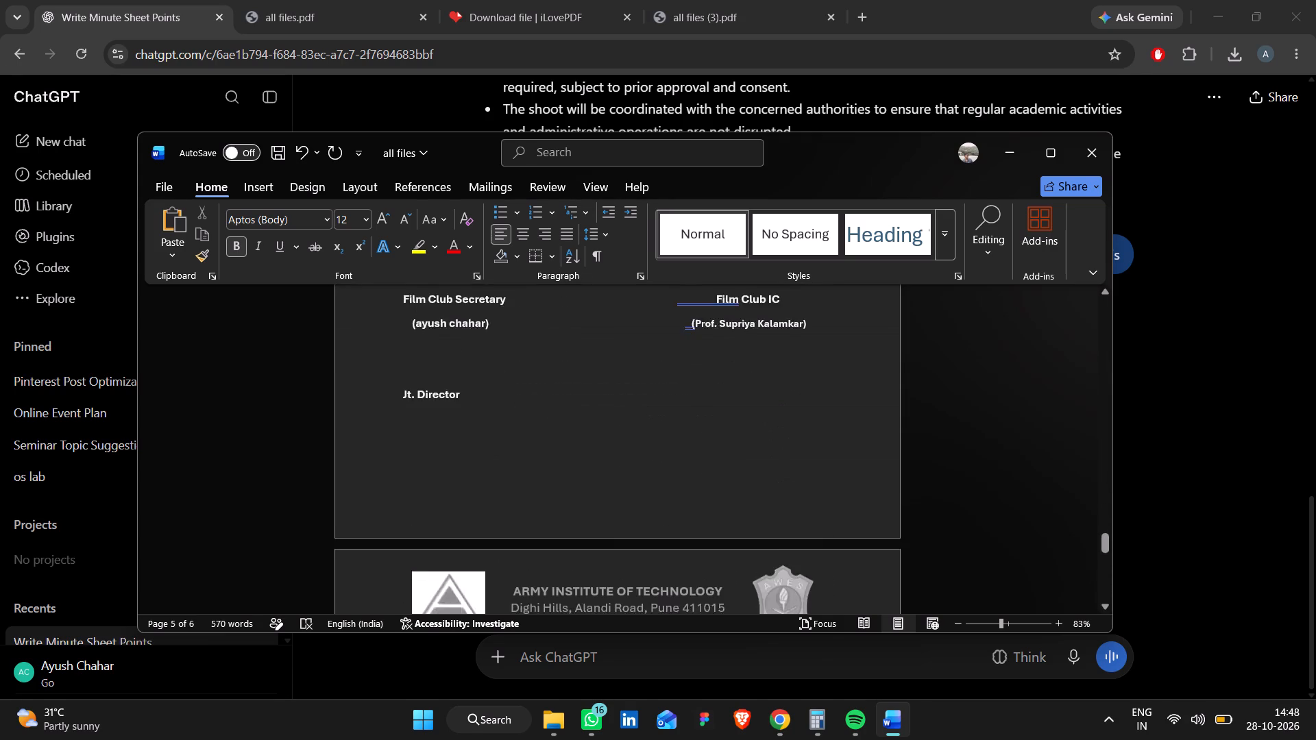
{"action": "scroll", "coordinate": [742, 436], "scroll_direction": "up", "scroll_amount": 2}
{"action": "scroll", "coordinate": [742, 436], "scroll_direction": "left", "scroll_amount": 1}
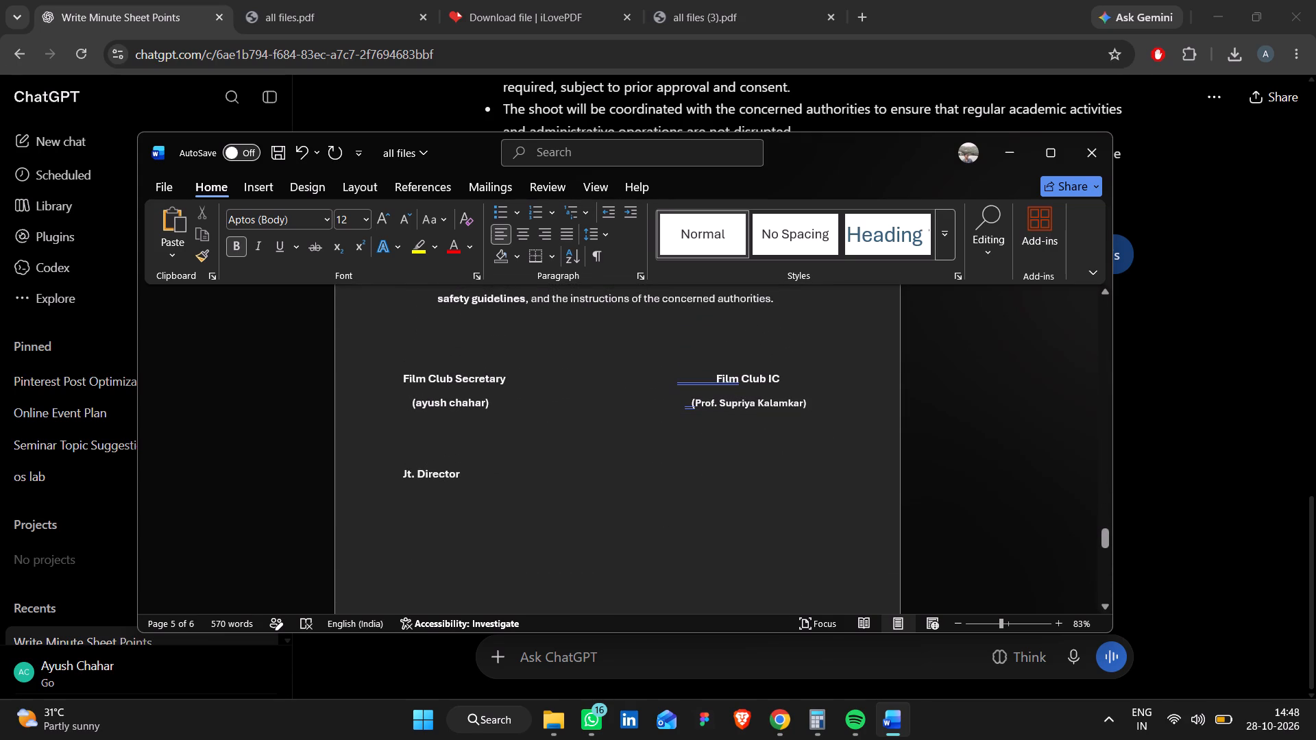
{"action": "left_click", "coordinate": [435, 517]}
{"action": "key", "text": "BackSpace"}
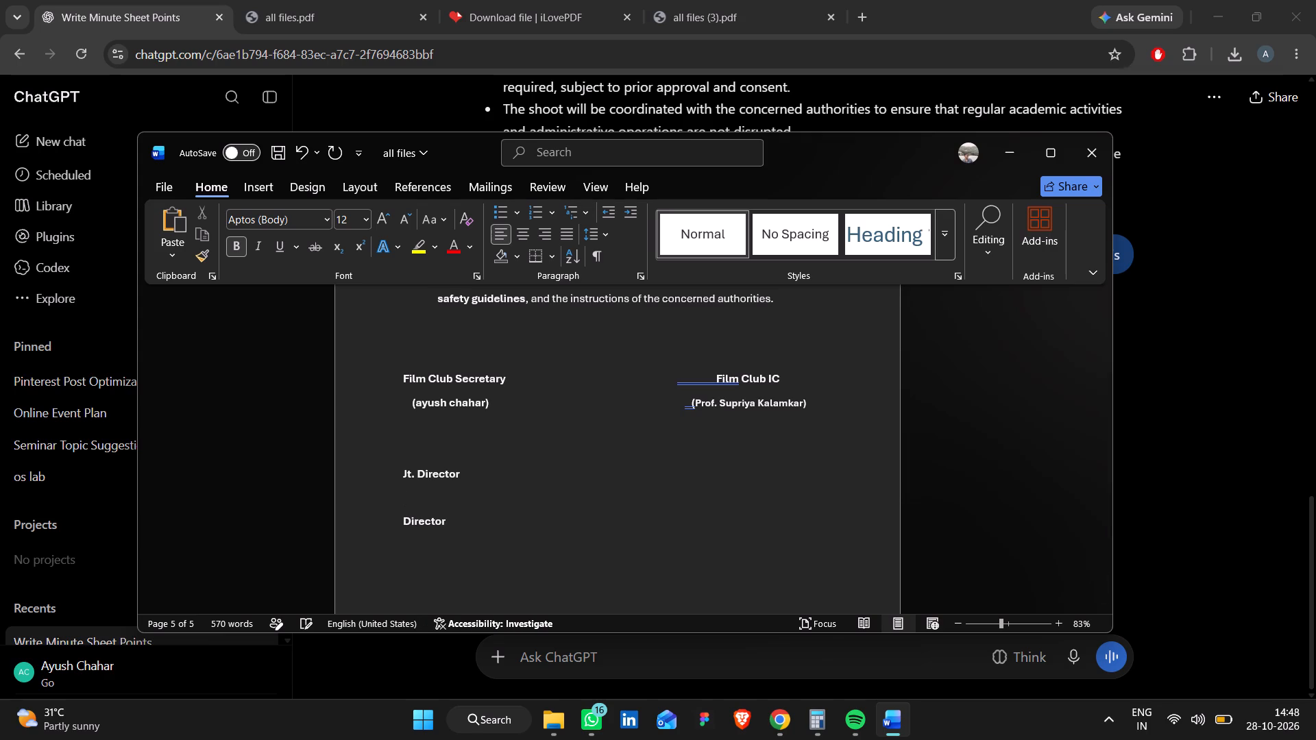
{"action": "left_click", "coordinate": [439, 454]}
{"action": "key", "text": "BackSpace"}
{"action": "key", "text": "Return"}
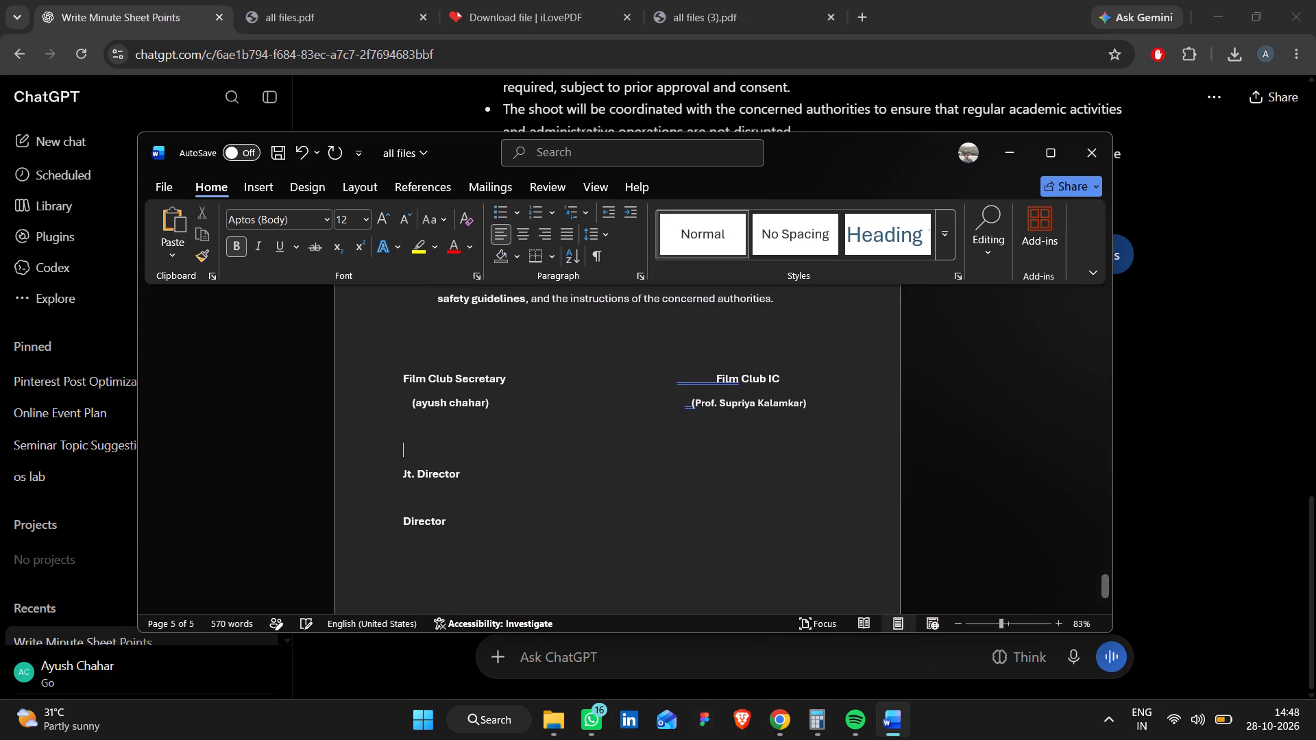
{"action": "left_click", "coordinate": [437, 496]}
{"action": "key", "text": "Return"}
{"action": "left_click", "coordinate": [467, 351]}
{"action": "key", "text": "BackSpace"}
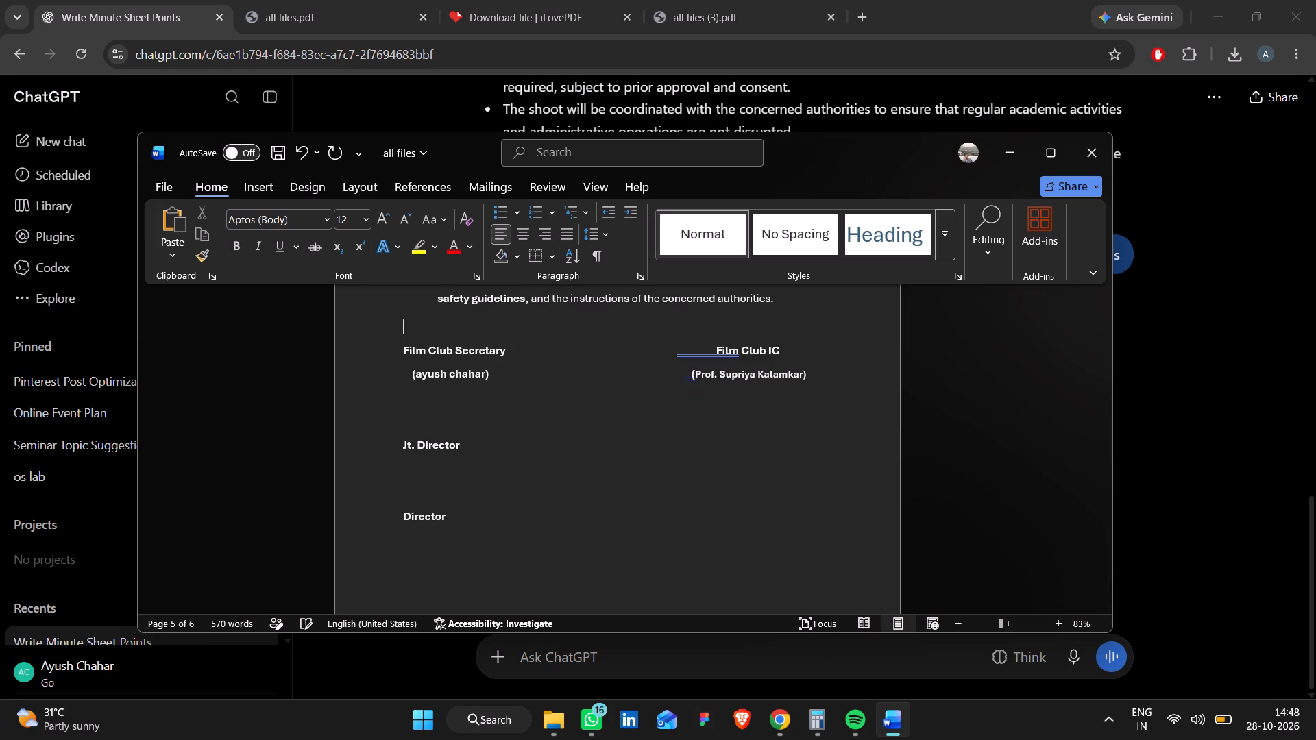
Delete the redundant first bullet "The Film Club is producing the official AIT Film." from the final minute sheet.
{"action": "scroll", "coordinate": [467, 351], "scroll_direction": "up", "scroll_amount": 2}
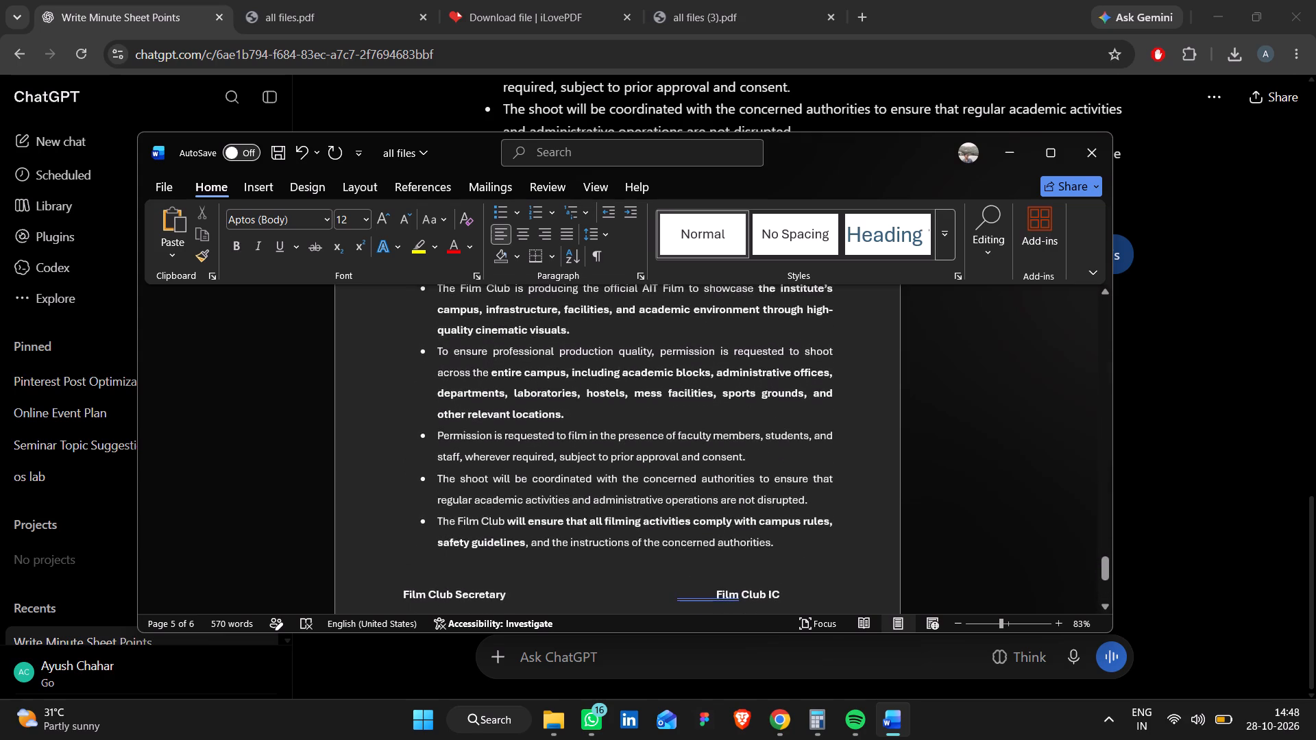
{"action": "scroll", "coordinate": [467, 351], "scroll_direction": "up", "scroll_amount": 1}
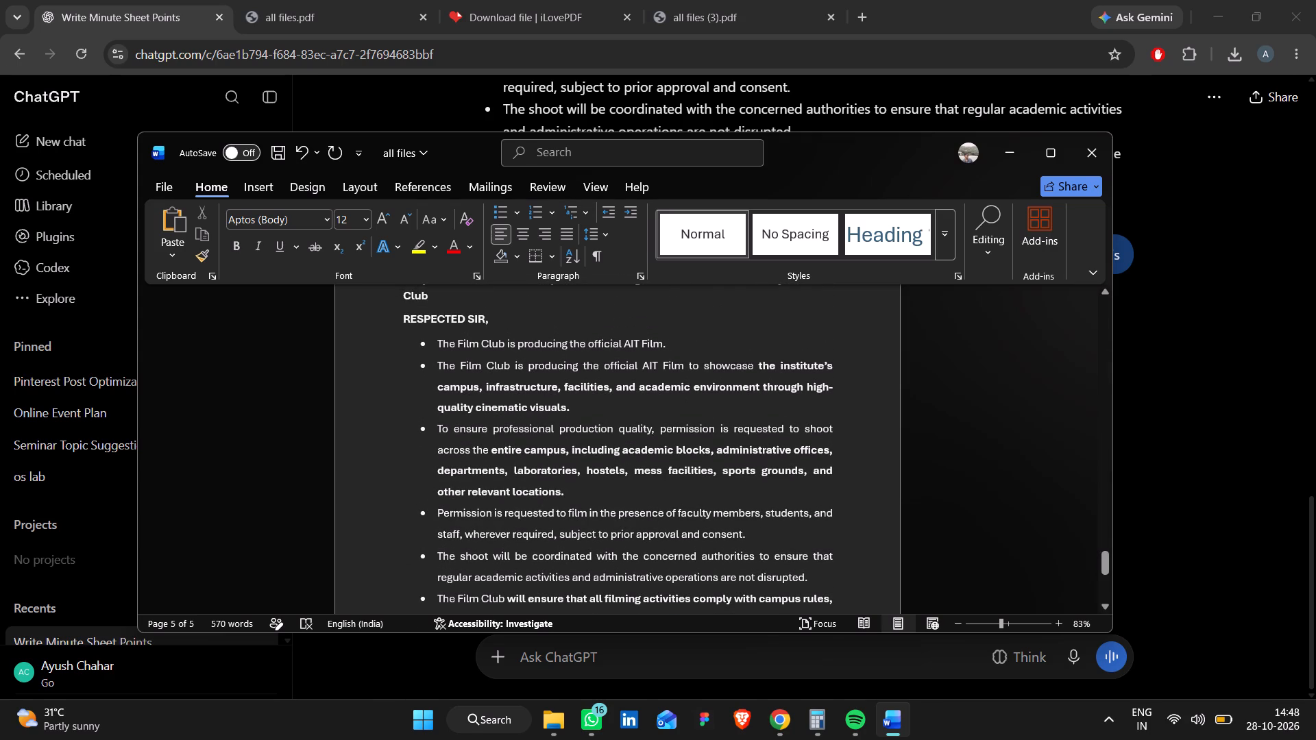
{"action": "left_click_drag", "start_coordinate": [681, 340], "coordinate": [419, 345]}
{"action": "key", "text": "BackSpace"}
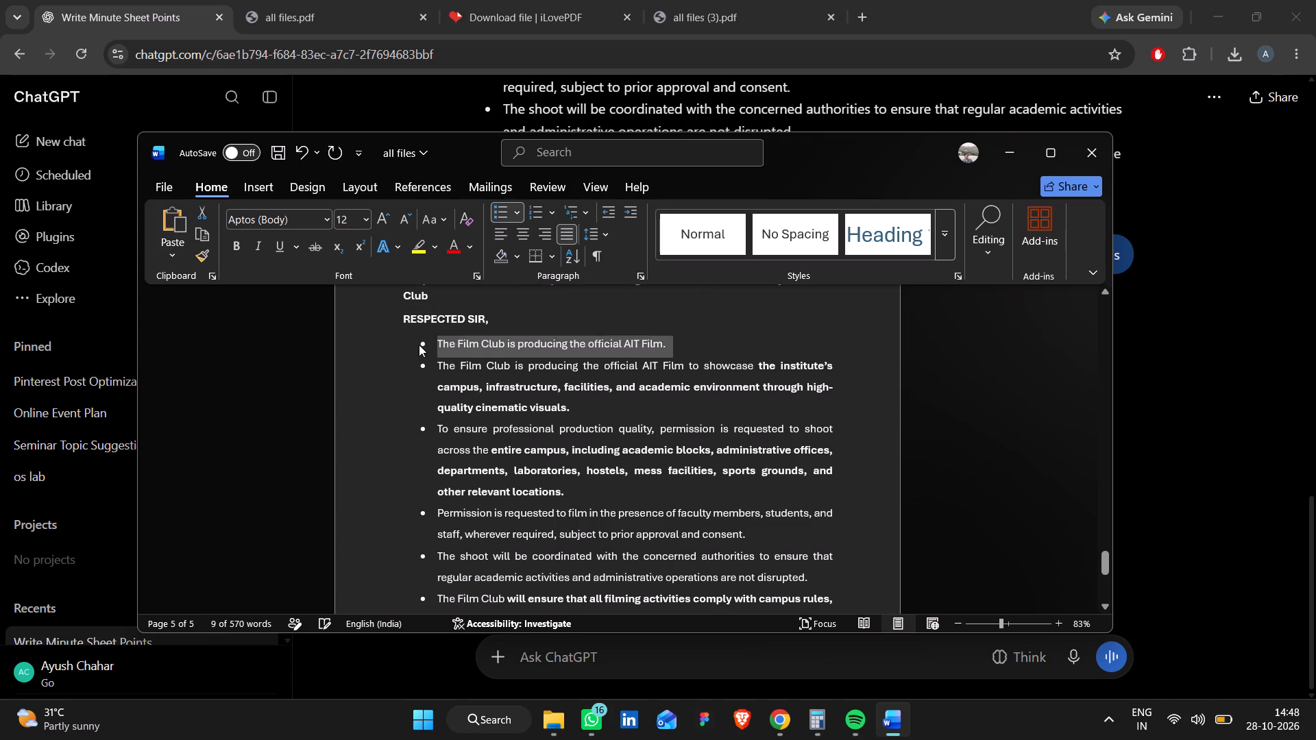
{"action": "key", "text": "BackSpace"}
{"action": "key", "text": "ctrl+z"}
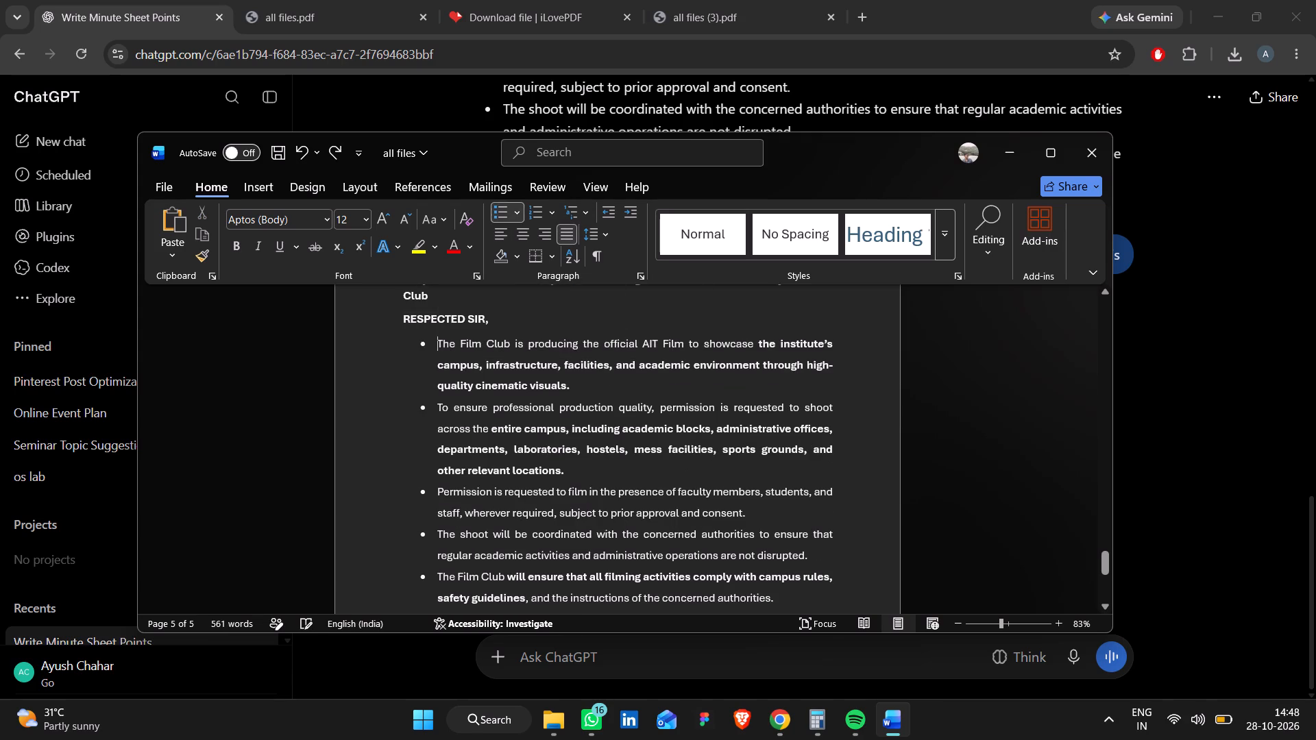
Add a blank line above the Film Club Secretary and Film Club IC signatures on the final minute sheet and save the document.
{"action": "scroll", "coordinate": [419, 345], "scroll_direction": "down", "scroll_amount": 2}
{"action": "scroll", "coordinate": [419, 399], "scroll_direction": "up", "scroll_amount": 1}
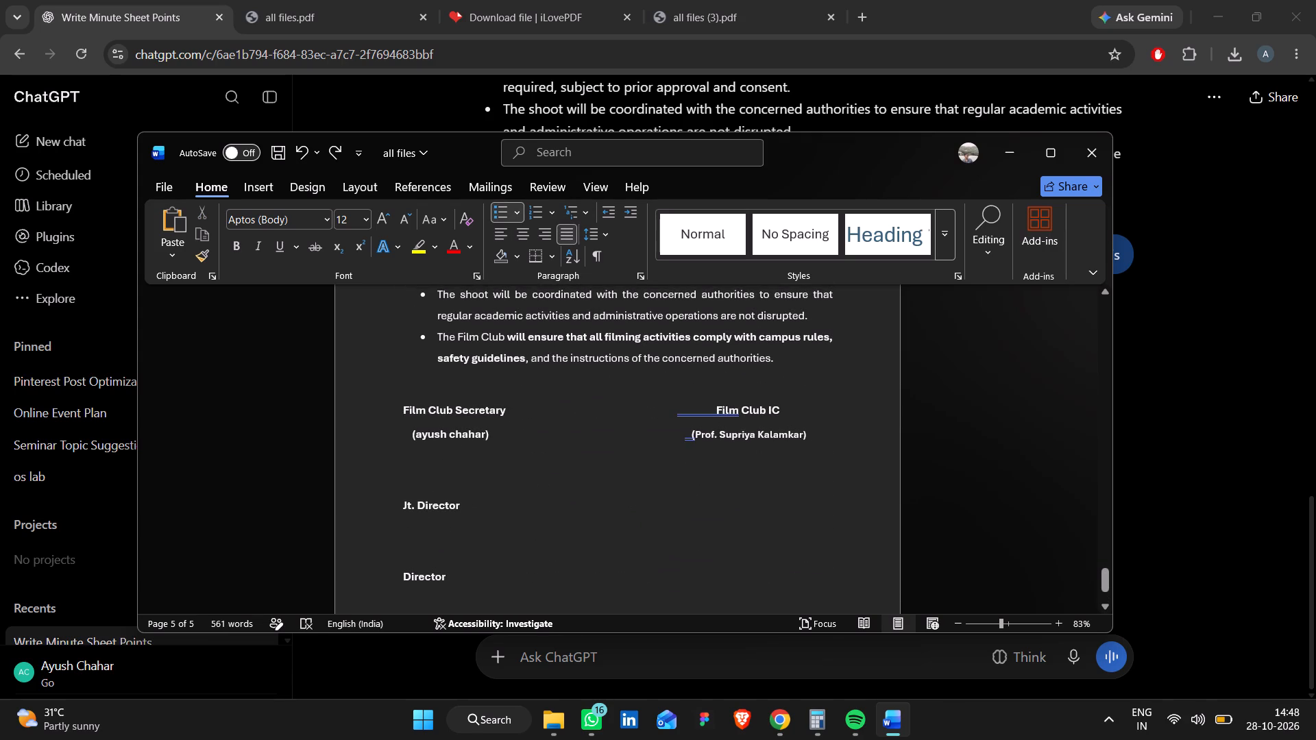
{"action": "left_click", "coordinate": [426, 393]}
{"action": "key", "text": "Return"}
{"action": "scroll", "coordinate": [426, 393], "scroll_direction": "down", "scroll_amount": 1}
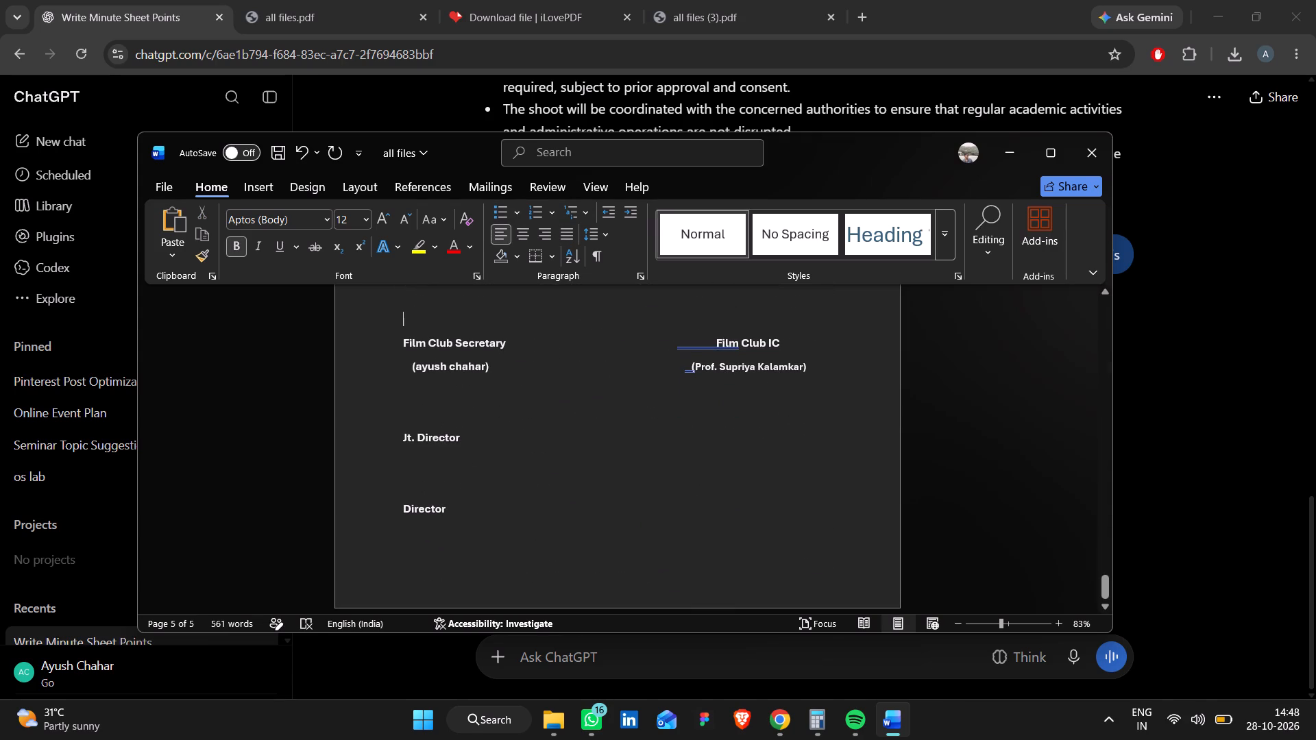
{"action": "key", "text": "ctrl+s"}
{"action": "key", "text": "ctrl+s"}
{"action": "key", "text": "ctrl+s"}
{"action": "scroll", "coordinate": [426, 393], "scroll_direction": "up", "scroll_amount": 4}
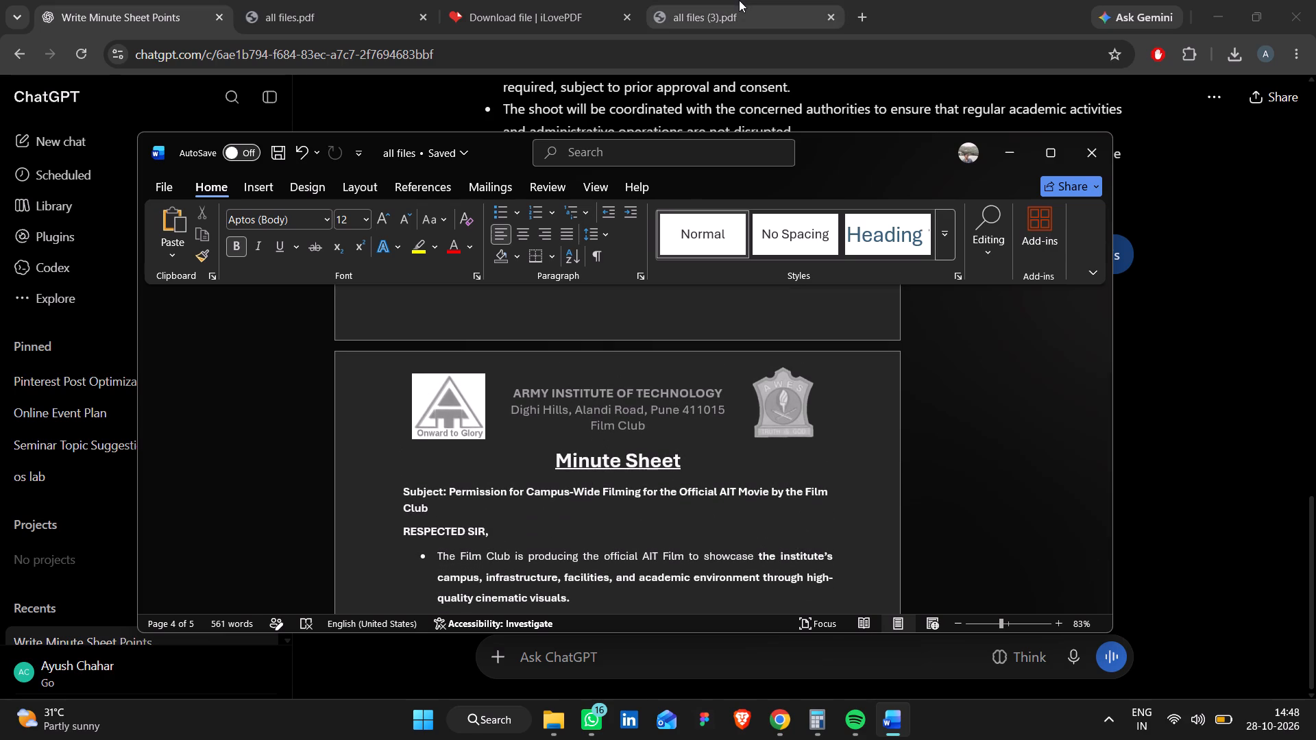
Convert the updated "all files" document with iLovePDF's Word to PDF tool, saving it in Word once more before uploading.
{"action": "left_click", "coordinate": [547, 0]}
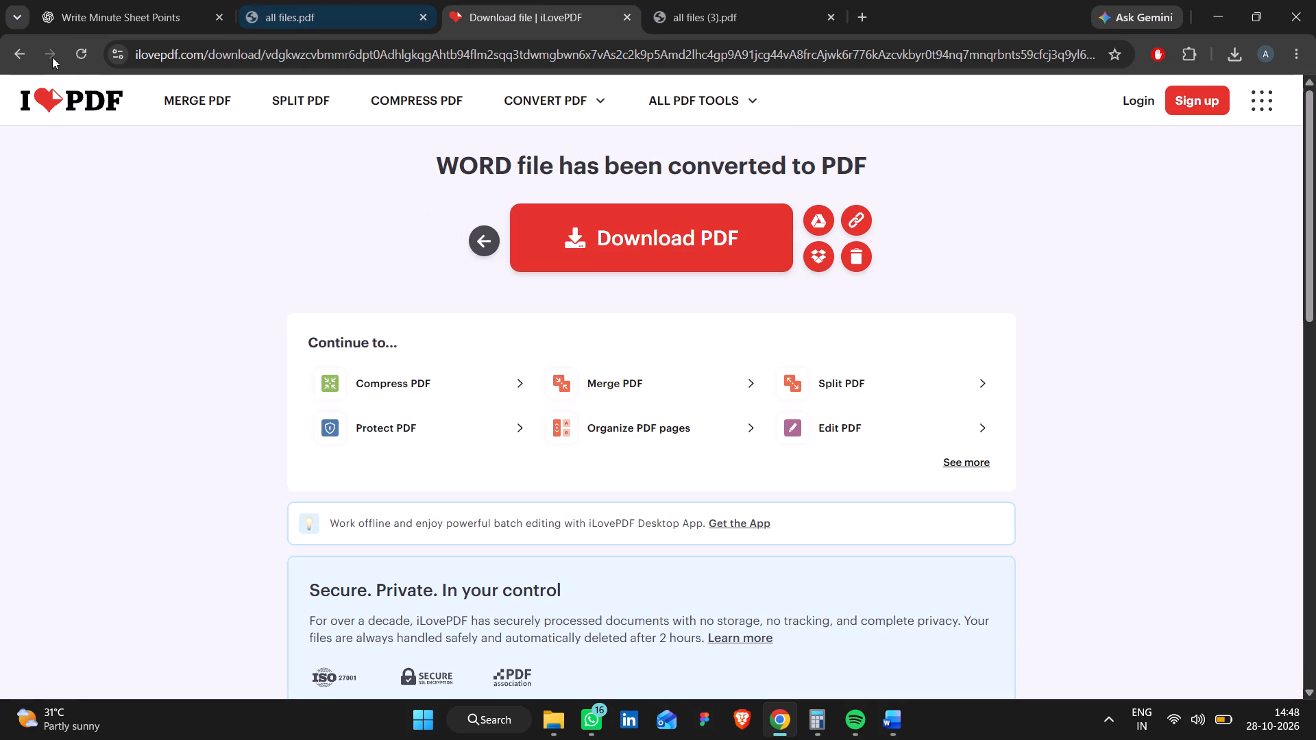
{"action": "left_click", "coordinate": [22, 50]}
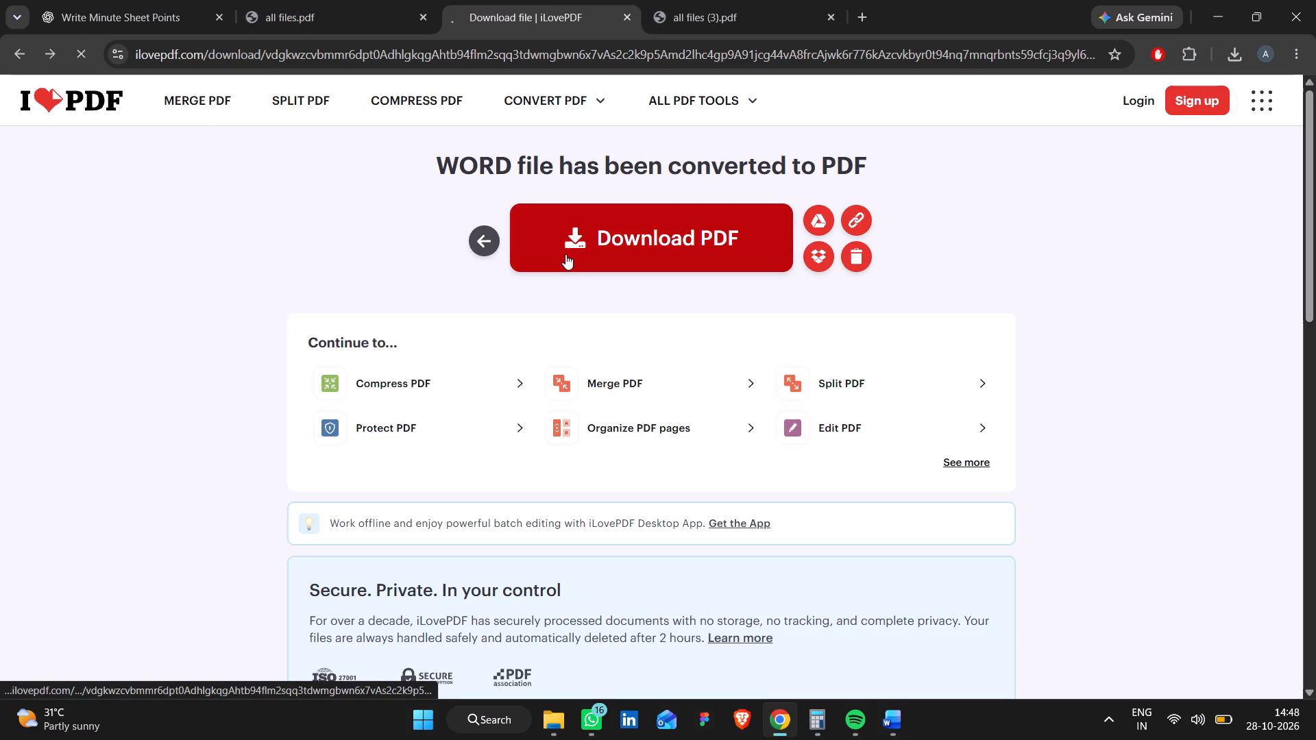
{"action": "left_click", "coordinate": [698, 280]}
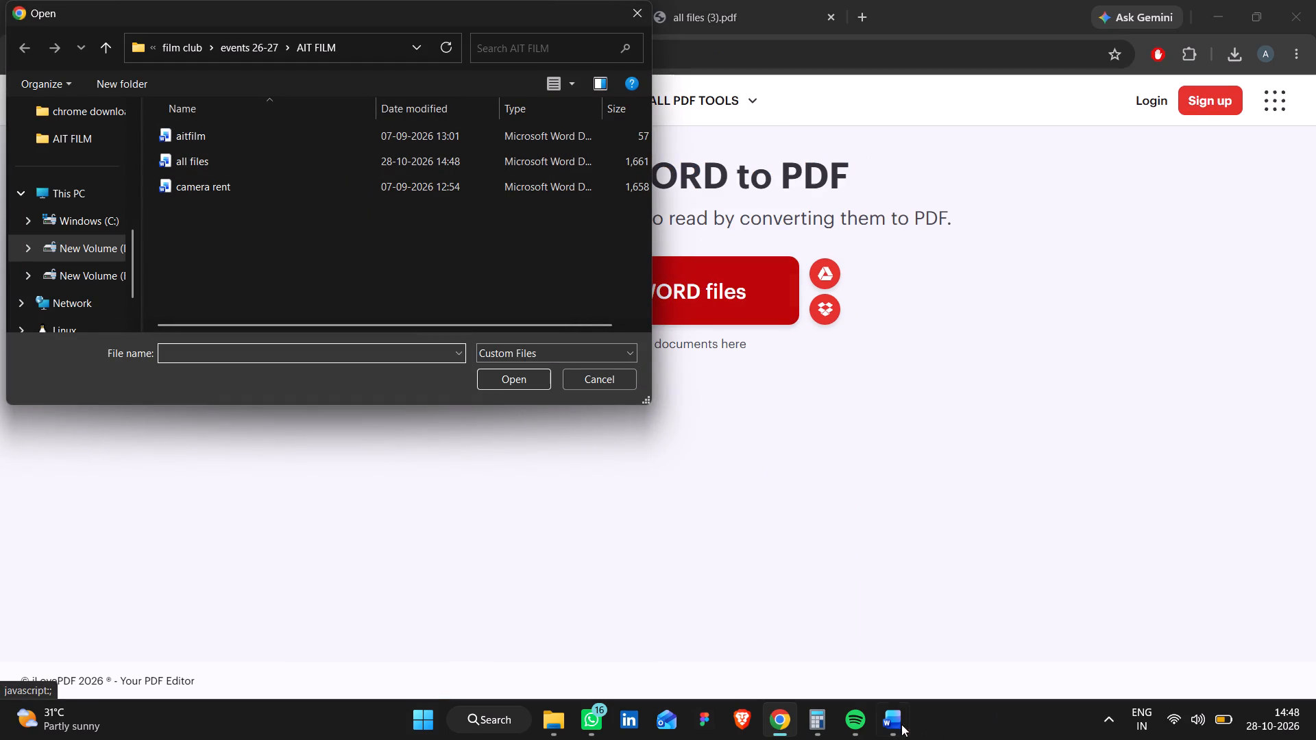
{"action": "left_click", "coordinate": [886, 721]}
{"action": "key", "text": "ctrl+s"}
{"action": "key", "text": "ctrl+s"}
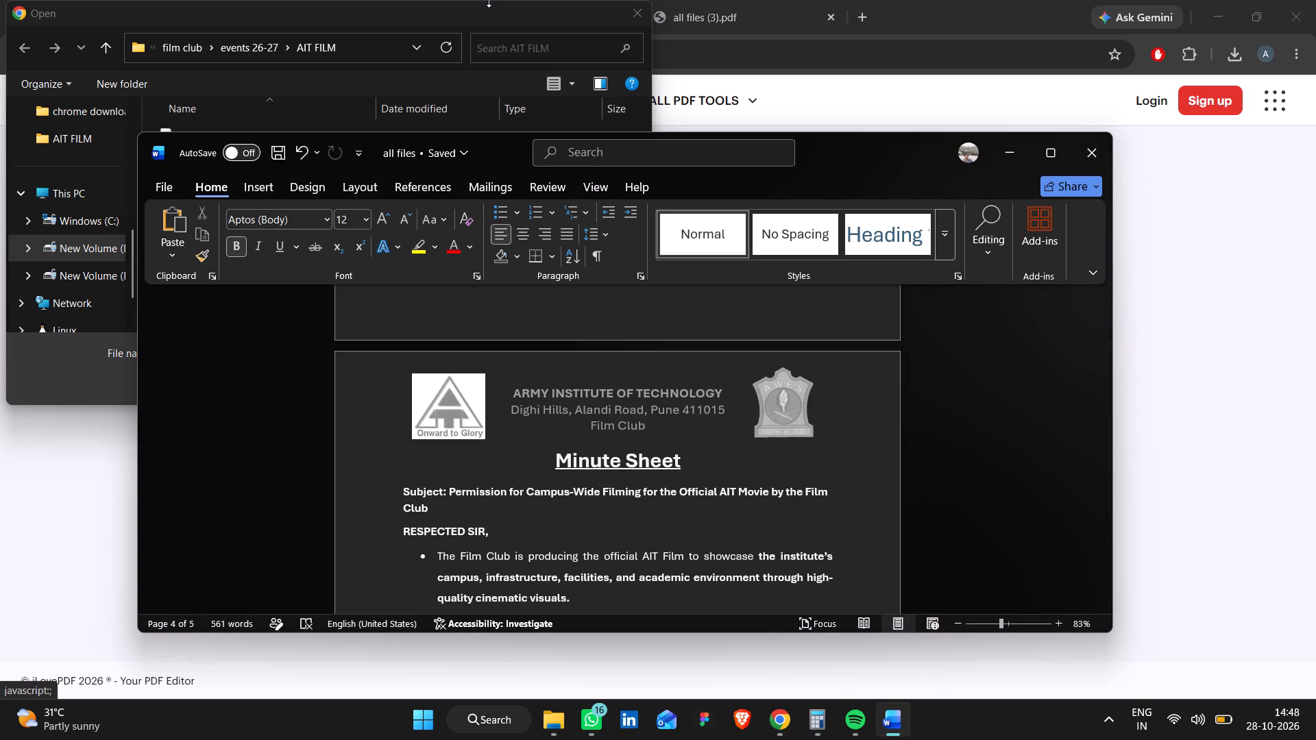
{"action": "left_click", "coordinate": [479, 15]}
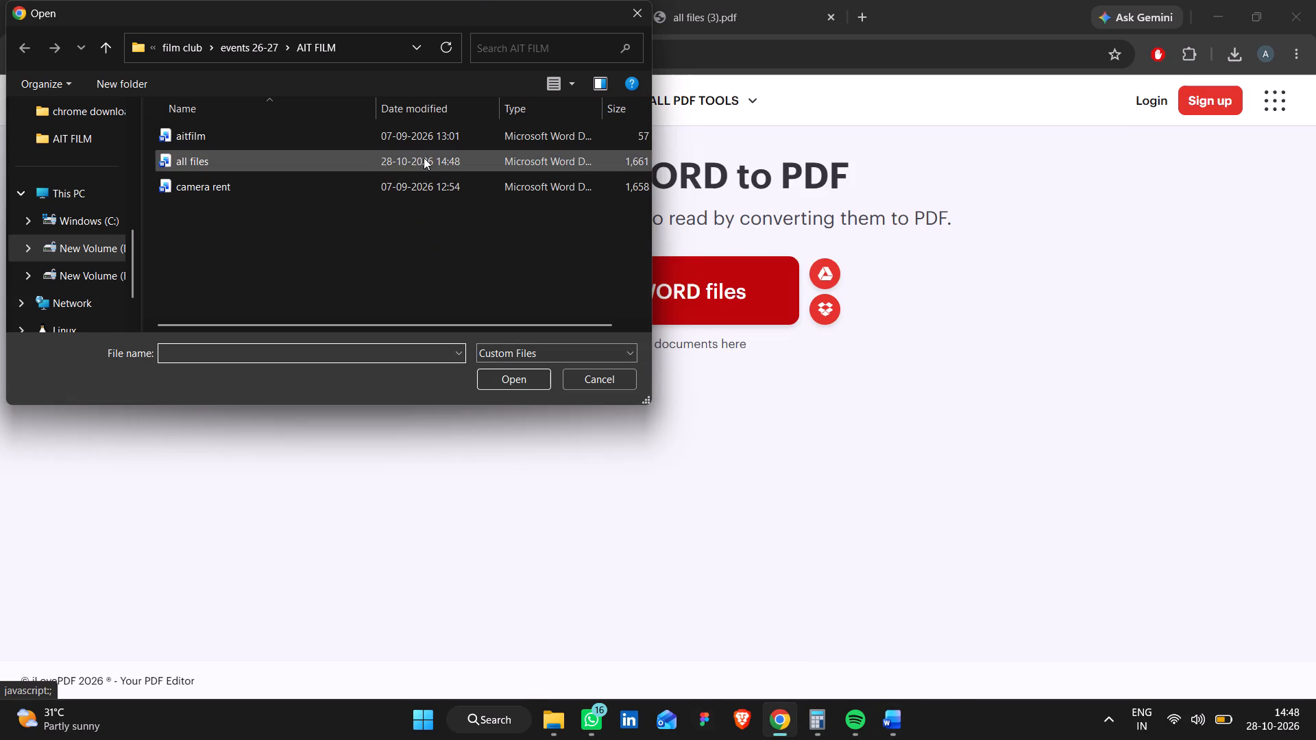
{"action": "left_click", "coordinate": [424, 158]}
{"action": "double_click", "coordinate": [533, 388]}
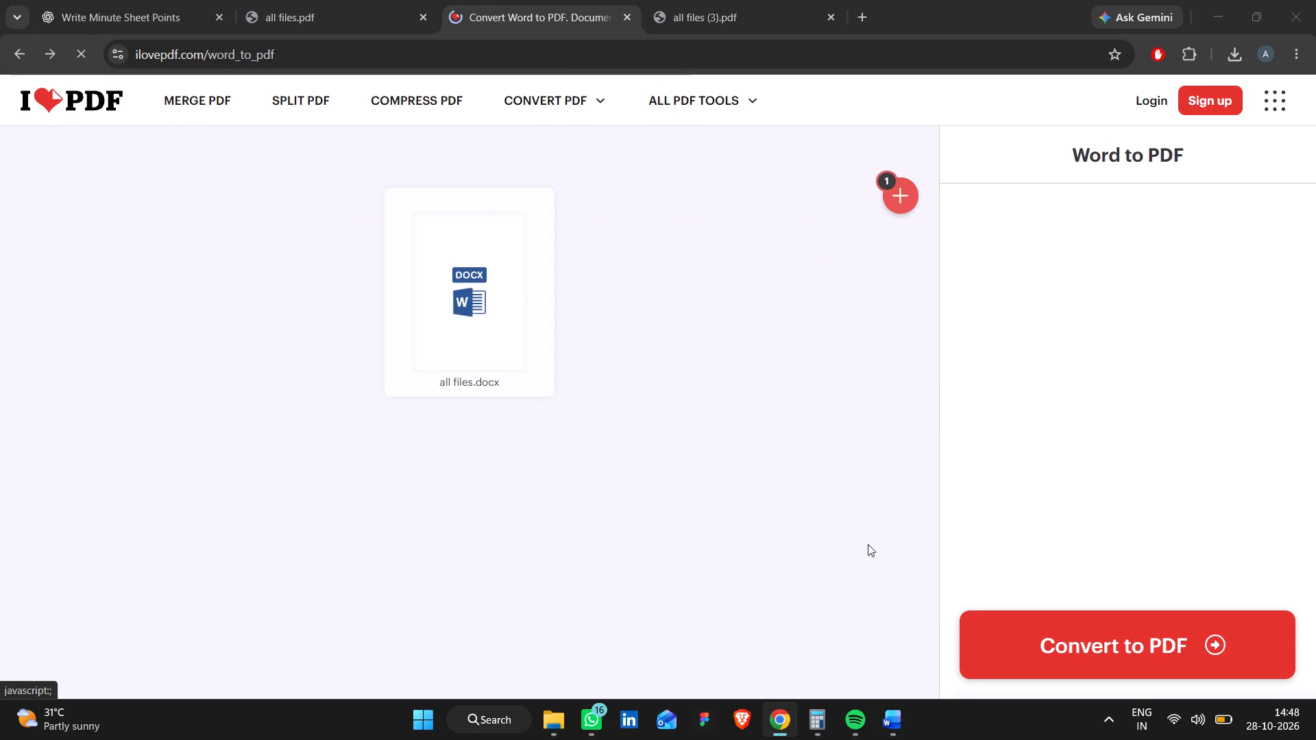
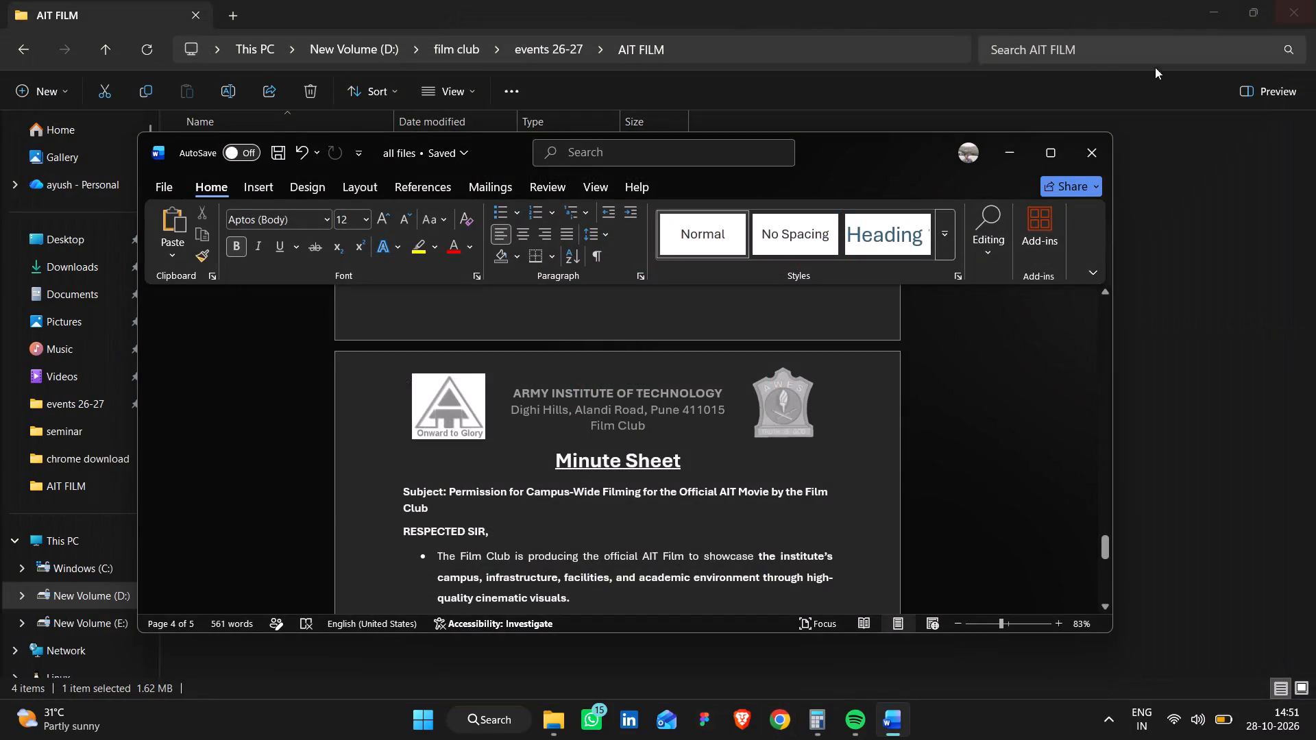
{"action": "left_click", "coordinate": [1090, 148]}
{"action": "left_click", "coordinate": [1308, 6]}
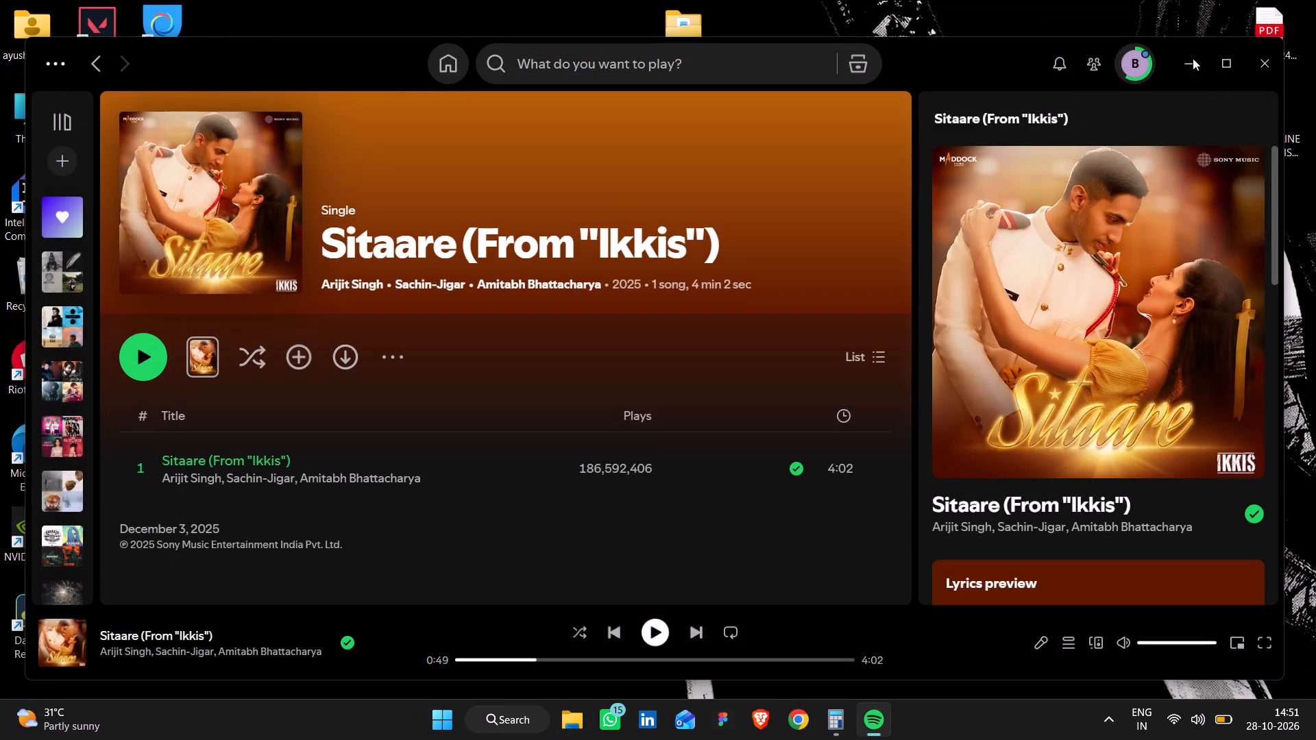
{"action": "left_click", "coordinate": [1252, 64]}
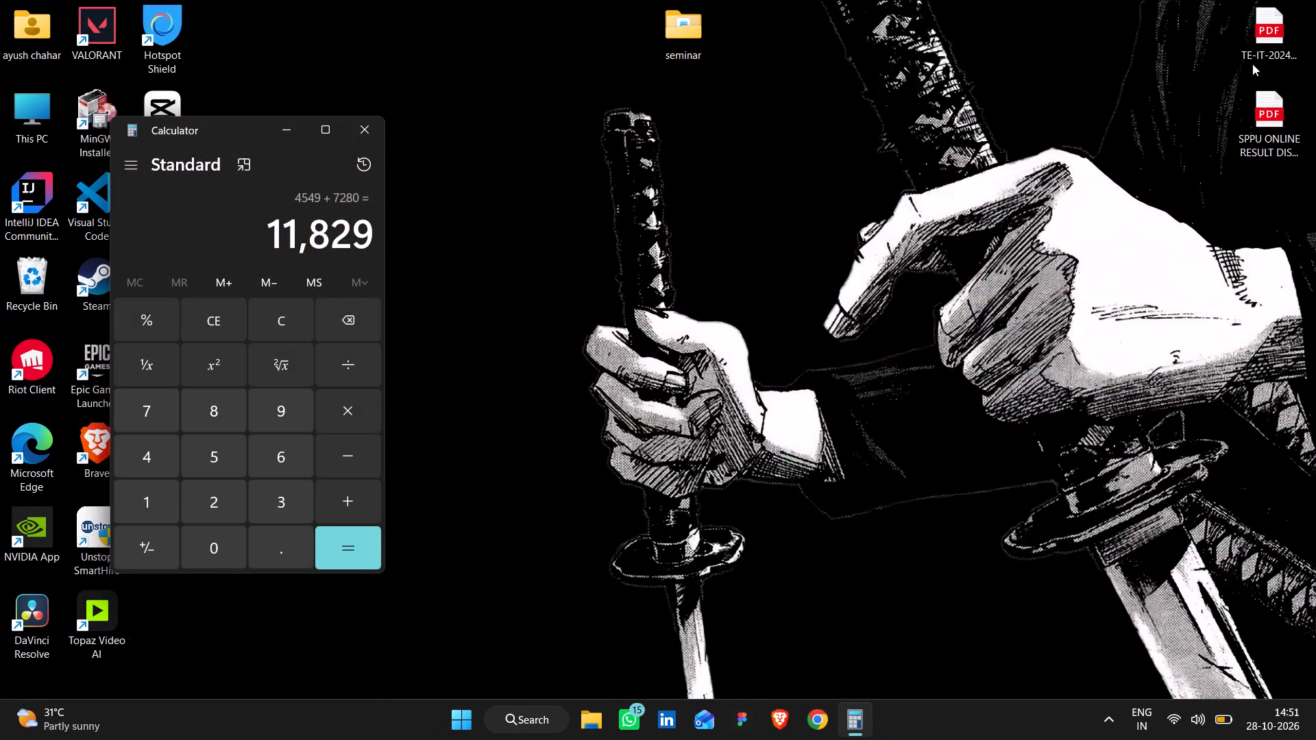
{"action": "left_click", "coordinate": [363, 136]}
{"action": "key", "text": "alt+F4"}
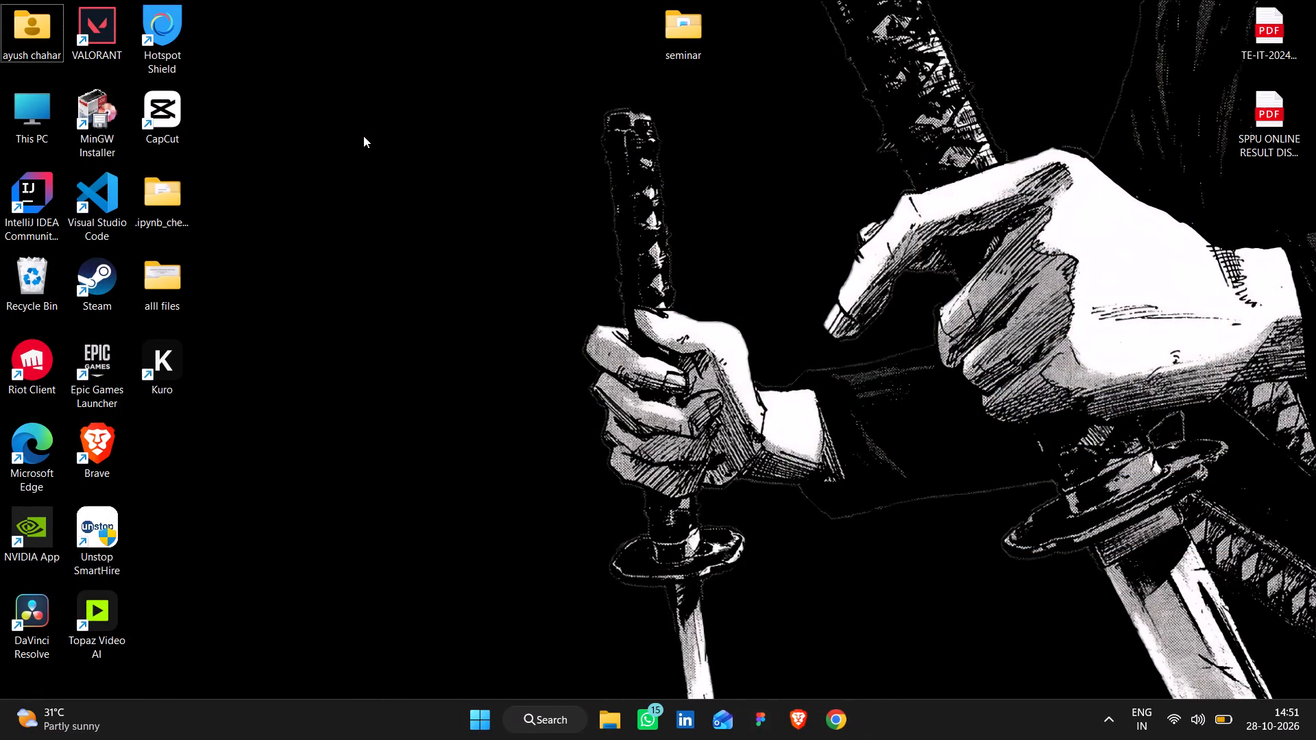